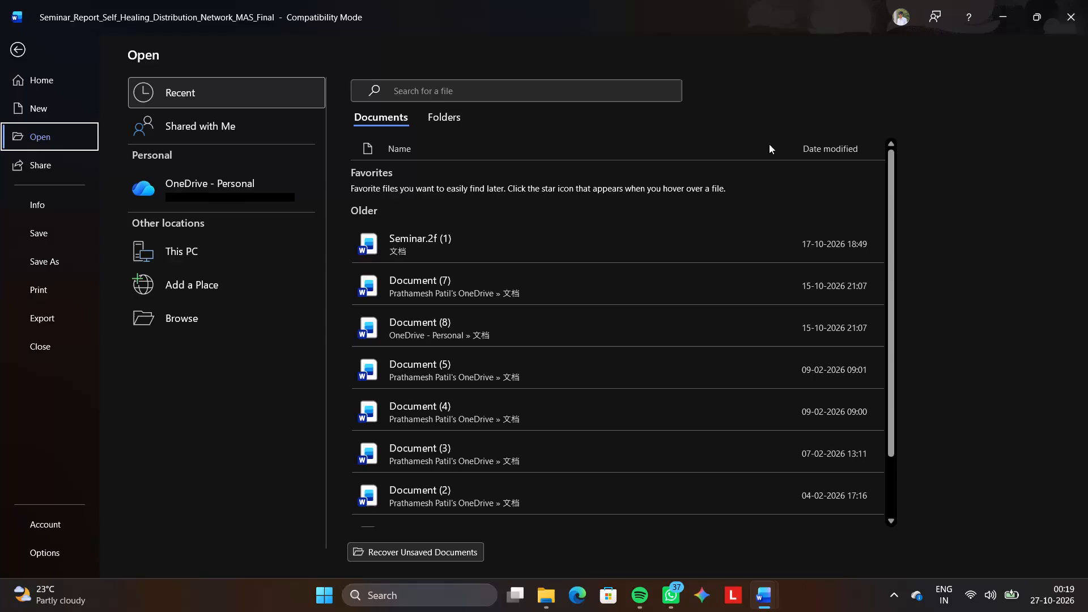
# Copy the college logo from the other seminar report's cover page and paste it at the "[ INSTITUTE LOGO ]" placeholder in the Self-Healing report.
pyautogui.click(12, 50)
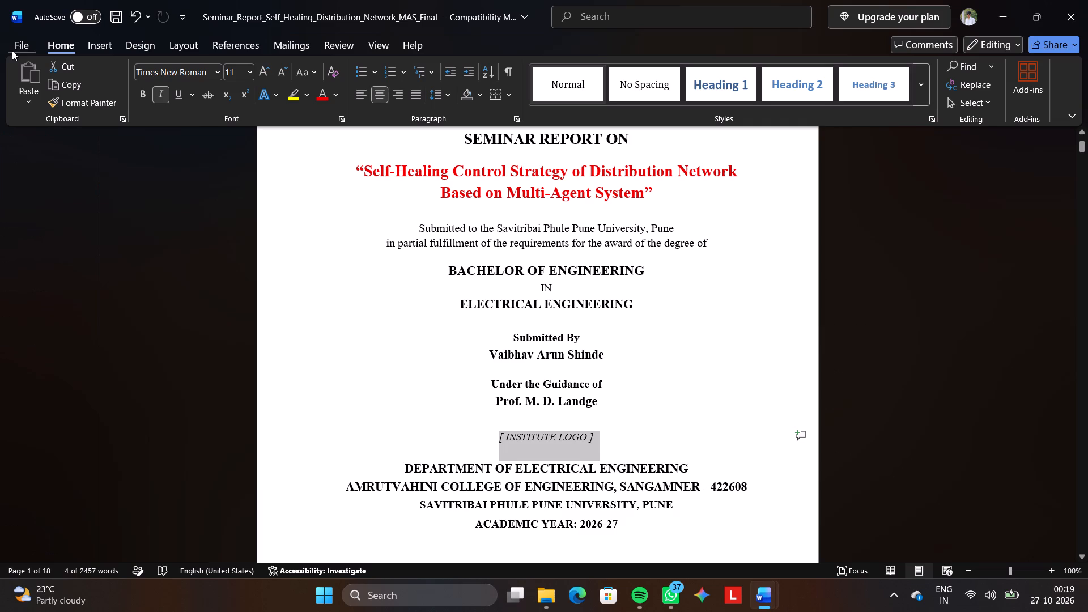
pyautogui.hotkey('alt', 'Tab')
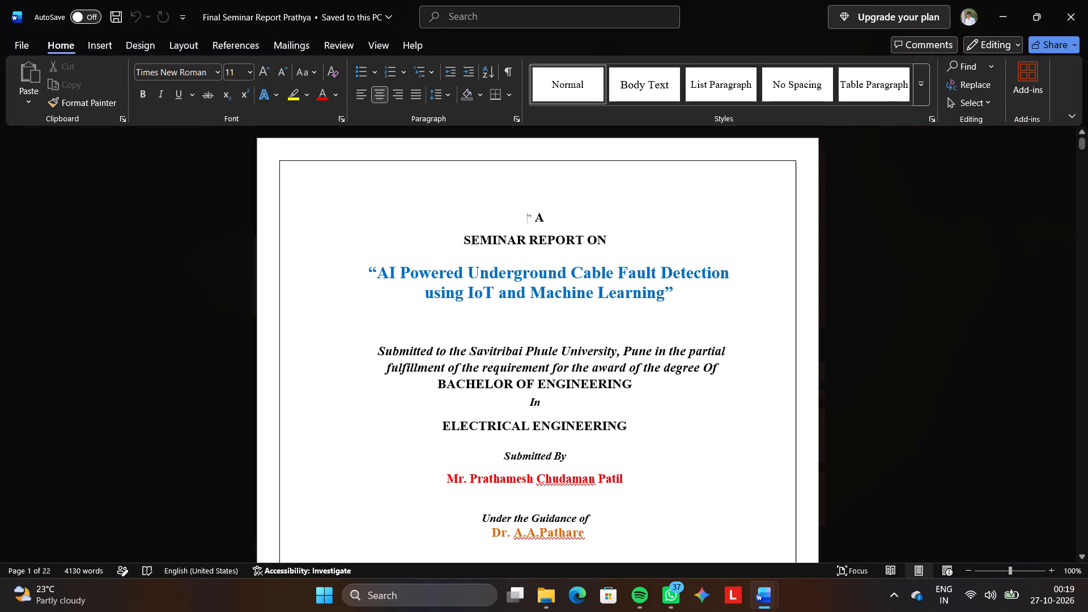
pyautogui.hotkey('alt', 'Tab')
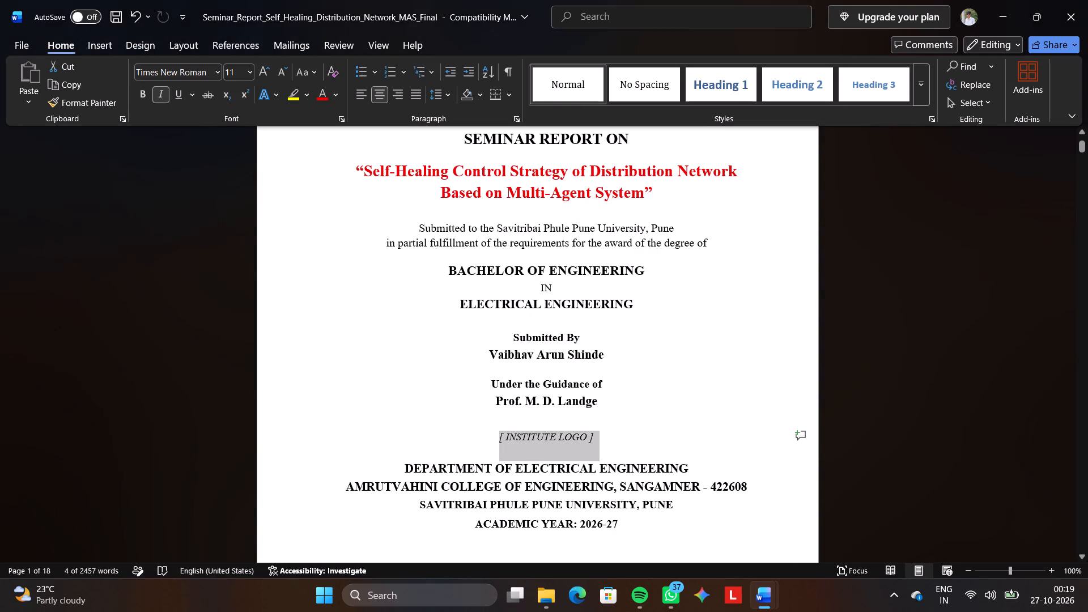
pyautogui.hotkey('alt', 'Tab')
pyautogui.scroll(-2, 629, 416)
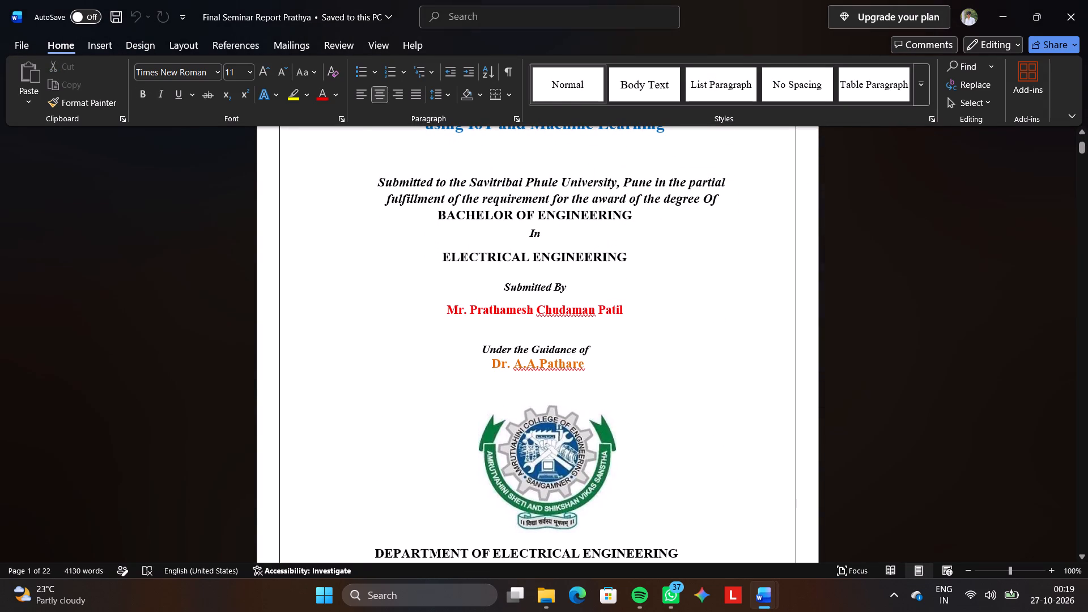
pyautogui.click(584, 429)
pyautogui.hotkey('ctrl', 'c')
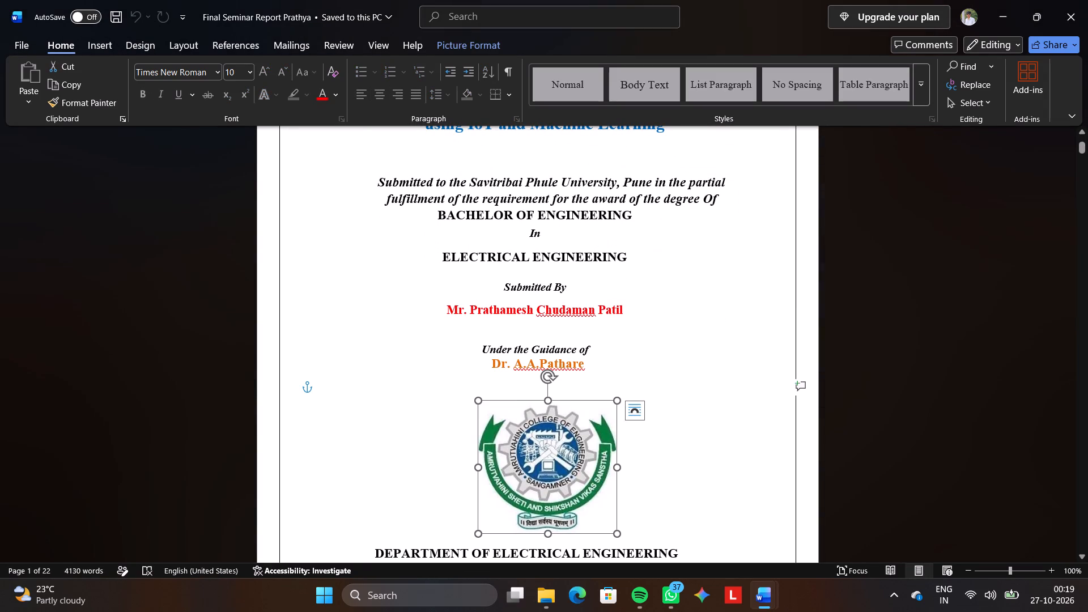
pyautogui.hotkey('alt', 'Tab')
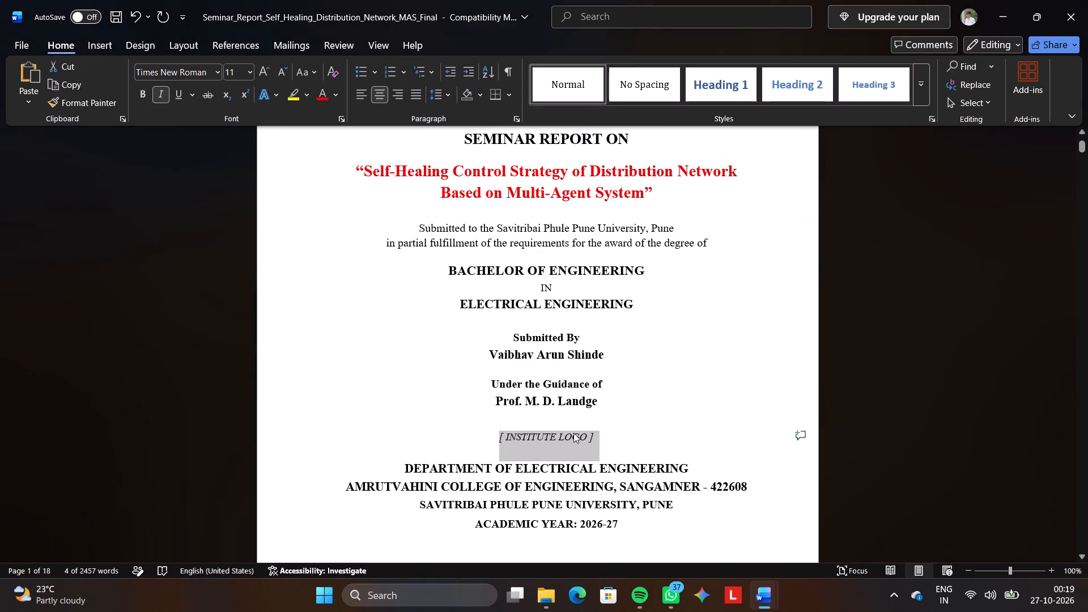
pyautogui.hotkey('ctrl', 'v')
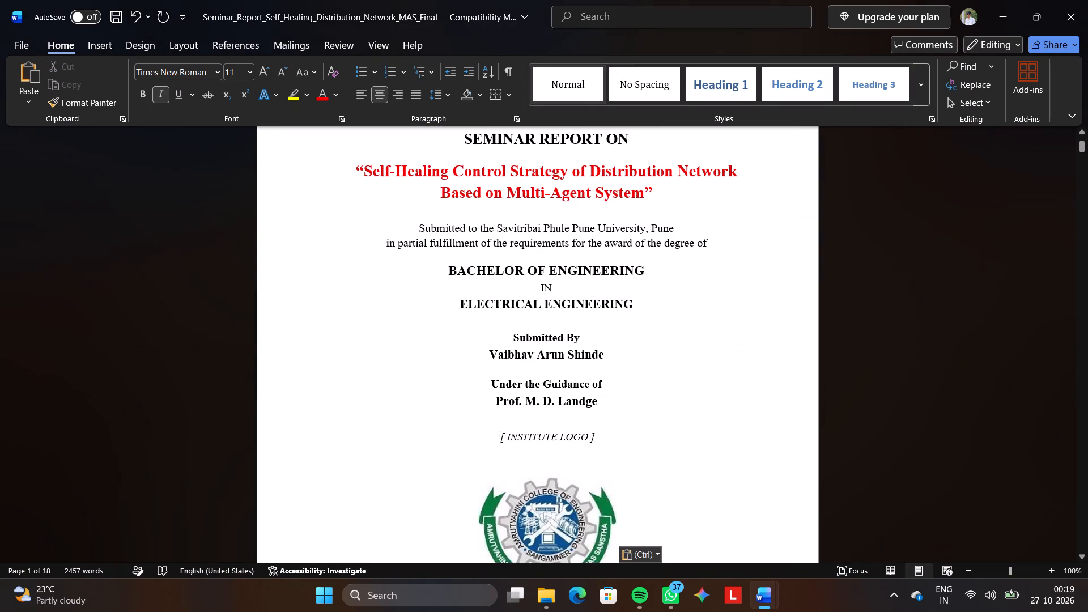
# Delete the "[ INSTITUTE LOGO ]" placeholder text and its empty line above the pasted logo.
pyautogui.scroll(-1, 602, 444)
pyautogui.click(604, 323)
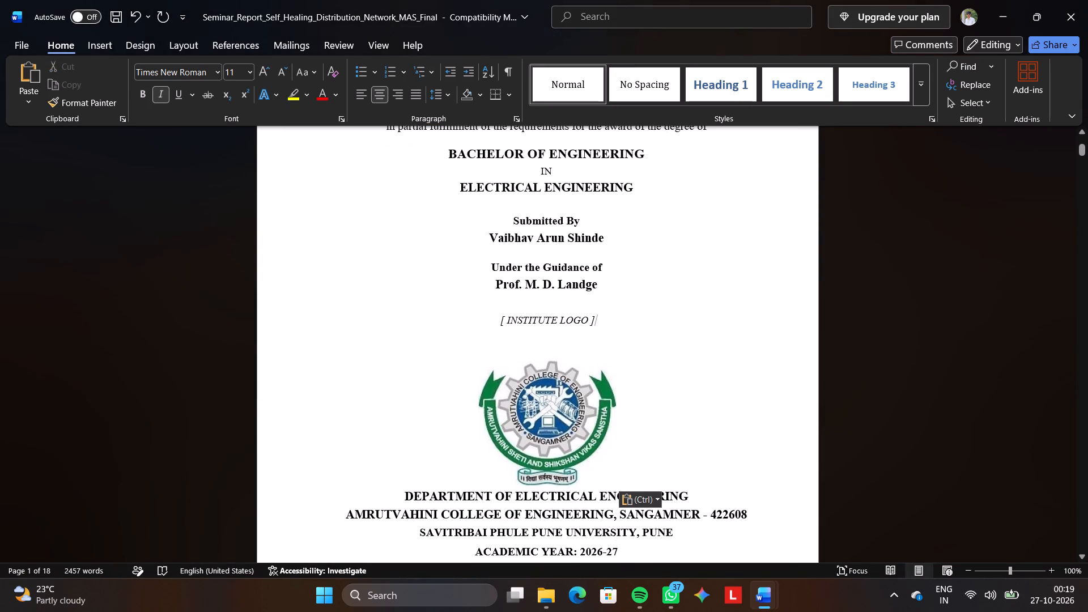
pyautogui.press('BackSpace')
pyautogui.press('BackSpace')
pyautogui.press('BackSpace')
pyautogui.press('BackSpace')
pyautogui.press('BackSpace')
pyautogui.press('BackSpace')
pyautogui.press('BackSpace')
pyautogui.press('BackSpace')
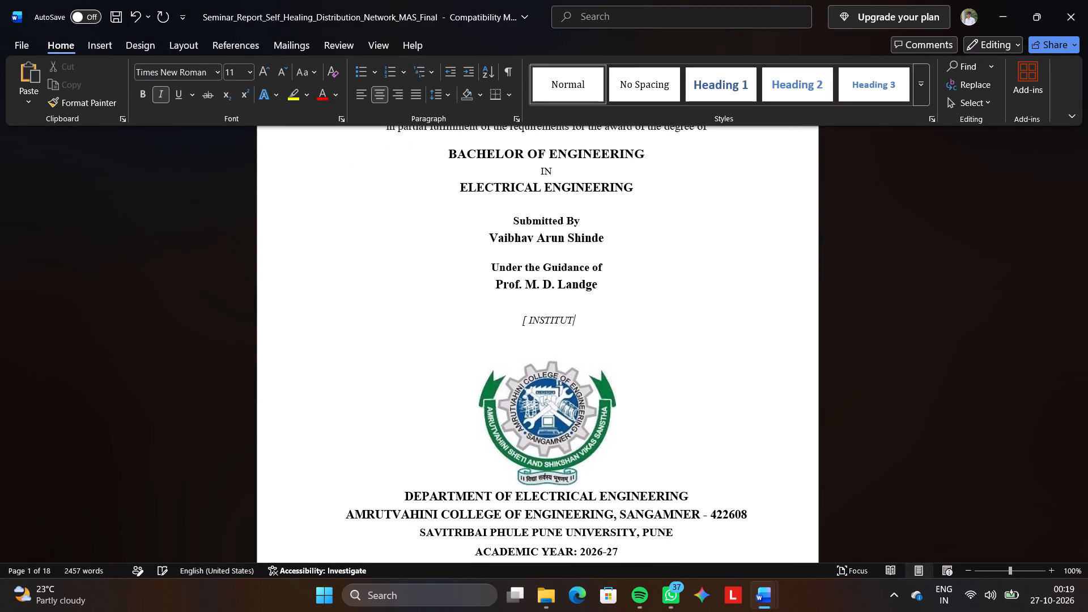
pyautogui.press('BackSpace')
pyautogui.press('BackSpace')
pyautogui.press('BackSpace')
pyautogui.press('BackSpace')
pyautogui.press('BackSpace')
pyautogui.press('BackSpace')
pyautogui.press('BackSpace')
pyautogui.press('BackSpace')
pyautogui.press('BackSpace')
pyautogui.press('BackSpace')
pyautogui.press('BackSpace')
pyautogui.press('BackSpace')
pyautogui.press('BackSpace')
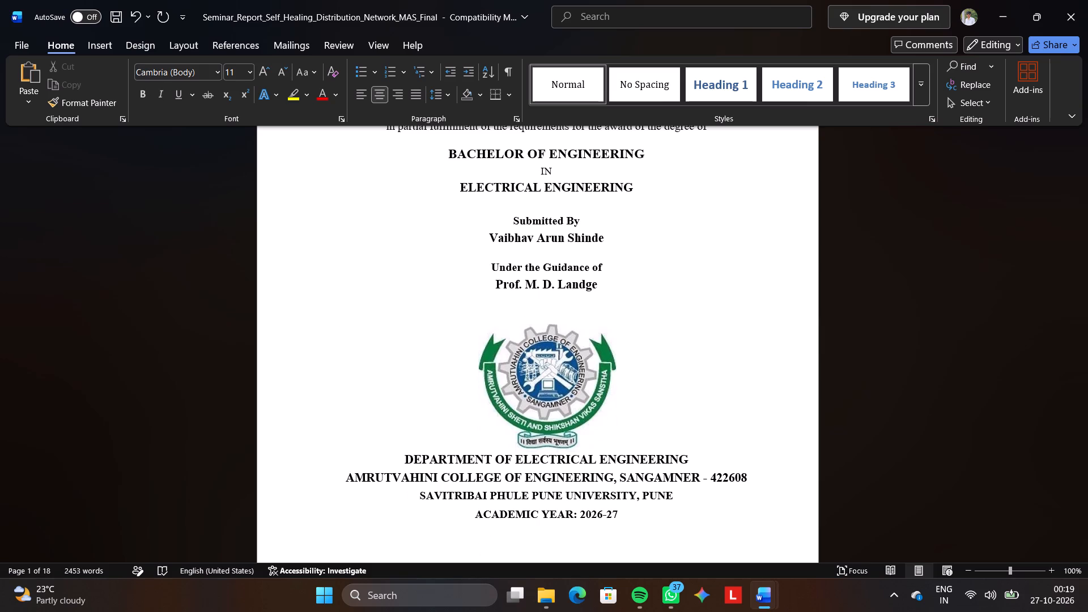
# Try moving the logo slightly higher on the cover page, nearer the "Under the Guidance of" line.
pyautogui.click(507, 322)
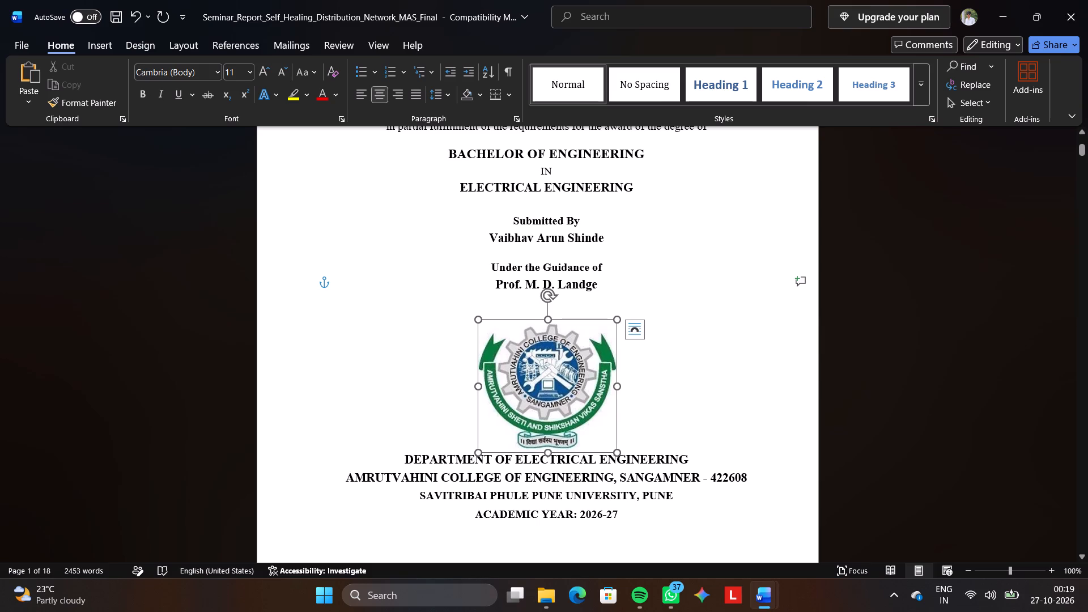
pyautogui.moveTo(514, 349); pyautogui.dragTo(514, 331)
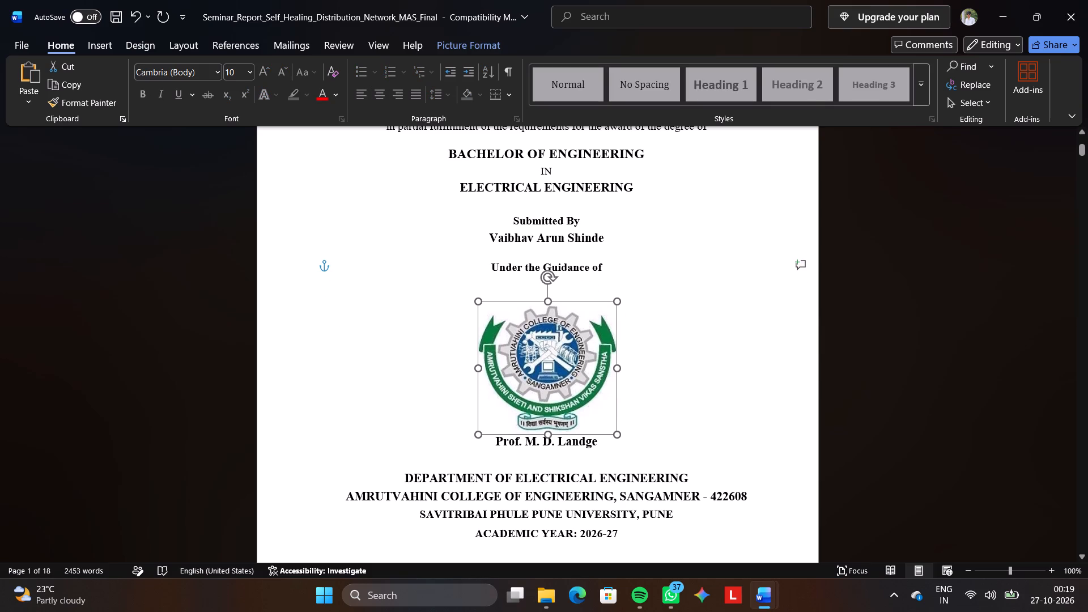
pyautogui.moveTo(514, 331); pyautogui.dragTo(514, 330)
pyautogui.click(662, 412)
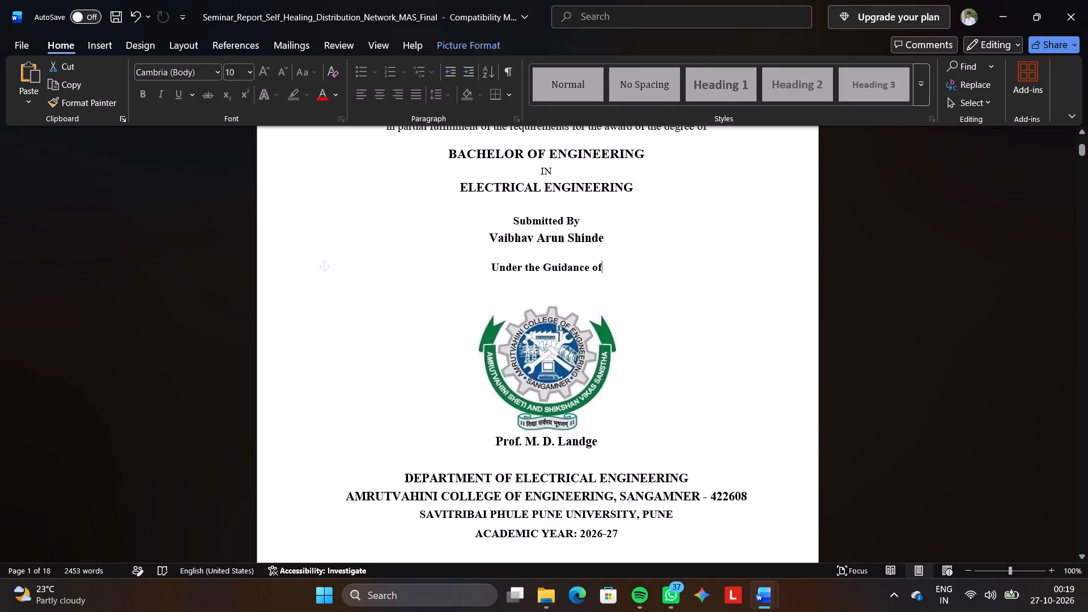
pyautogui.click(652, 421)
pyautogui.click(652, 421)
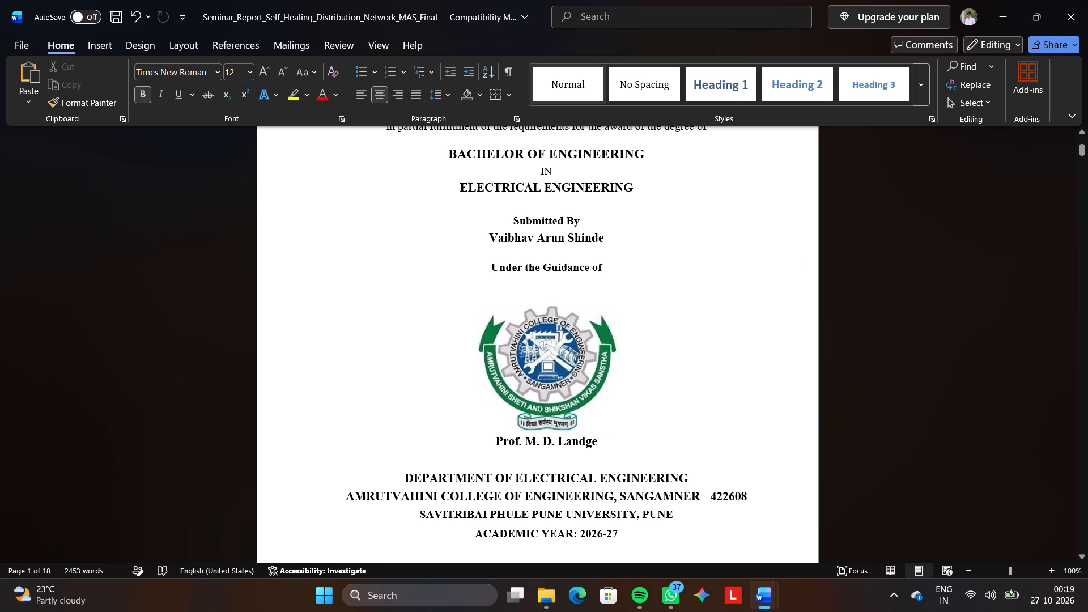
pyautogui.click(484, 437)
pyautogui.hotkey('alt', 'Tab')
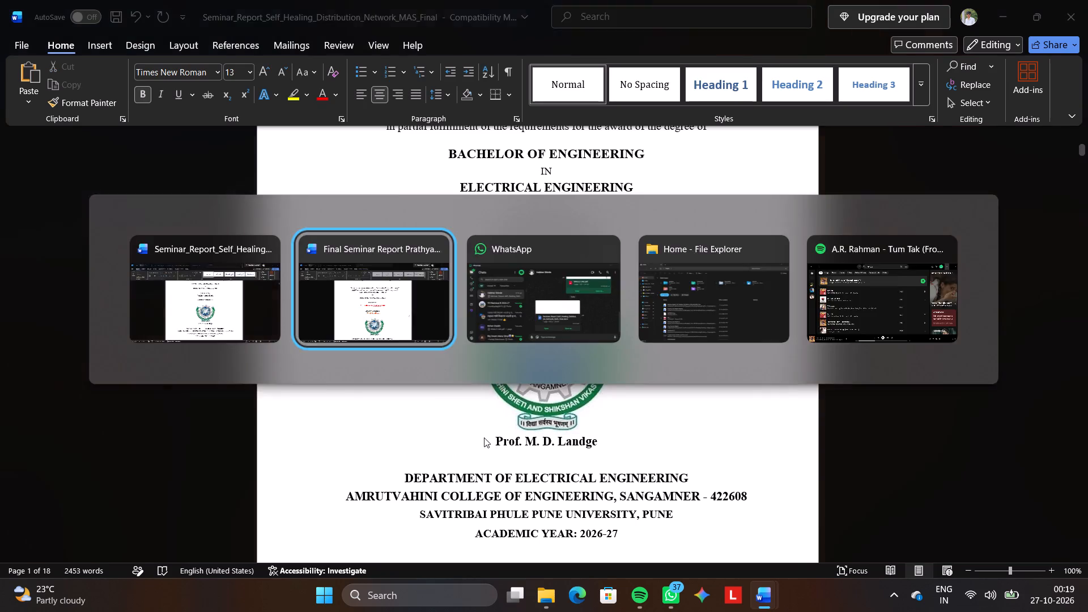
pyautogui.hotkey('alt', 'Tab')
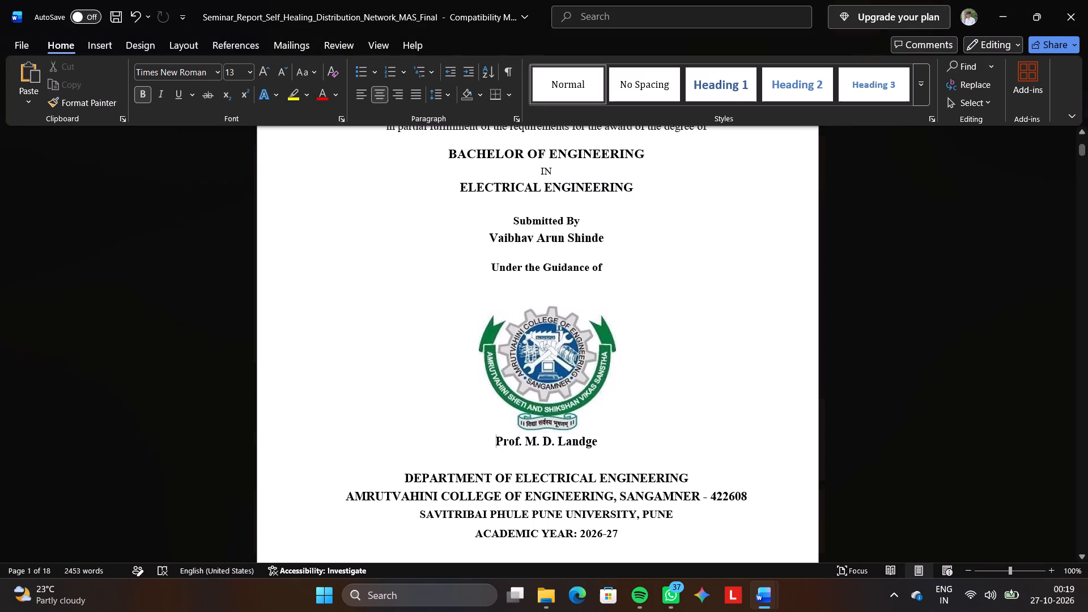
# Position the logo centred between the guide's name and the "DEPARTMENT OF ELECTRICAL ENGINEERING" line.
pyautogui.moveTo(541, 383); pyautogui.dragTo(537, 413)
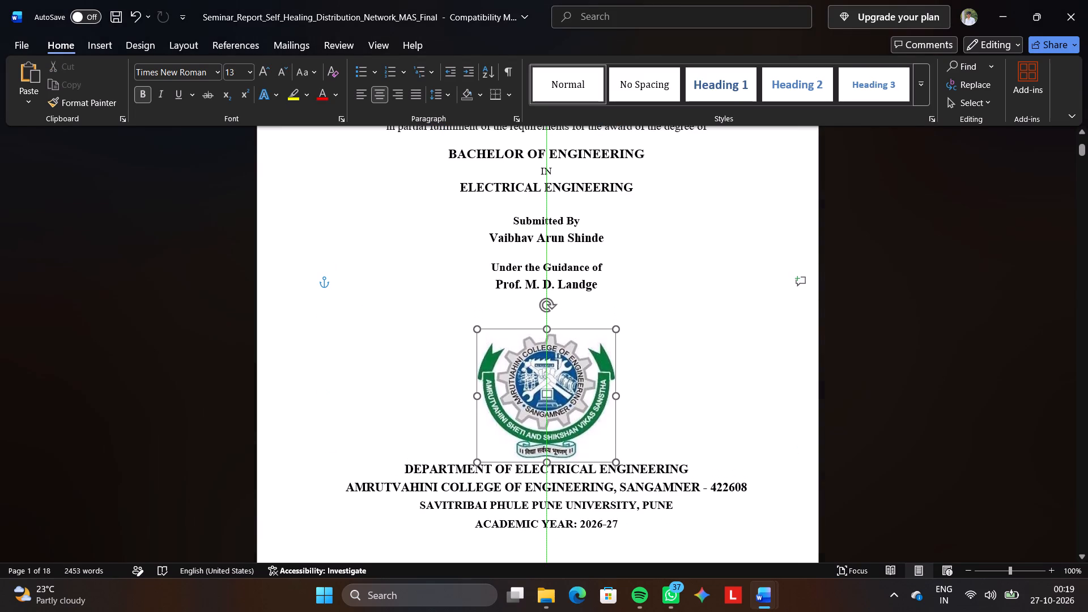
pyautogui.moveTo(537, 413); pyautogui.dragTo(538, 402)
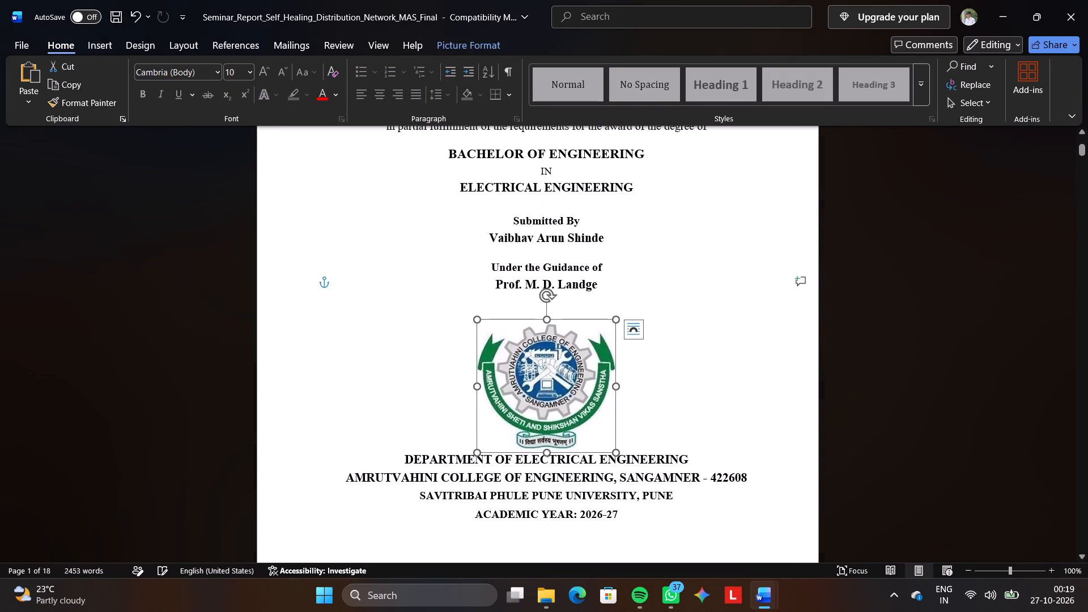
pyautogui.click(645, 443)
pyautogui.click(645, 443)
pyautogui.doubleClick(645, 443)
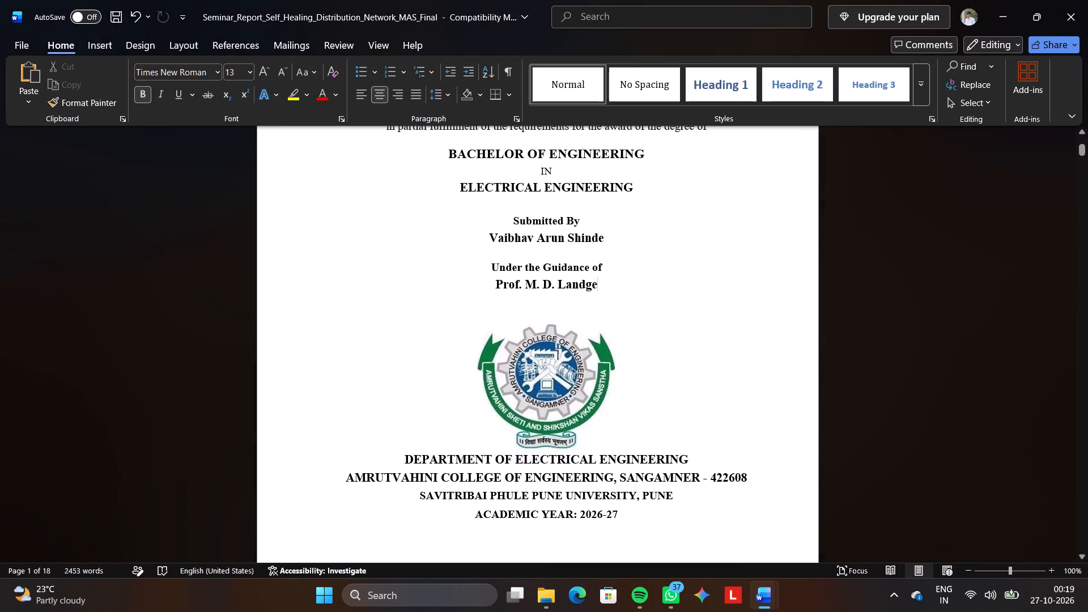
# Insert a blank line before "DEPARTMENT OF ELECTRICAL ENGINEERING", below the logo.
pyautogui.click(401, 457)
pyautogui.press('Return')
# Review the Self-Healing report's cover page layout and compare it with the other seminar report's cover page.
pyautogui.scroll(-1, 435, 460)
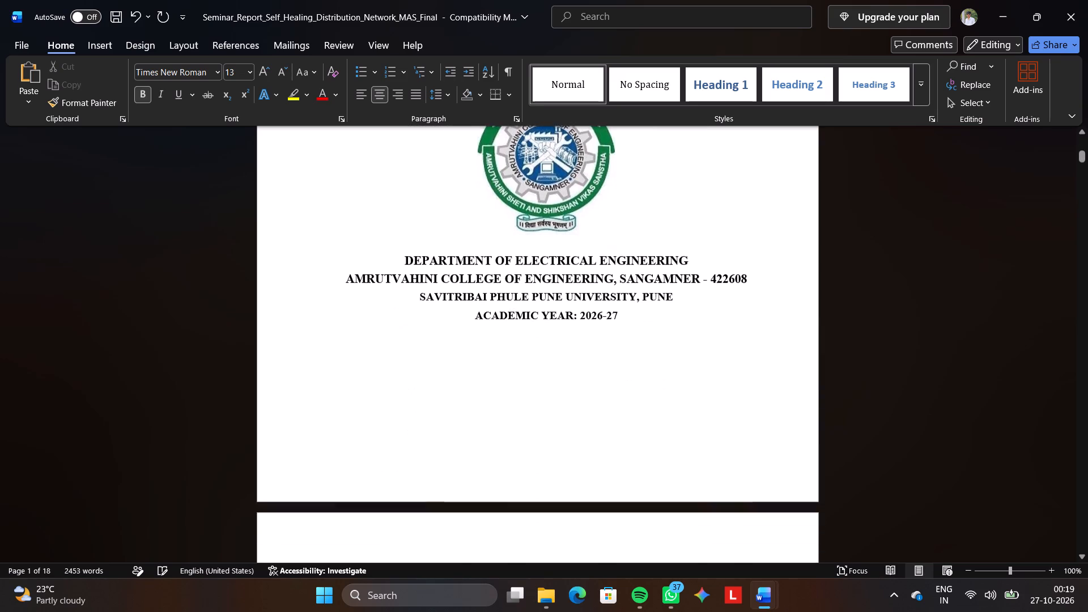
pyautogui.scroll(-1, 435, 460)
pyautogui.scroll(2, 435, 460)
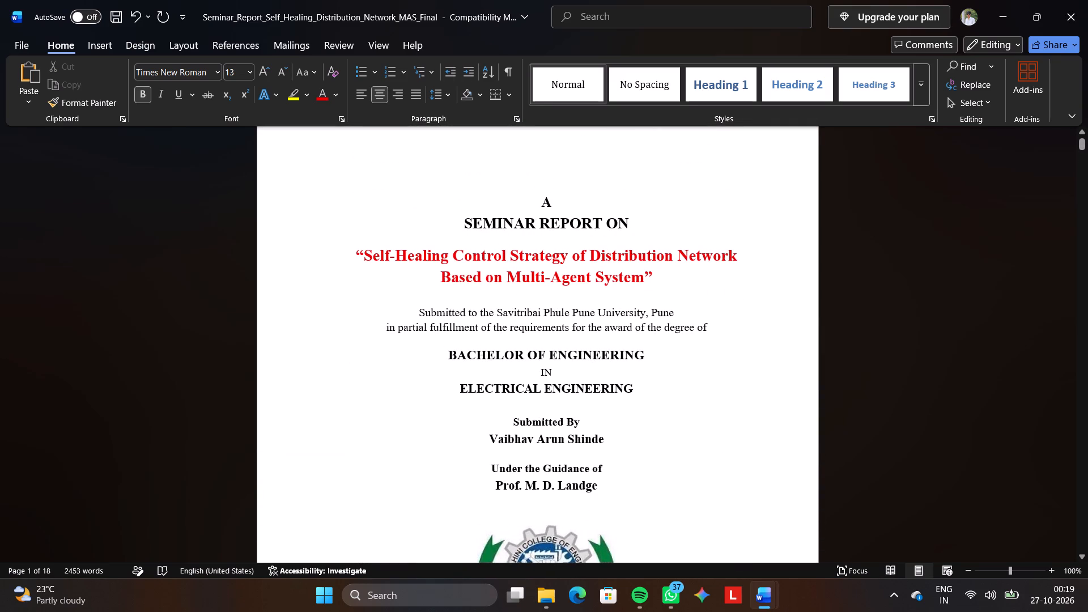
pyautogui.scroll(1, 435, 460)
pyautogui.hotkey('alt', 'Tab')
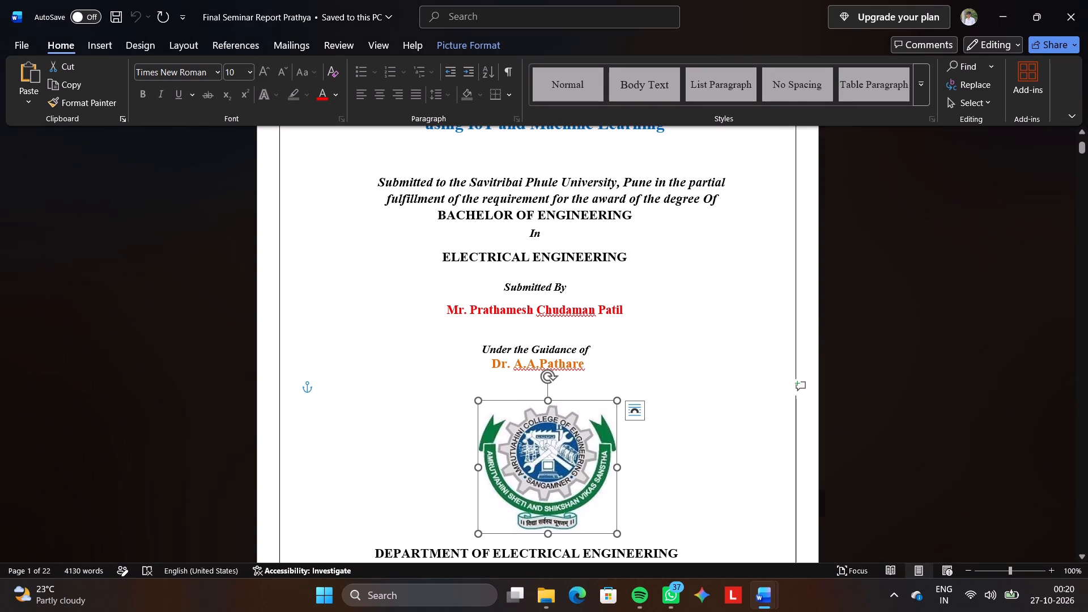
pyautogui.hotkey('alt', 'Tab')
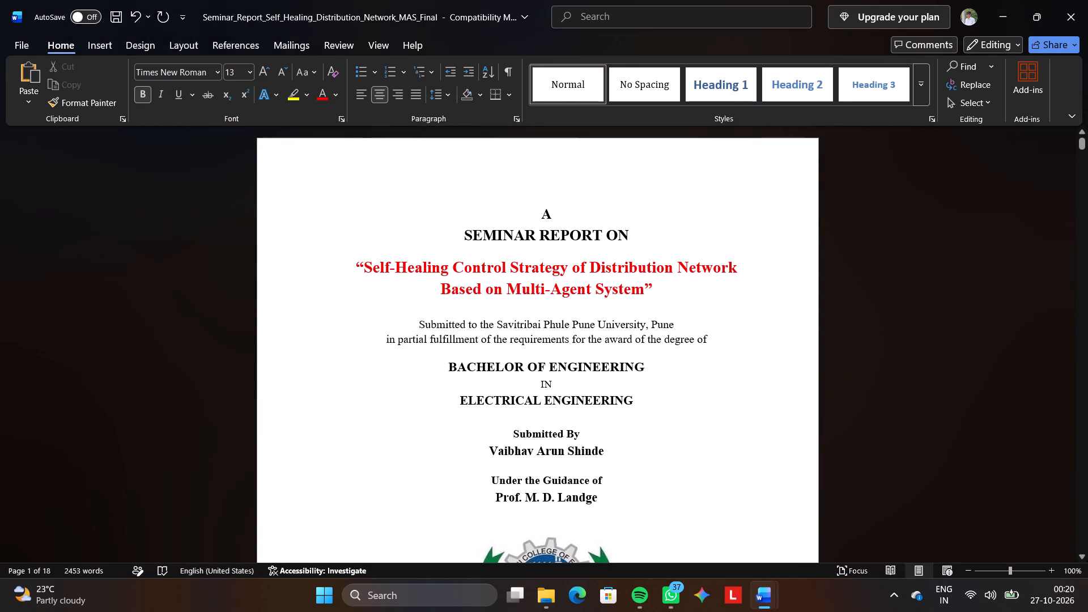
# Place the text cursor at the start of the "Under the Guidance of" line on the cover page.
pyautogui.click(483, 478)
# Insert a blank line above the "Under the Guidance of" line and another above the "Submitted By" line on the cover page.
pyautogui.press('Return')
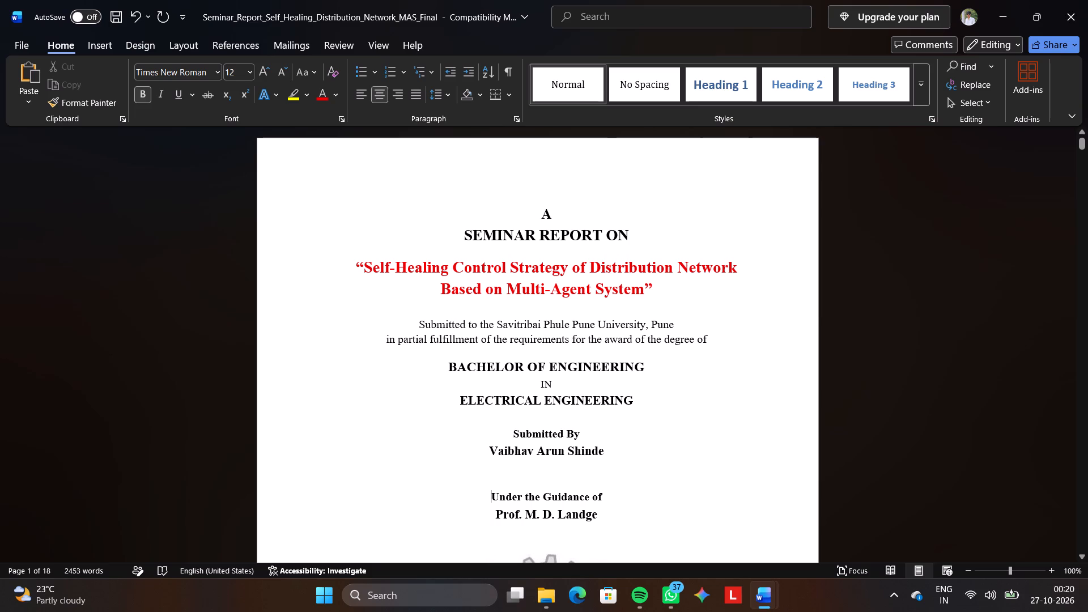
pyautogui.doubleClick(497, 435)
pyautogui.press('Return')
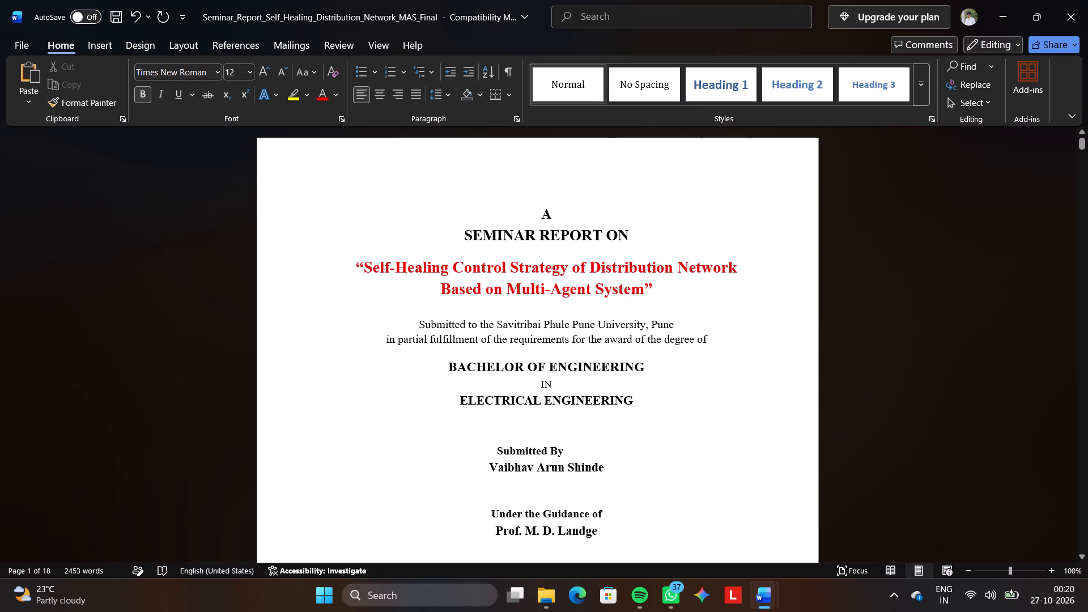
# Centre the "Submitted By" line on the cover page.
pyautogui.doubleClick(508, 449)
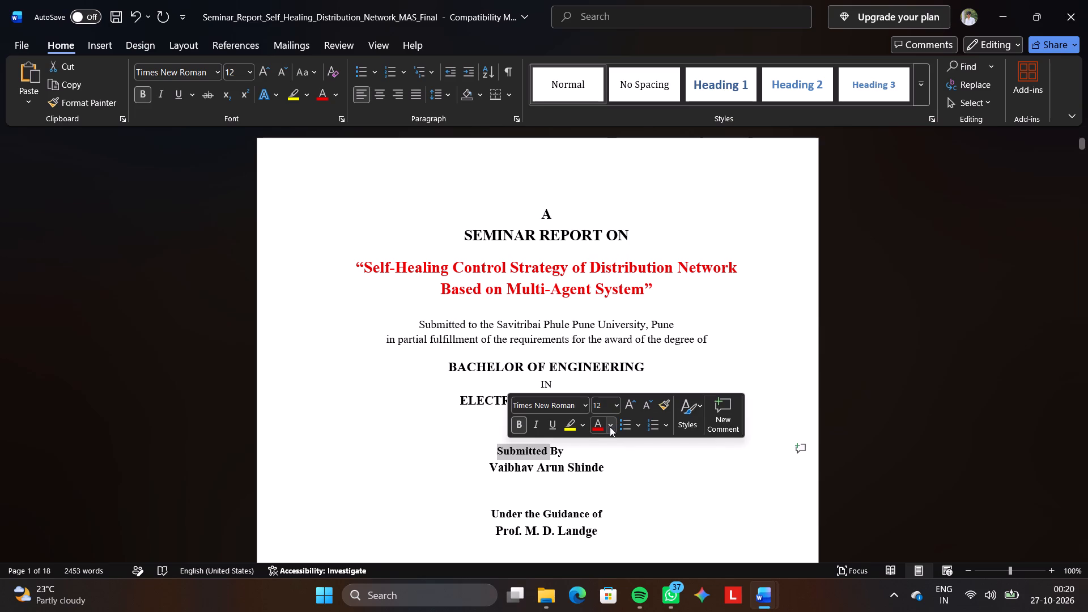
pyautogui.click(374, 97)
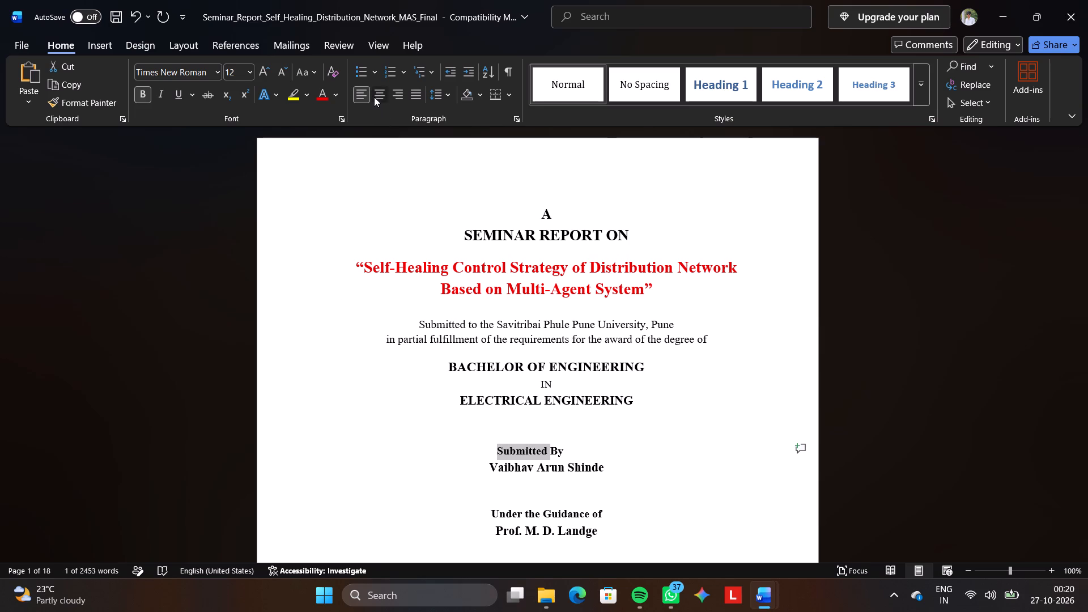
pyautogui.click(656, 284)
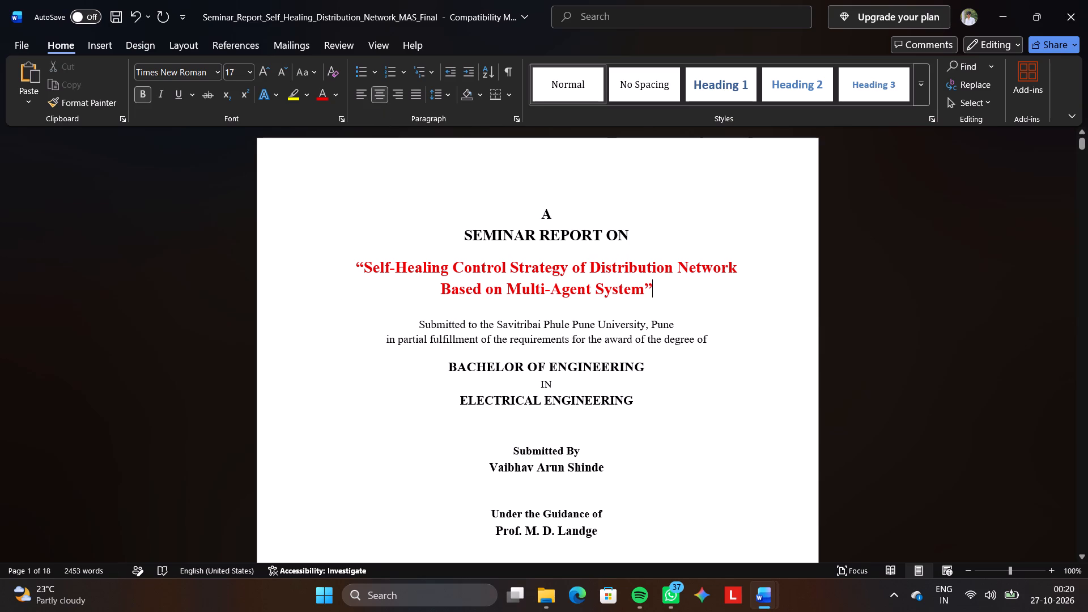
# Review the lower part of the cover page, and view the other seminar report's cover and certificate pages side by side at 50% zoom.
pyautogui.scroll(-1, 704, 334)
pyautogui.scroll(-2, 758, 186)
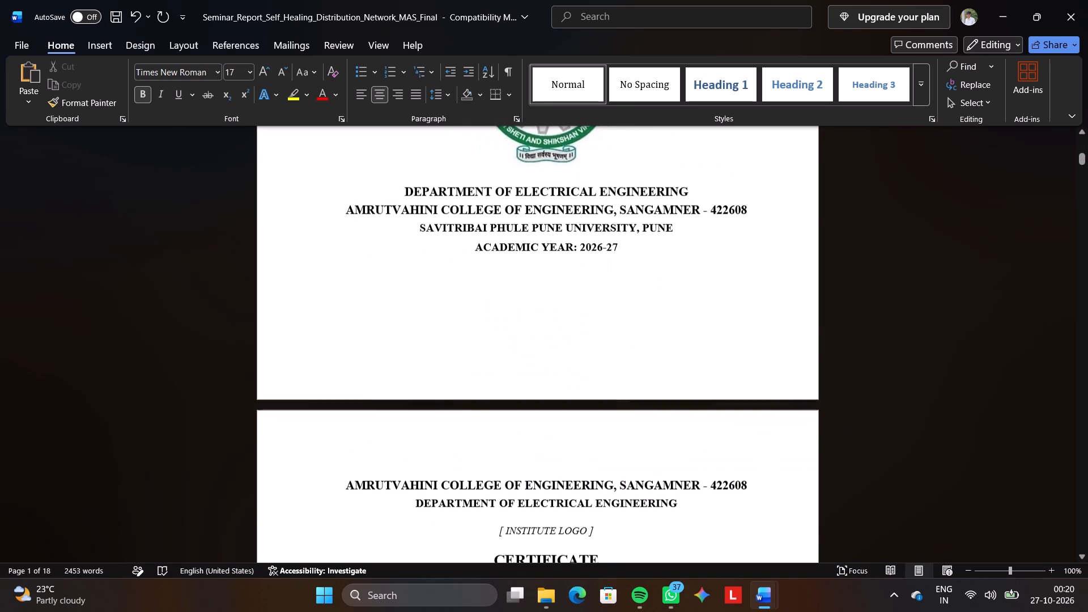
pyautogui.hotkey('alt', 'Tab')
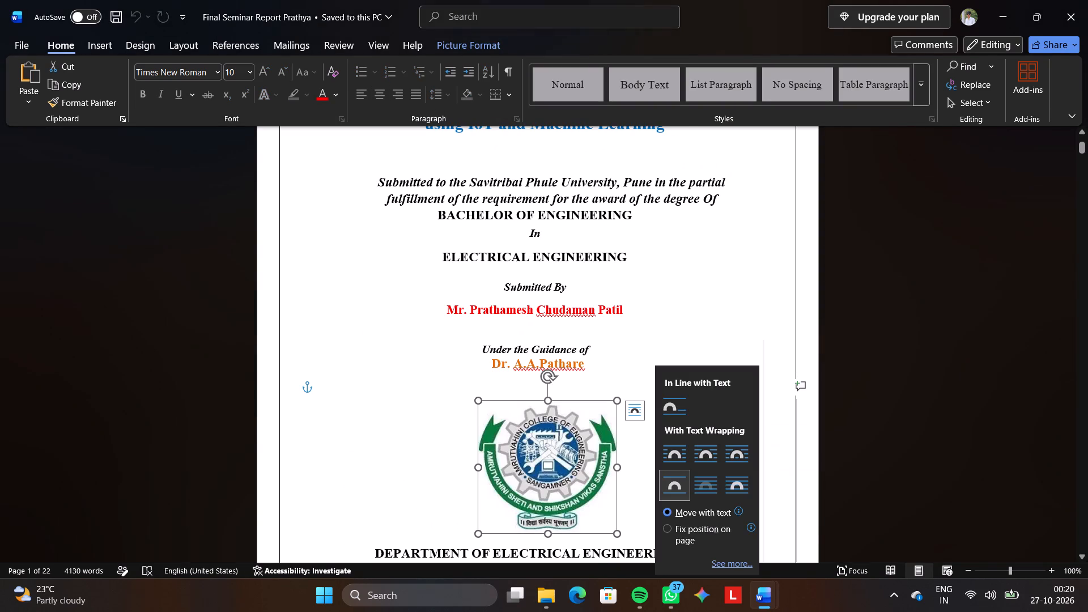
pyautogui.click(909, 512)
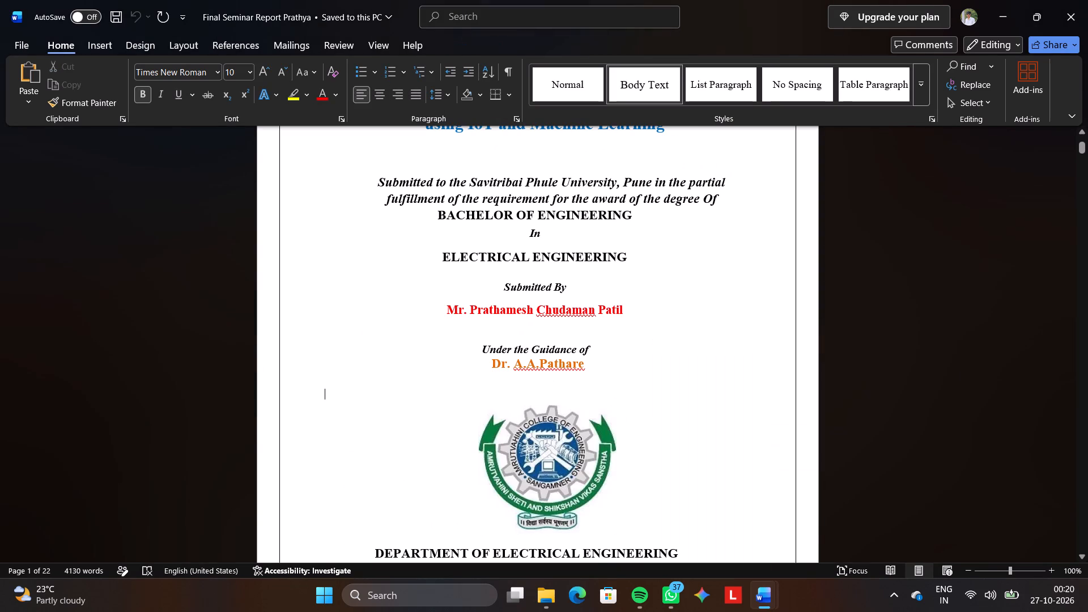
pyautogui.click(967, 571)
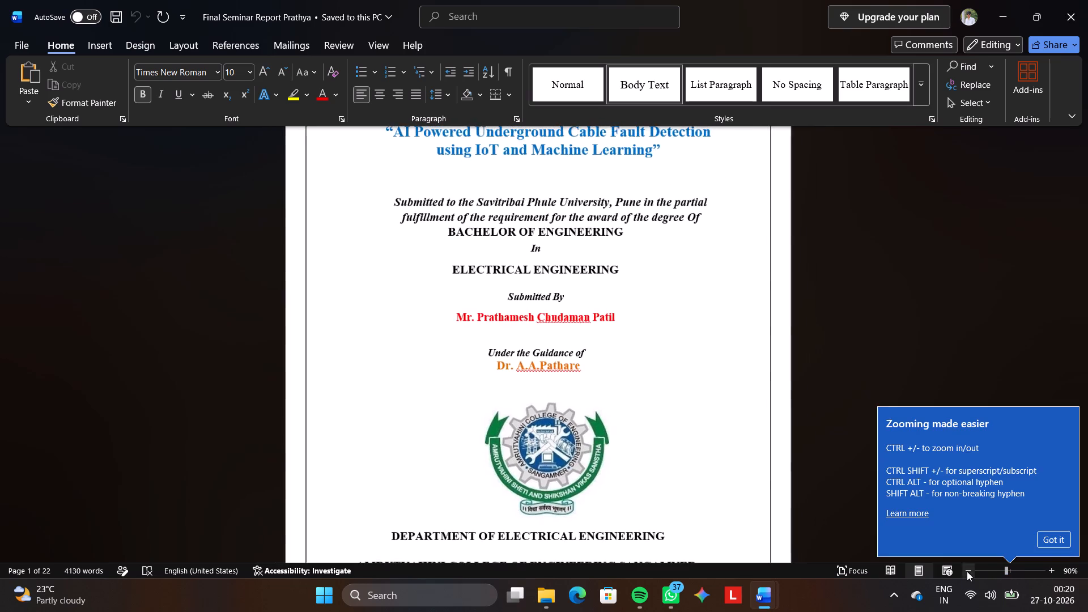
pyautogui.click(967, 571)
pyautogui.click(967, 571)
pyautogui.click(967, 571)
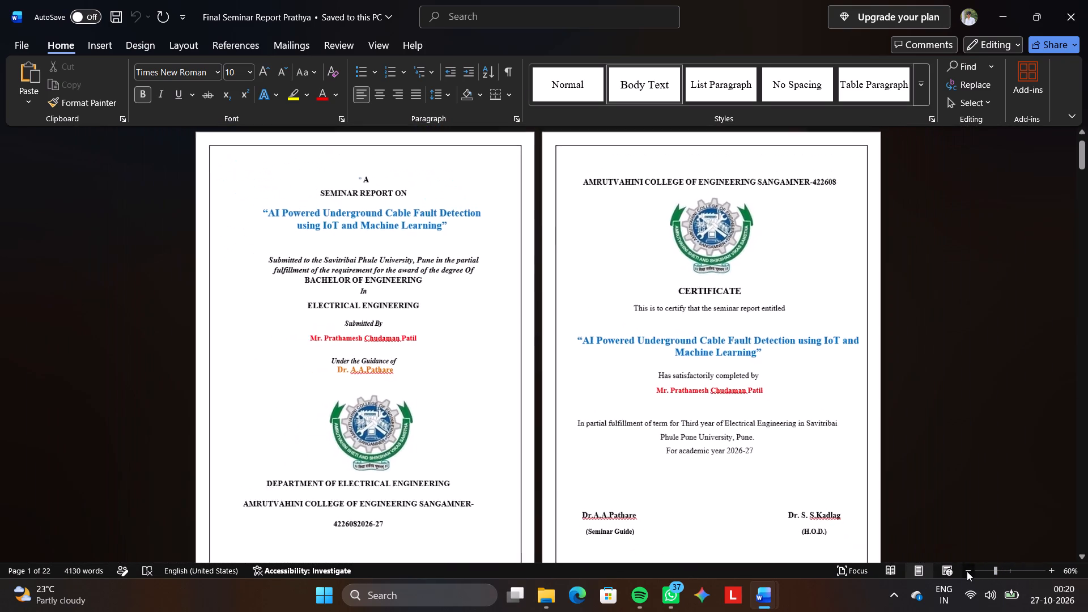
pyautogui.click(967, 571)
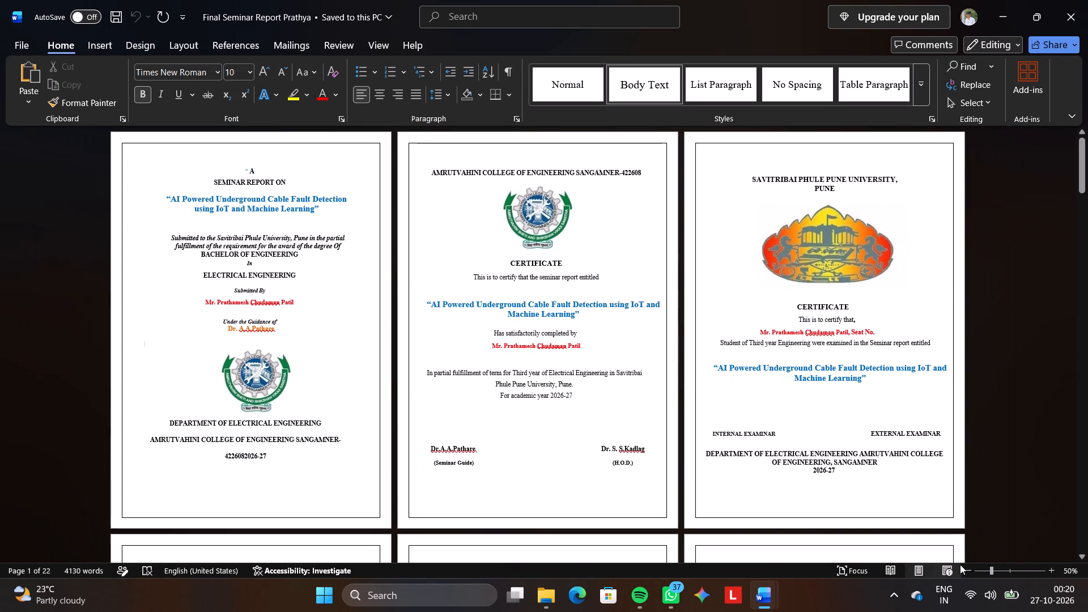
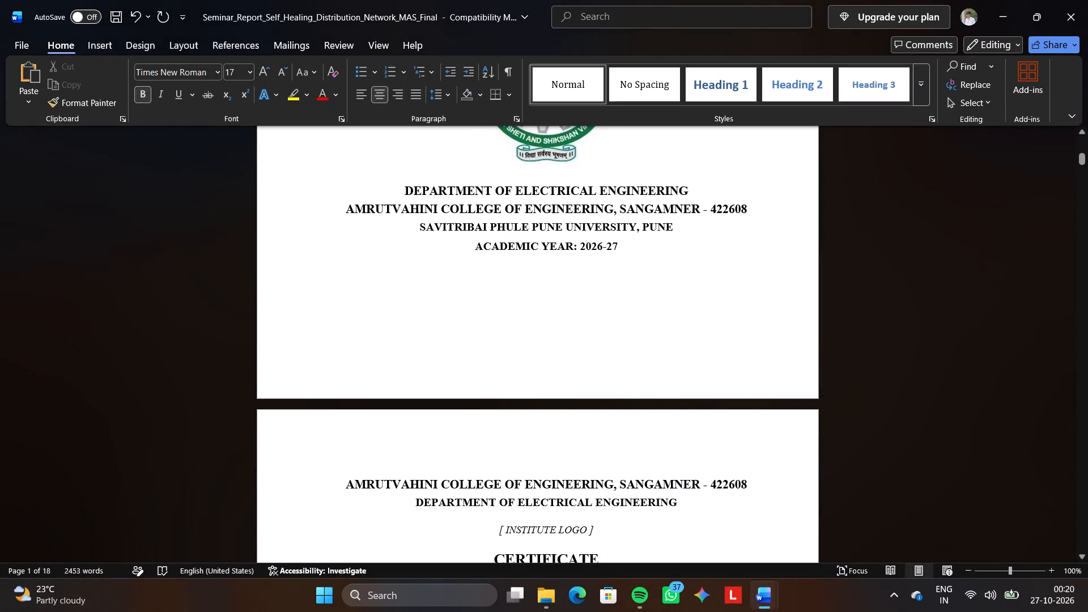
# Check the font size of the "DEPARTMENT OF ELECTRICAL ENGINEERING" line on the other seminar report's cover page.
pyautogui.tripleClick(964, 572)
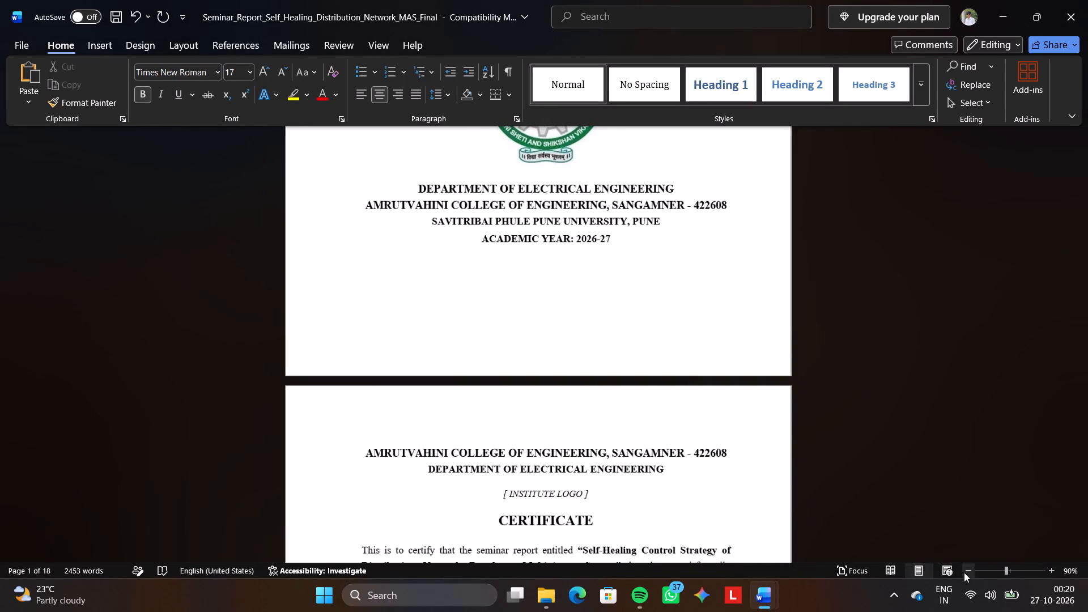
pyautogui.click(964, 572)
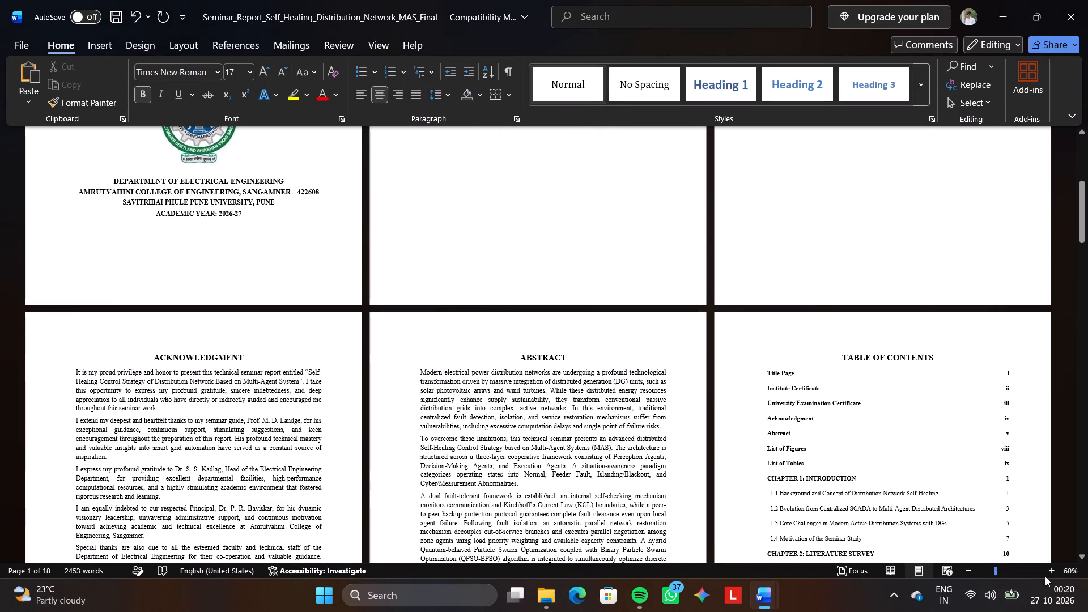
pyautogui.click(1048, 572)
pyautogui.scroll(1, 747, 333)
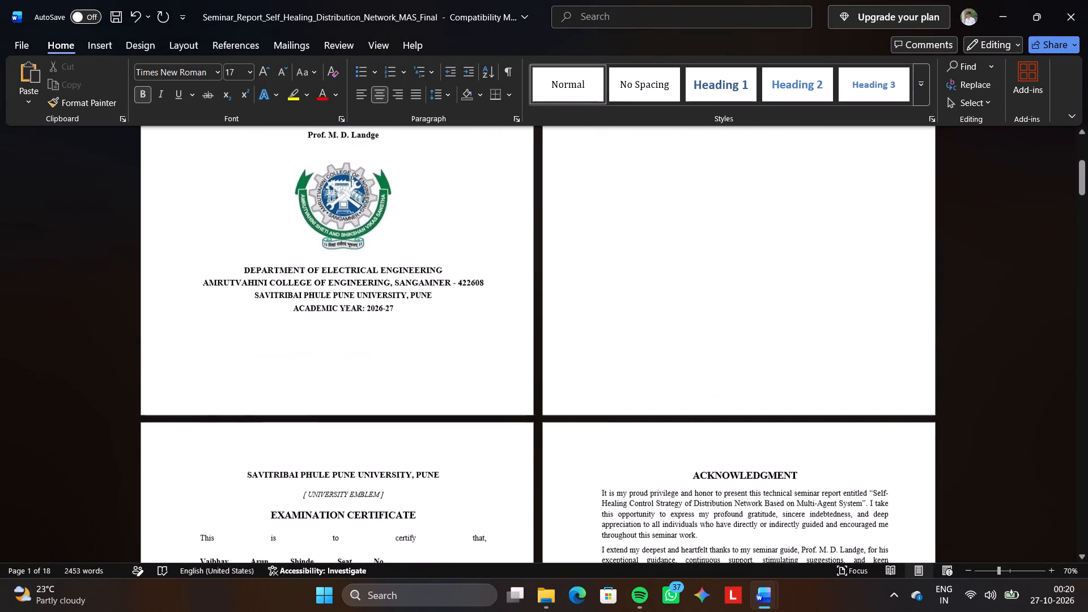
pyautogui.scroll(4, 747, 333)
pyautogui.scroll(-1, 747, 333)
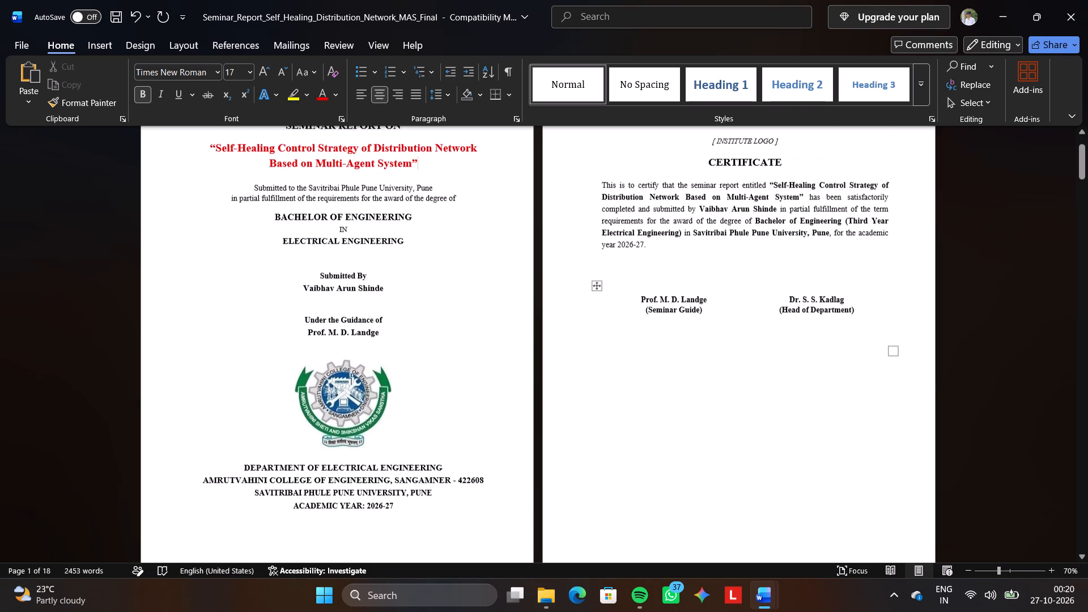
pyautogui.scroll(-2, 747, 333)
pyautogui.hotkey('alt', 'Tab')
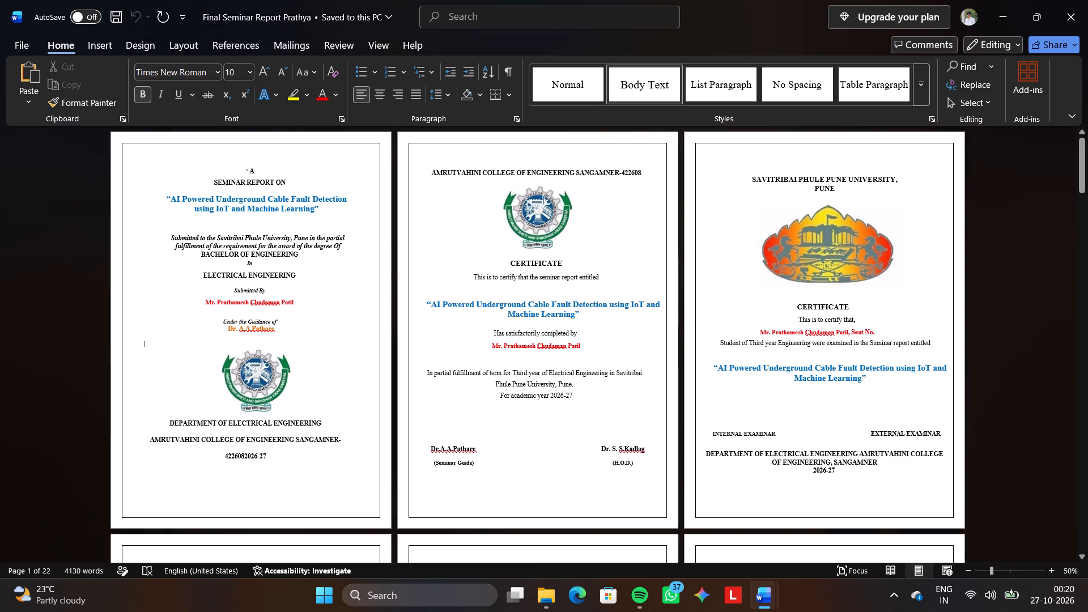
pyautogui.click(311, 425)
pyautogui.doubleClick(311, 425)
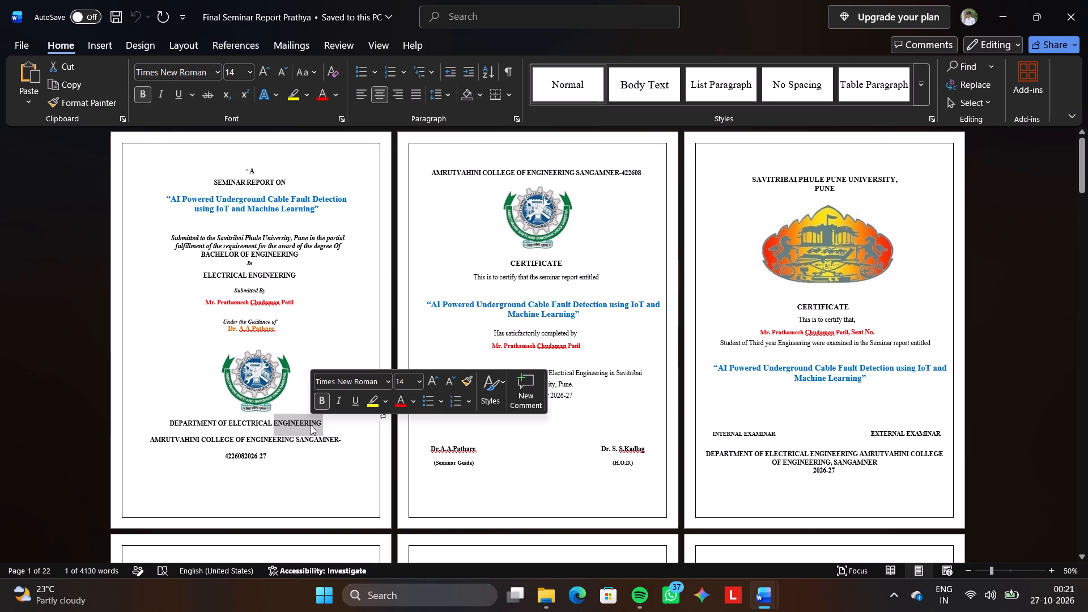
# In the Self-Healing report, set the four cover page lines from "DEPARTMENT OF ELECTRICAL ENGINEERING" to "ACADEMIC YEAR: 2026-27" to font size 14.
pyautogui.hotkey('alt', 'Tab')
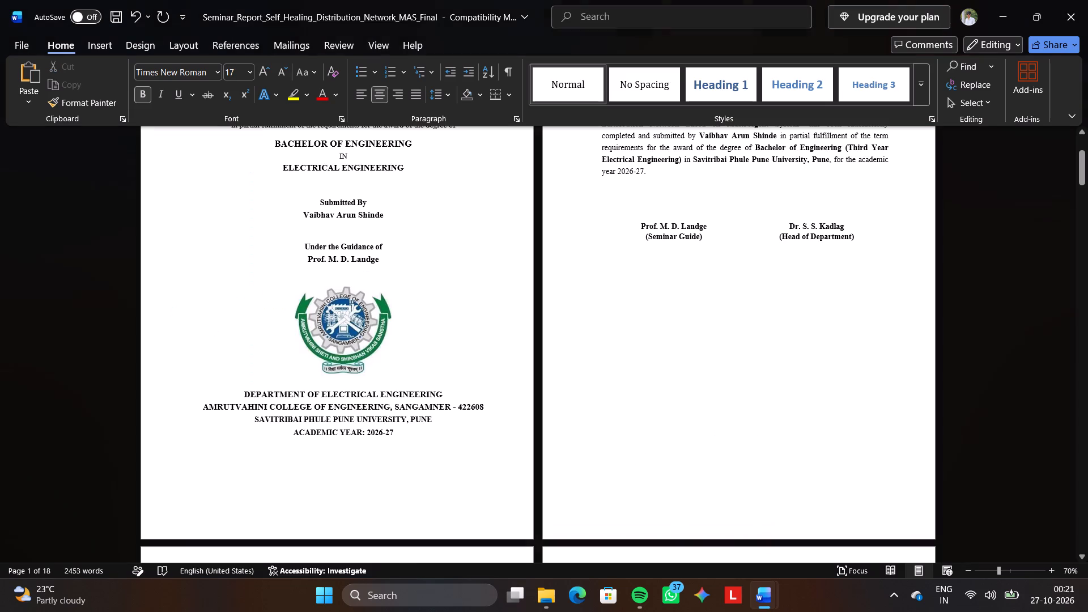
pyautogui.moveTo(245, 393); pyautogui.dragTo(321, 409)
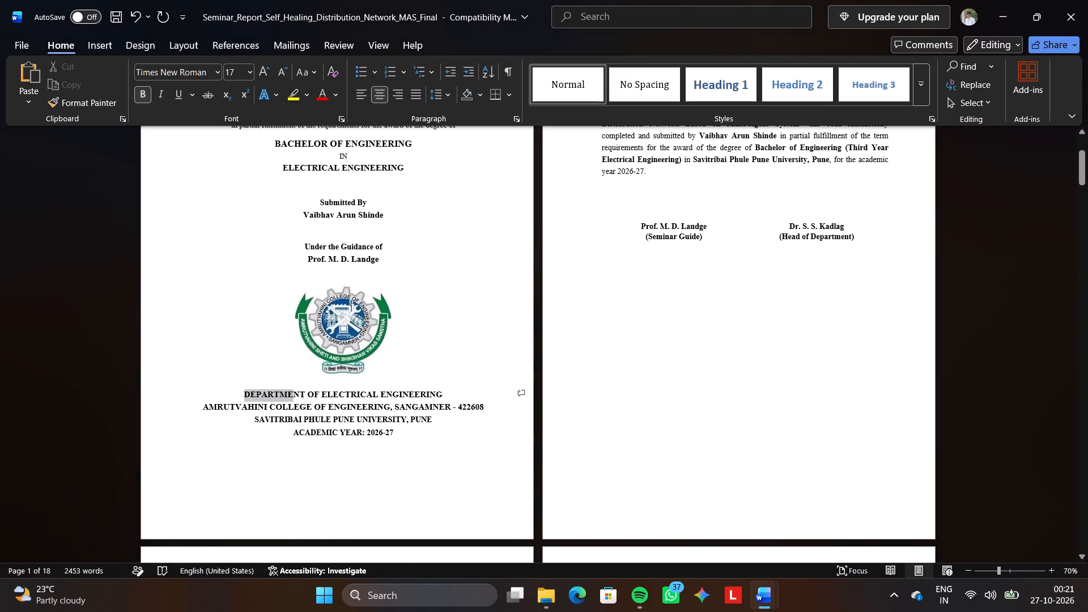
pyautogui.moveTo(321, 409); pyautogui.dragTo(424, 446)
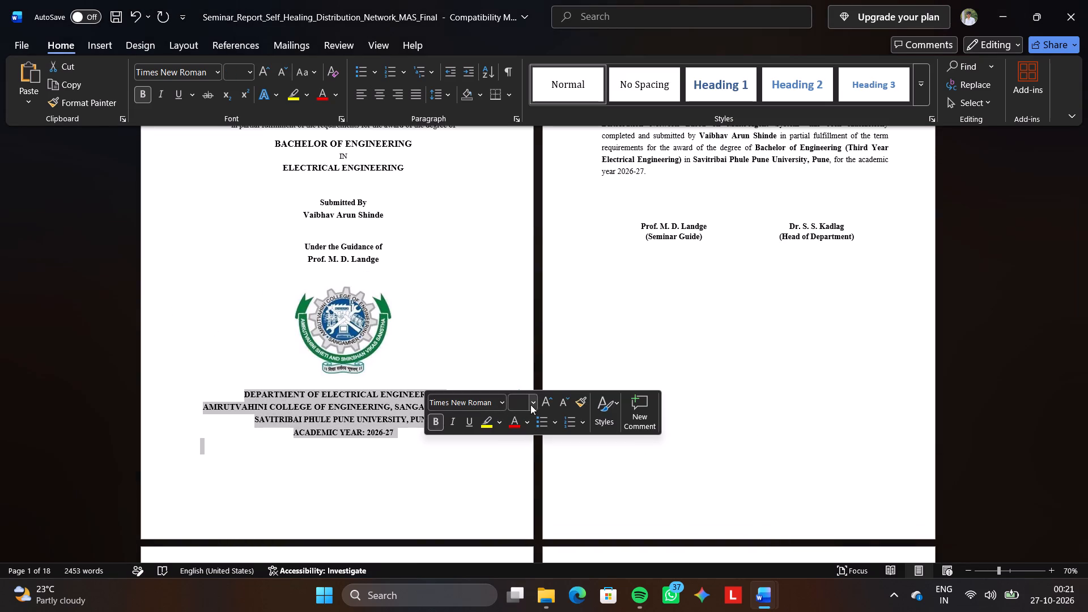
pyautogui.click(542, 401)
pyautogui.click(530, 402)
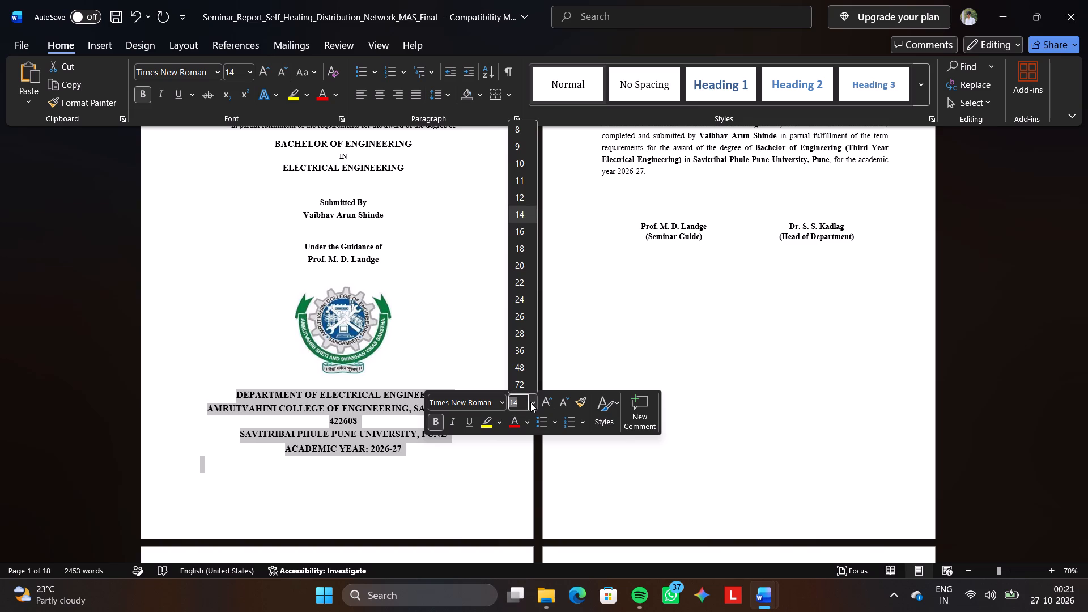
pyautogui.click(530, 402)
pyautogui.click(484, 295)
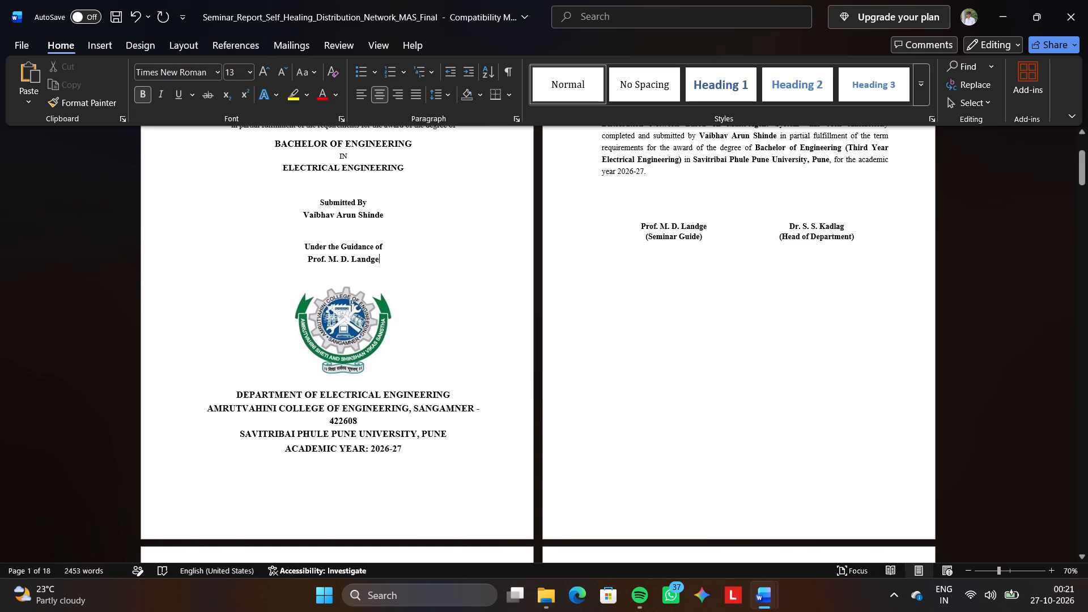
# Compare the closing lines below the logo on the other seminar report's cover page with those in the Self-Healing report.
pyautogui.hotkey('alt', 'Tab')
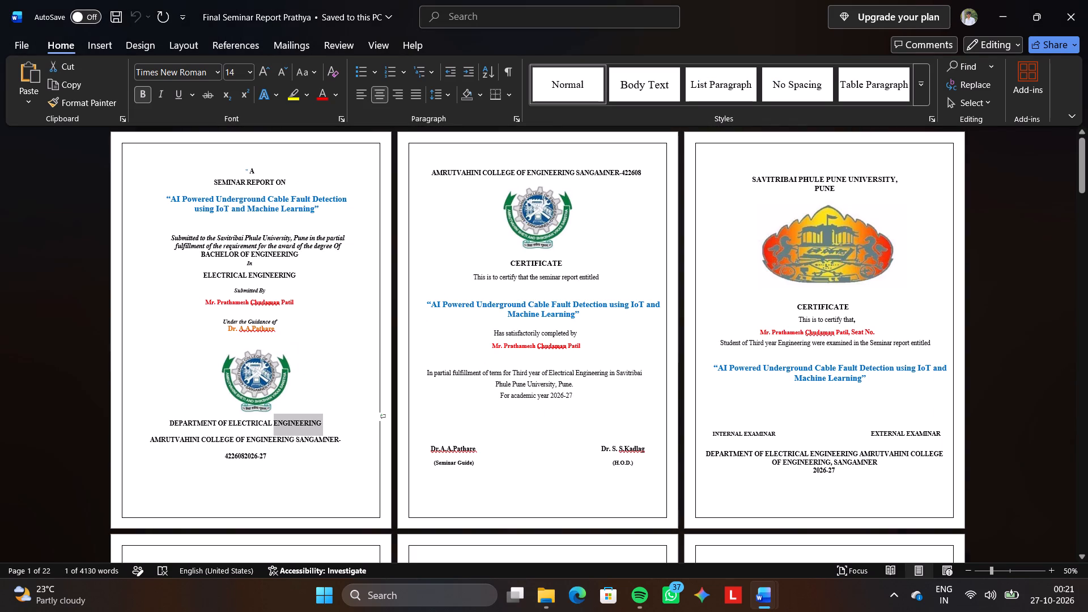
pyautogui.scroll(-1, 348, 402)
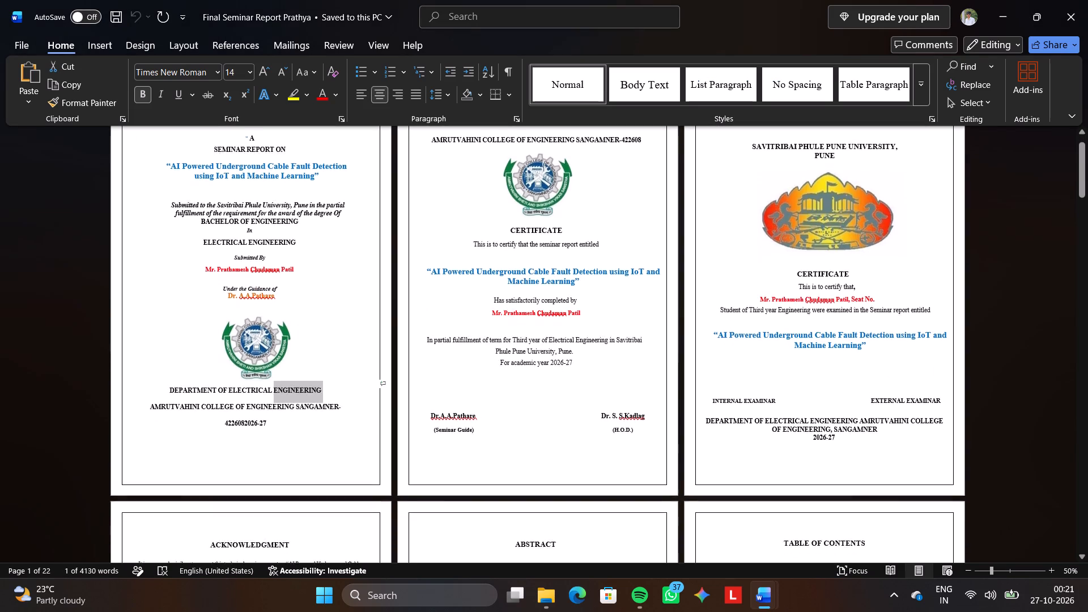
pyautogui.scroll(-1, 348, 402)
pyautogui.scroll(1, 348, 402)
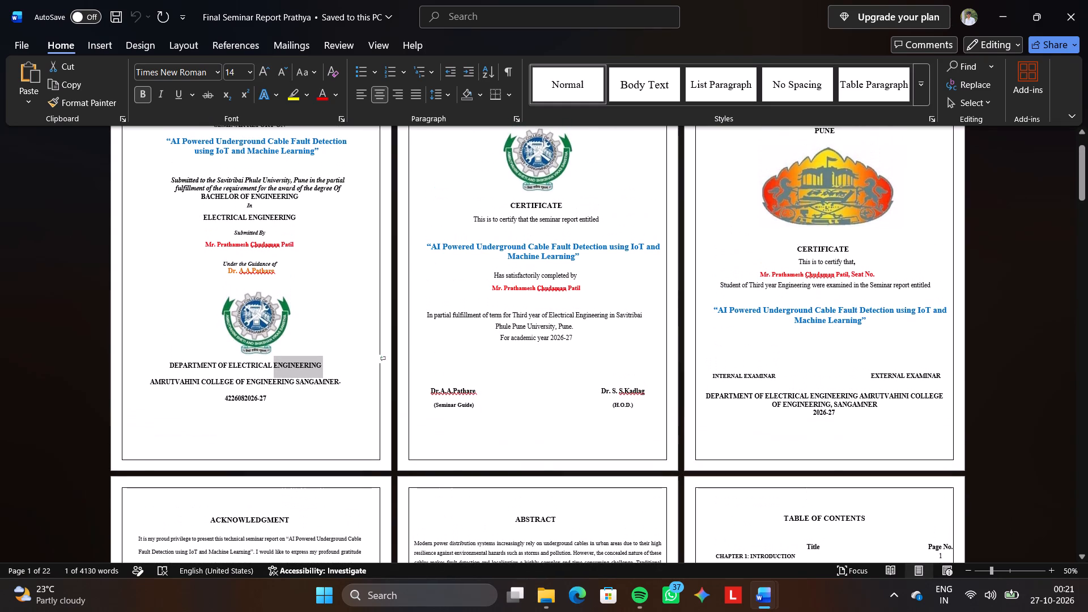
pyautogui.hotkey('alt', 'Tab')
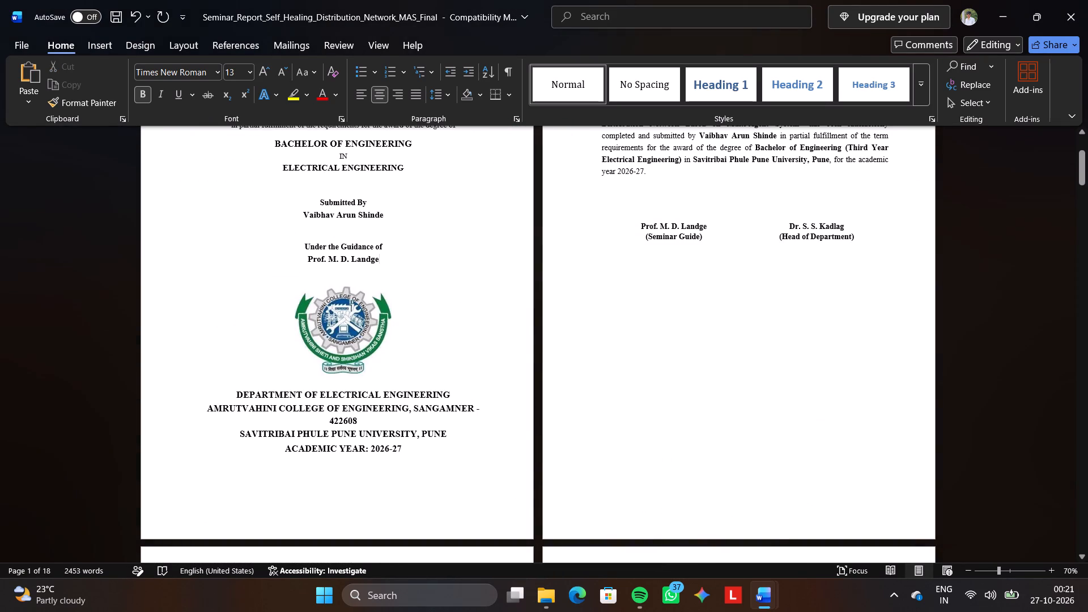
pyautogui.scroll(-1, 348, 426)
pyautogui.scroll(1, 348, 426)
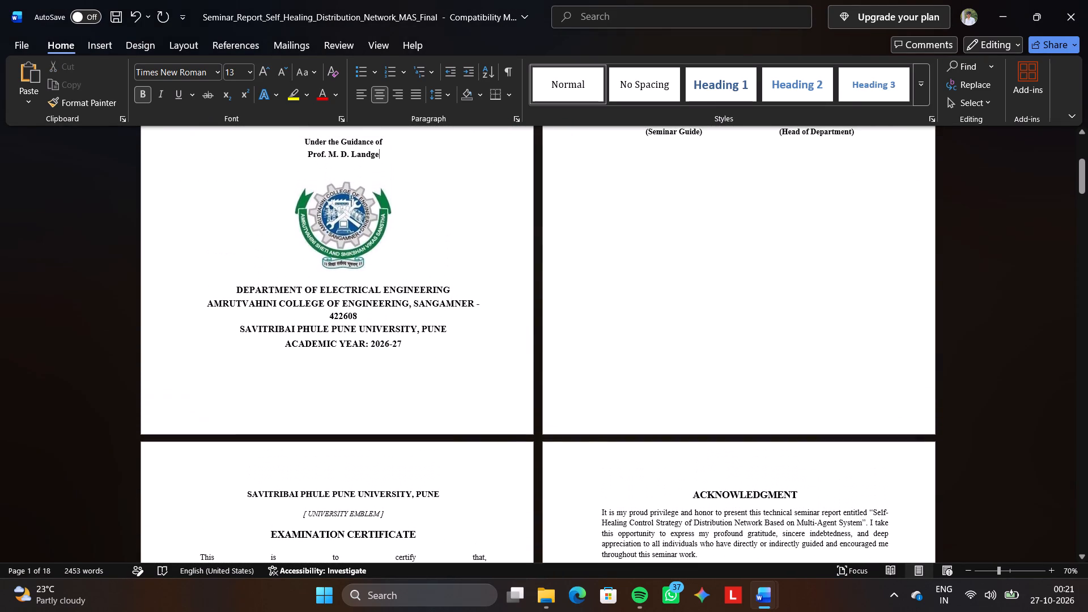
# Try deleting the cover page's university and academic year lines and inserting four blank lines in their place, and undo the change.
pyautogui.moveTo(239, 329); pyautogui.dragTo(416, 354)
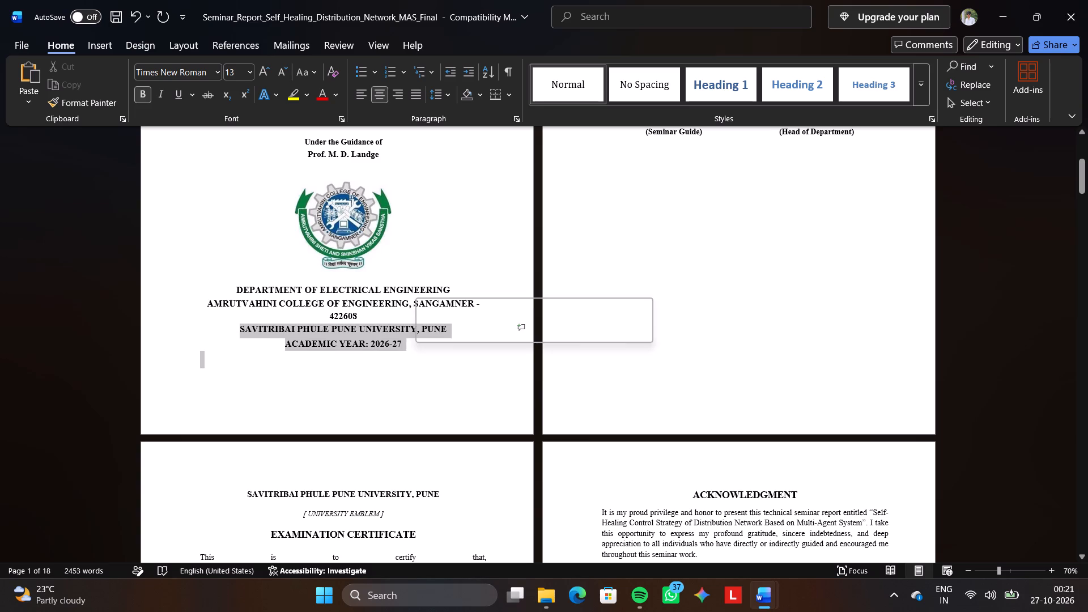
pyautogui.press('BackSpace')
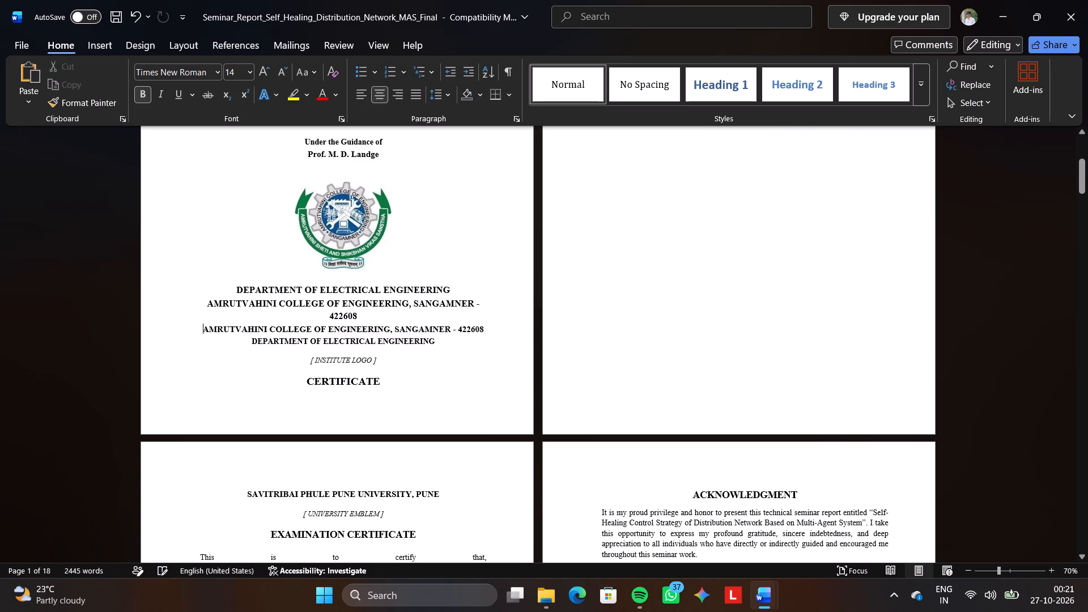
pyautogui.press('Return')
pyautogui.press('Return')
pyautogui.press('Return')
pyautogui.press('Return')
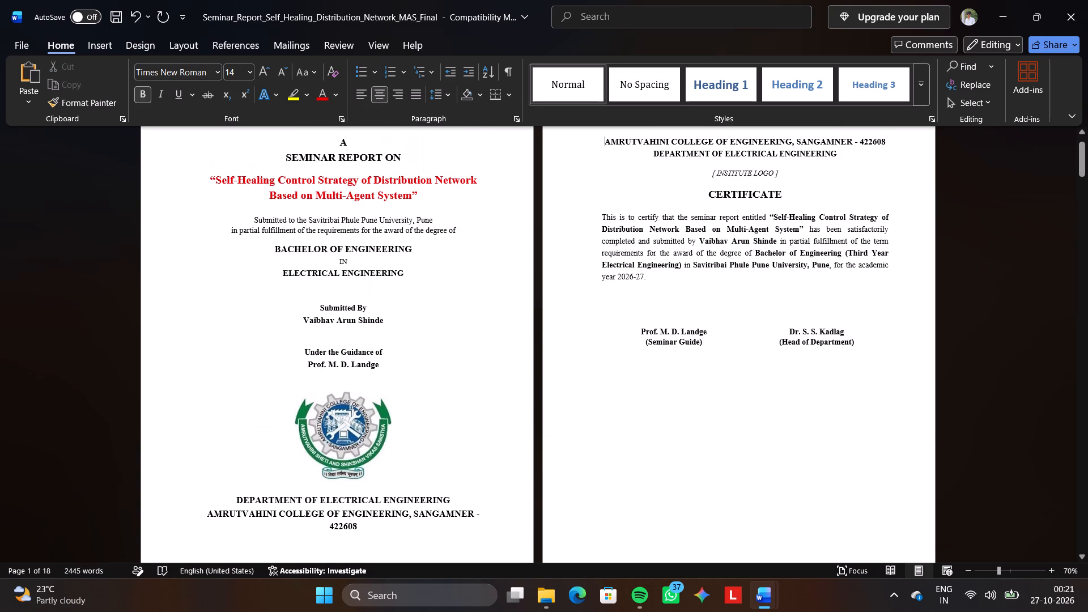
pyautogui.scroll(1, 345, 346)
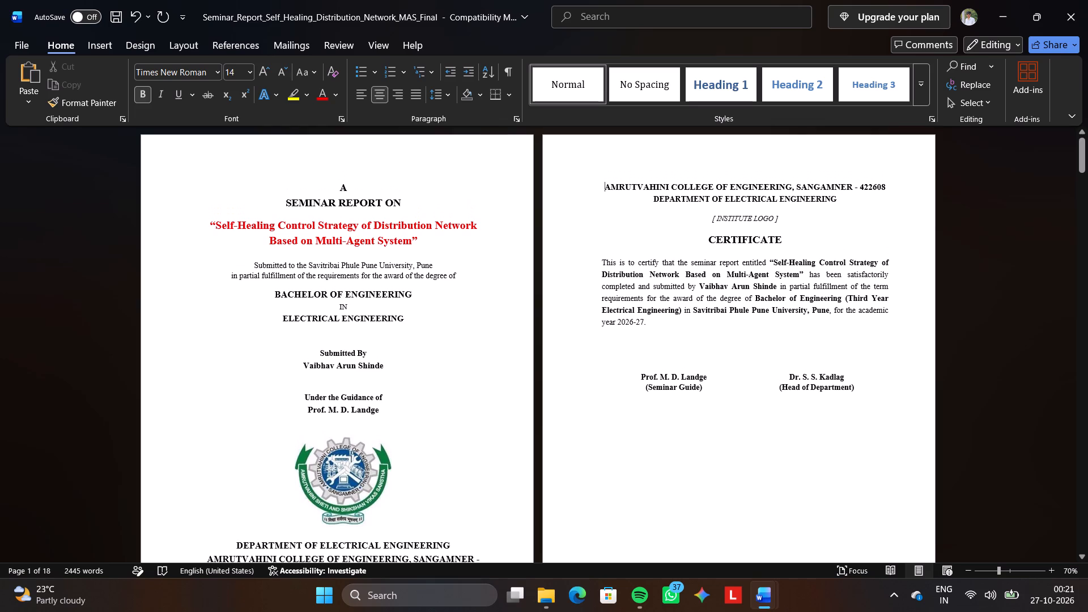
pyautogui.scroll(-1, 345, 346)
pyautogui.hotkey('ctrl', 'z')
# Insert four blank lines before "SAVITRIBAI PHULE PUNE UNIVERSITY, PUNE" to move it and the academic year line onto the next page.
pyautogui.scroll(-1, 345, 346)
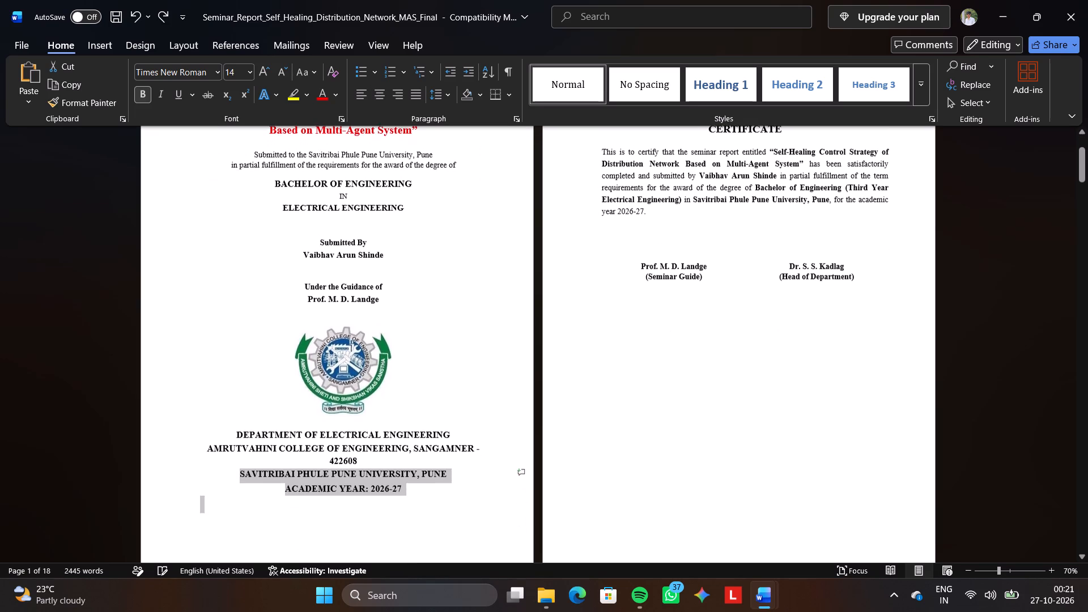
pyautogui.click(230, 463)
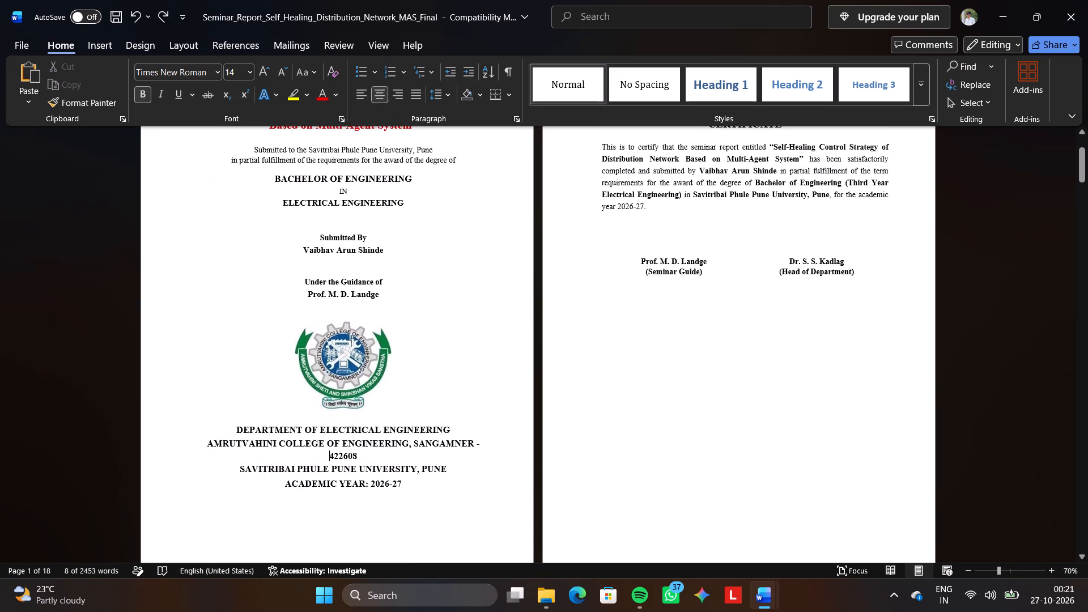
pyautogui.click(230, 463)
pyautogui.doubleClick(230, 481)
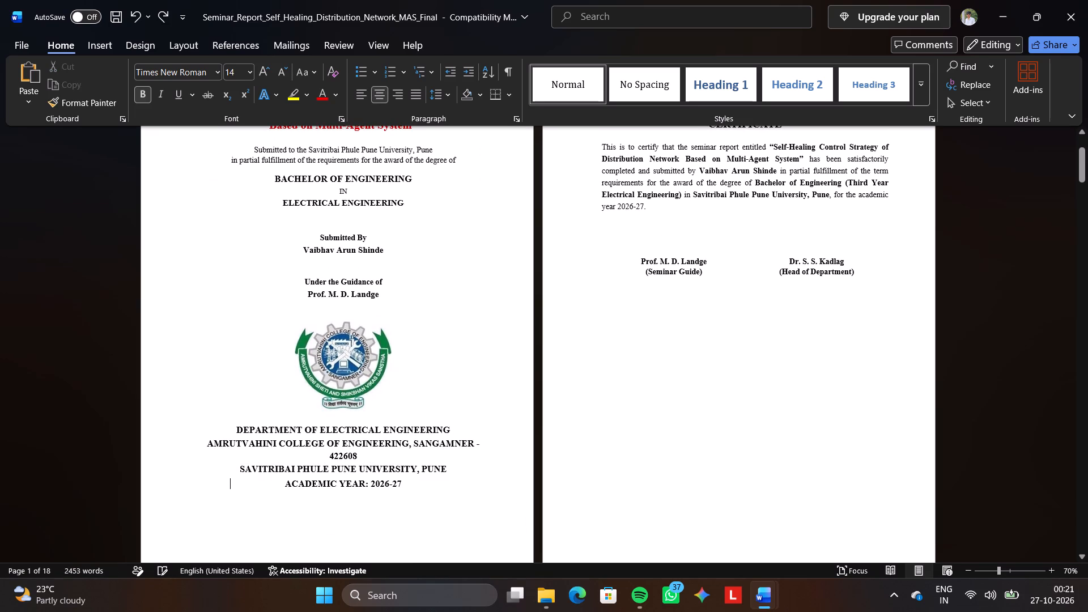
pyautogui.click(227, 471)
pyautogui.click(227, 471)
pyautogui.press('Return')
pyautogui.press('Return')
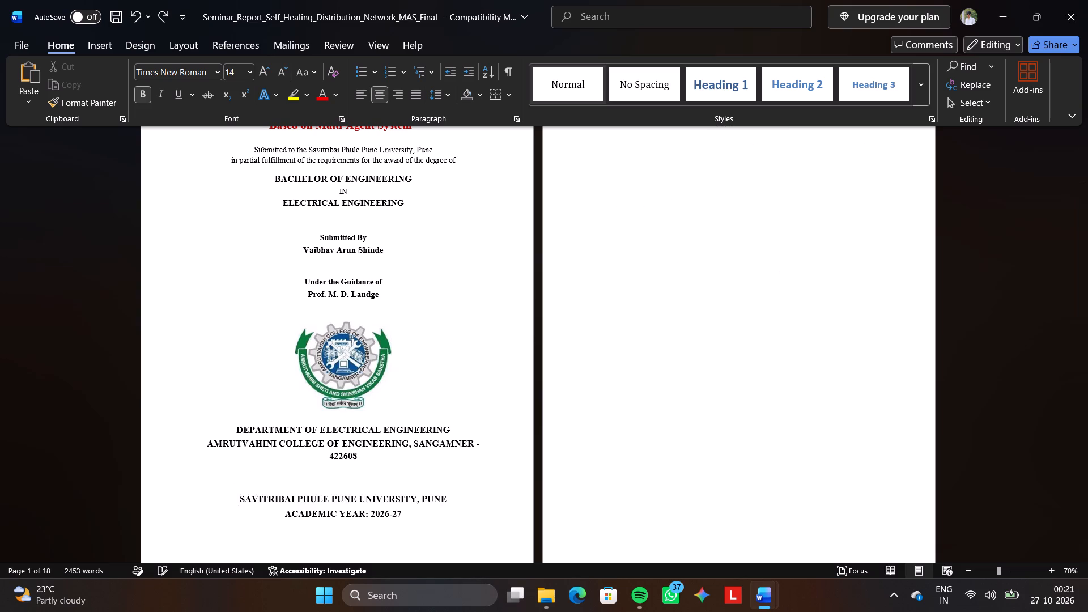
pyautogui.press('Return')
pyautogui.press('Return')
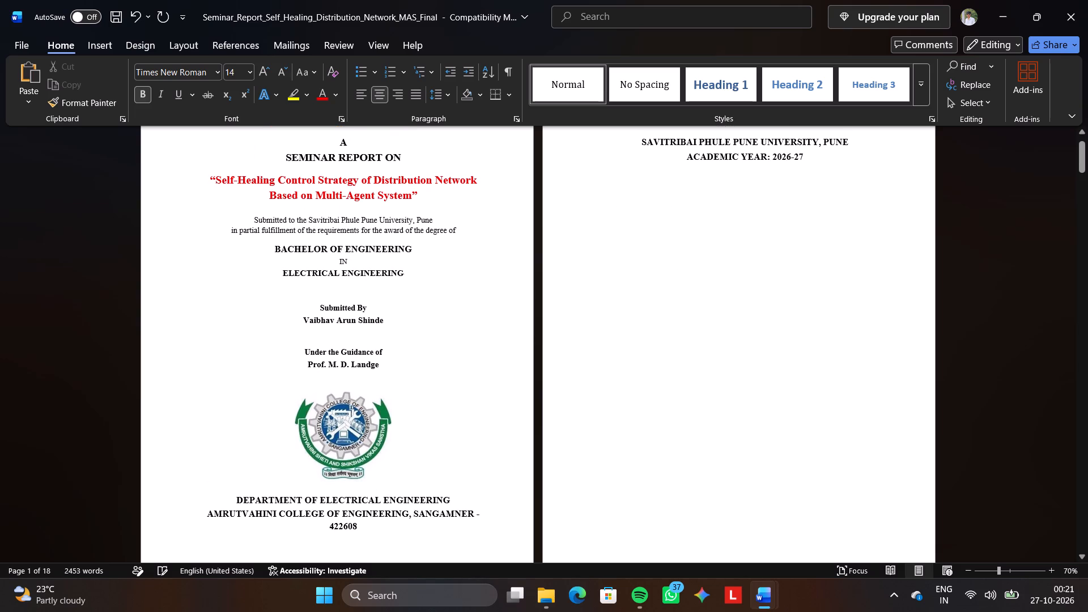
# Remove the page break before the certificate's college heading so the certificate directly follows the "ACADEMIC YEAR: 2026-27" line.
pyautogui.scroll(-4, 890, 206)
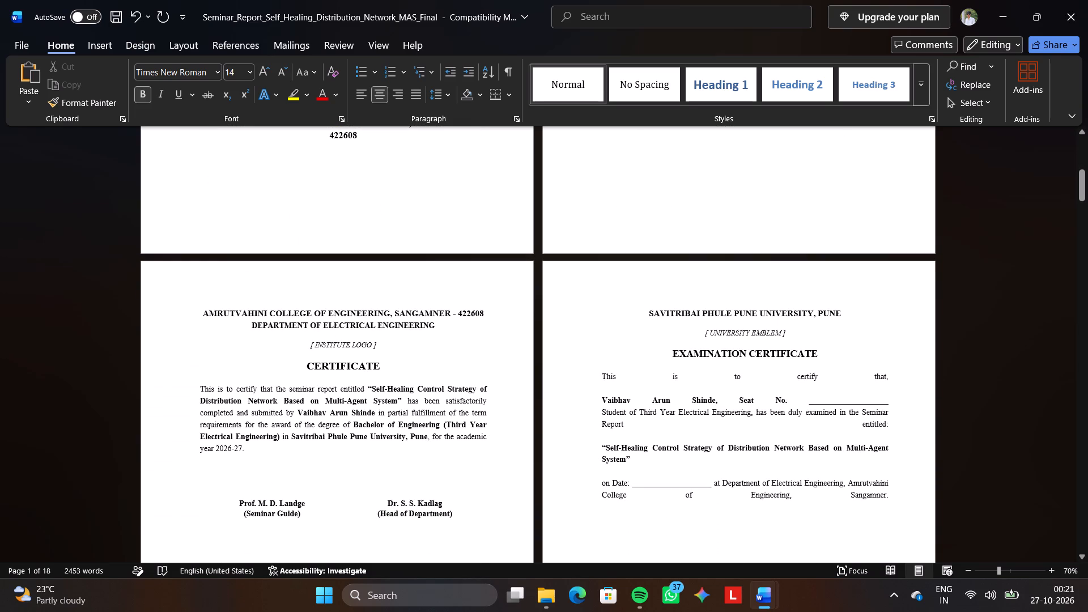
pyautogui.click(182, 309)
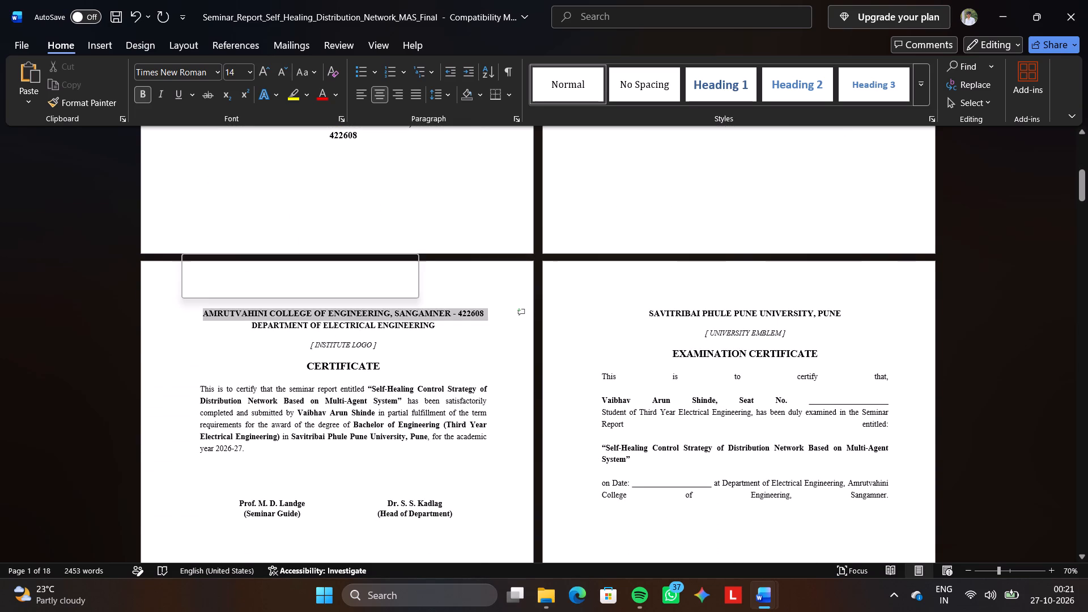
pyautogui.click(182, 309)
pyautogui.click(182, 309)
pyautogui.click(183, 317)
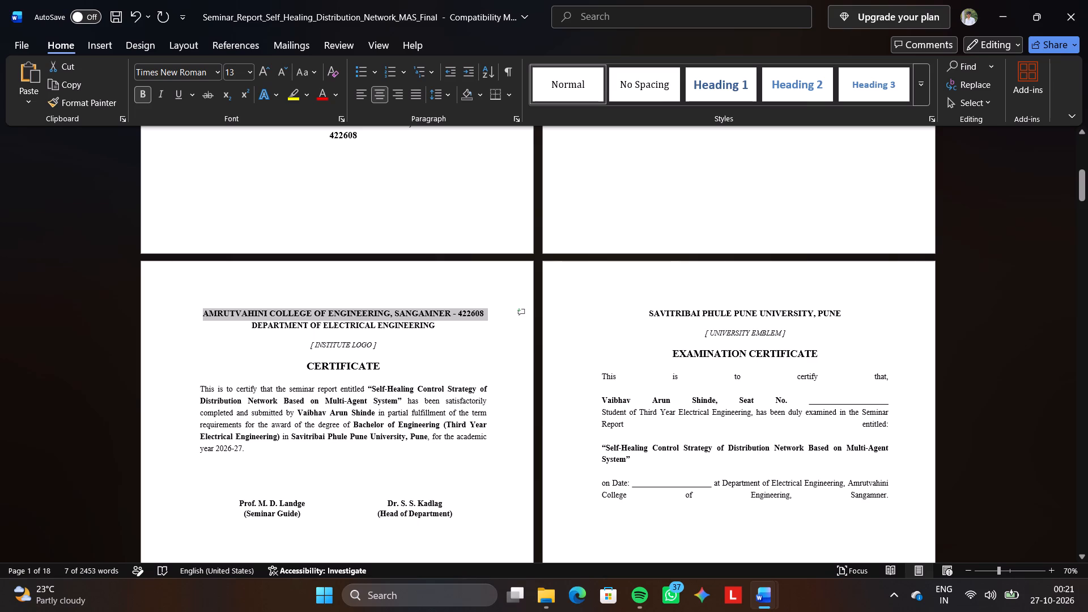
pyautogui.doubleClick(183, 317)
pyautogui.click(183, 317)
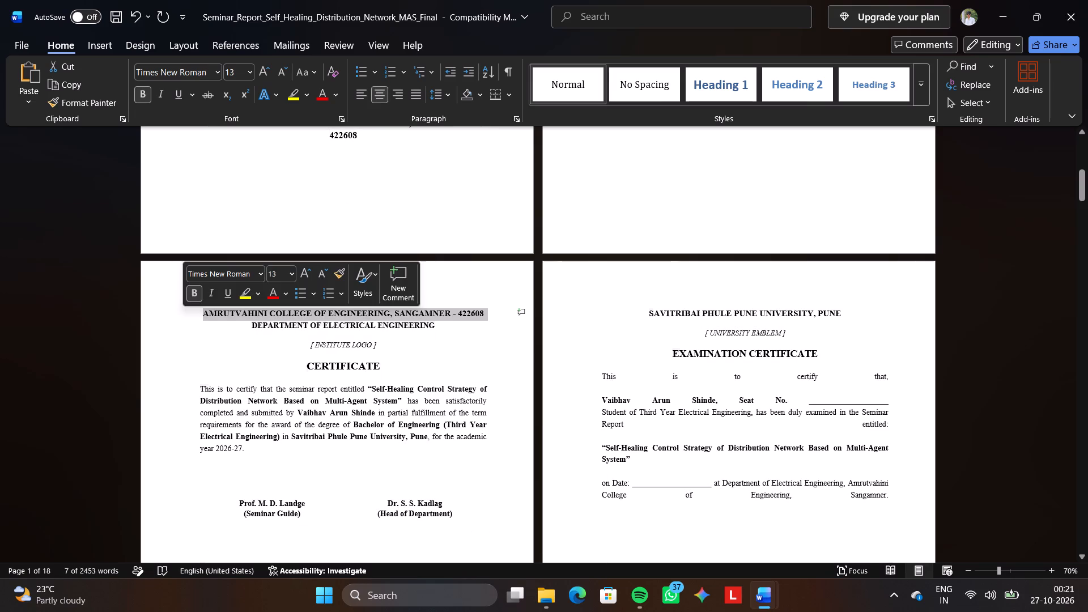
pyautogui.click(183, 317)
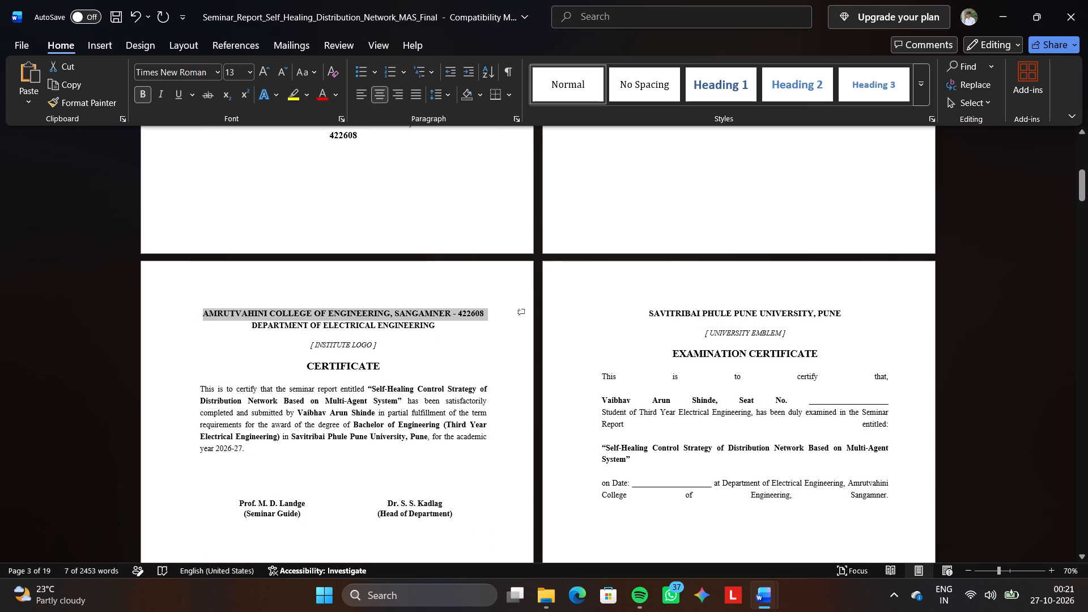
pyautogui.click(205, 333)
pyautogui.click(197, 316)
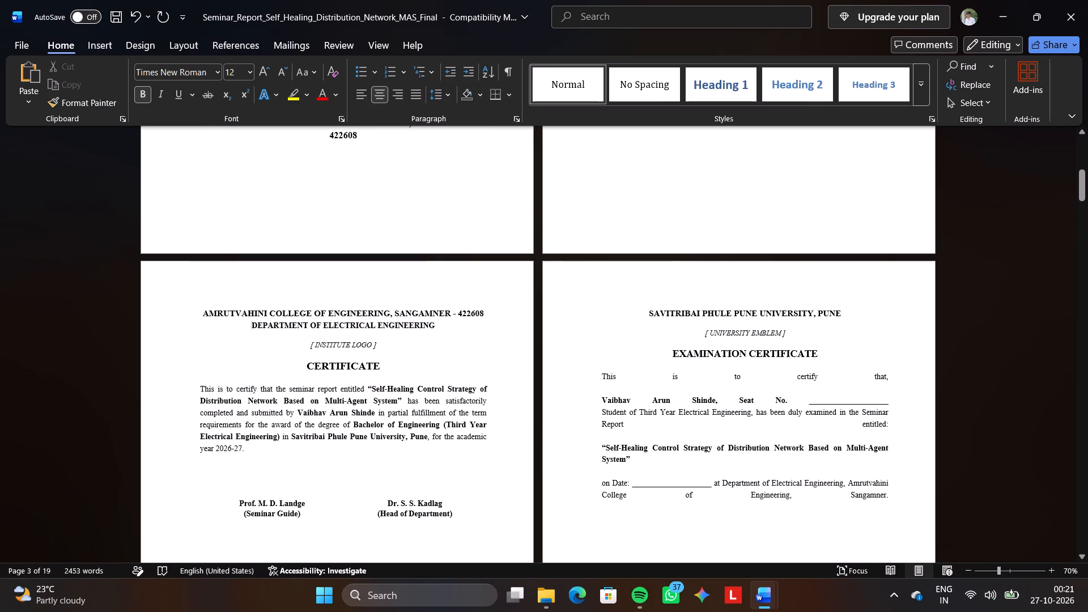
pyautogui.press('BackSpace')
pyautogui.press('BackSpace')
pyautogui.press('BackSpace')
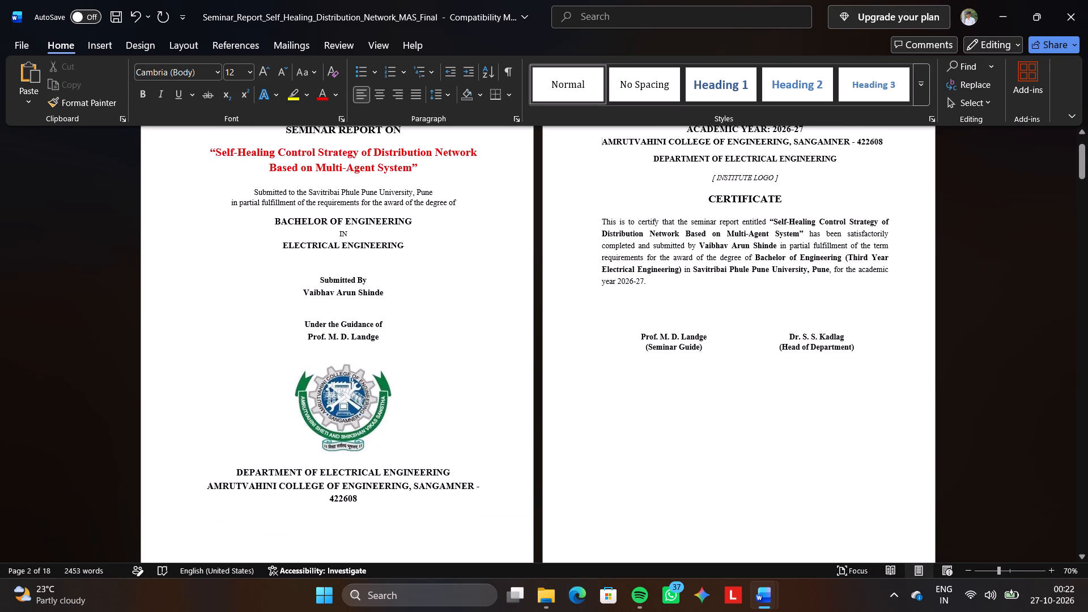
# Review the cover and certificate pages and compare them with the same pages in the other seminar report.
pyautogui.scroll(-1, 494, 359)
pyautogui.scroll(2, 494, 359)
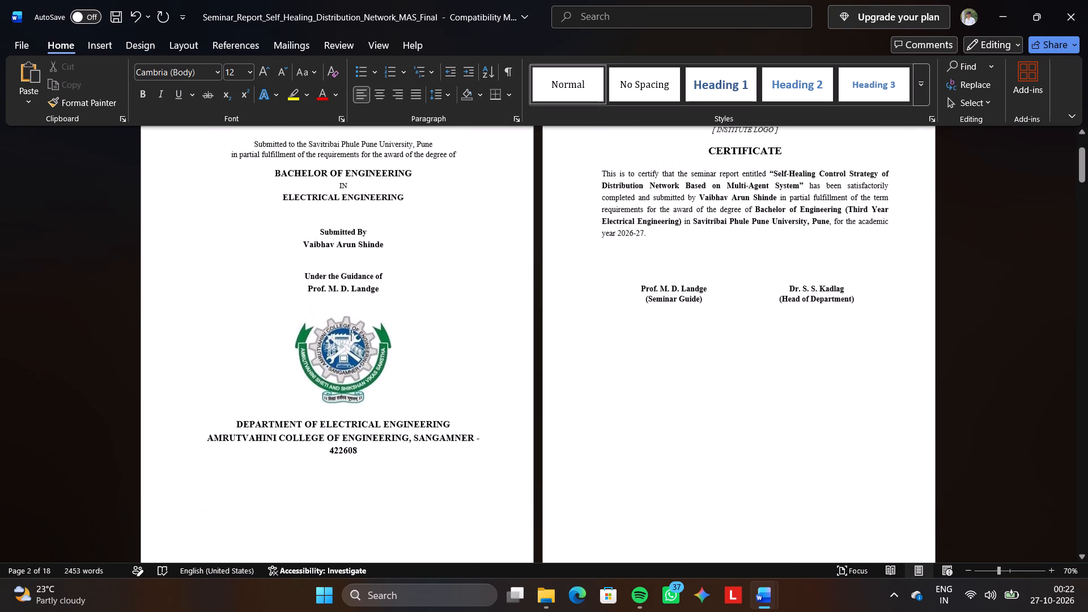
pyautogui.hotkey('alt', 'Tab')
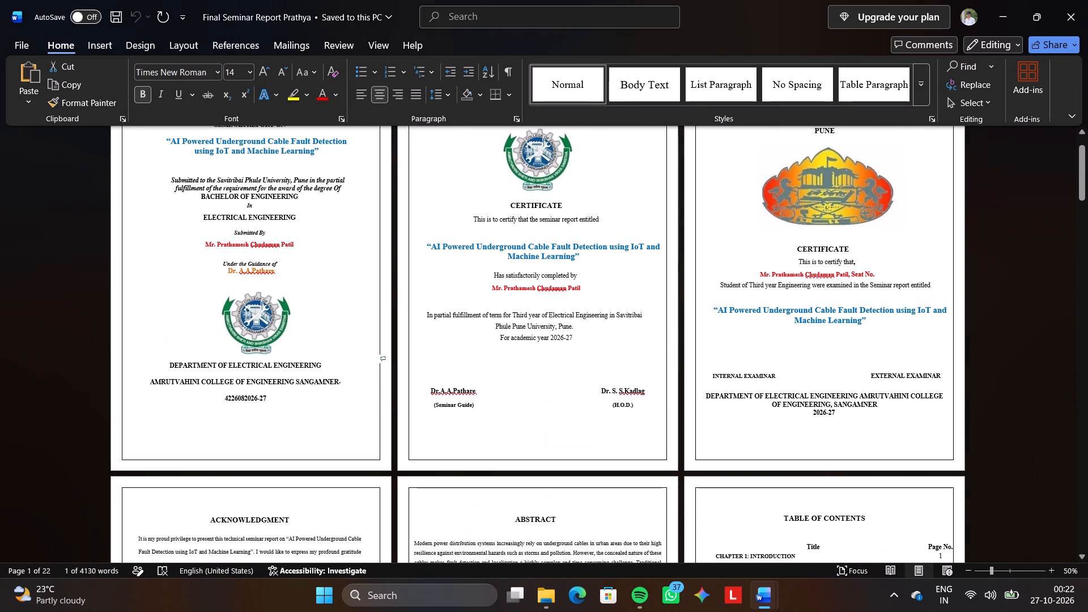
pyautogui.hotkey('alt', 'Tab')
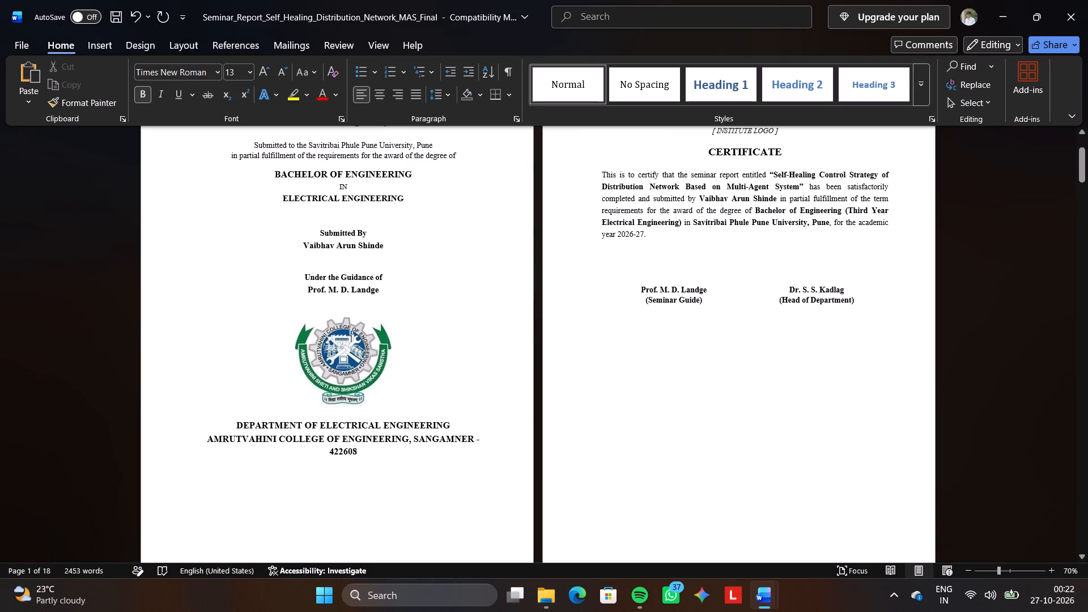
# Set the line spacing of the cover's department and college name lines below the logo to 1.5.
pyautogui.moveTo(232, 424); pyautogui.dragTo(414, 450)
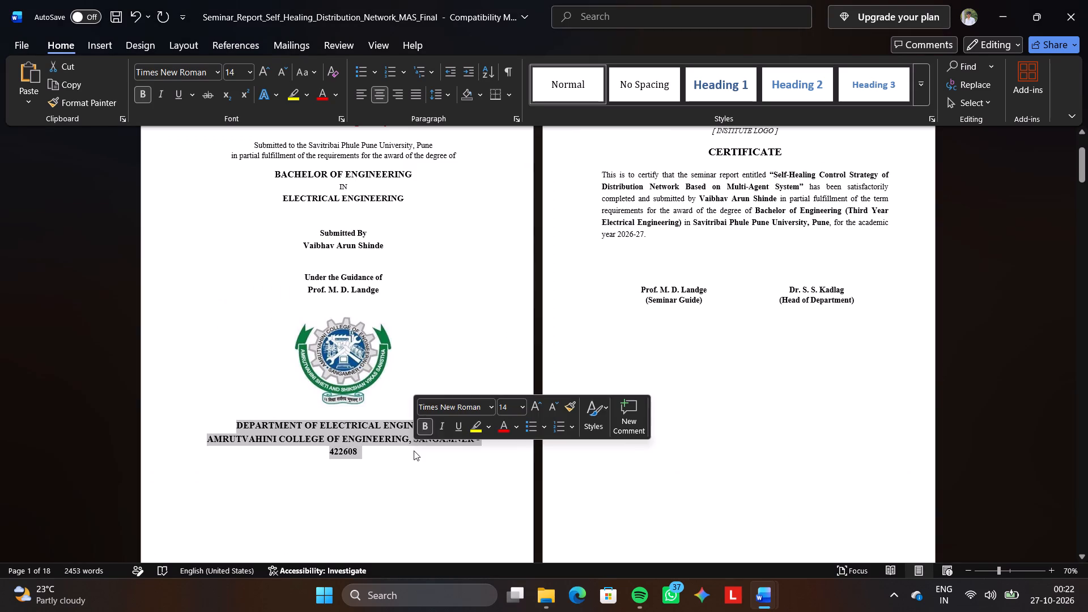
pyautogui.click(443, 97)
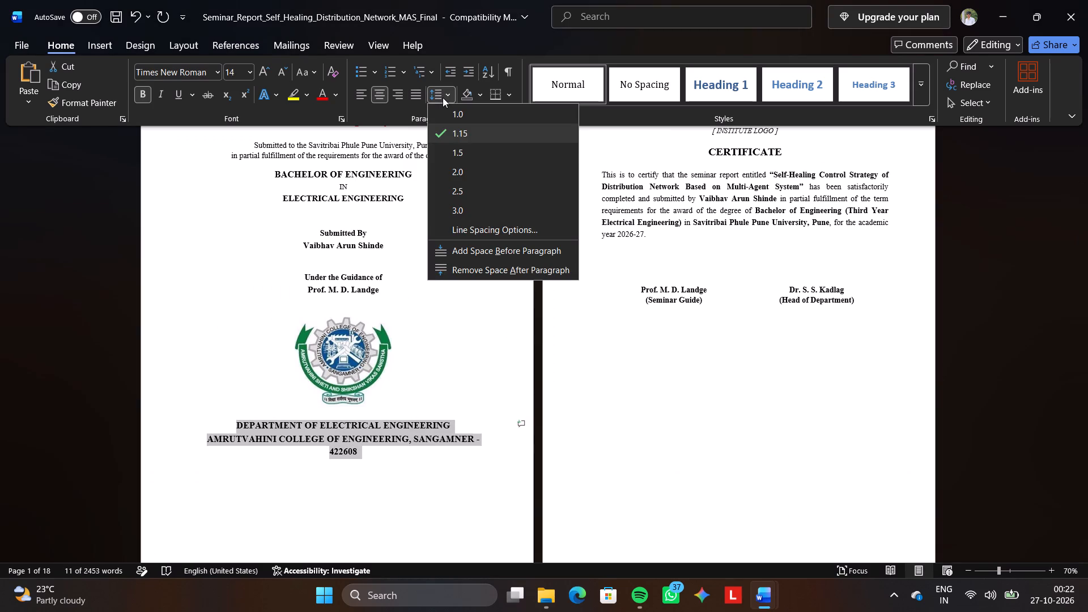
pyautogui.click(461, 149)
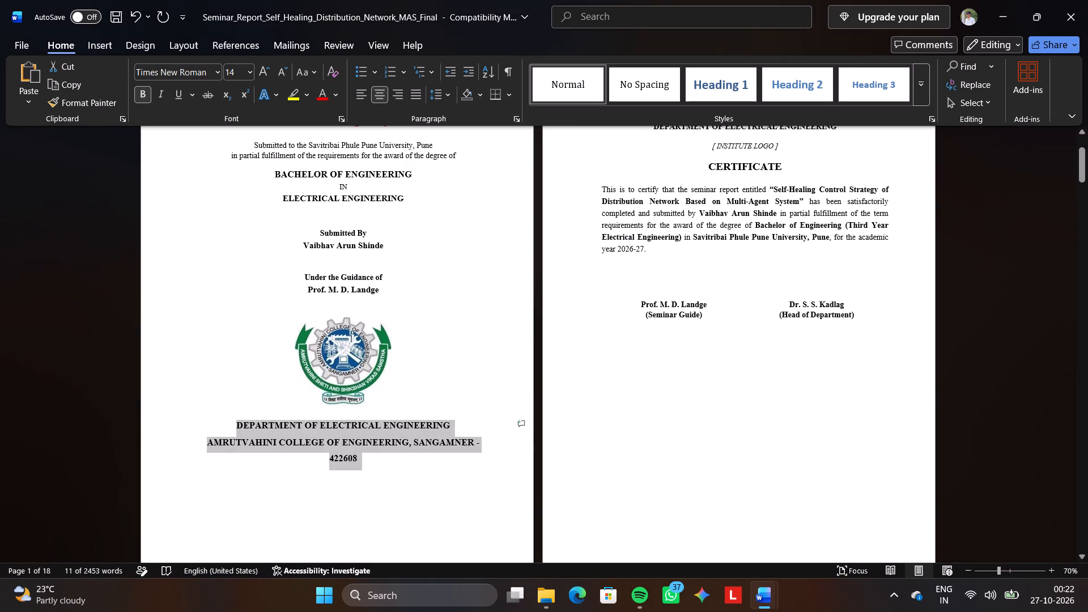
pyautogui.click(438, 256)
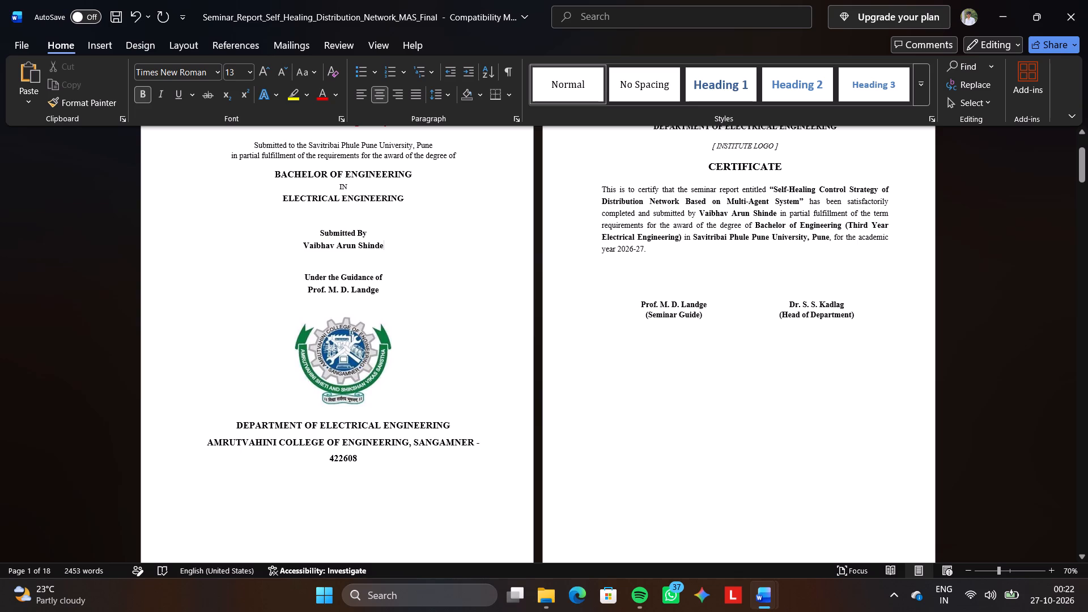
# Replace the cover's "Submitted to" through "ELECTRICAL ENGINEERING" lines with the matching block copied from the other seminar report's cover.
pyautogui.scroll(1, 461, 364)
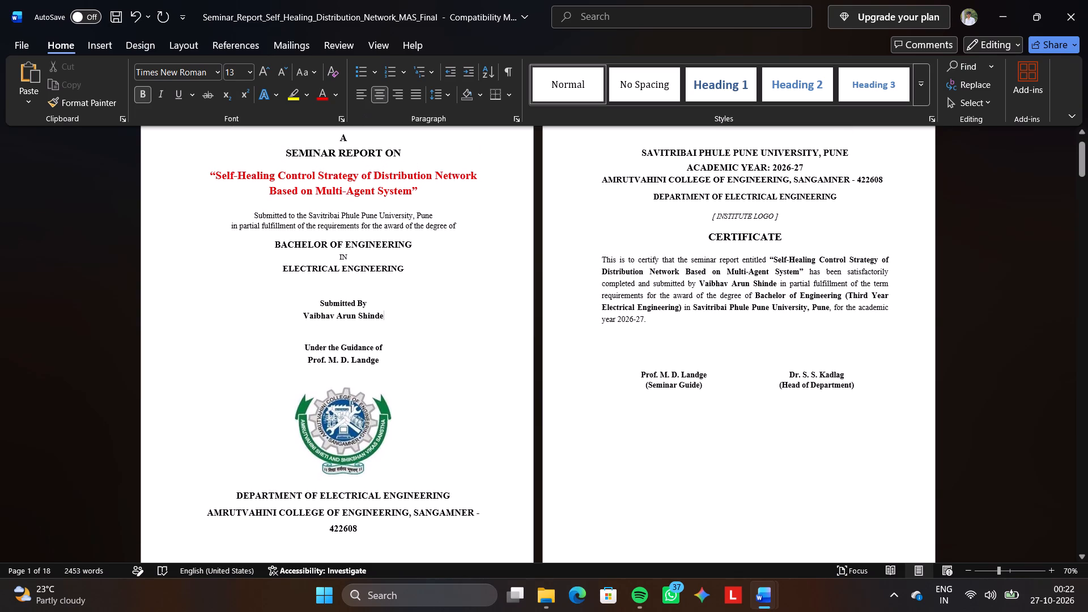
pyautogui.hotkey('alt', 'Tab')
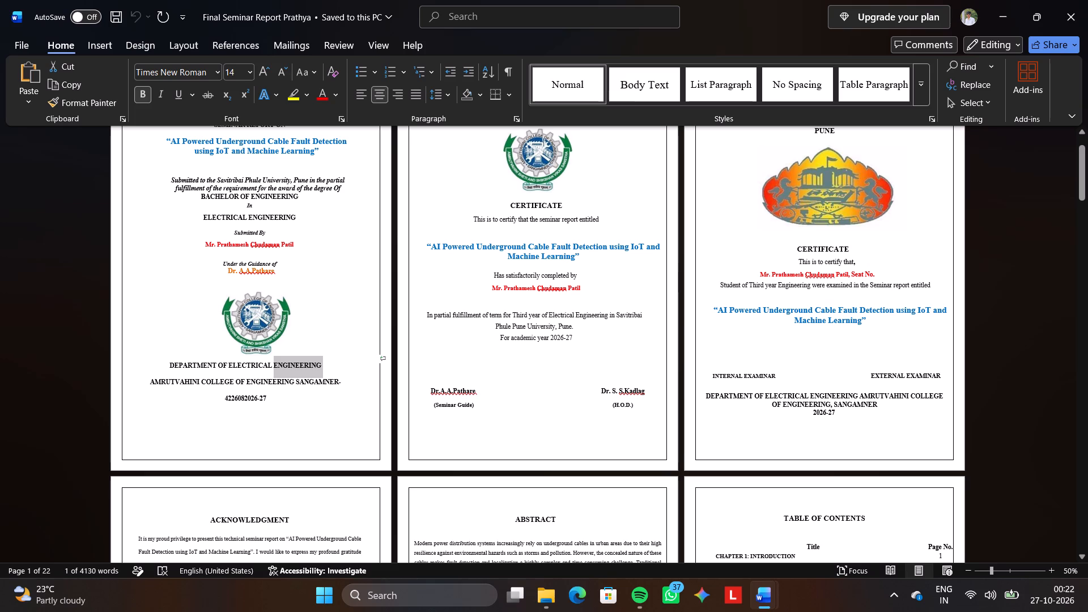
pyautogui.moveTo(166, 178); pyautogui.dragTo(215, 178)
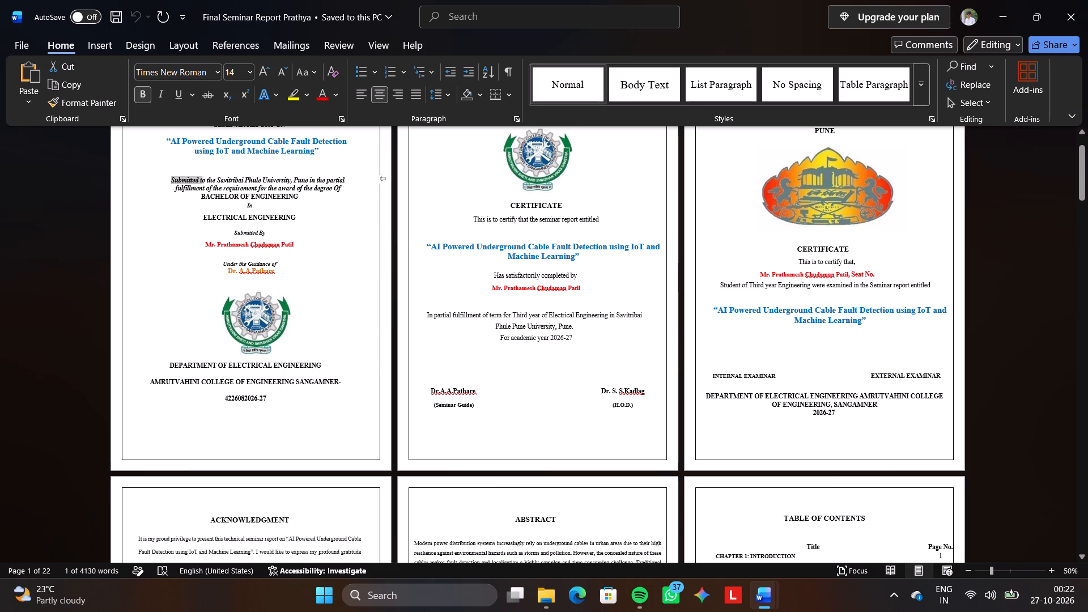
pyautogui.moveTo(215, 178); pyautogui.dragTo(314, 199)
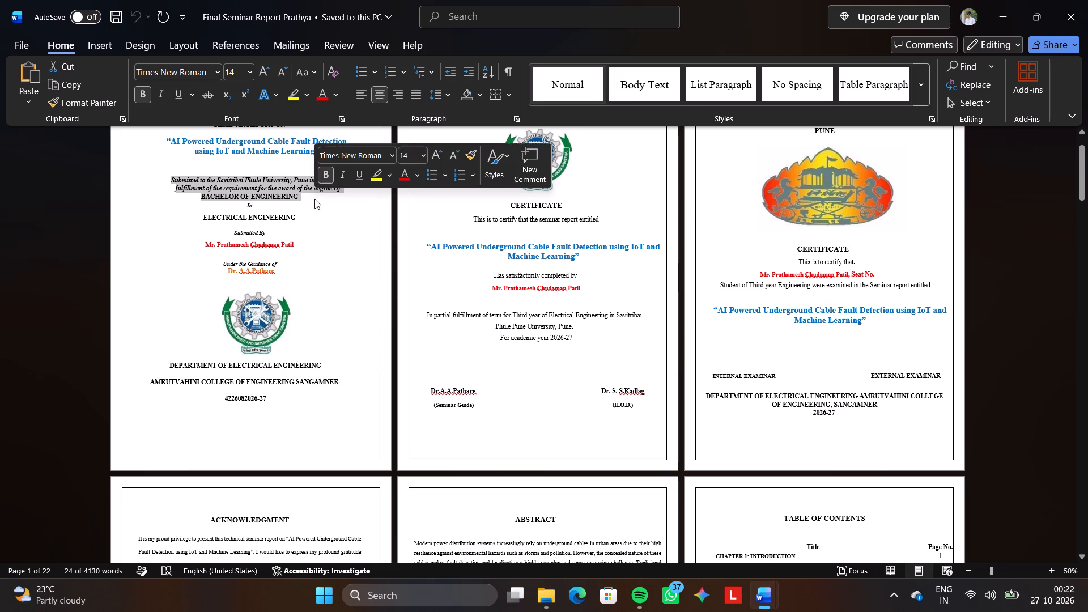
pyautogui.moveTo(160, 167); pyautogui.dragTo(294, 232)
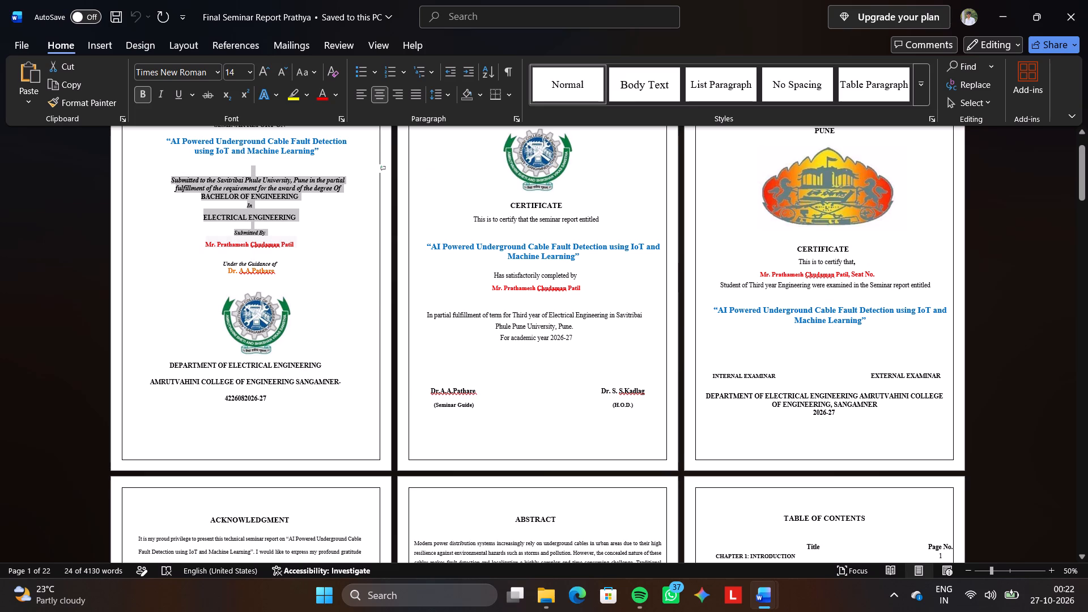
pyautogui.moveTo(294, 232); pyautogui.dragTo(302, 218)
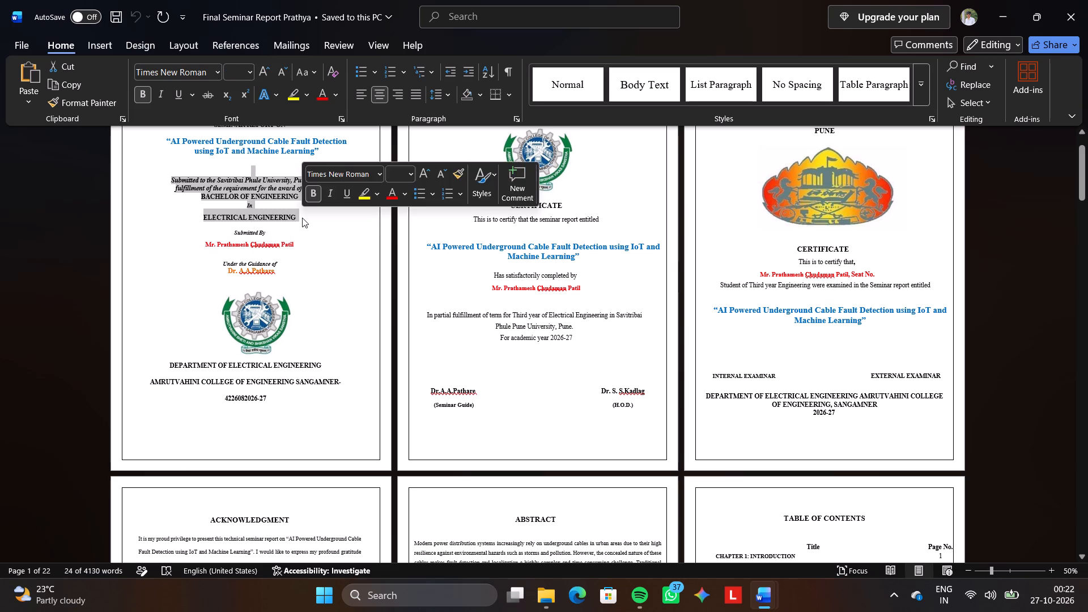
pyautogui.hotkey('ctrl', 'c')
pyautogui.hotkey('alt', 'Tab')
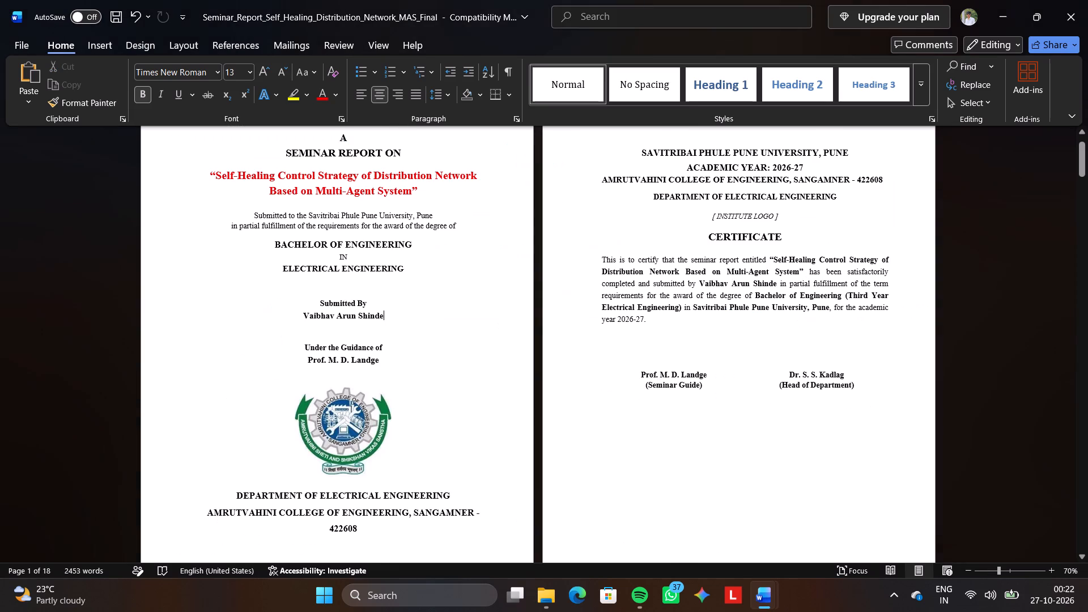
pyautogui.moveTo(252, 211); pyautogui.dragTo(389, 255)
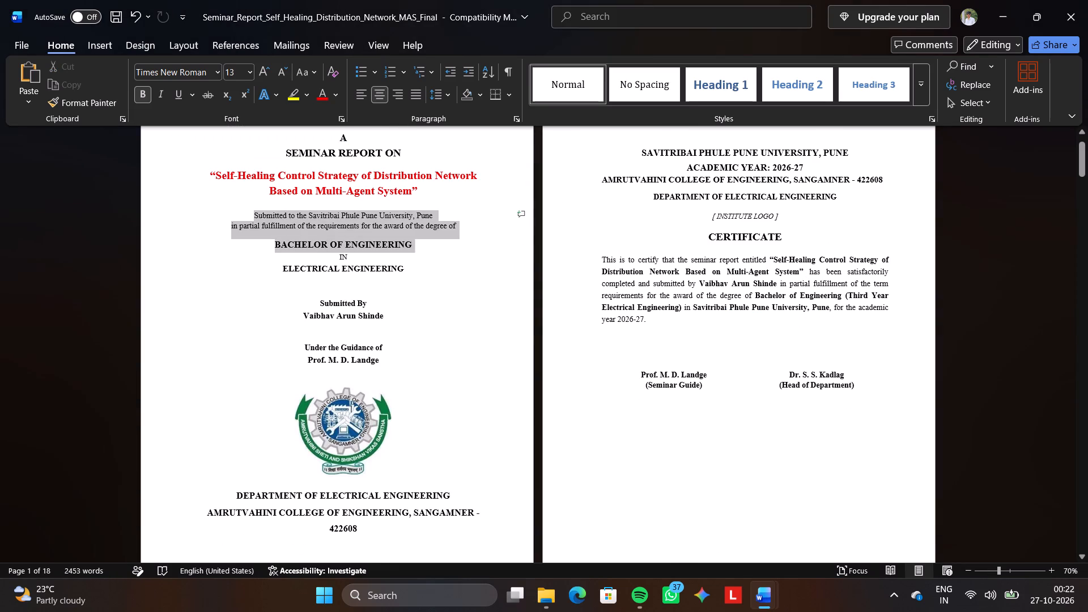
pyautogui.moveTo(389, 255); pyautogui.dragTo(403, 274)
pyautogui.hotkey('ctrl', 'v')
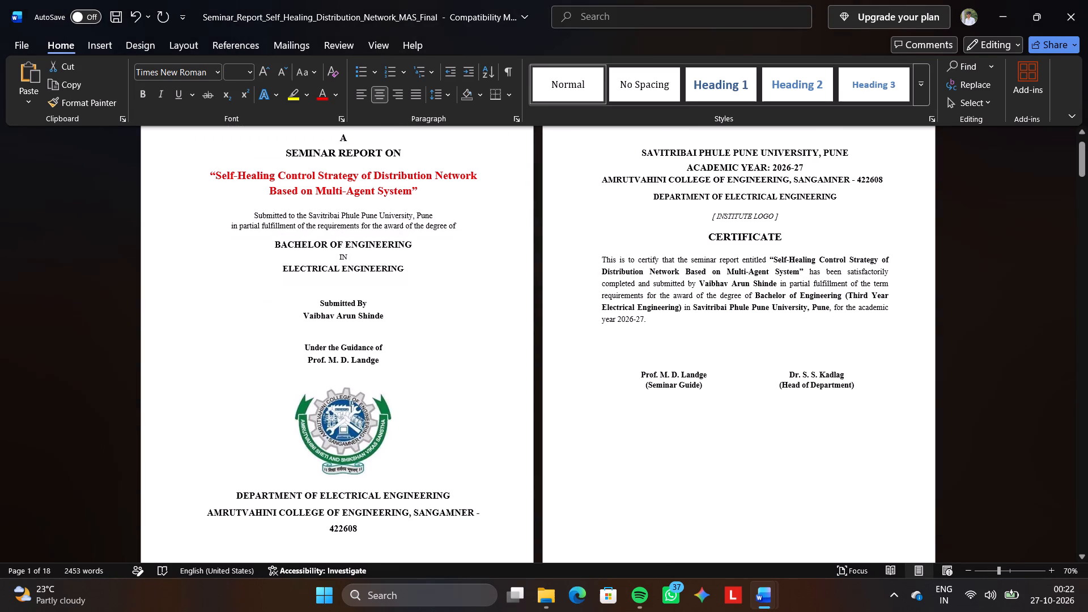
# Change the pasted "Submitted to the Savitribai Phule University" paragraph on the cover from centred to left alignment.
pyautogui.moveTo(213, 233); pyautogui.dragTo(477, 246)
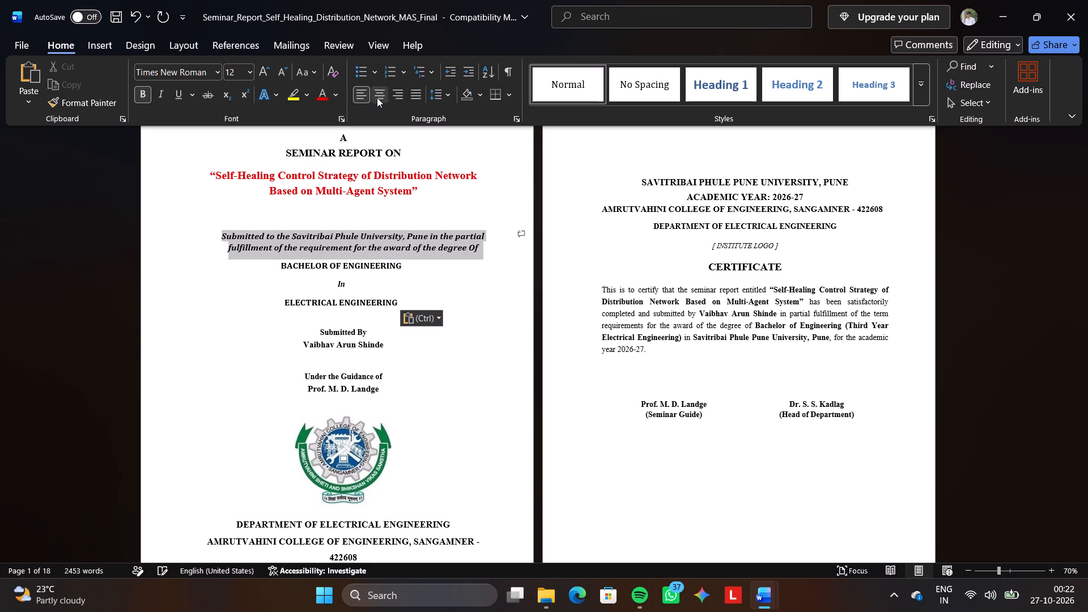
pyautogui.click(377, 97)
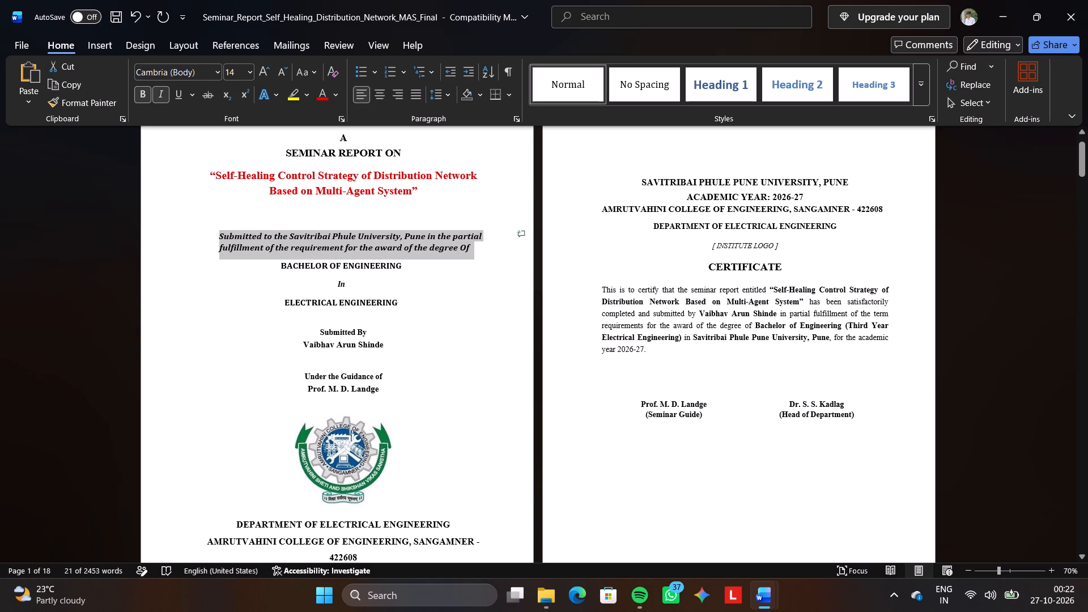
pyautogui.click(443, 279)
pyautogui.scroll(-1, 443, 279)
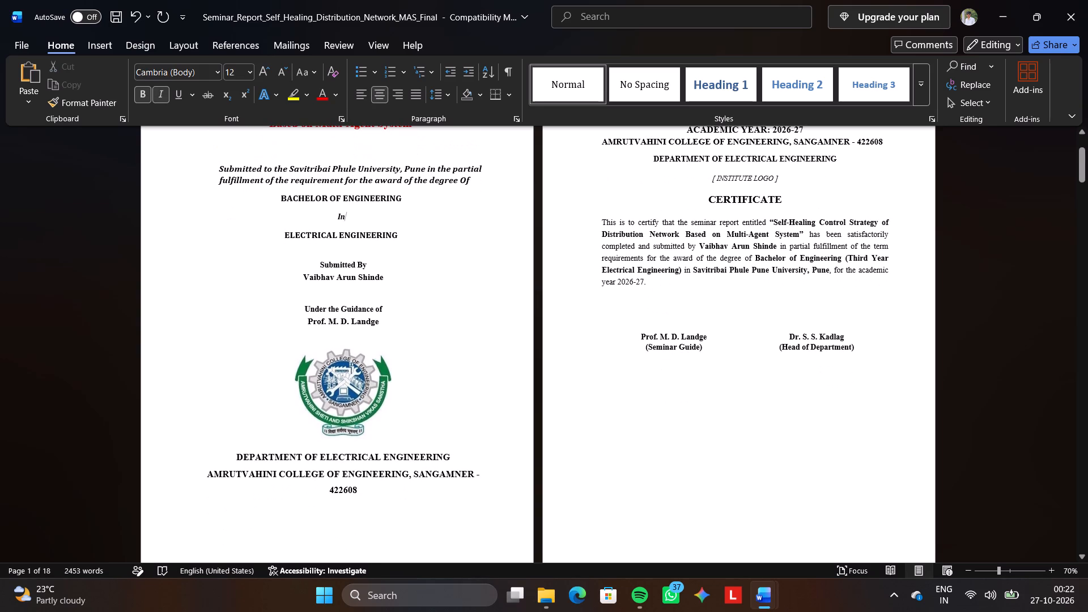
pyautogui.scroll(1, 443, 279)
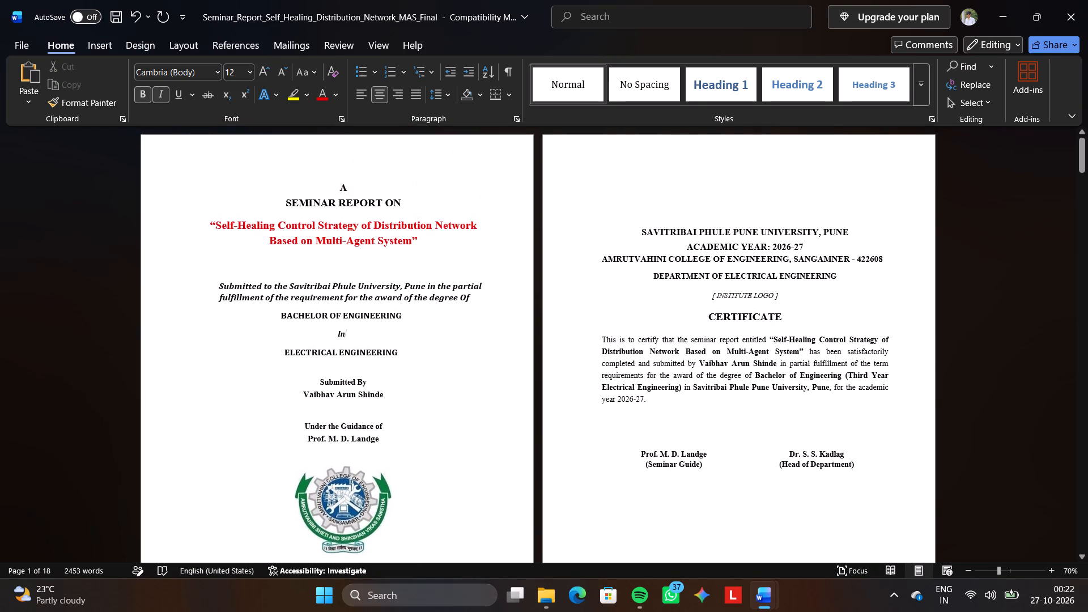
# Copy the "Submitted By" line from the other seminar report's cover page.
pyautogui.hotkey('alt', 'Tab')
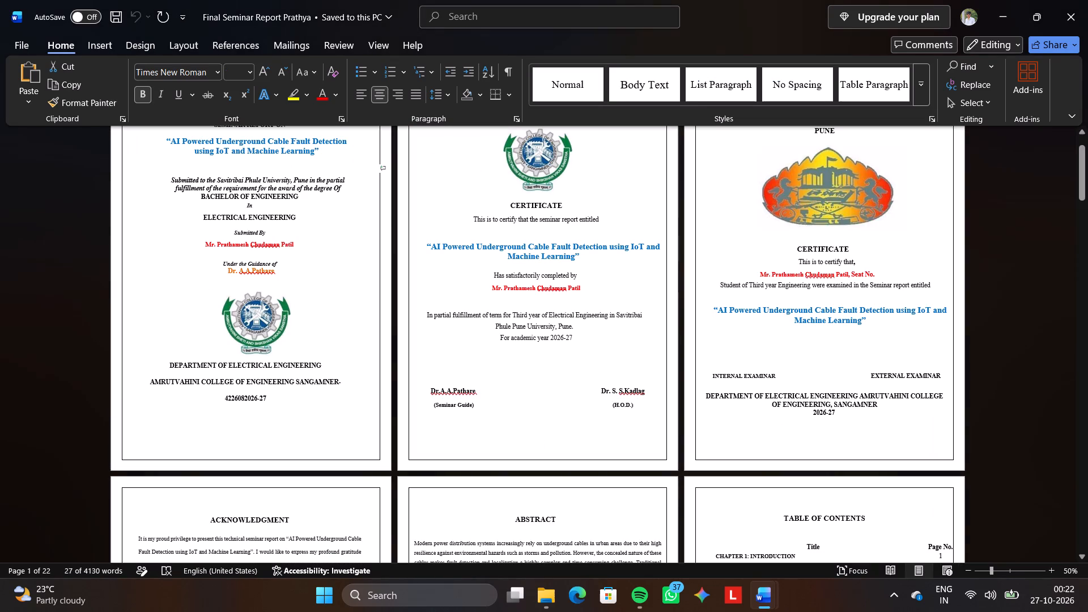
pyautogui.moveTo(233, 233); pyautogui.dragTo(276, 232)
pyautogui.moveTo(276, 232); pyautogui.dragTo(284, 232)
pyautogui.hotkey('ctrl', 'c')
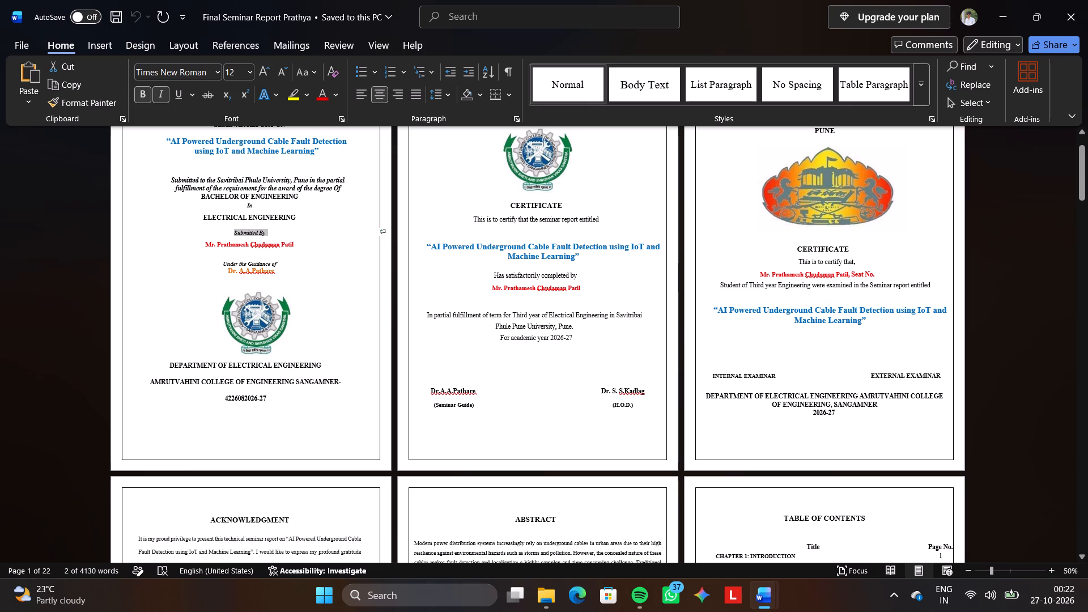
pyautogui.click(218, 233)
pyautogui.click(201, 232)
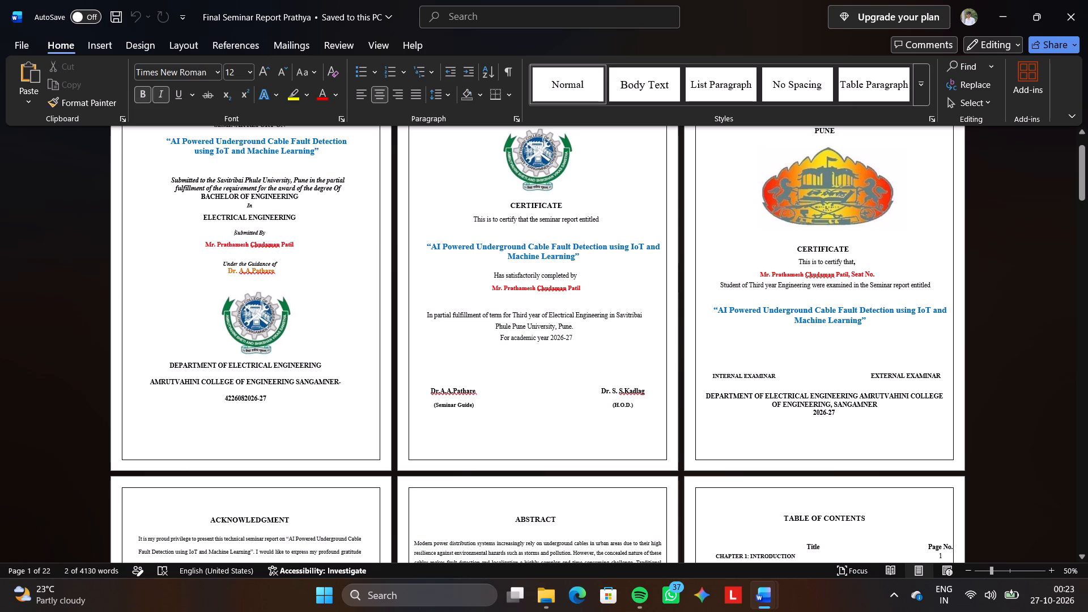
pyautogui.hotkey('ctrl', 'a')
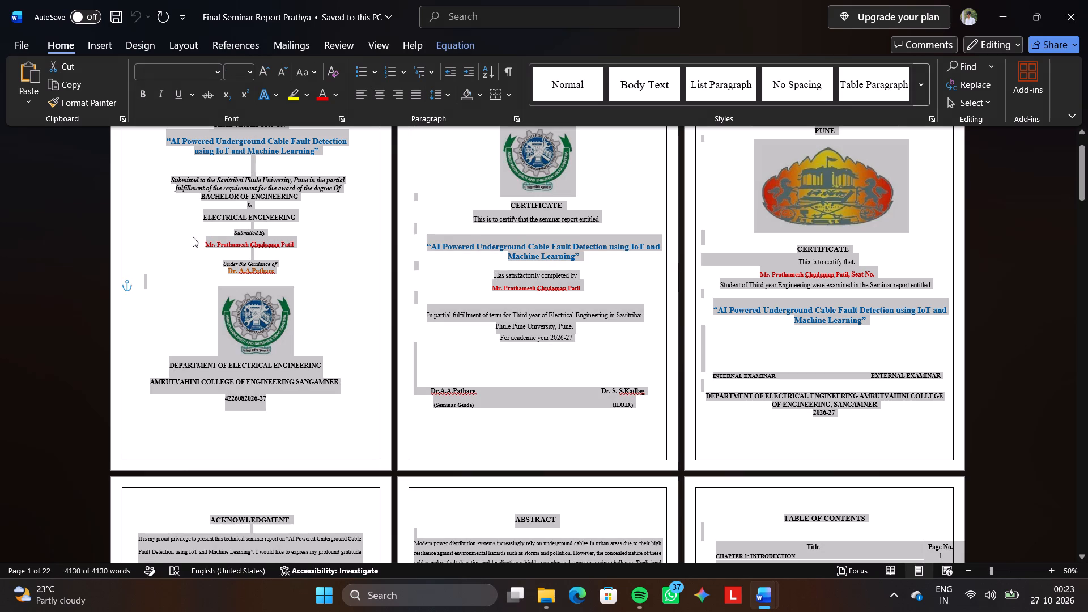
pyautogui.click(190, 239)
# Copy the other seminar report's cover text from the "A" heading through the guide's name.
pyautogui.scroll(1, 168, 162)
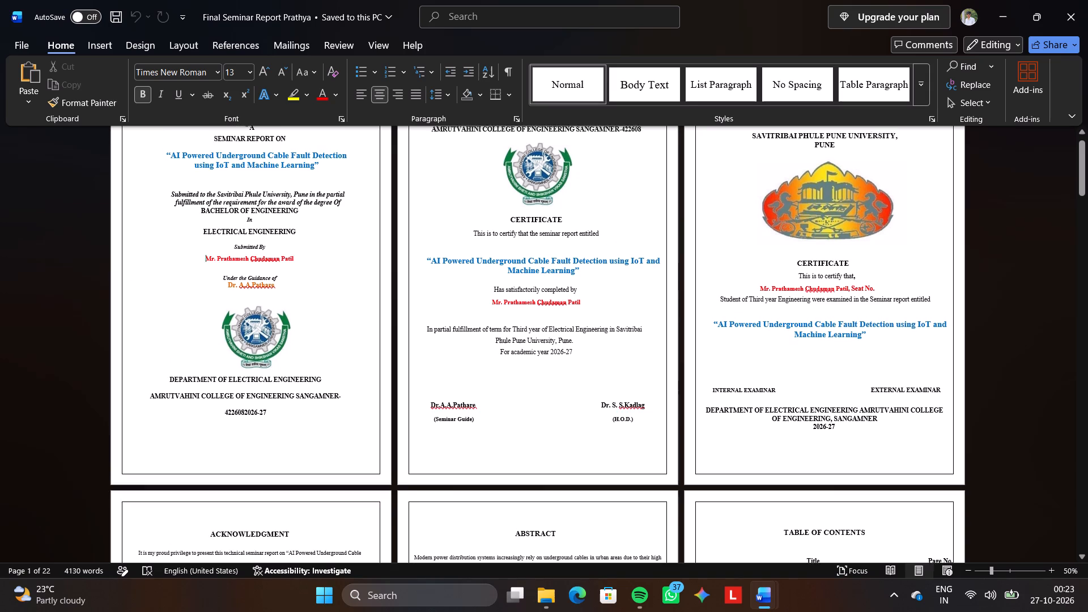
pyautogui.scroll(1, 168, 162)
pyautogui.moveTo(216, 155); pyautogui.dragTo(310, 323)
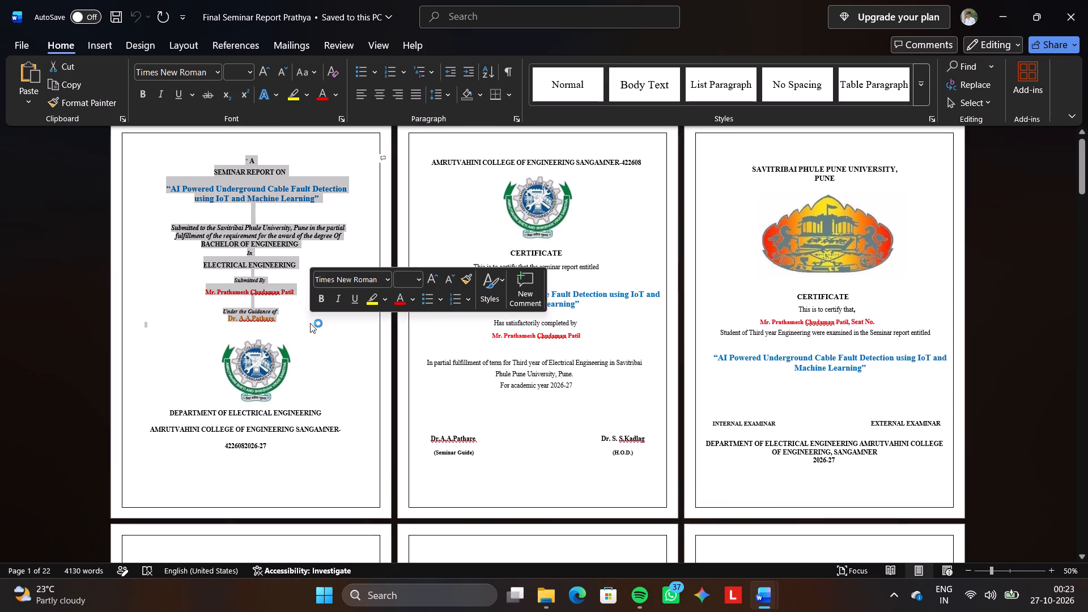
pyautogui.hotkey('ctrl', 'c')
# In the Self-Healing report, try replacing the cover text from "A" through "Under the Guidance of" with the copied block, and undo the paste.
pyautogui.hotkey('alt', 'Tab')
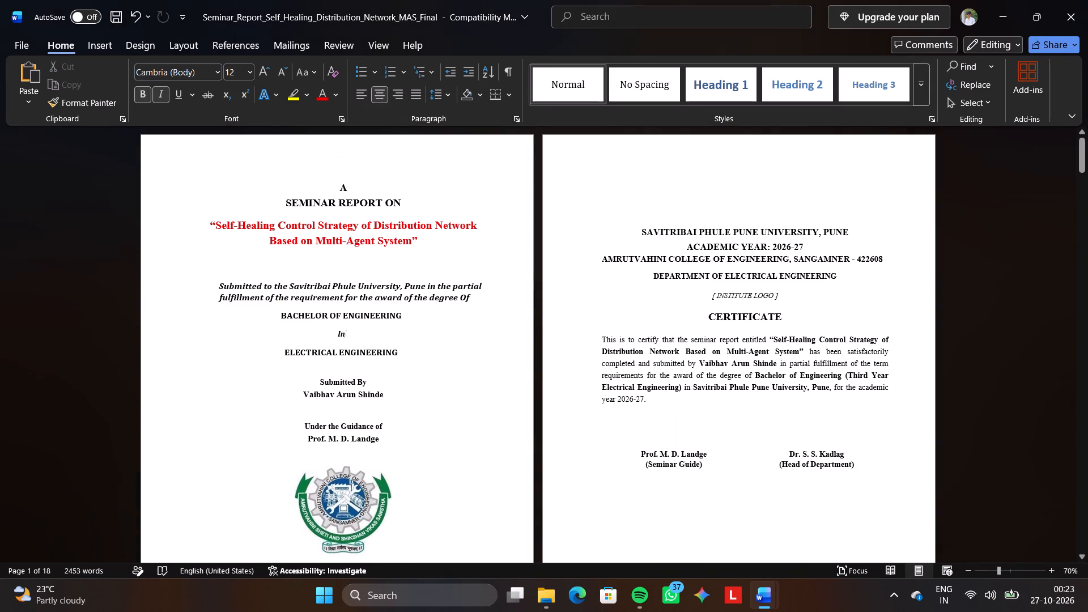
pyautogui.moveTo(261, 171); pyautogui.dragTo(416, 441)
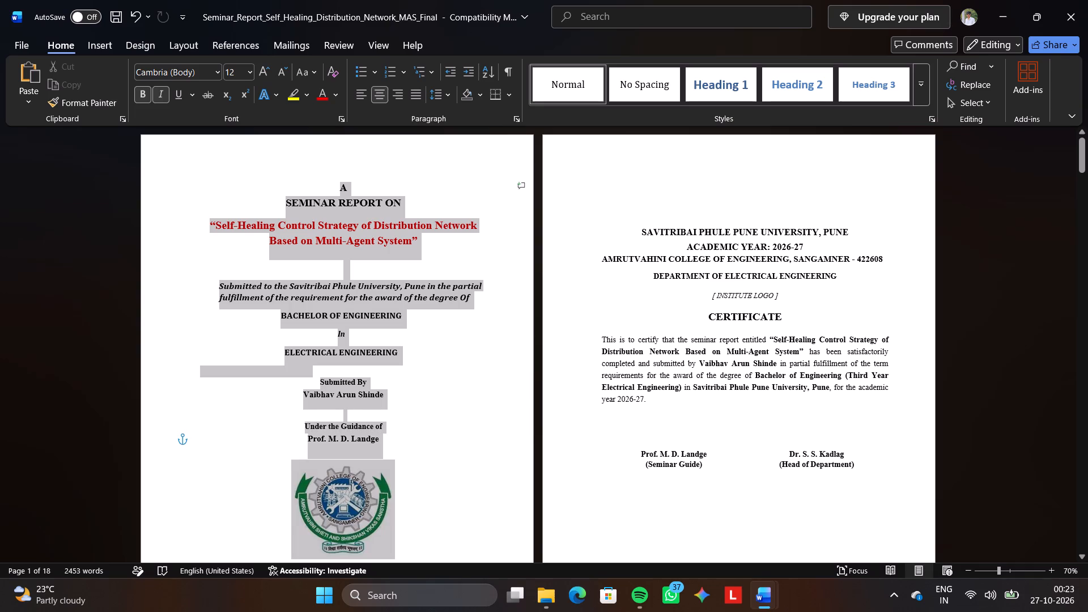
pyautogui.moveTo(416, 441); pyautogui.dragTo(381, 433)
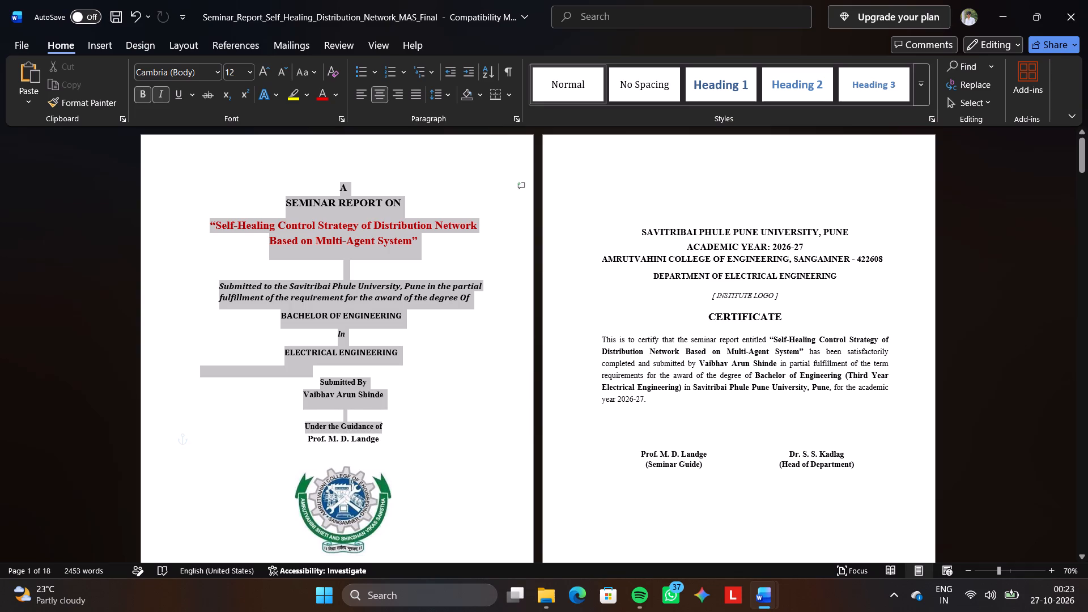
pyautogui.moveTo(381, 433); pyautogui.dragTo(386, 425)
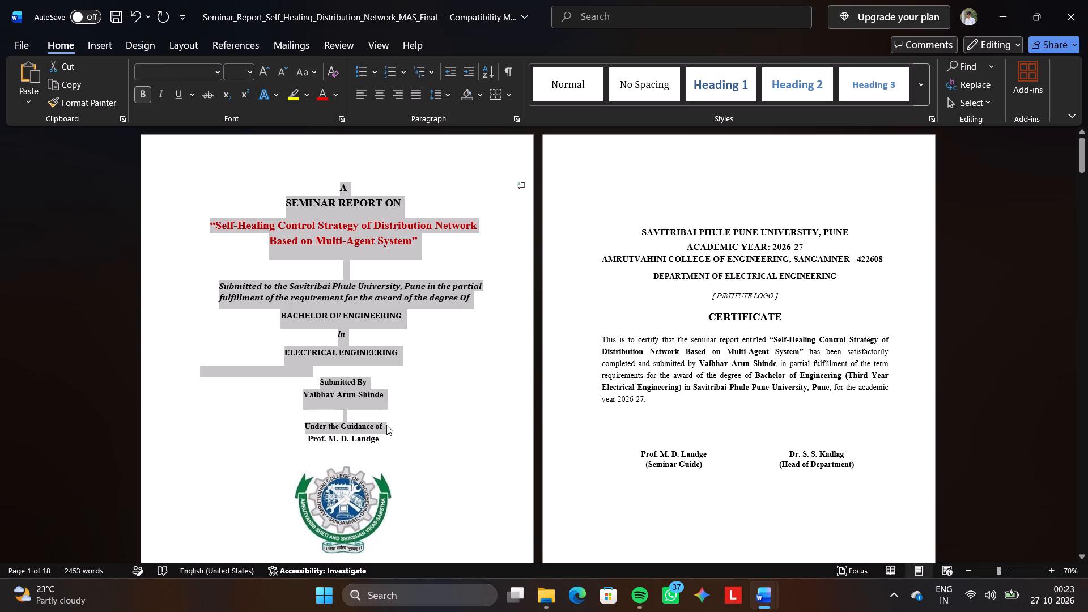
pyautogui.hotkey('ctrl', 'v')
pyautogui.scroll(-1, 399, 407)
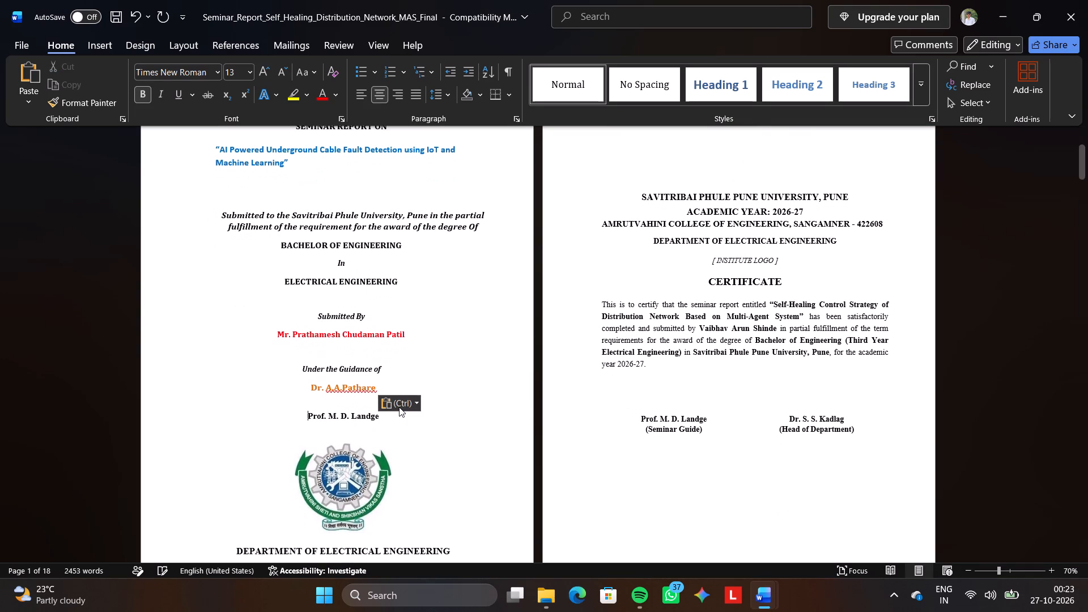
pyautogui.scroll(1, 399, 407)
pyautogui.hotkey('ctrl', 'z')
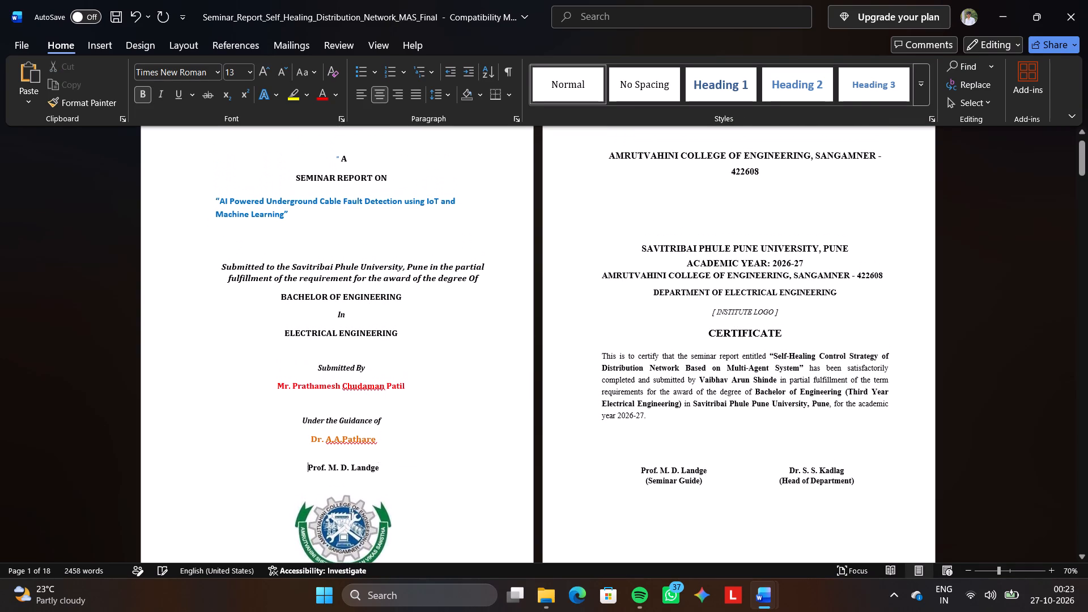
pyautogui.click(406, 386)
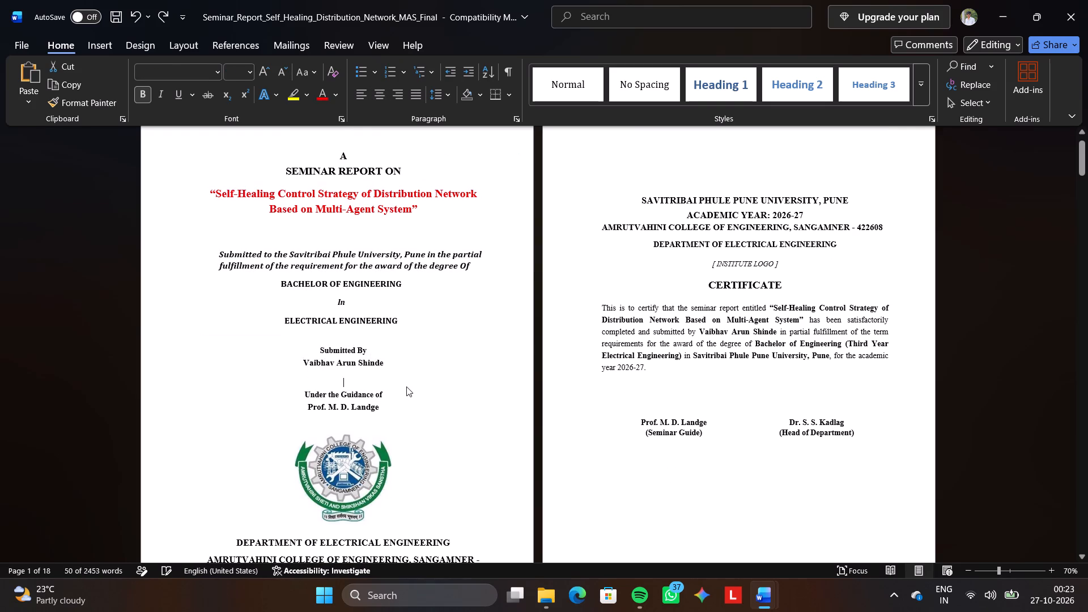
# Increase the font size of the student's name under "Submitted By" on the cover to 14.
pyautogui.tripleClick(354, 344)
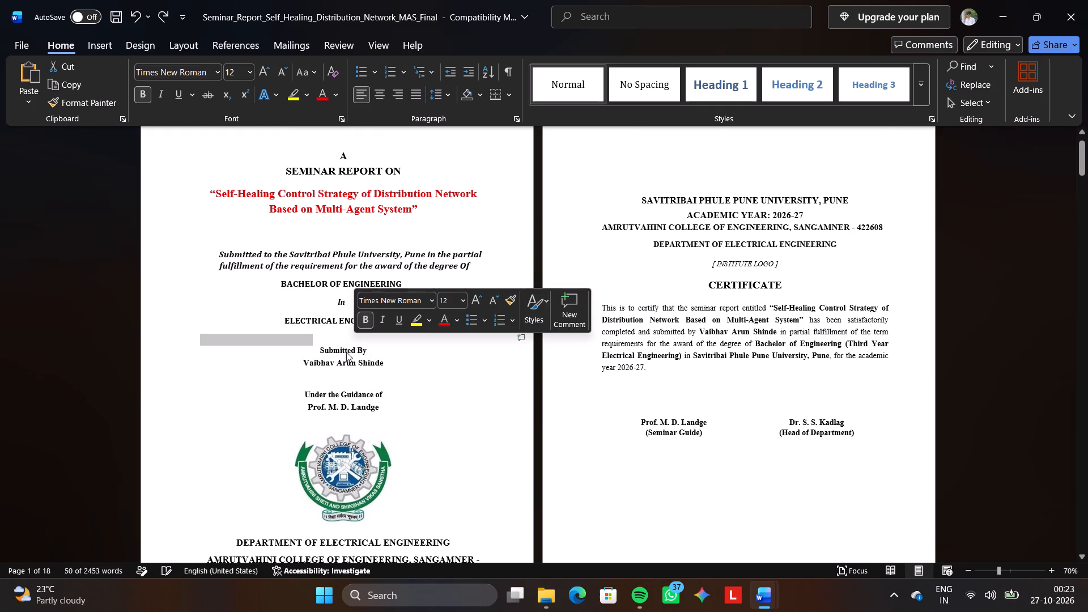
pyautogui.tripleClick(345, 352)
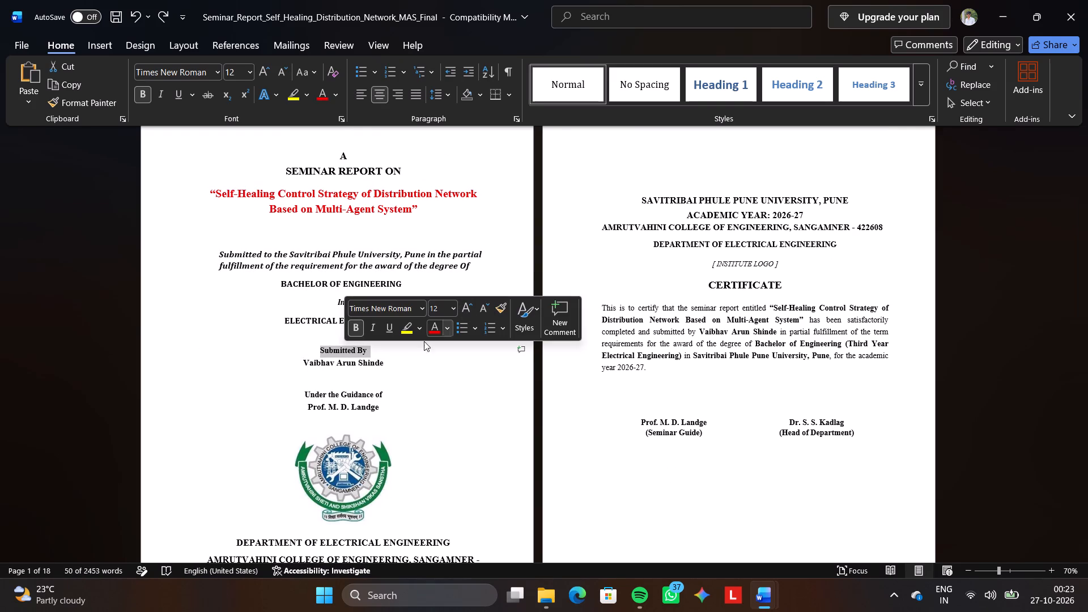
pyautogui.tripleClick(358, 362)
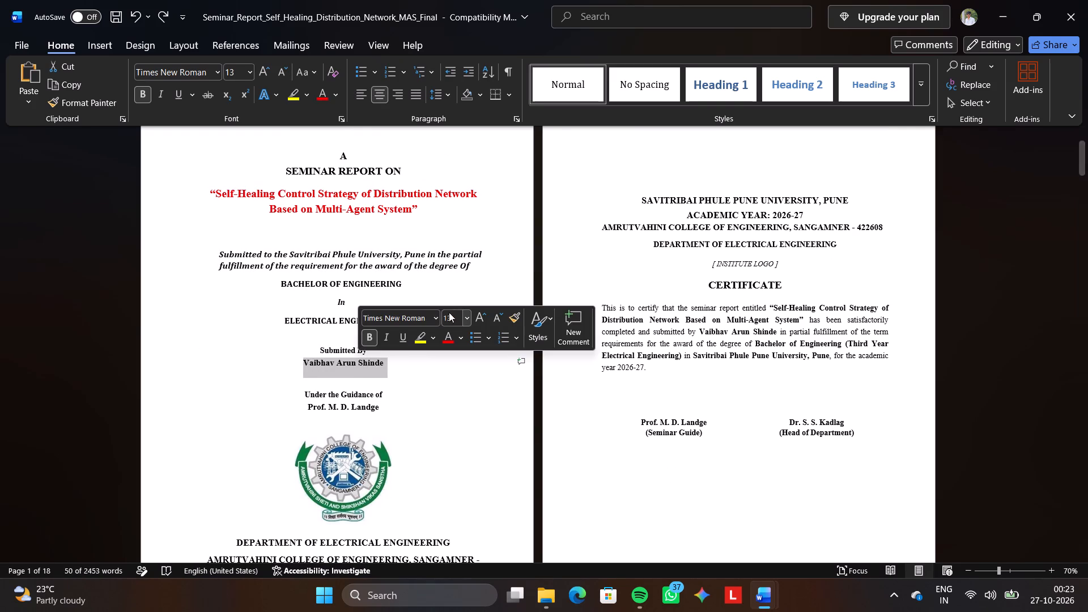
pyautogui.click(444, 320)
pyautogui.press('End')
pyautogui.press('Left')
pyautogui.press('End')
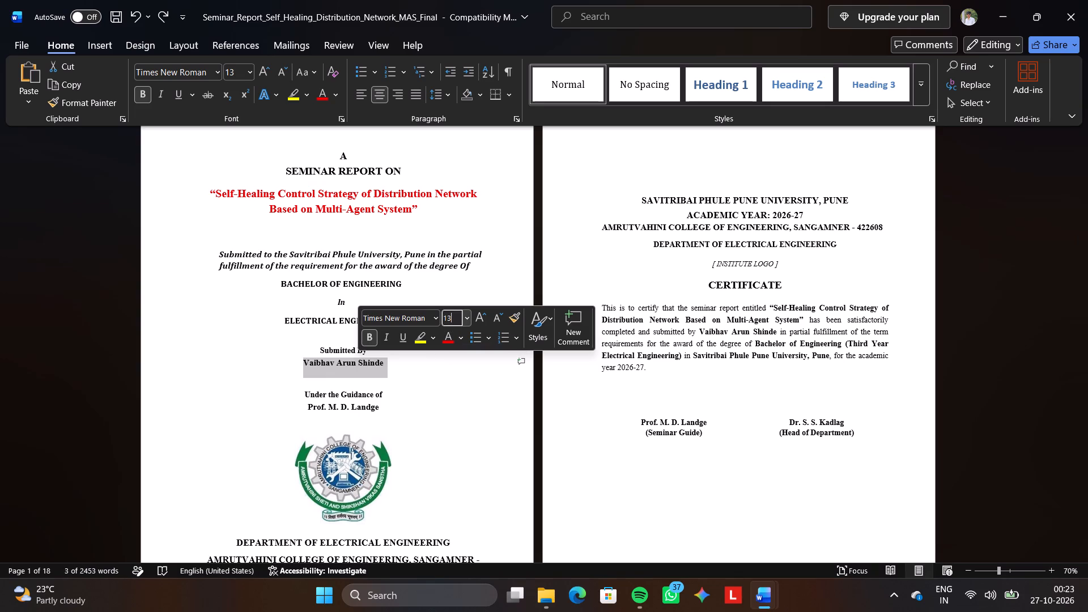
pyautogui.press('Left')
pyautogui.doubleClick(452, 320)
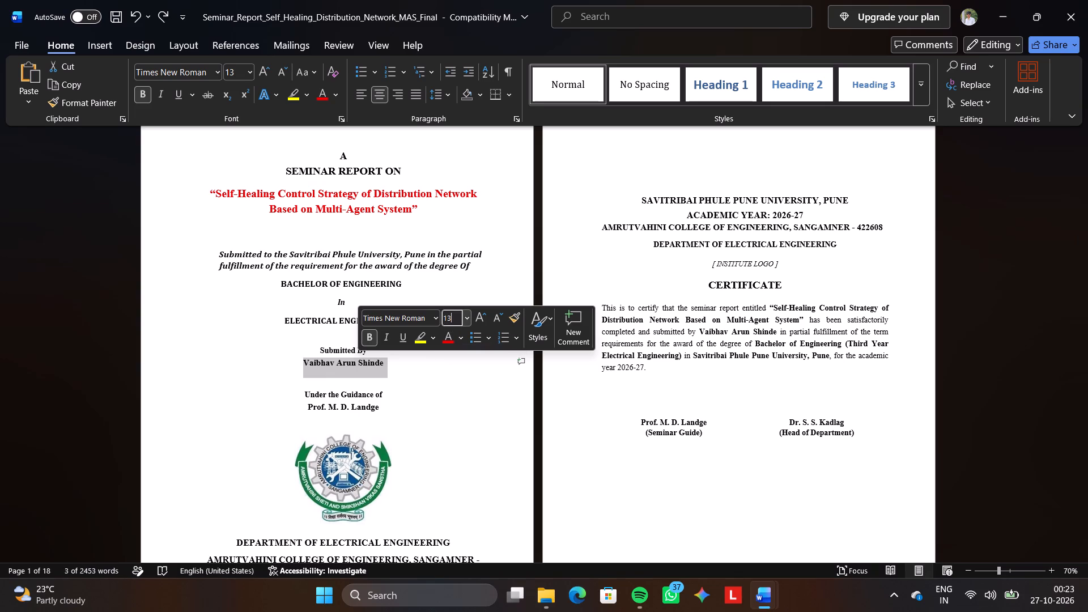
pyautogui.tripleClick(452, 320)
pyautogui.press('End')
pyautogui.press('Left')
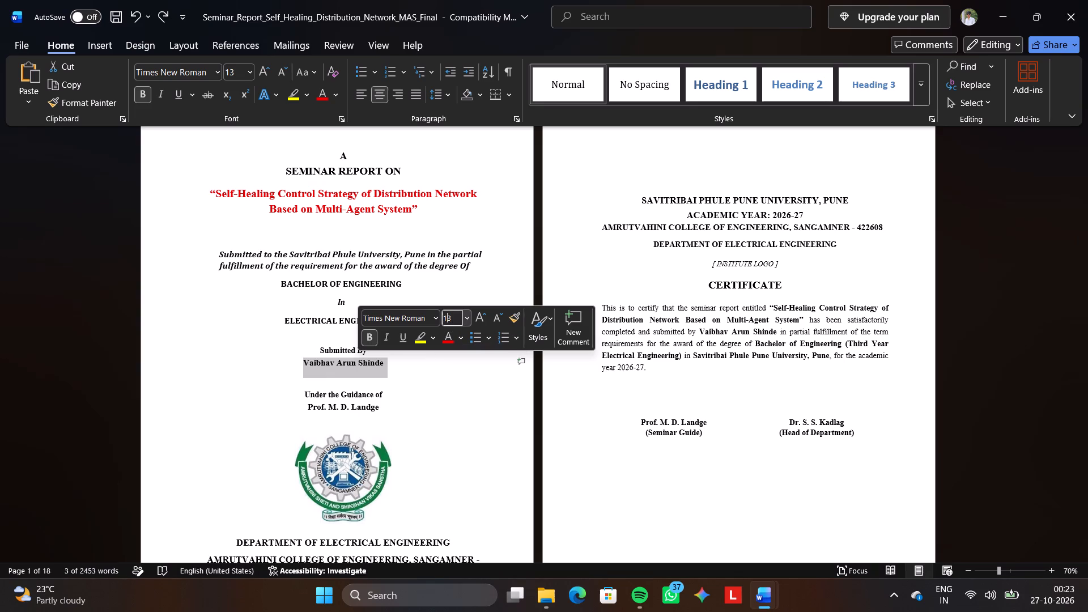
pyautogui.tripleClick(452, 320)
pyautogui.press('End')
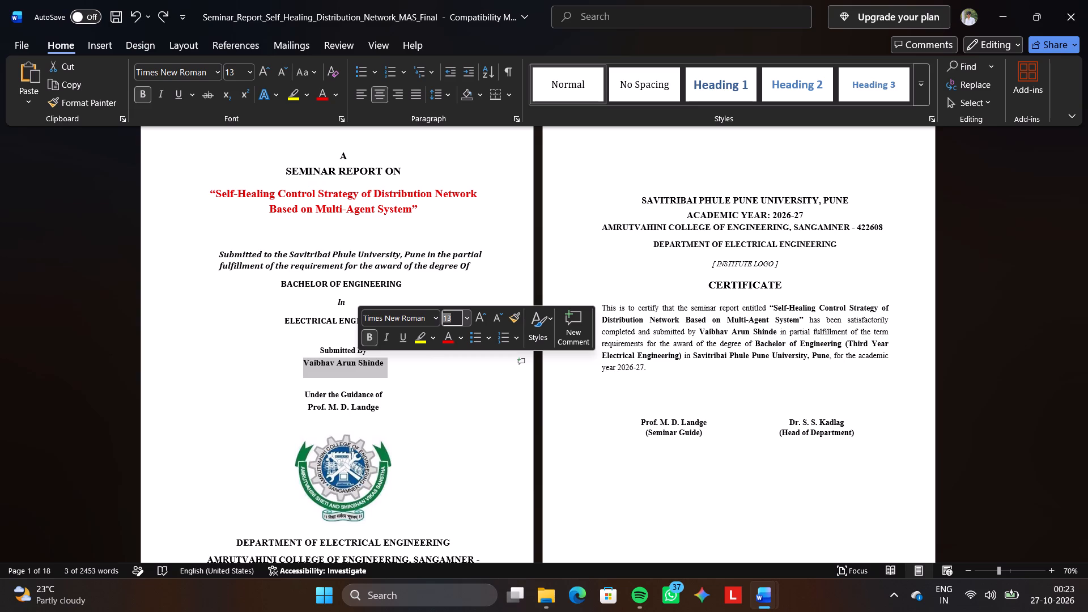
pyautogui.press('Left')
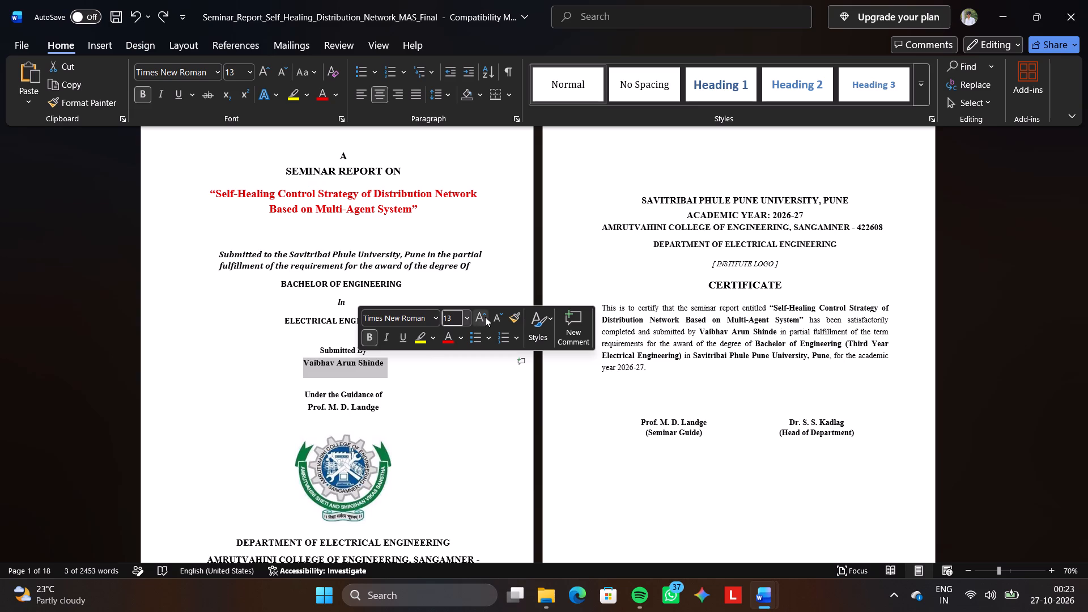
pyautogui.click(485, 317)
pyautogui.click(460, 413)
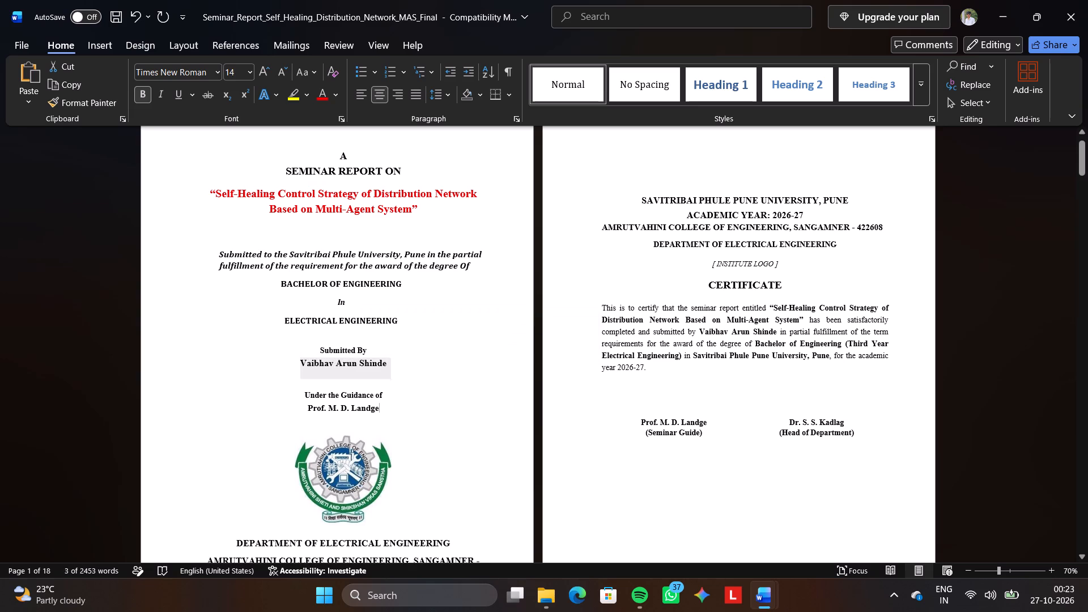
# Increase the font size of the guide's name under "Under the Guidance of" on the cover to 14.
pyautogui.tripleClick(325, 412)
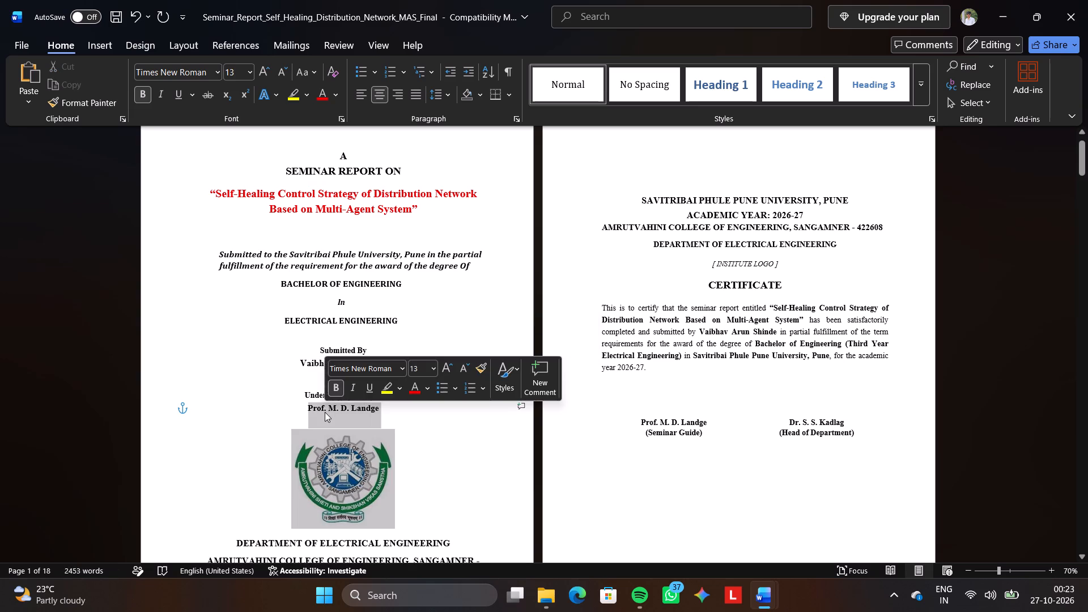
pyautogui.click(452, 368)
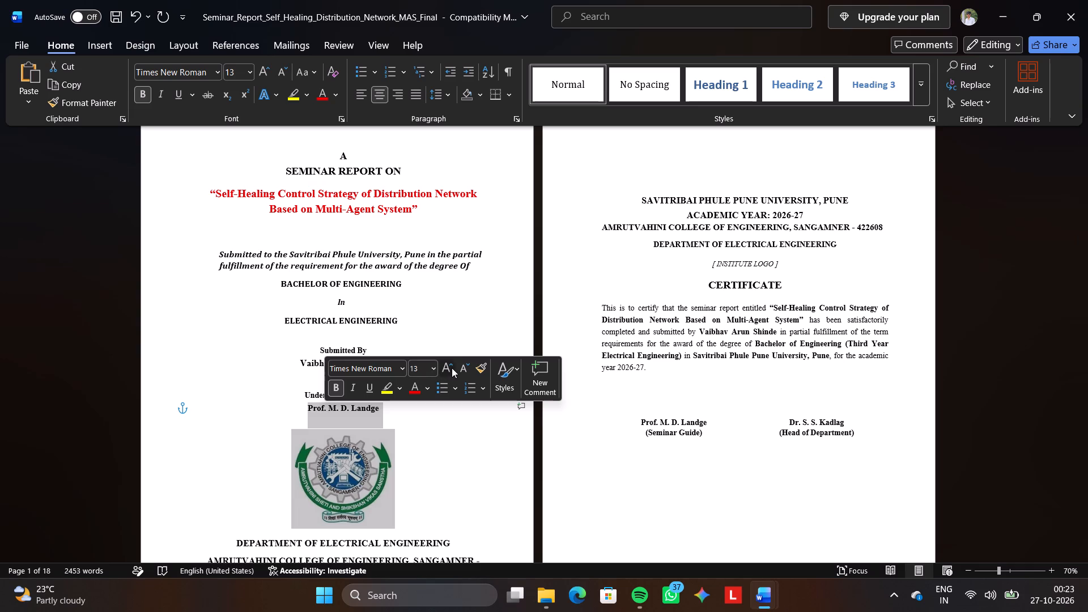
pyautogui.click(445, 410)
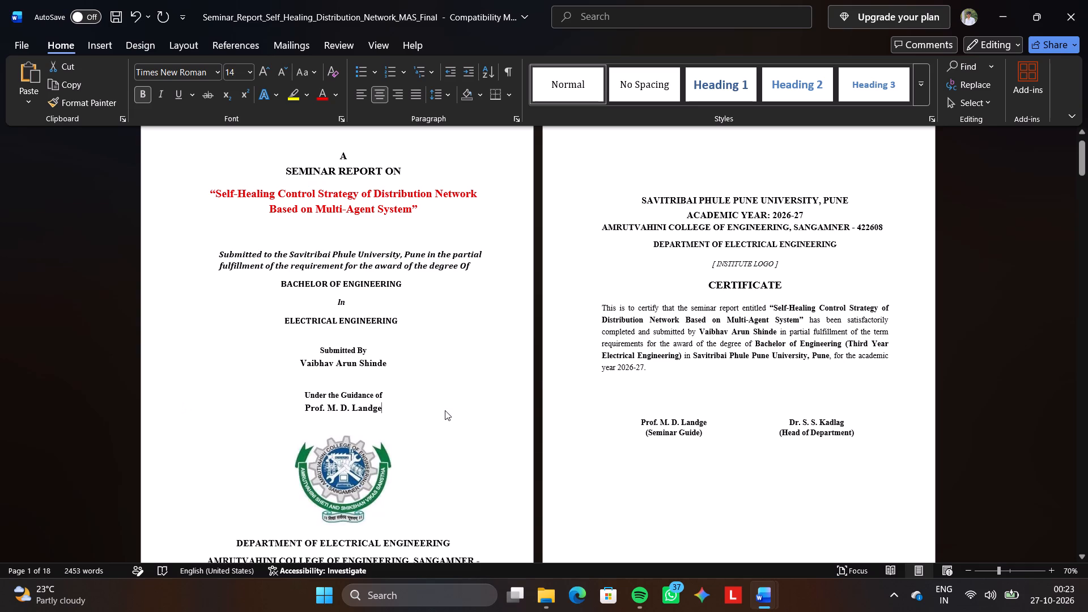
# Change the "BACHELOR OF ENGINEERING" line on the Self-Healing report's cover to Times New Roman.
pyautogui.tripleClick(315, 318)
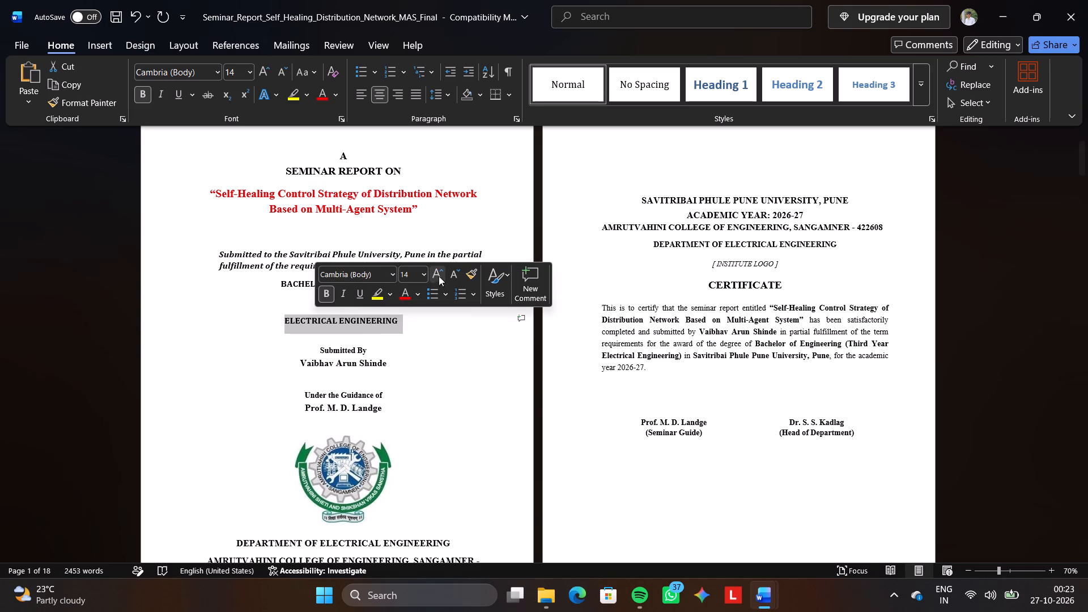
pyautogui.click(466, 361)
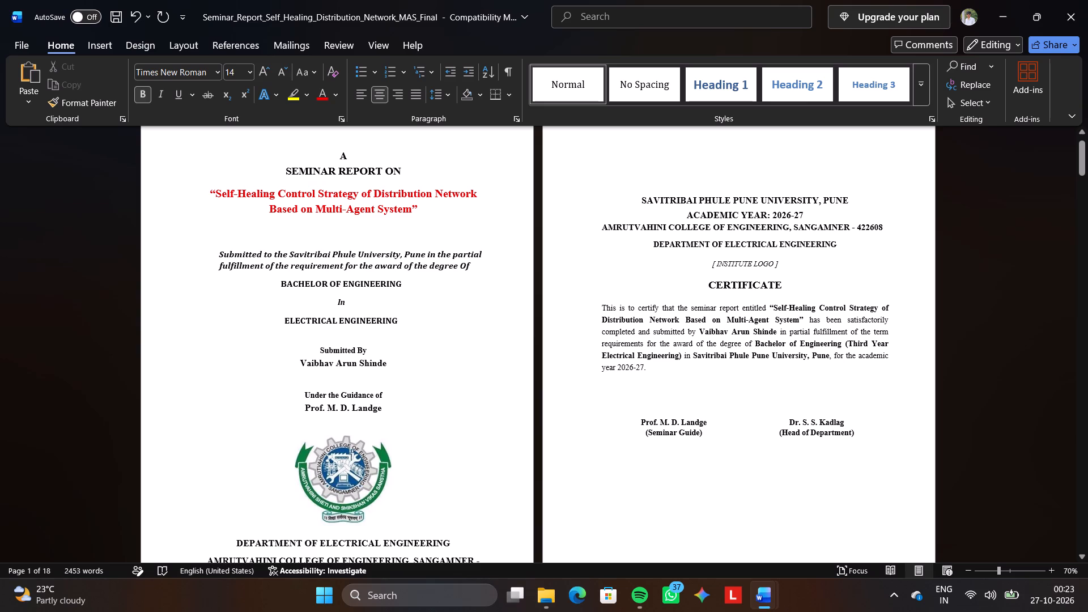
pyautogui.hotkey('alt', 'Tab')
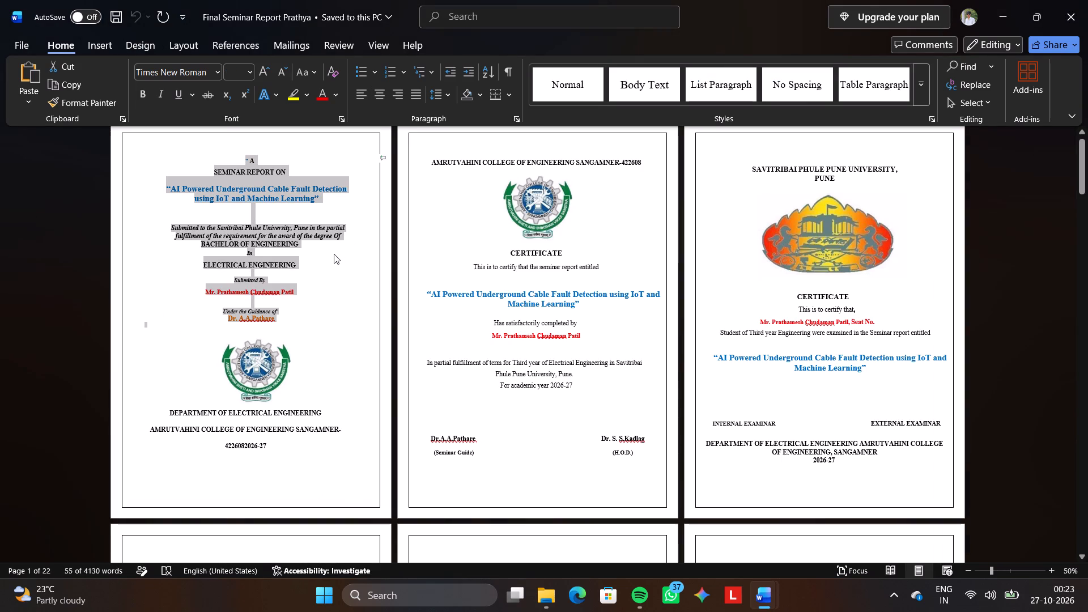
pyautogui.hotkey('alt', 'Tab')
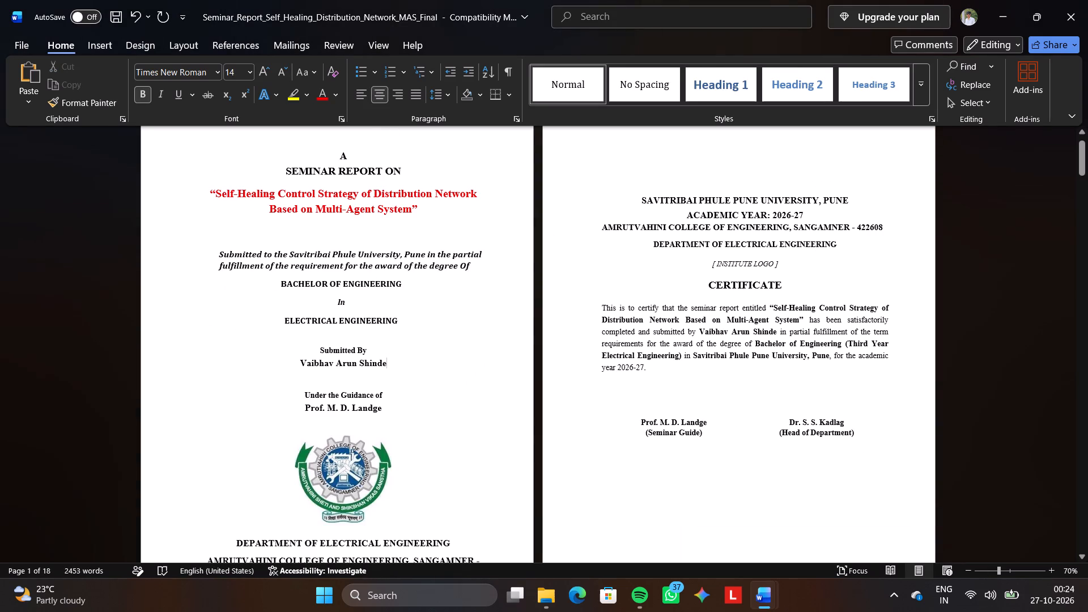
pyautogui.moveTo(280, 284); pyautogui.dragTo(427, 284)
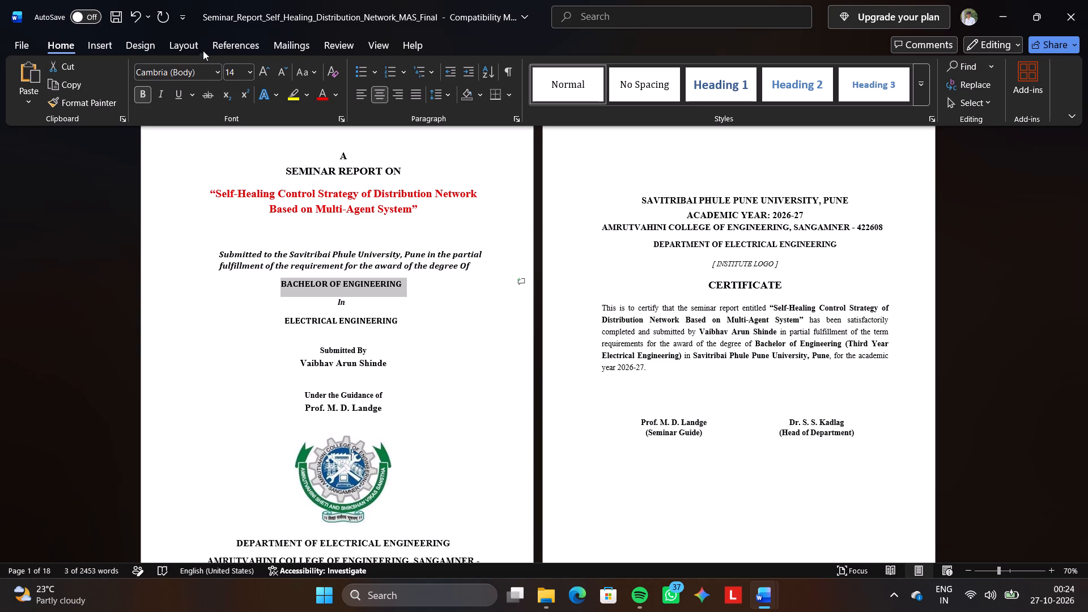
pyautogui.click(214, 69)
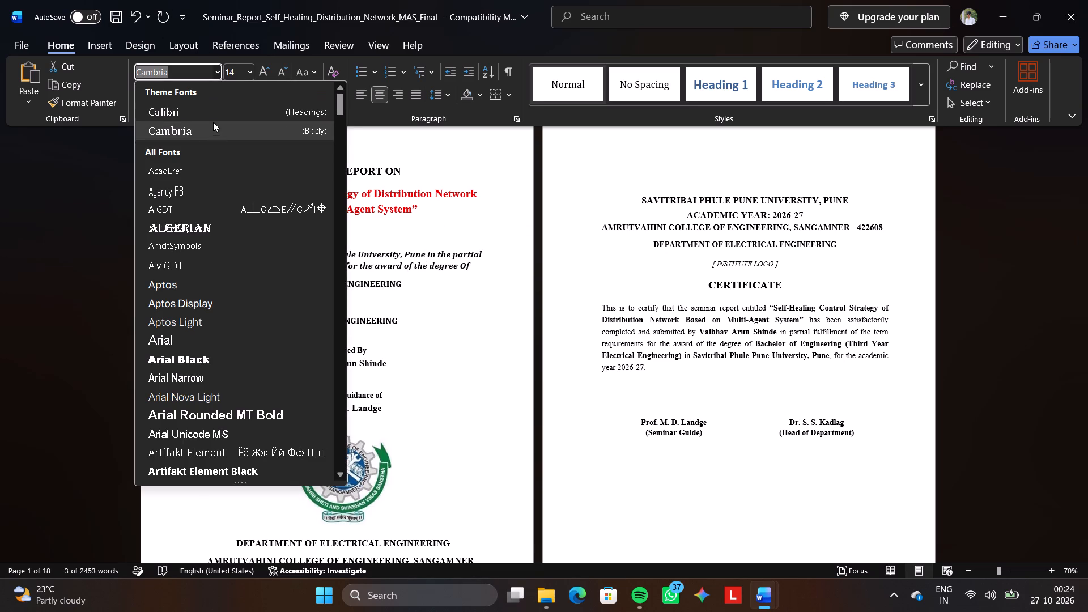
pyautogui.press('t')
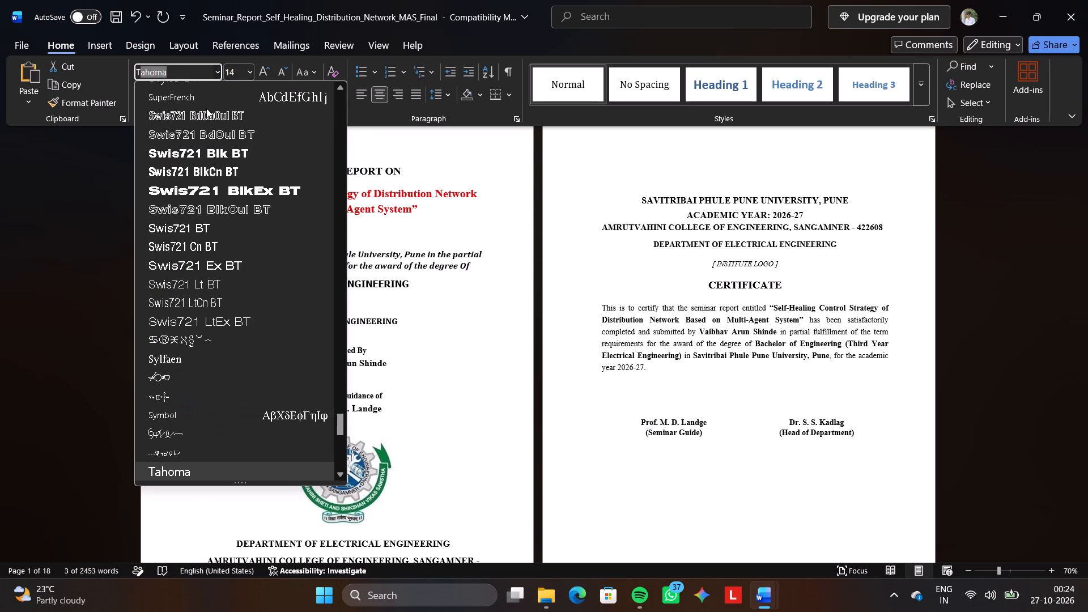
pyautogui.press('i')
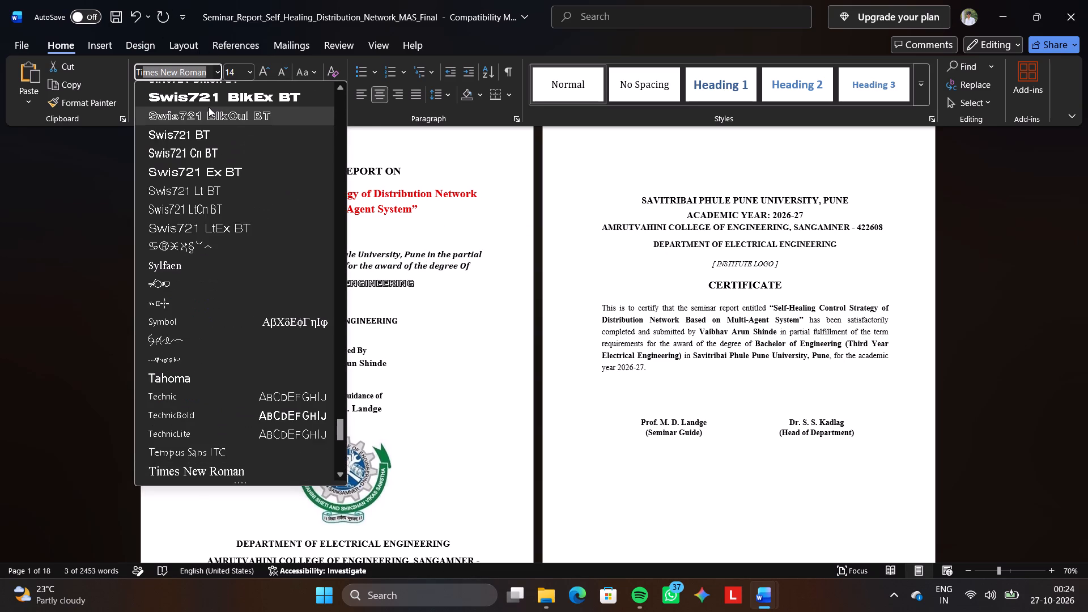
pyautogui.press('Return')
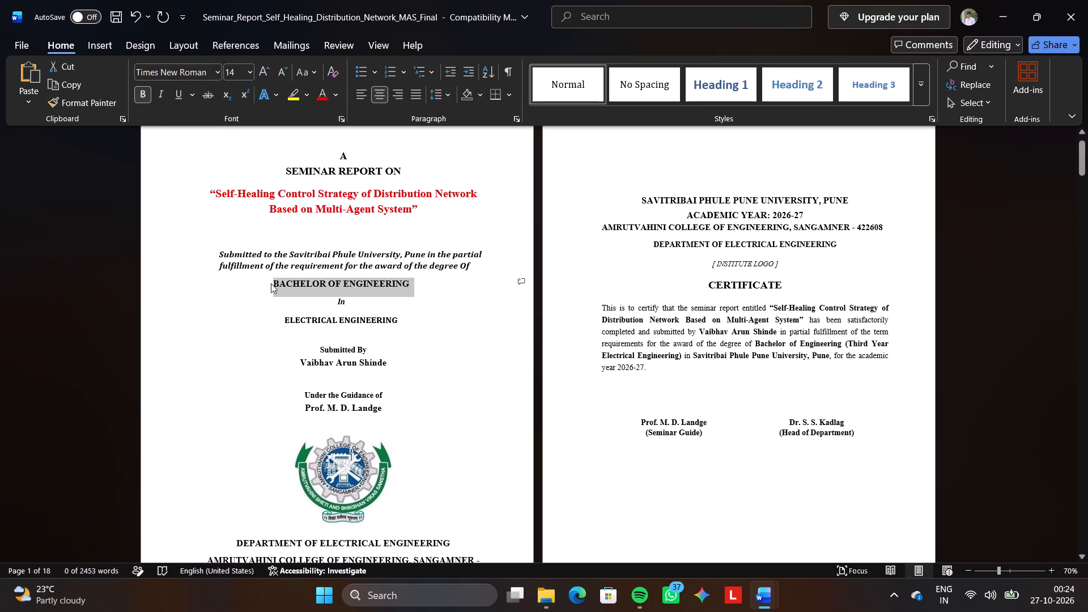
# Change the "In" and "ELECTRICAL ENGINEERING" lines on the cover to Times New Roman.
pyautogui.moveTo(324, 299); pyautogui.dragTo(392, 322)
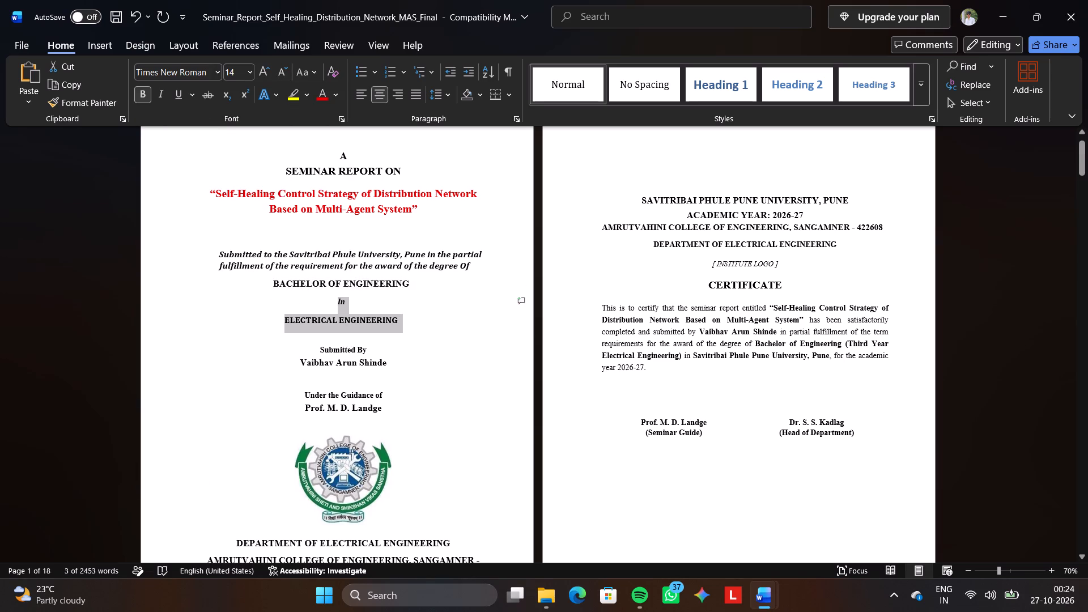
pyautogui.moveTo(392, 322); pyautogui.dragTo(393, 324)
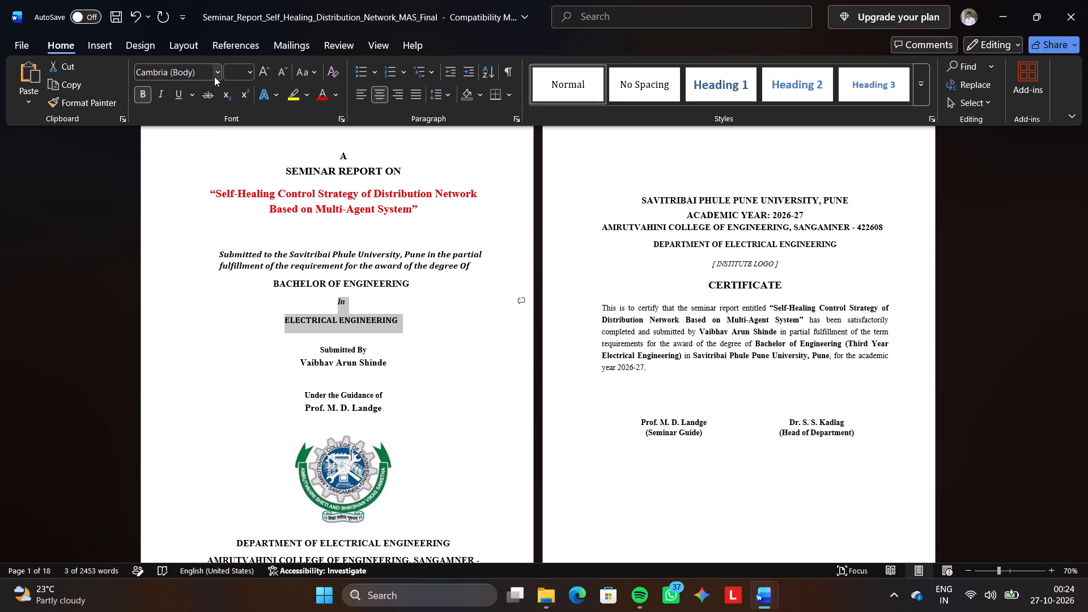
pyautogui.click(214, 74)
pyautogui.write('time')
pyautogui.press('Return')
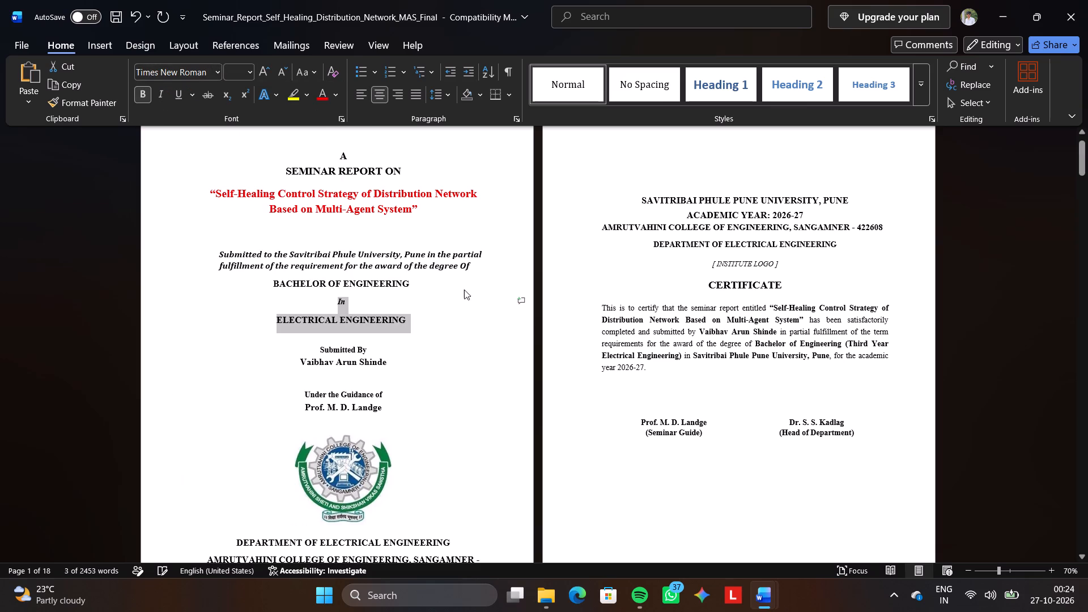
pyautogui.click(455, 346)
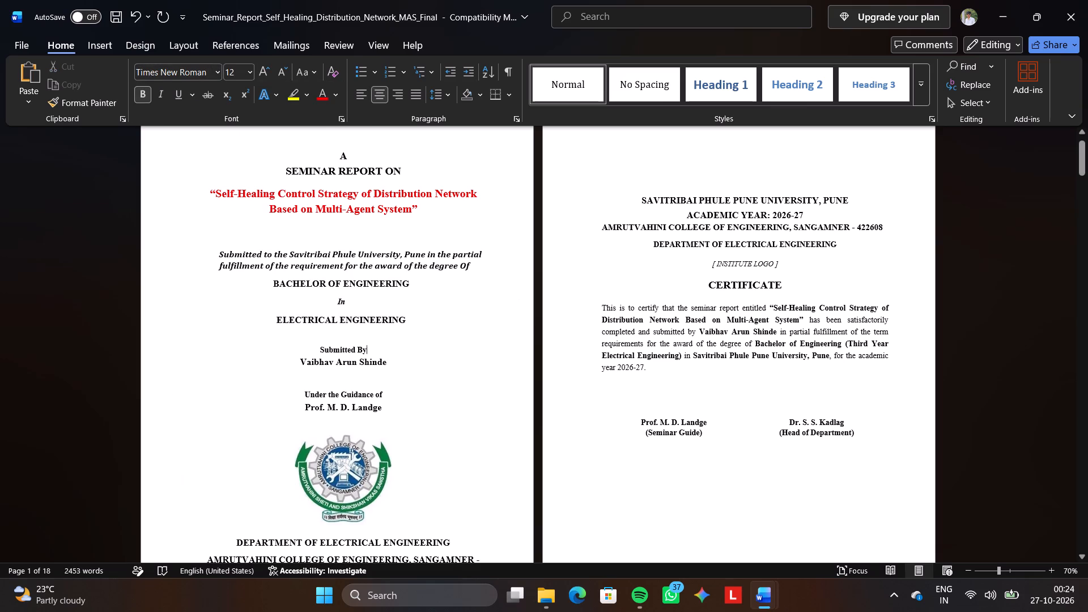
# Review the rest of the cover and the certificate and acknowledgment pages of the Self-Healing report, at 100% zoom.
pyautogui.scroll(-3, 452, 397)
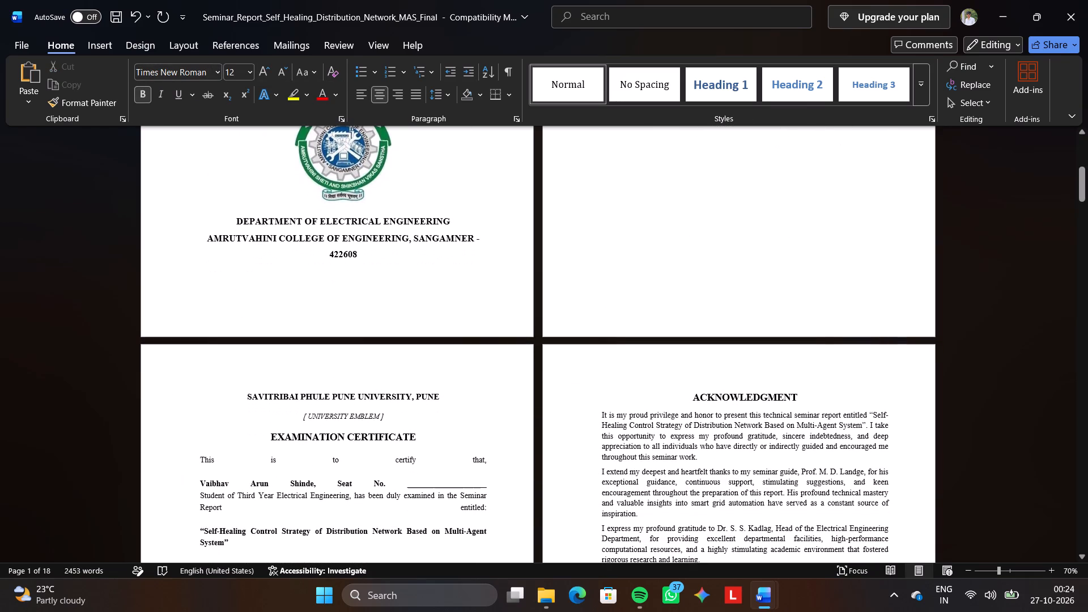
pyautogui.scroll(2, 452, 397)
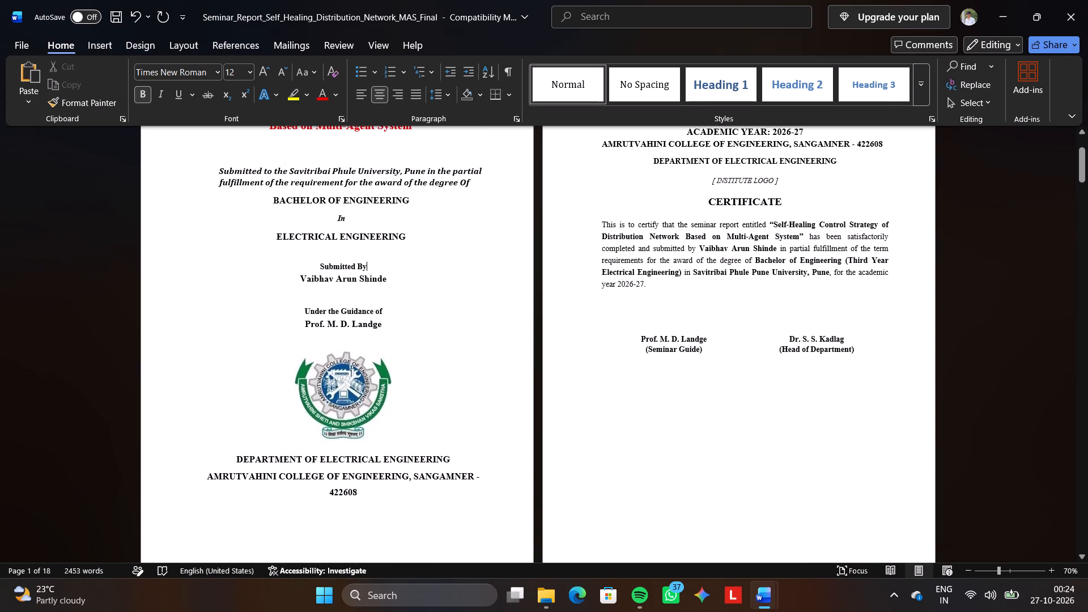
pyautogui.scroll(-2, 461, 389)
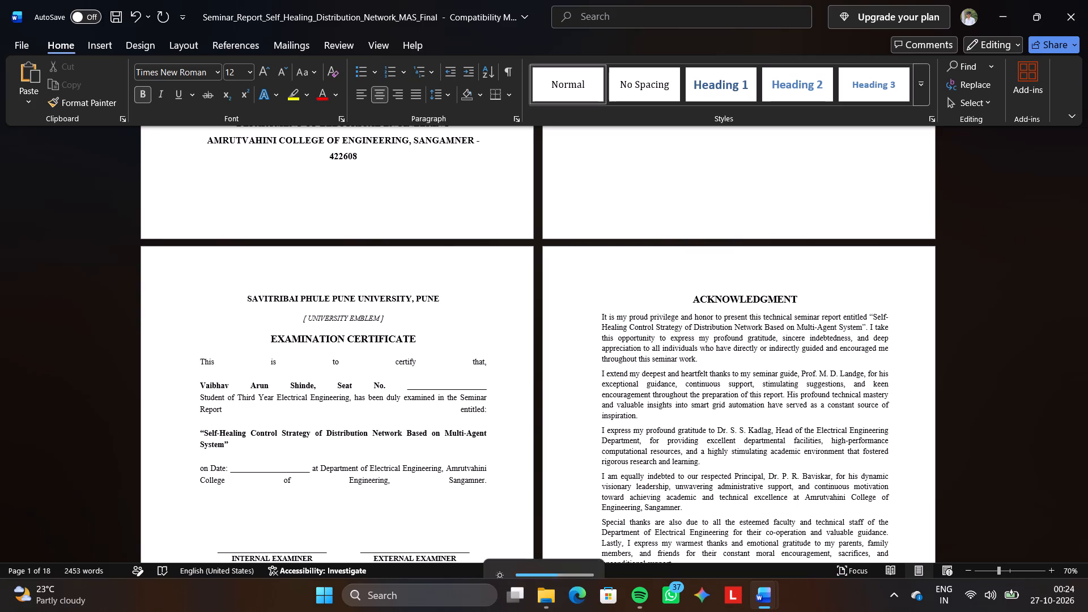
pyautogui.click(751, 252)
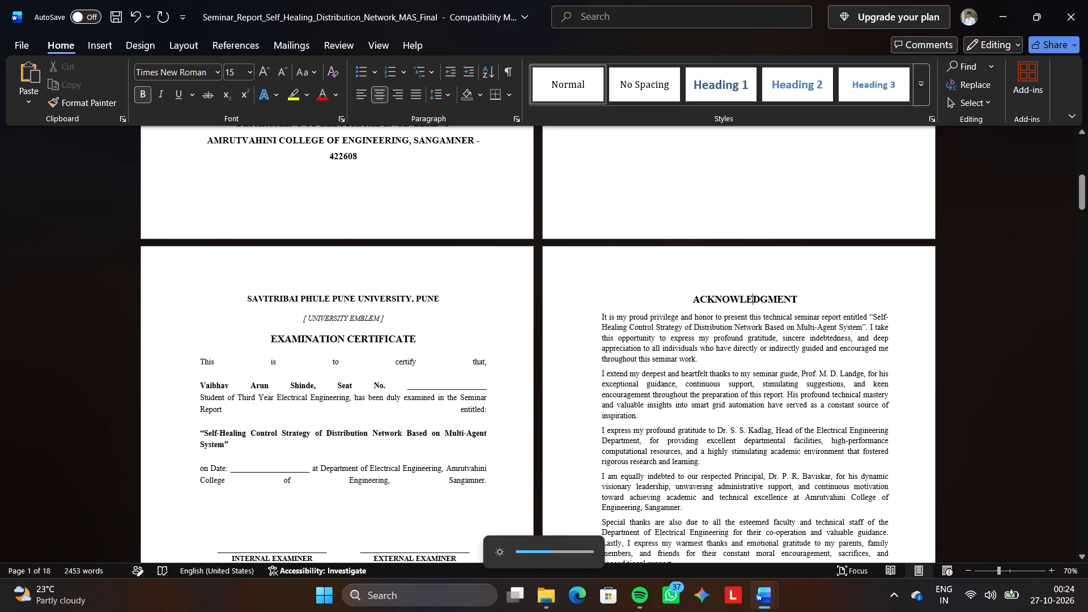
pyautogui.click(1044, 568)
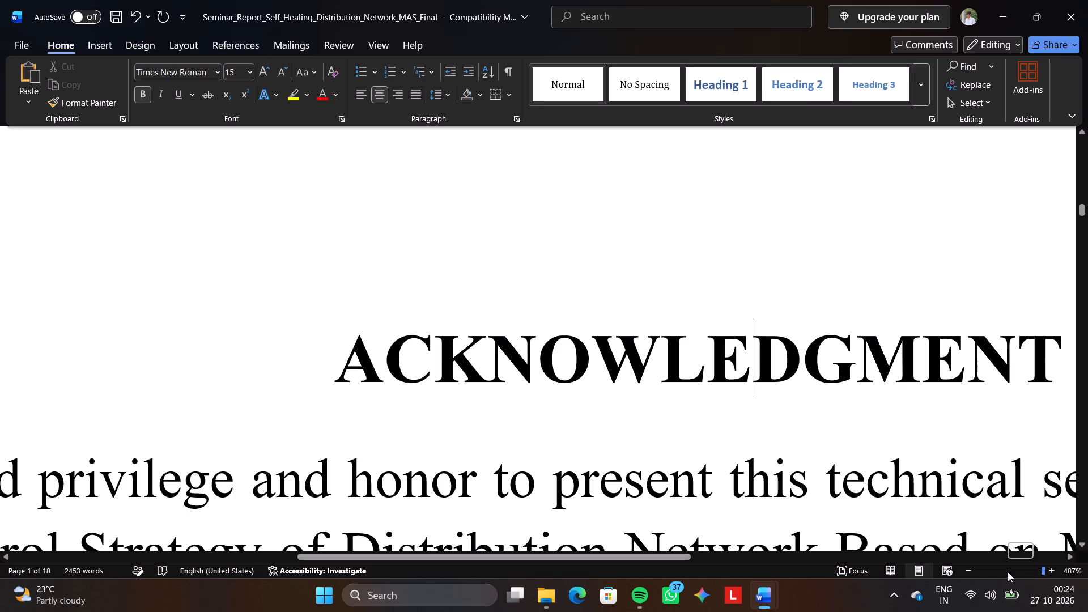
pyautogui.click(1008, 572)
pyautogui.click(1049, 571)
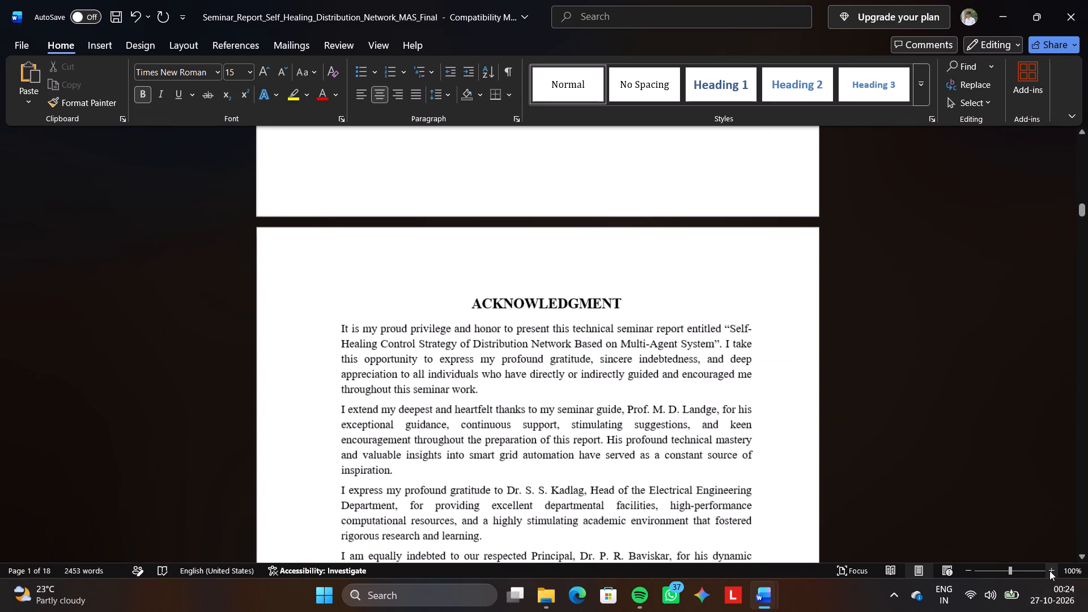
pyautogui.scroll(3, 873, 411)
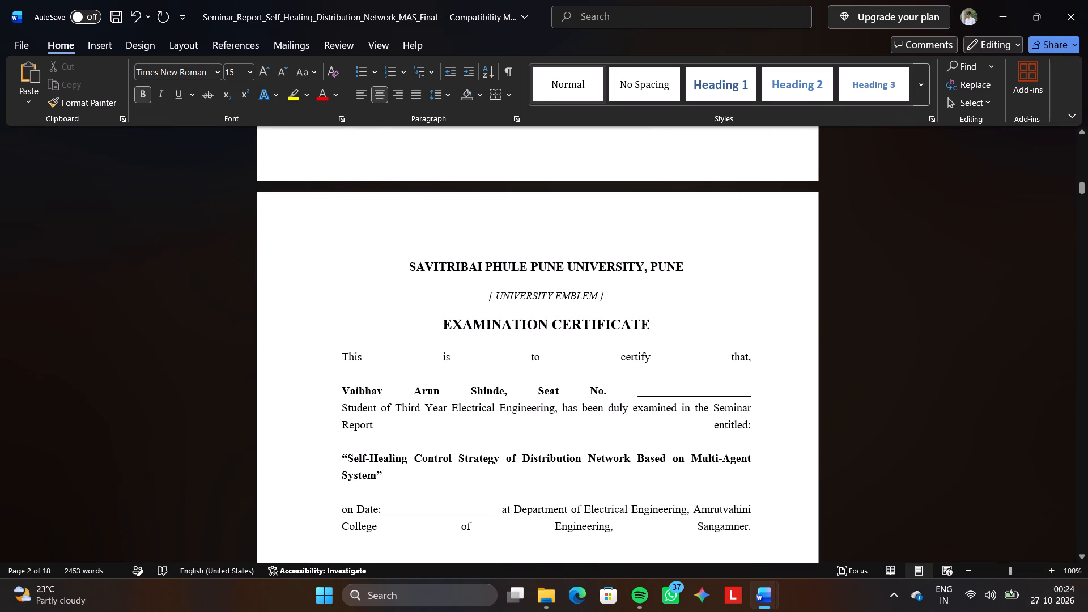
pyautogui.scroll(5, 764, 369)
pyautogui.hscroll(1, 764, 369)
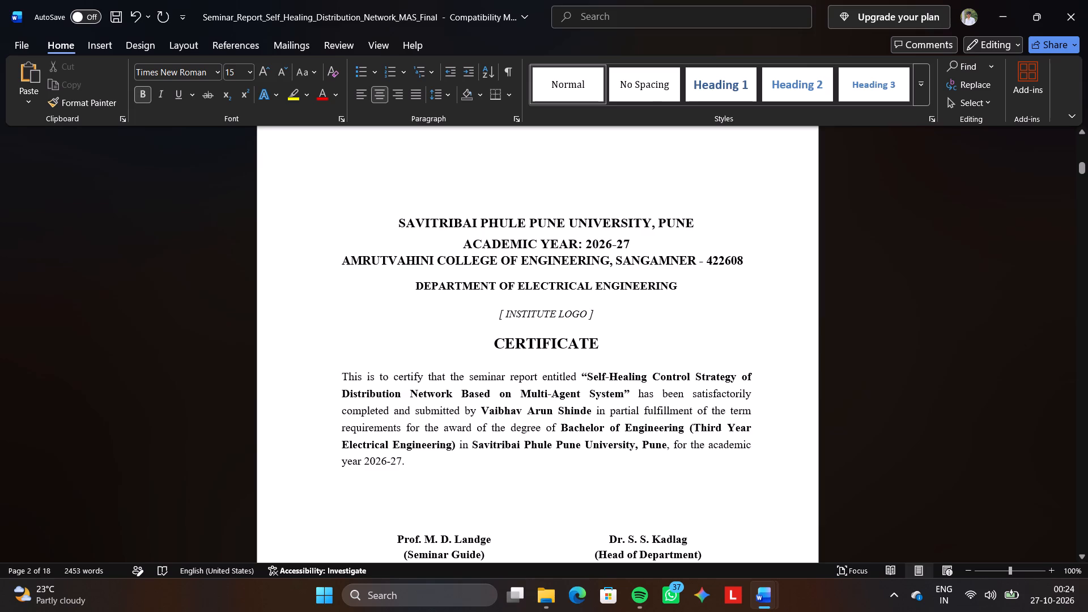
# Switch to the other seminar report and go to its college certificate page.
pyautogui.hotkey('alt', 'Tab')
pyautogui.click(634, 257)
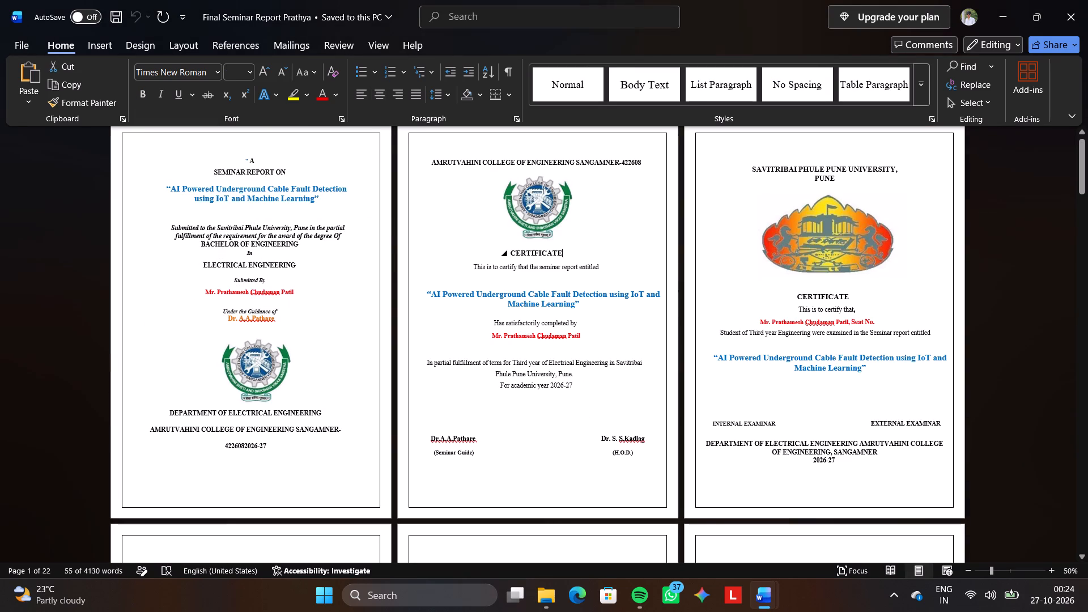
pyautogui.tripleClick(634, 257)
pyautogui.click(670, 273)
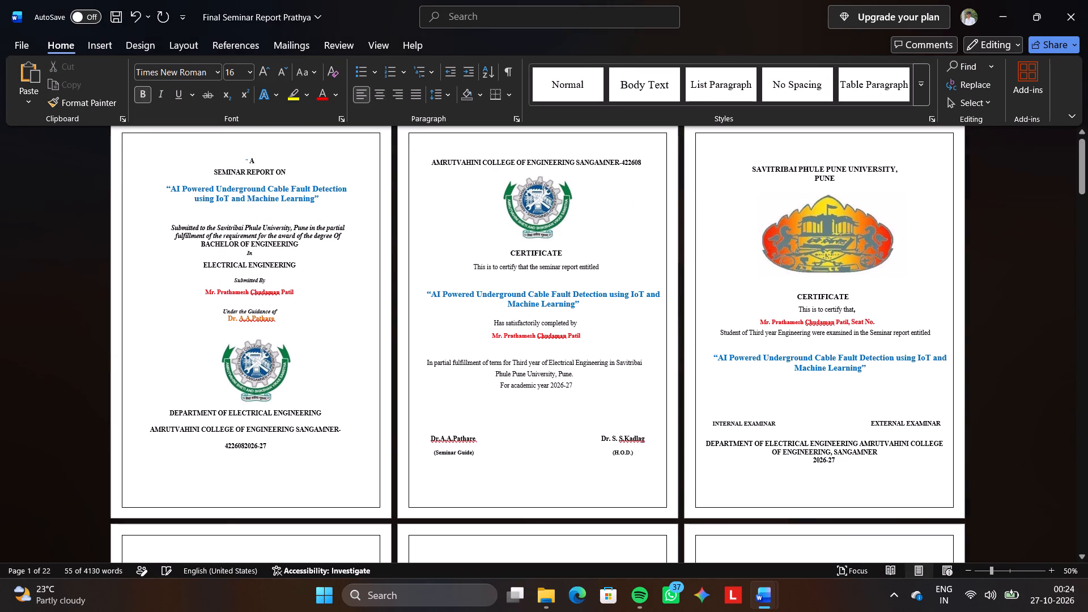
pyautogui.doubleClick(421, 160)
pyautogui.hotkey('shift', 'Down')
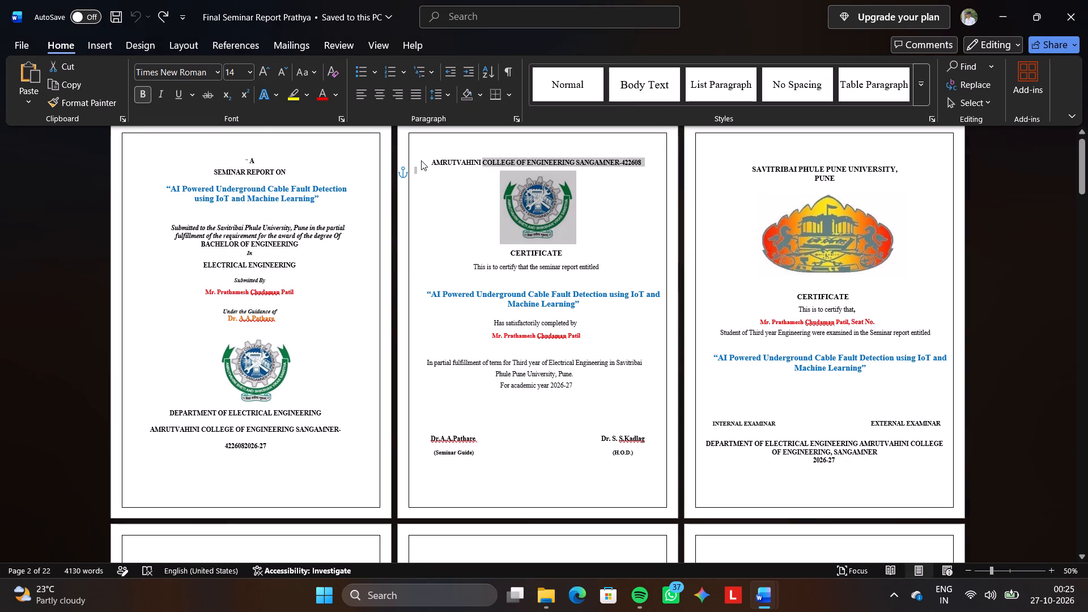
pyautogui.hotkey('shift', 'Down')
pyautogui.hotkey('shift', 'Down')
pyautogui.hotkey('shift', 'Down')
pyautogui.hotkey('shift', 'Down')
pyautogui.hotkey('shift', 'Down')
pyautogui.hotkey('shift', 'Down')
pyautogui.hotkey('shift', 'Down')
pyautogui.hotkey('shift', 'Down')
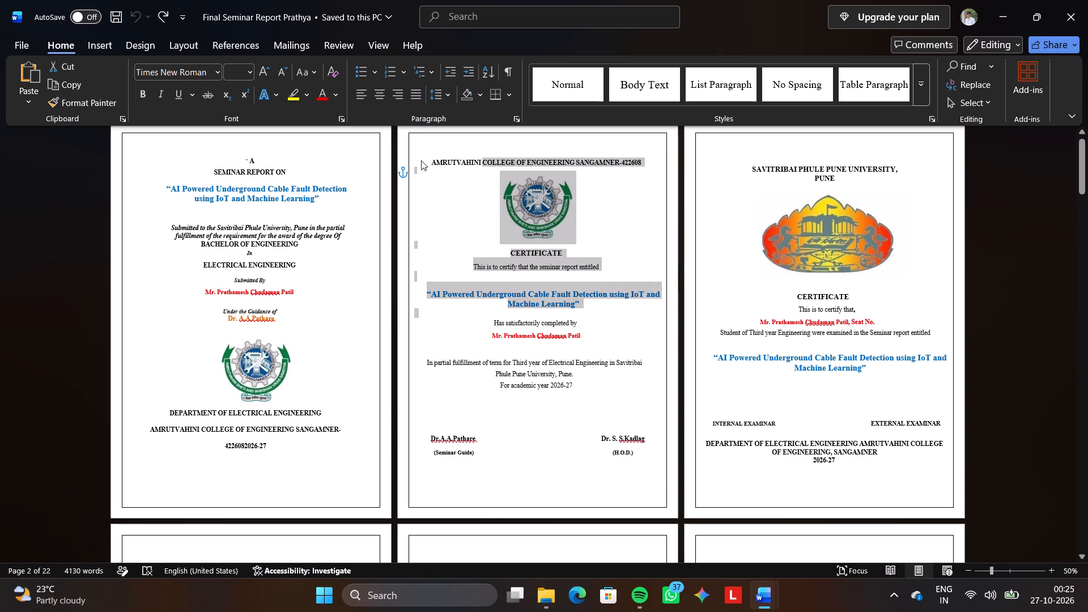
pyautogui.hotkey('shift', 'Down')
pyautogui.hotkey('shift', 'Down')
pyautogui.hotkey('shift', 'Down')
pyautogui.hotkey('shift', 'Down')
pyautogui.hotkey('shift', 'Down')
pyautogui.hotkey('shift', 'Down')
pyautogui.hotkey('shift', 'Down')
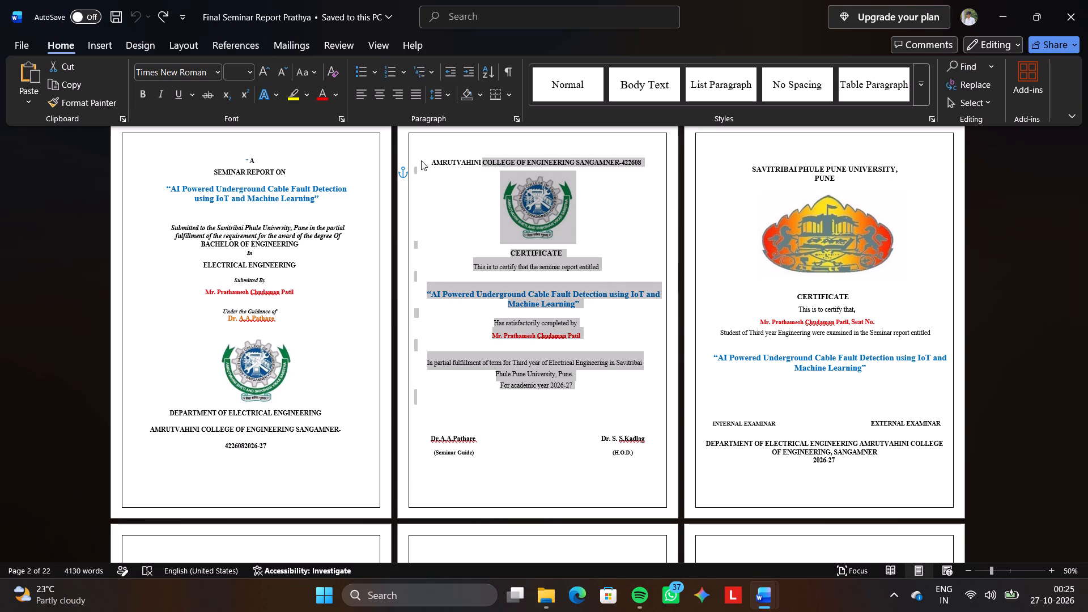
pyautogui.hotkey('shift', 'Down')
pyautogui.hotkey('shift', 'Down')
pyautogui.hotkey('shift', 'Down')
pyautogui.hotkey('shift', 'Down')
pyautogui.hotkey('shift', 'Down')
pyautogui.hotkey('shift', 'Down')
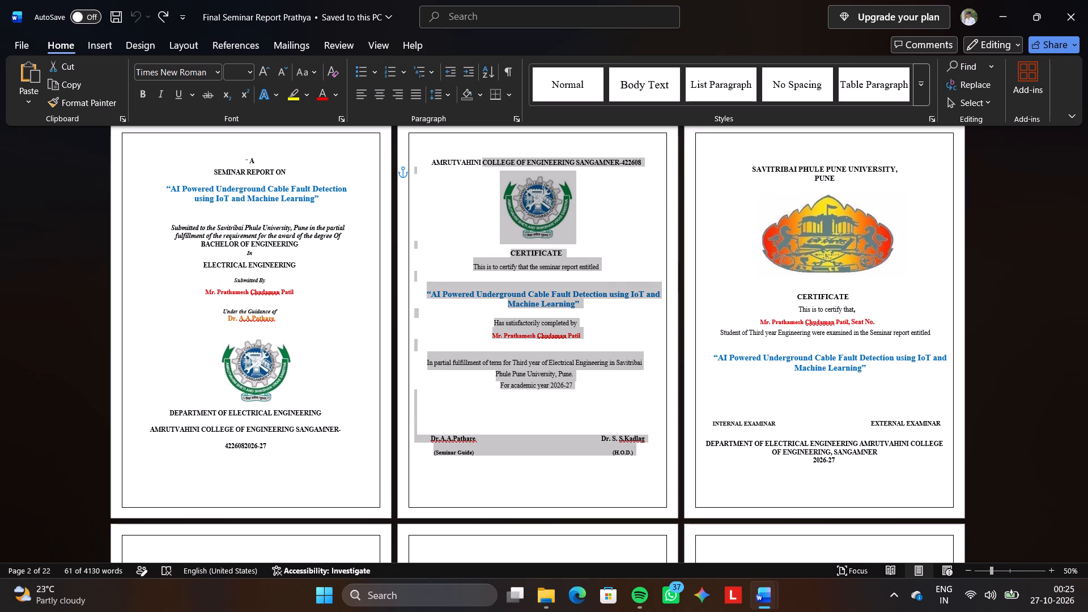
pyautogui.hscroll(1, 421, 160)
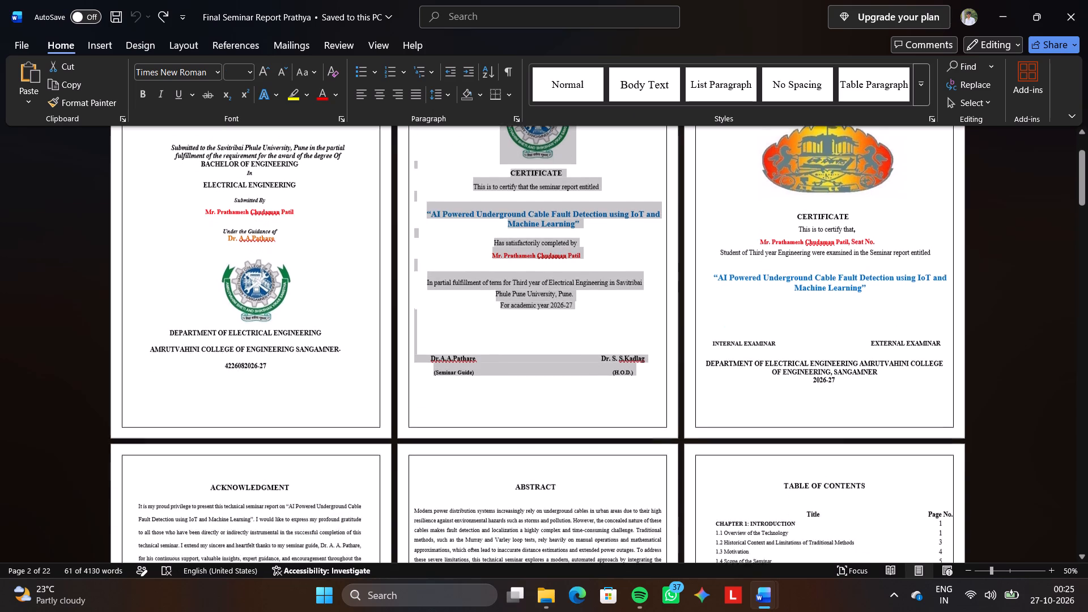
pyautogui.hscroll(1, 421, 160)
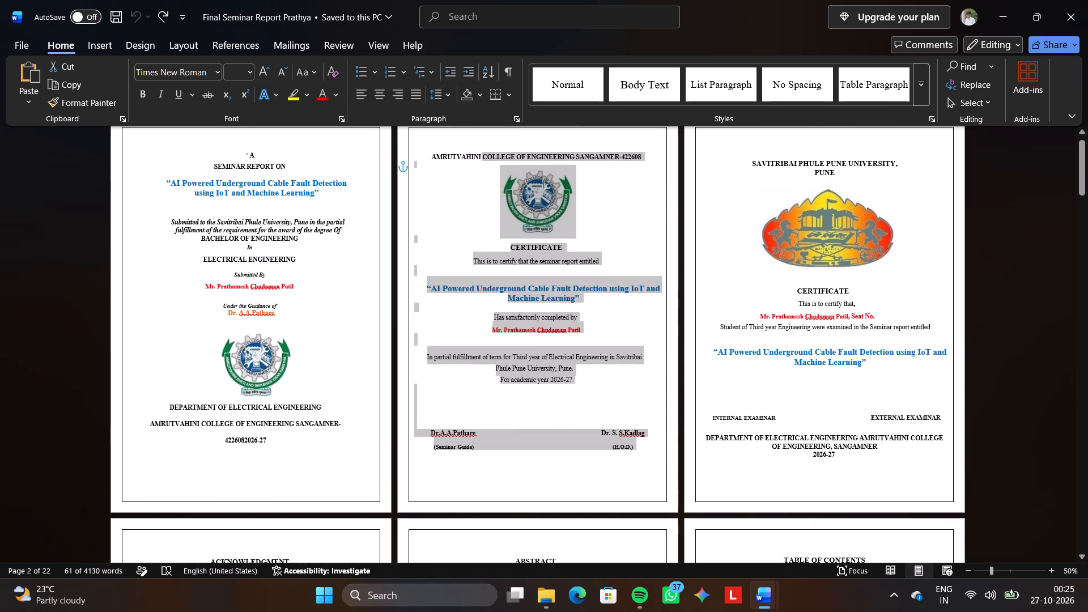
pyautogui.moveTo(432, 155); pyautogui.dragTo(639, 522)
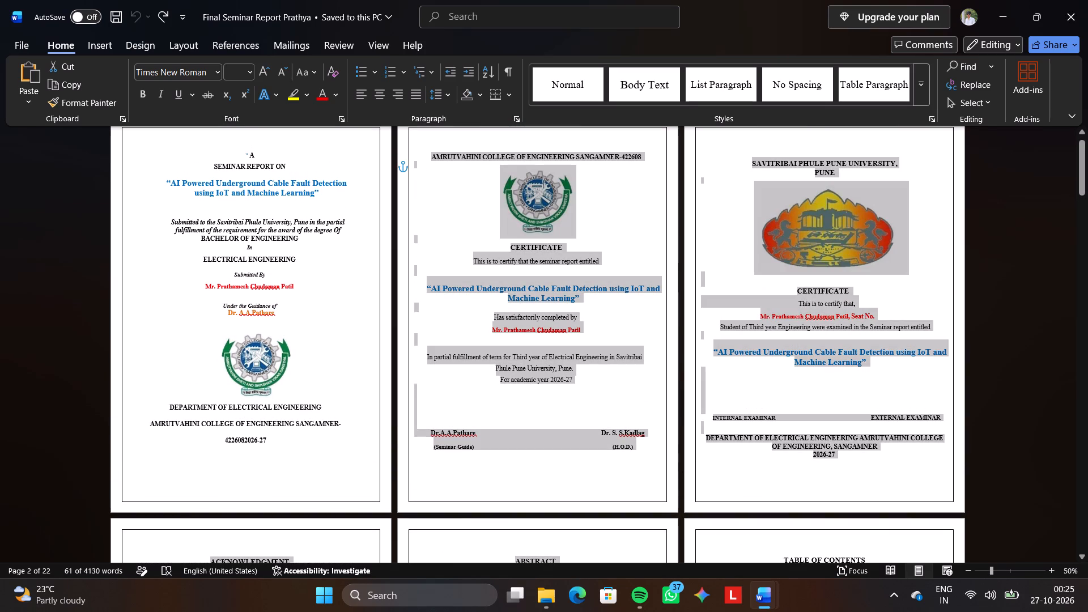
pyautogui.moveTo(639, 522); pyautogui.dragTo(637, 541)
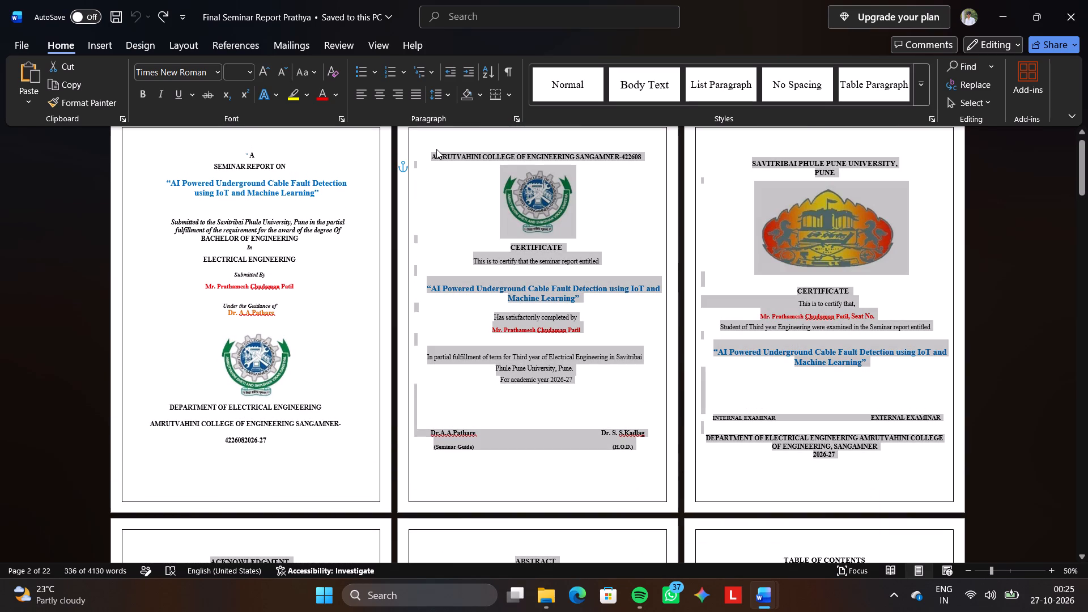
# Copy the other report's whole college certificate page, from the "AMRUTVAHINI COLLEGE OF ENGINEERING" heading through the "(Seminar Guide)" and "(H.O.D.)" line, including the logo.
pyautogui.click(435, 149)
pyautogui.moveTo(428, 150); pyautogui.dragTo(539, 280)
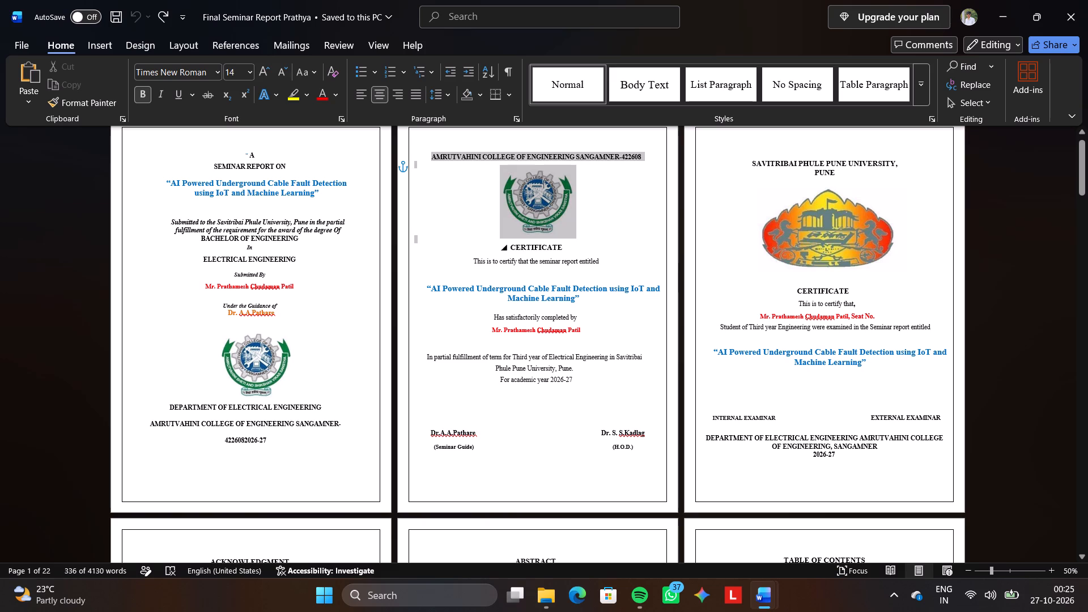
pyautogui.moveTo(539, 280); pyautogui.dragTo(636, 442)
pyautogui.hotkey('ctrl', 'c')
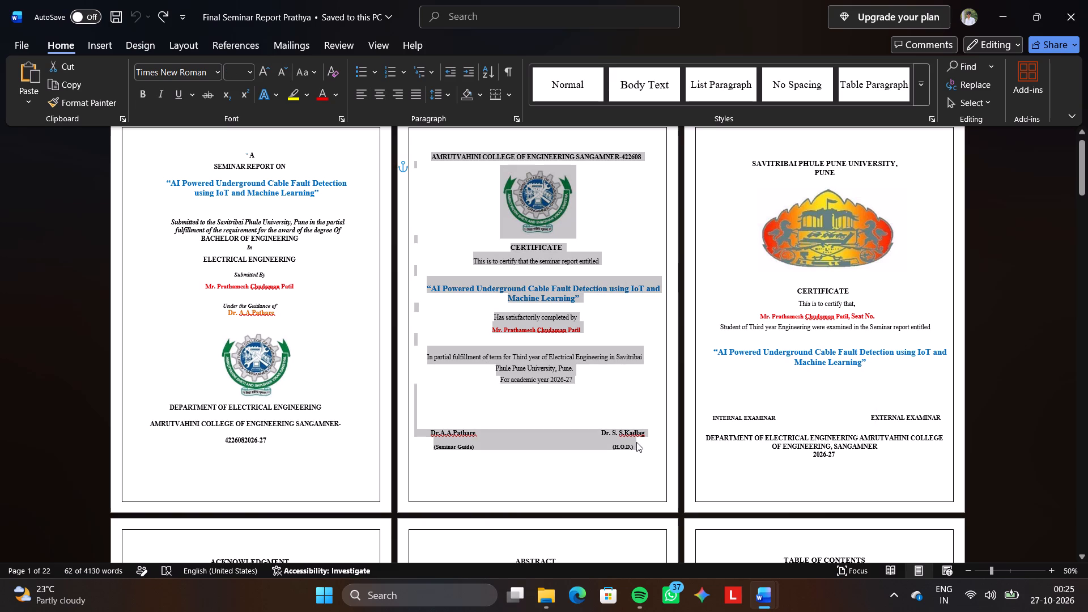
# Switch back to the Self-Healing report and paste the copied college certificate page ahead of its existing certificate text.
pyautogui.hotkey('alt', 'Tab')
pyautogui.scroll(6, 497, 340)
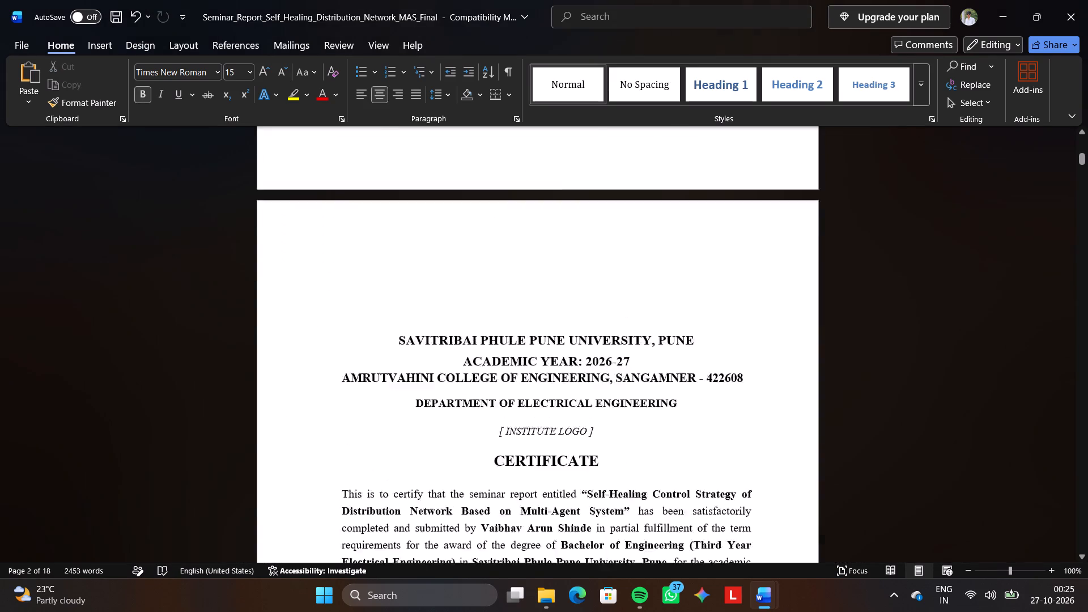
pyautogui.scroll(1, 497, 340)
pyautogui.scroll(-1, 497, 340)
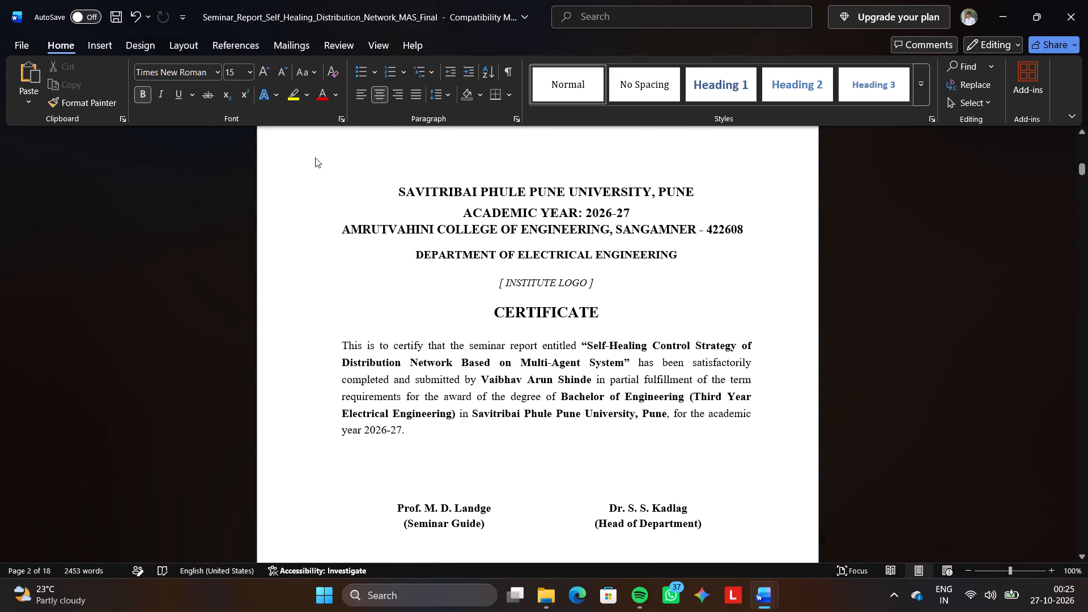
pyautogui.moveTo(316, 155); pyautogui.dragTo(596, 511)
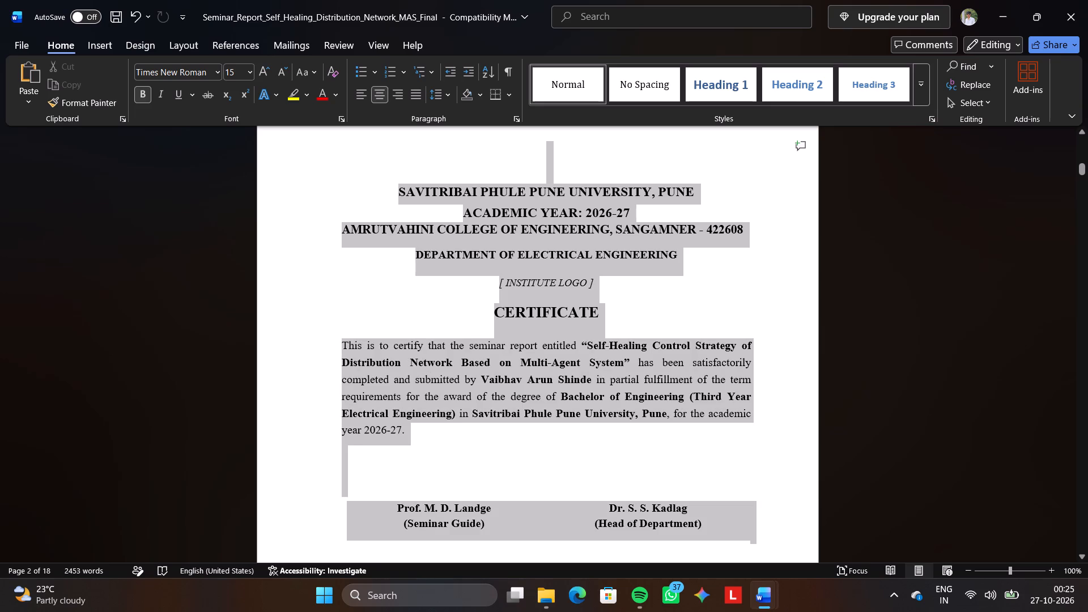
pyautogui.moveTo(596, 511); pyautogui.dragTo(595, 509)
pyautogui.hotkey('ctrl', 'v')
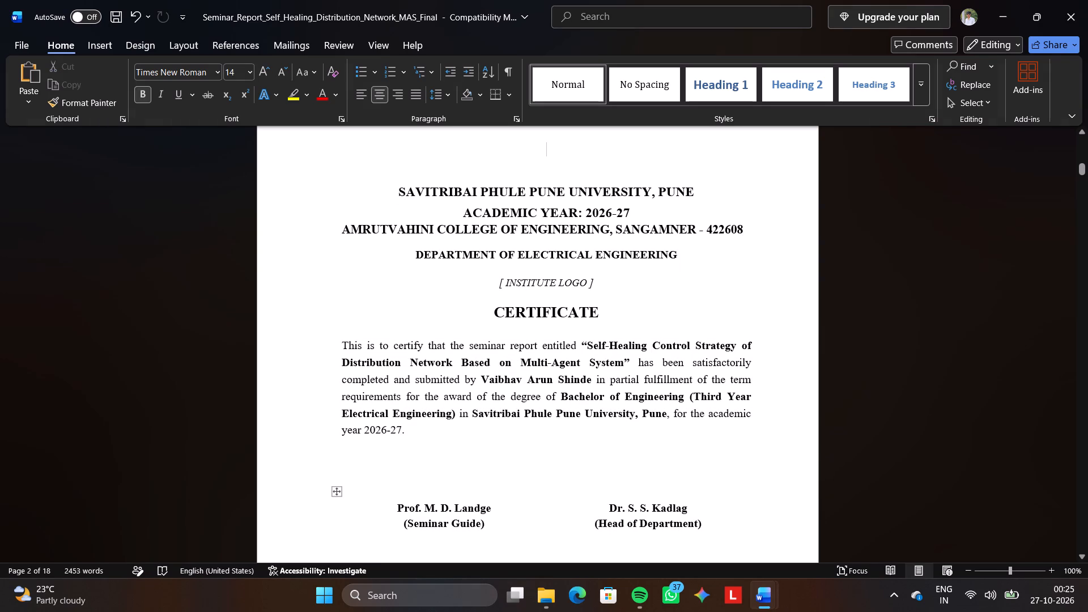
pyautogui.keyDown('ctrl'); pyautogui.scroll(-2, 595, 509); pyautogui.keyUp('ctrl')
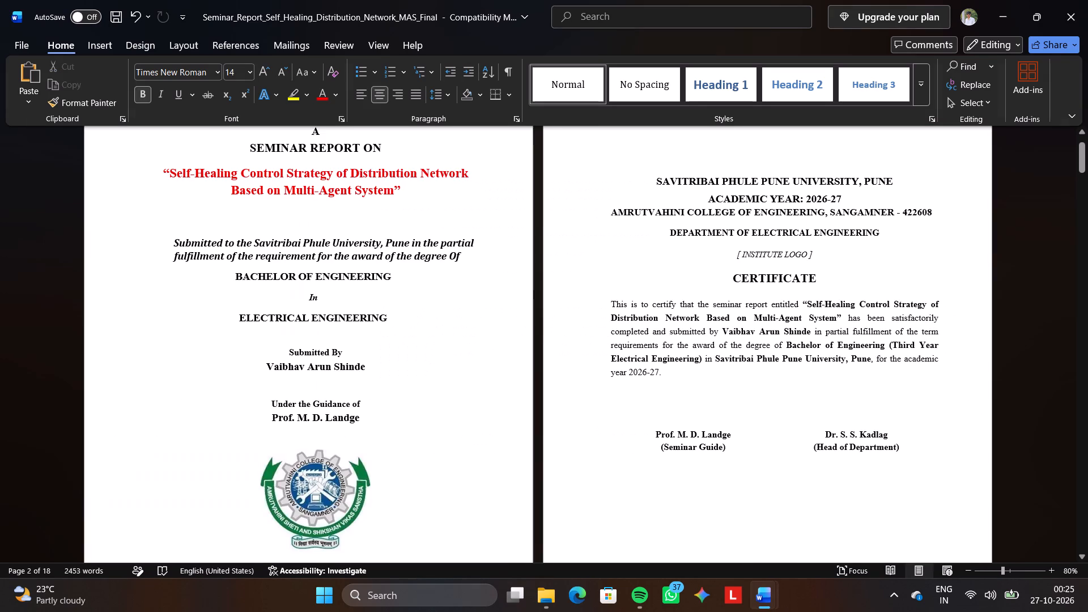
pyautogui.hotkey('ctrl', 'v')
pyautogui.keyDown('ctrl'); pyautogui.scroll(-2, 614, 431); pyautogui.keyUp('ctrl')
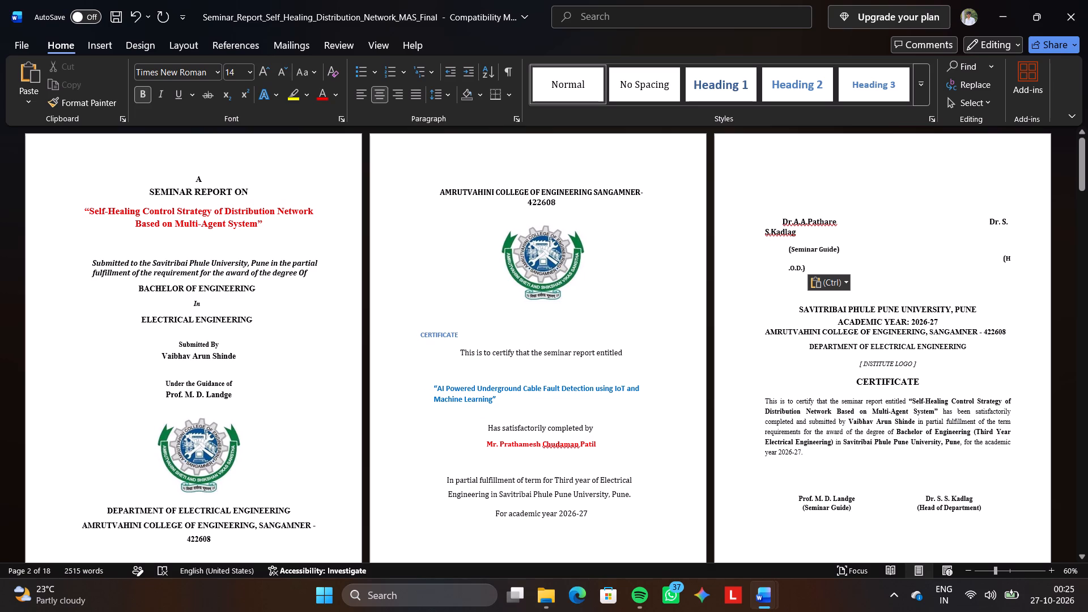
pyautogui.scroll(-1, 551, 321)
pyautogui.scroll(1, 551, 321)
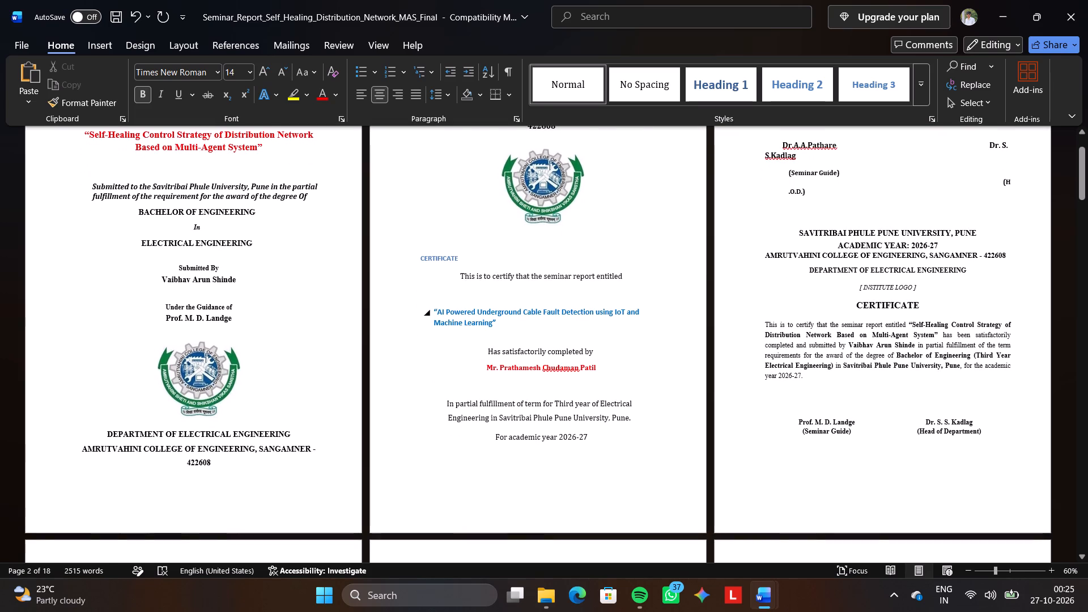
pyautogui.scroll(1, 551, 321)
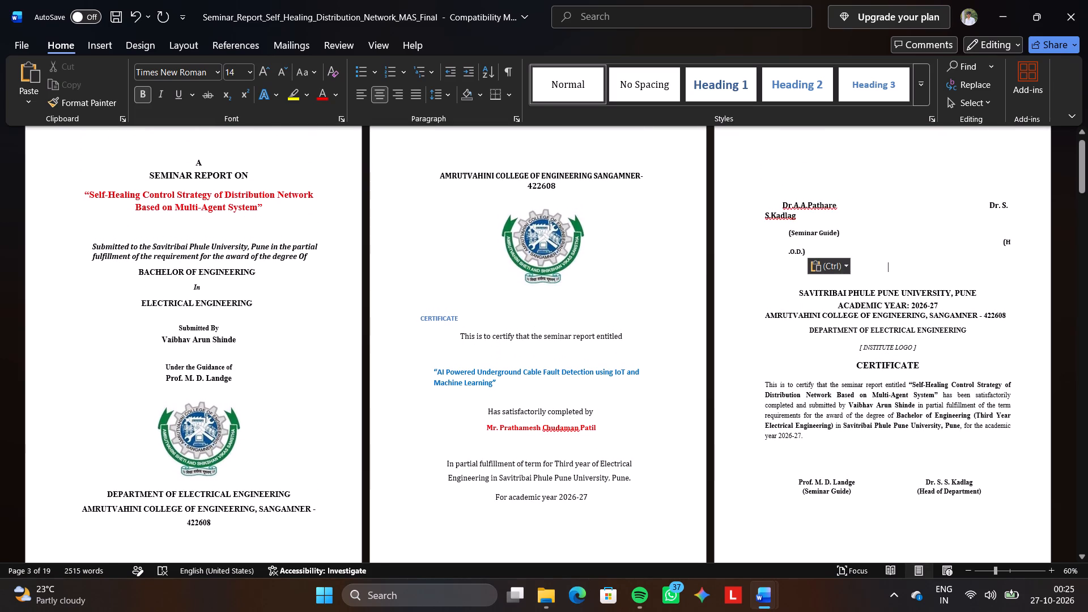
# Check the other report's certificate layout, and centre the pasted lines from "CERTIFICATE" through "For academic year 2026-27".
pyautogui.hotkey('alt', 'Tab')
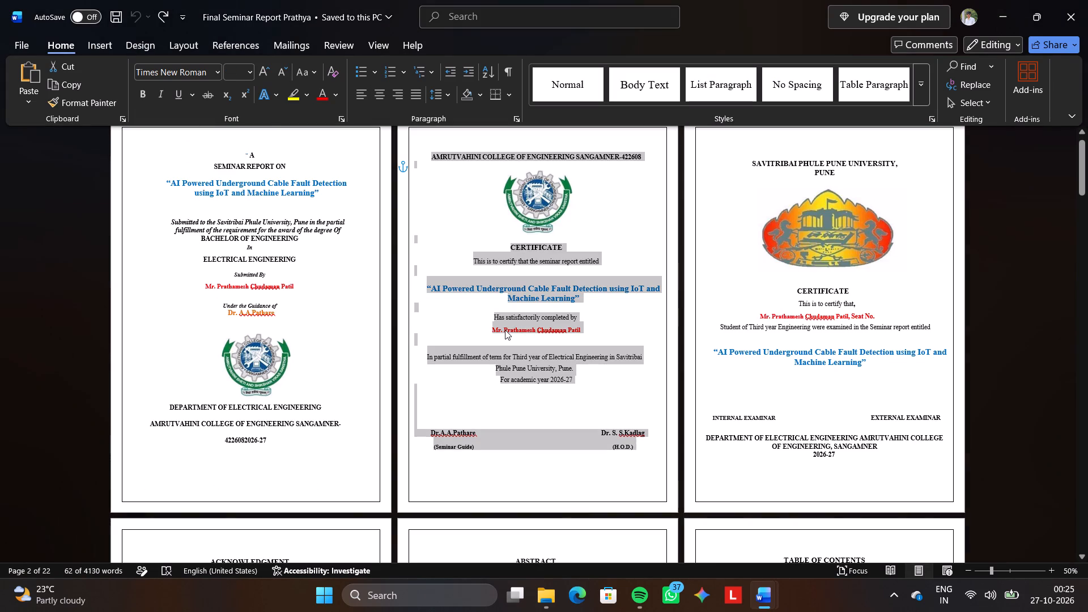
pyautogui.hotkey('alt', 'Tab')
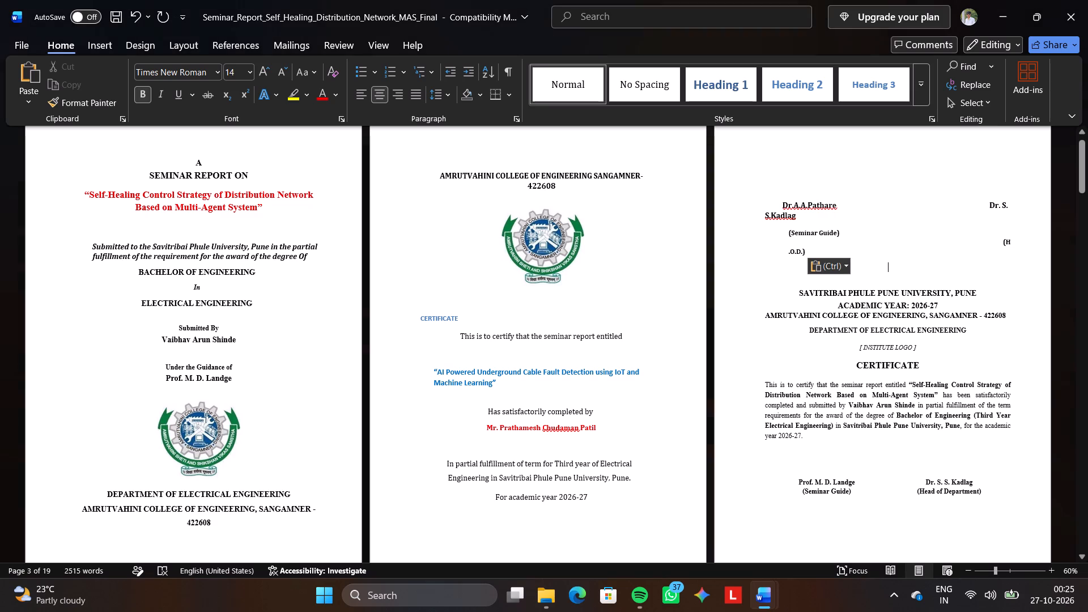
pyautogui.moveTo(421, 318); pyautogui.dragTo(474, 318)
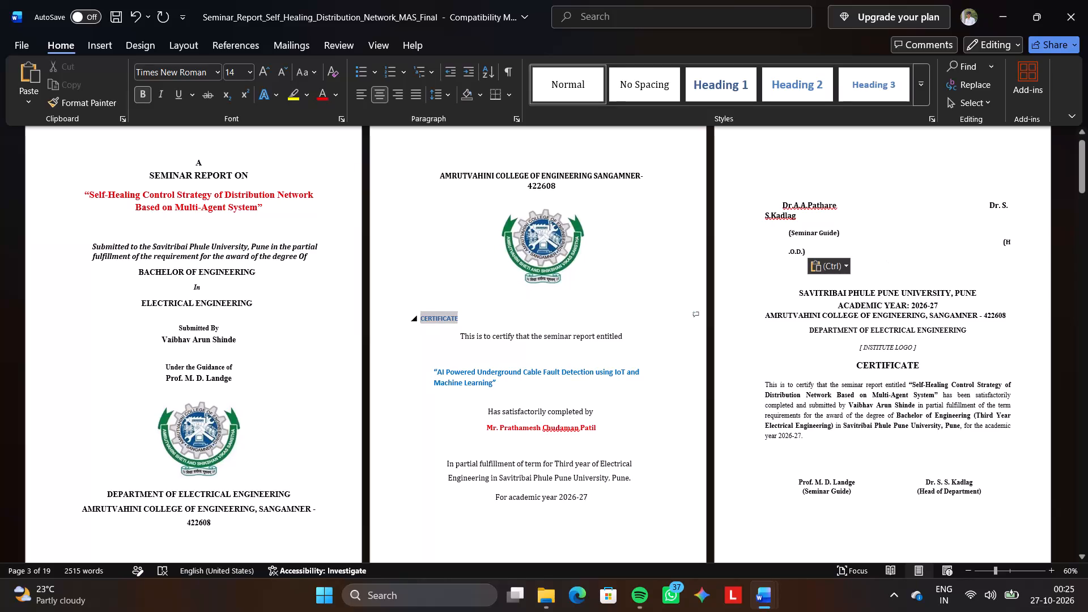
pyautogui.moveTo(474, 318); pyautogui.dragTo(641, 511)
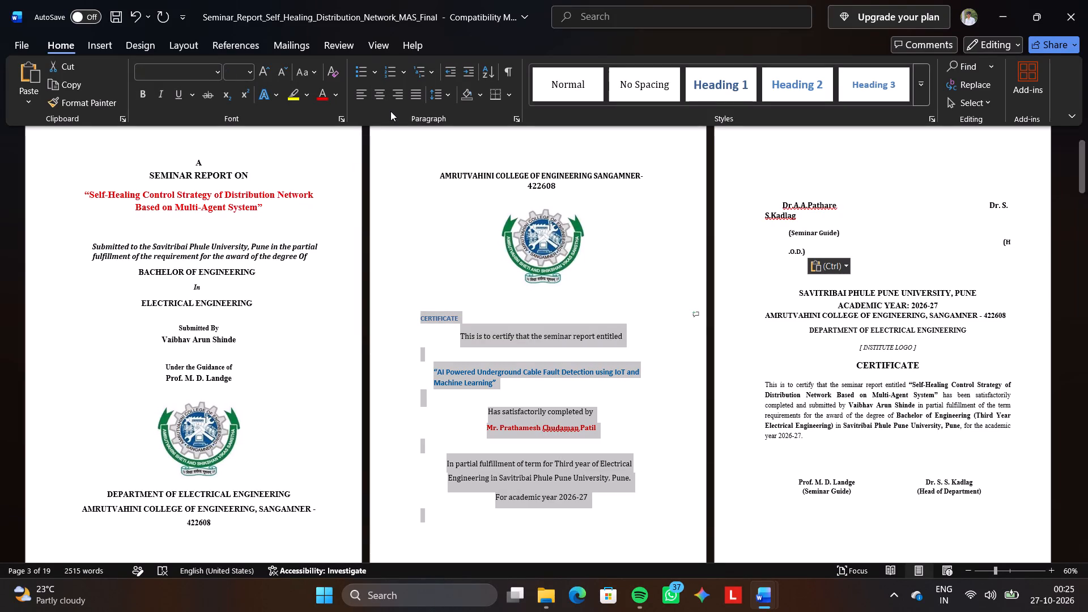
pyautogui.click(385, 99)
pyautogui.click(385, 99)
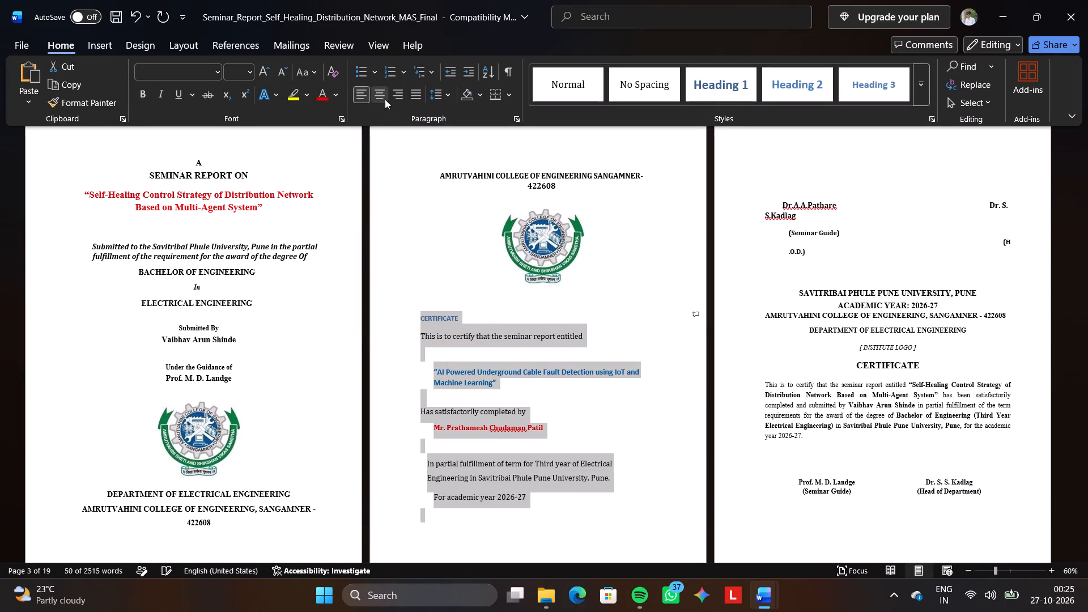
pyautogui.click(385, 99)
pyautogui.click(418, 254)
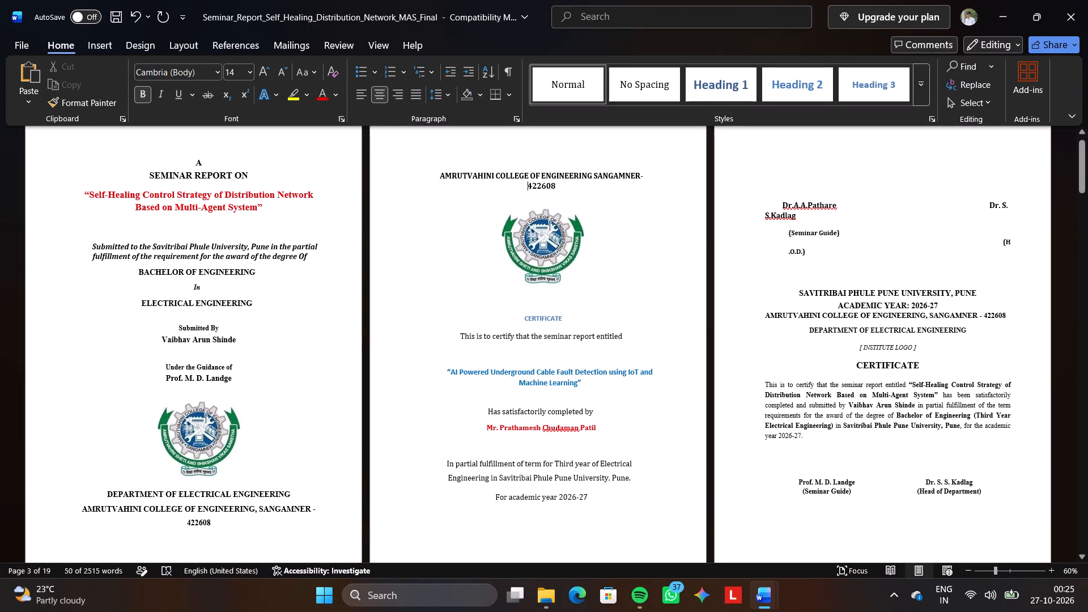
# Set the pasted certificate page, from the college heading through the academic year line, to Times New Roman, size 14.
pyautogui.moveTo(424, 175); pyautogui.dragTo(560, 169)
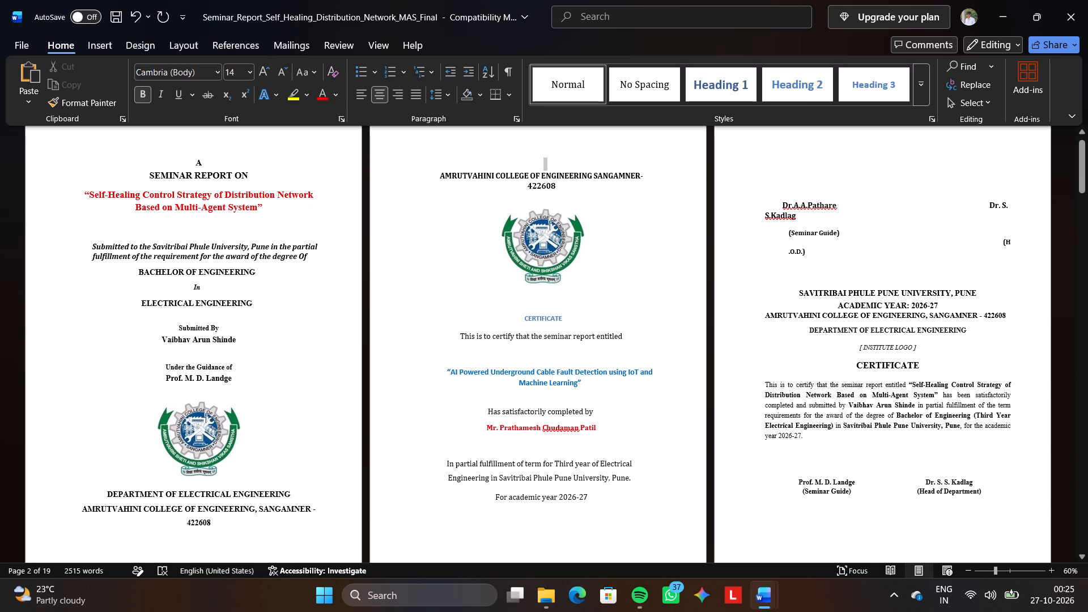
pyautogui.moveTo(560, 169); pyautogui.dragTo(568, 188)
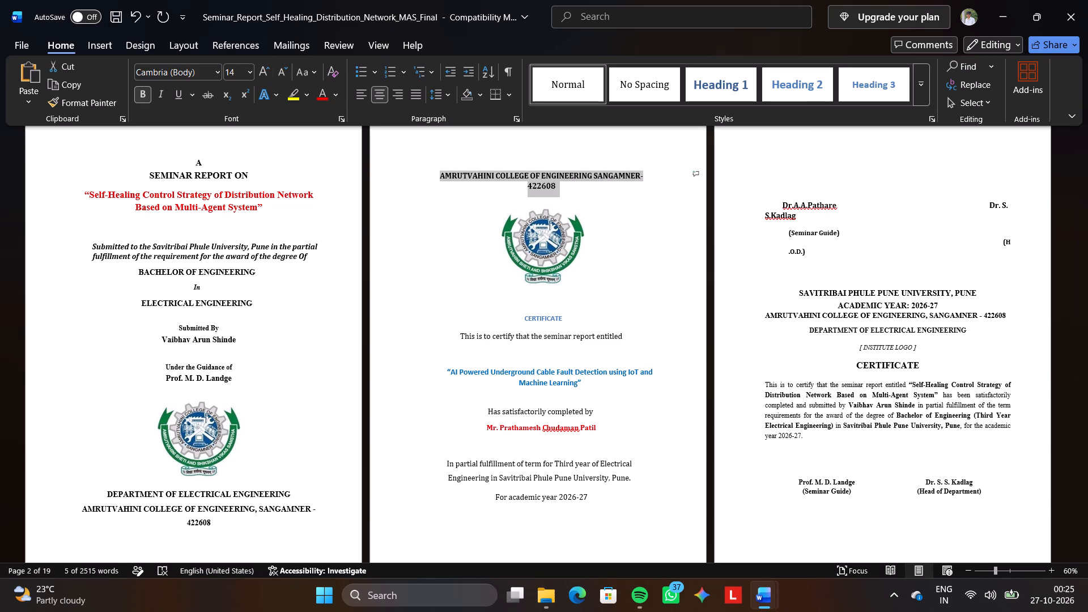
pyautogui.click(401, 156)
pyautogui.click(401, 156)
pyautogui.moveTo(401, 156); pyautogui.dragTo(621, 373)
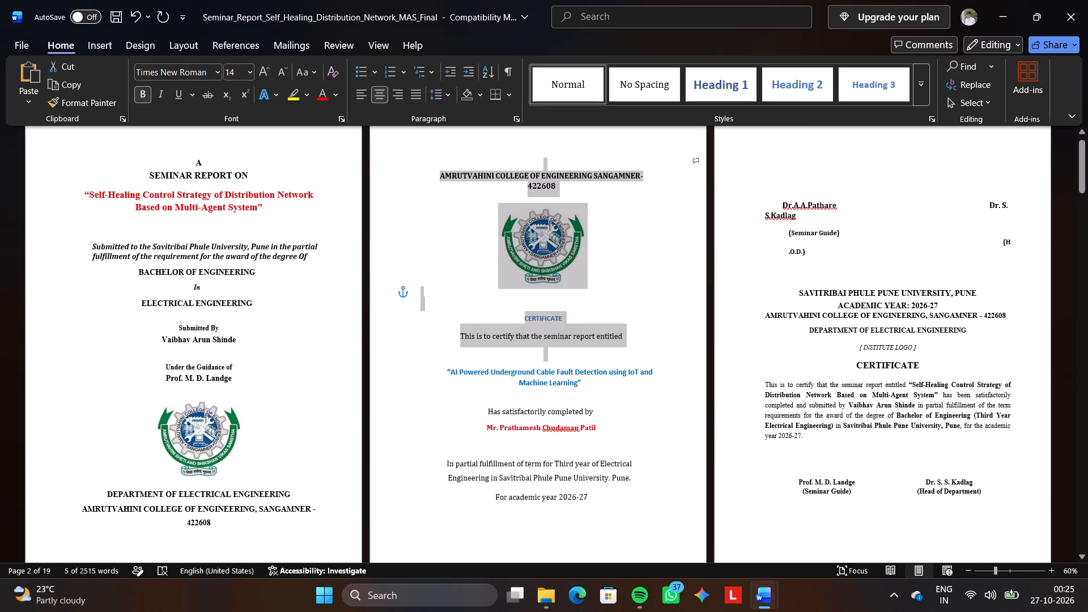
pyautogui.moveTo(621, 373); pyautogui.dragTo(614, 556)
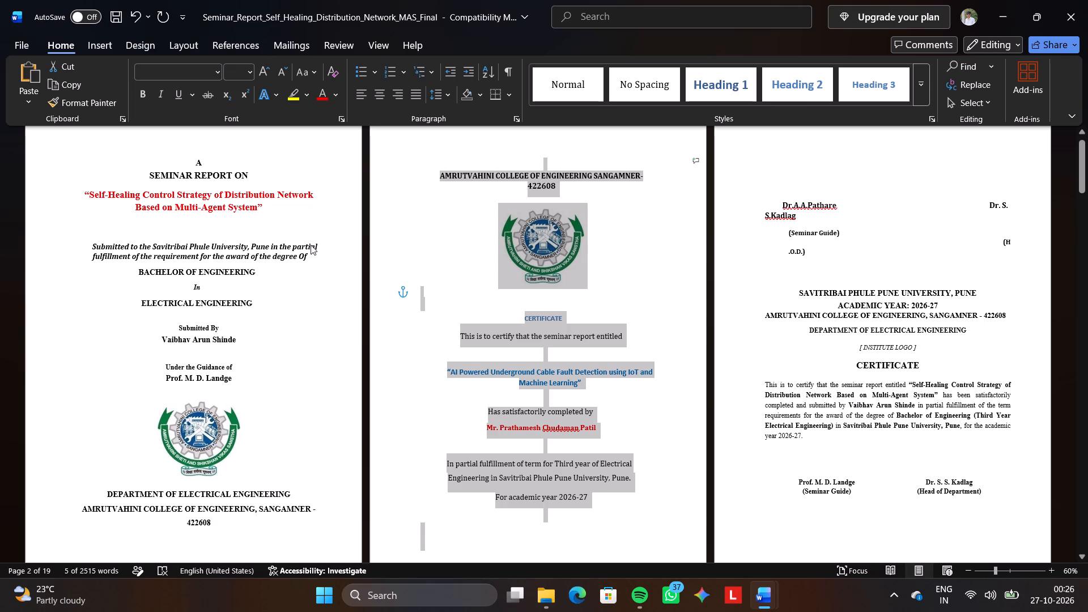
pyautogui.click(205, 75)
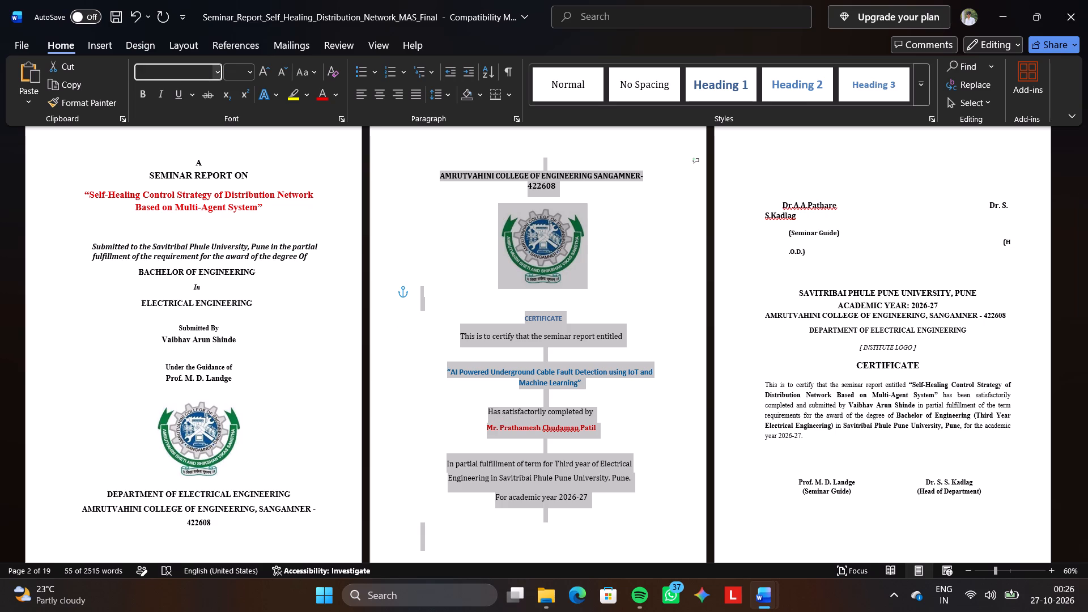
pyautogui.write('ti')
pyautogui.press('Return')
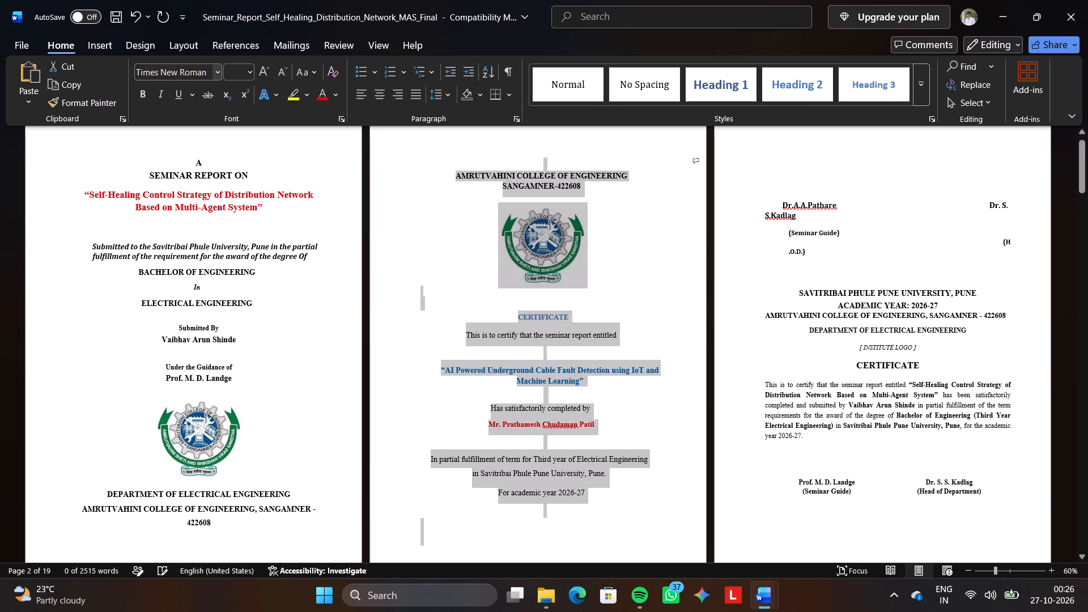
pyautogui.click(250, 69)
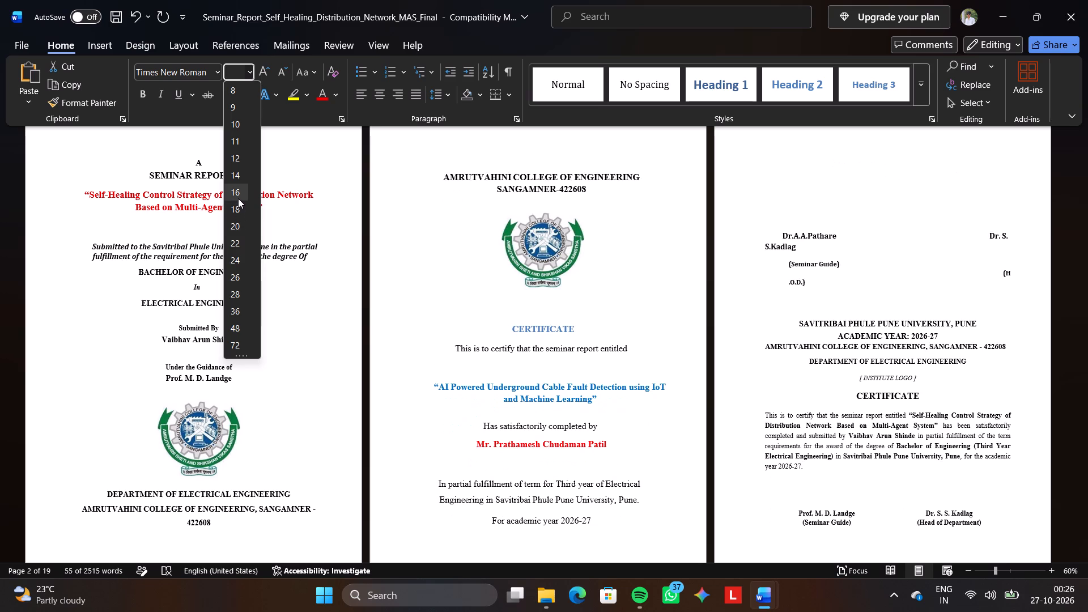
pyautogui.click(240, 182)
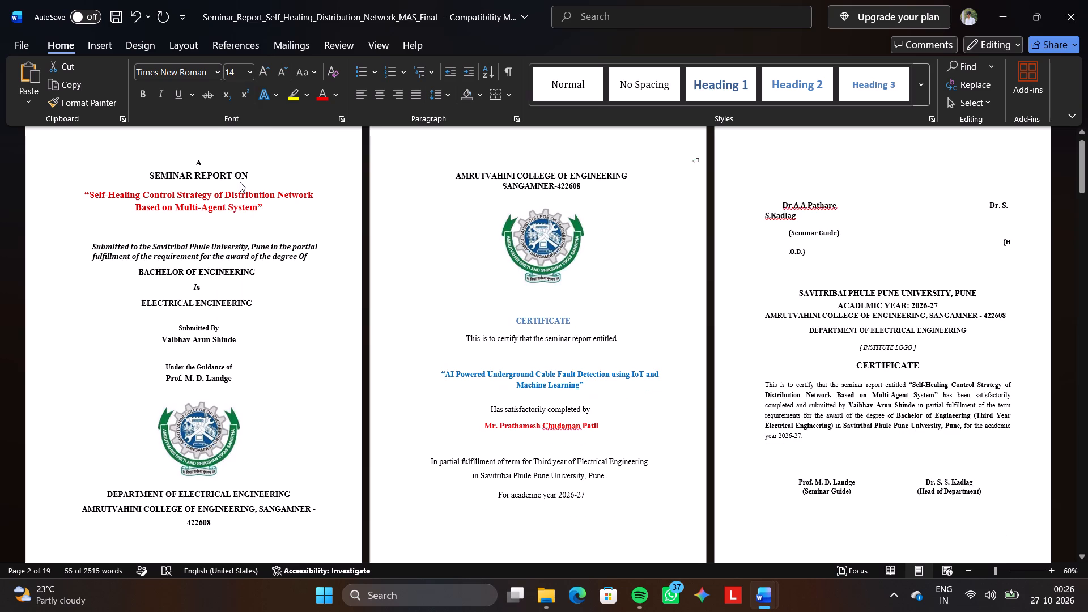
pyautogui.click(427, 360)
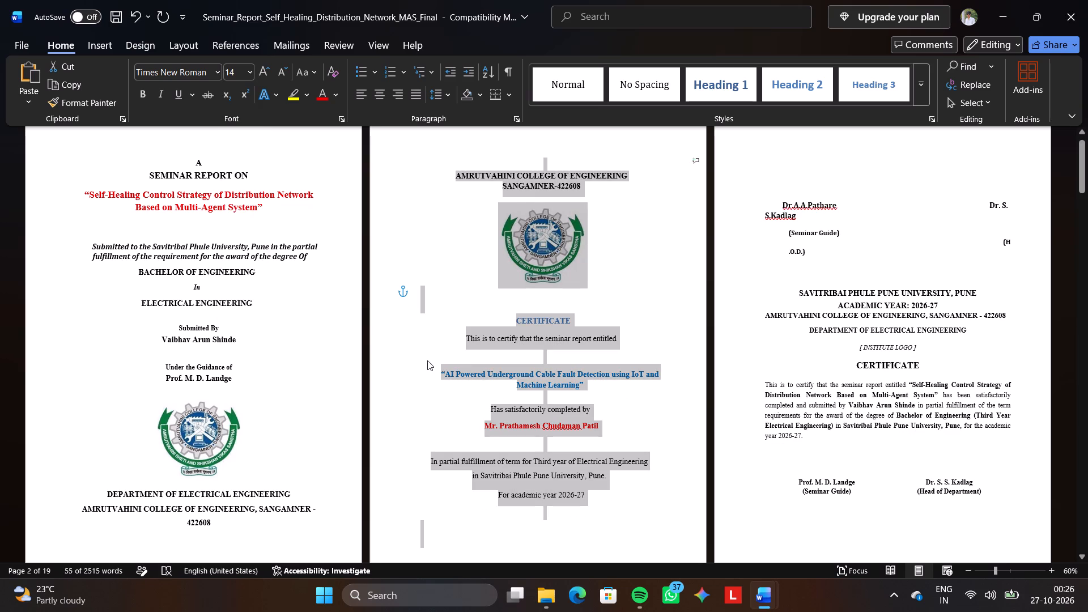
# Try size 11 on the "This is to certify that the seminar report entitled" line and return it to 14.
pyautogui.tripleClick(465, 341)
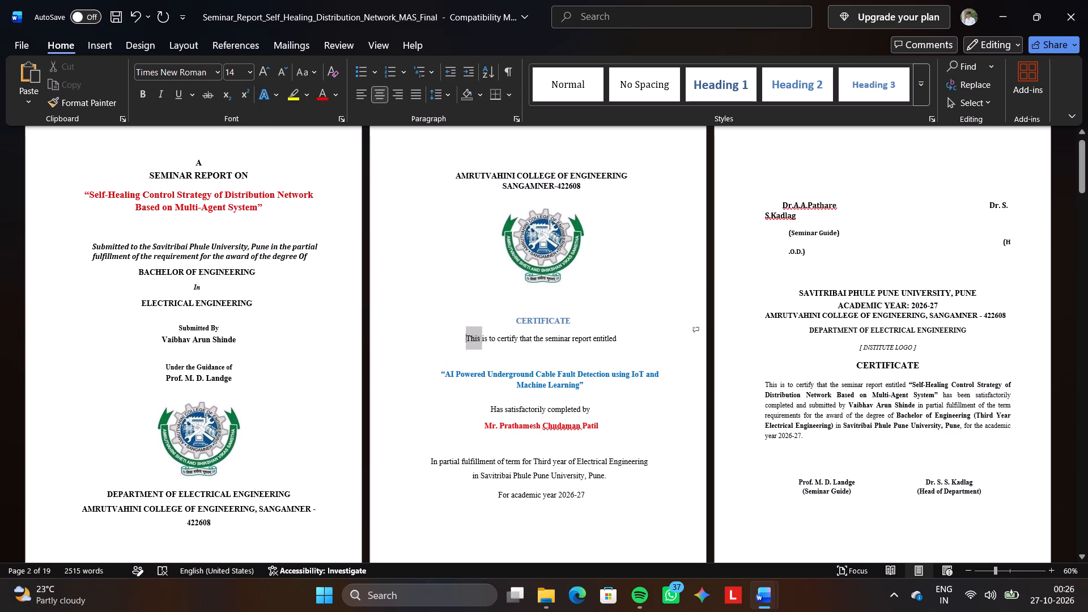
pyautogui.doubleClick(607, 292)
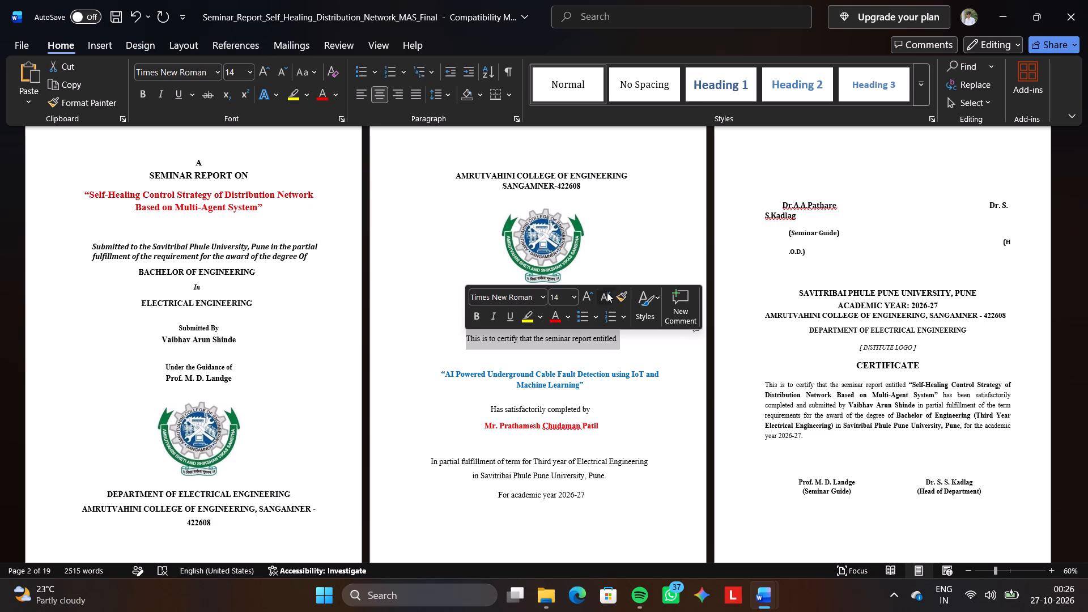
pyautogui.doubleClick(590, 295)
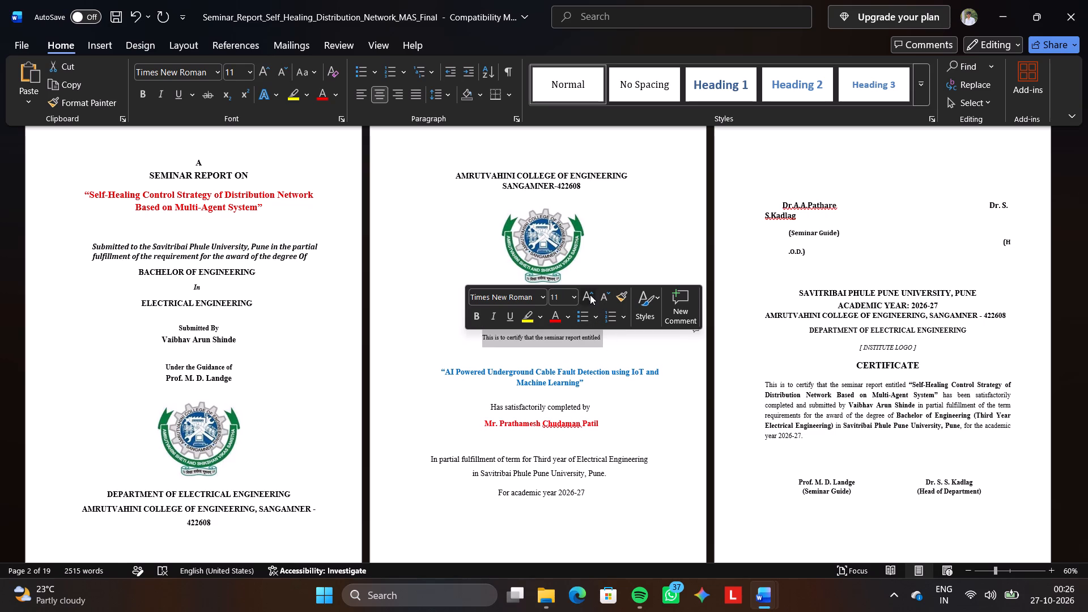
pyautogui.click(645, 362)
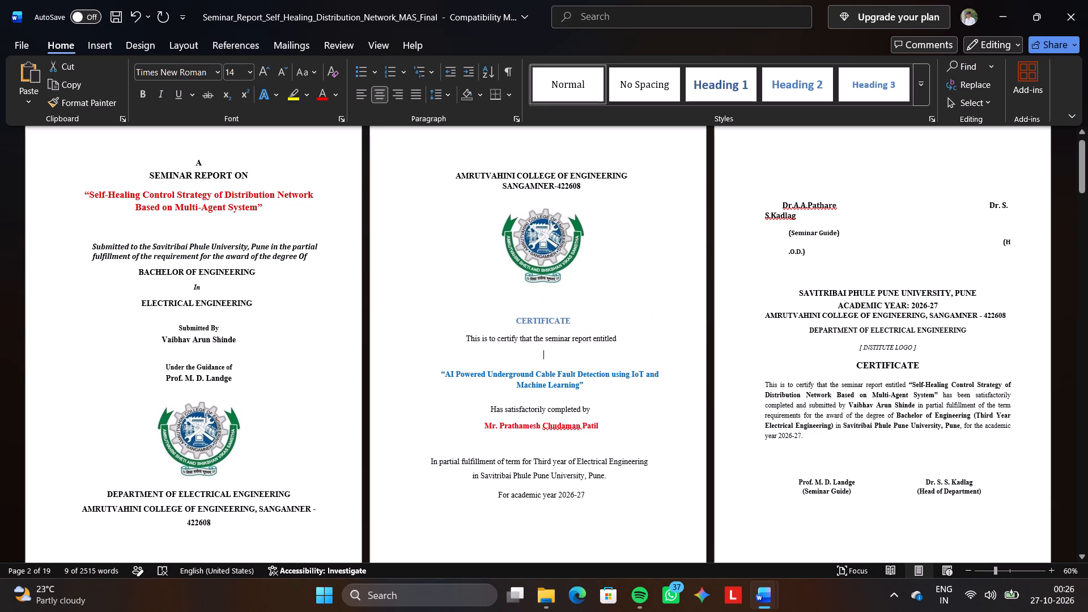
# Enlarge the blue "AI Powered Underground Cable Fault Detection using IoT and Machine Learning" title on the certificate to size 18.
pyautogui.tripleClick(558, 374)
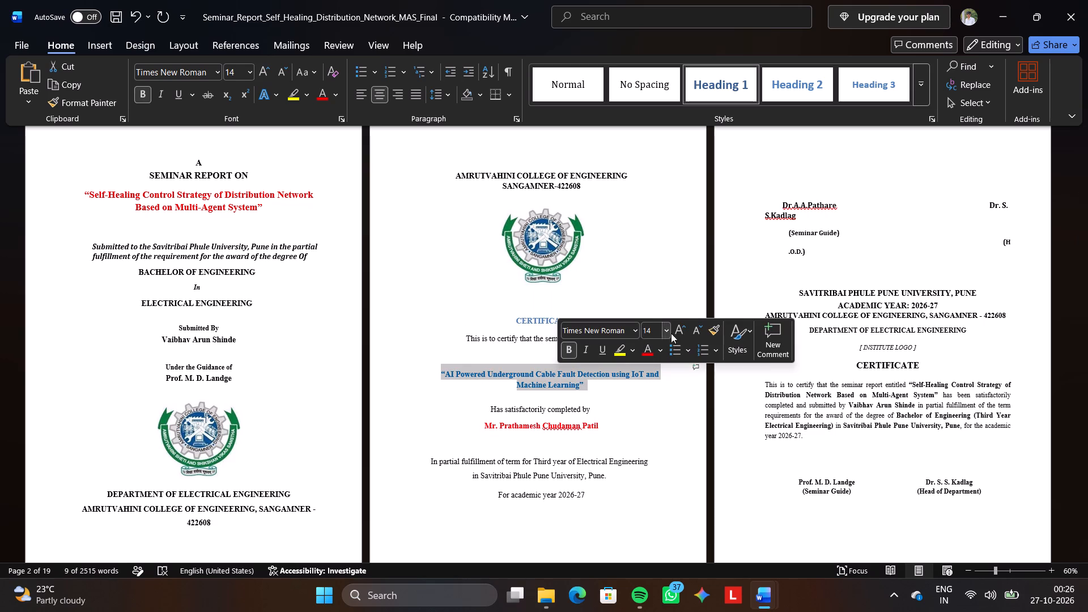
pyautogui.doubleClick(682, 326)
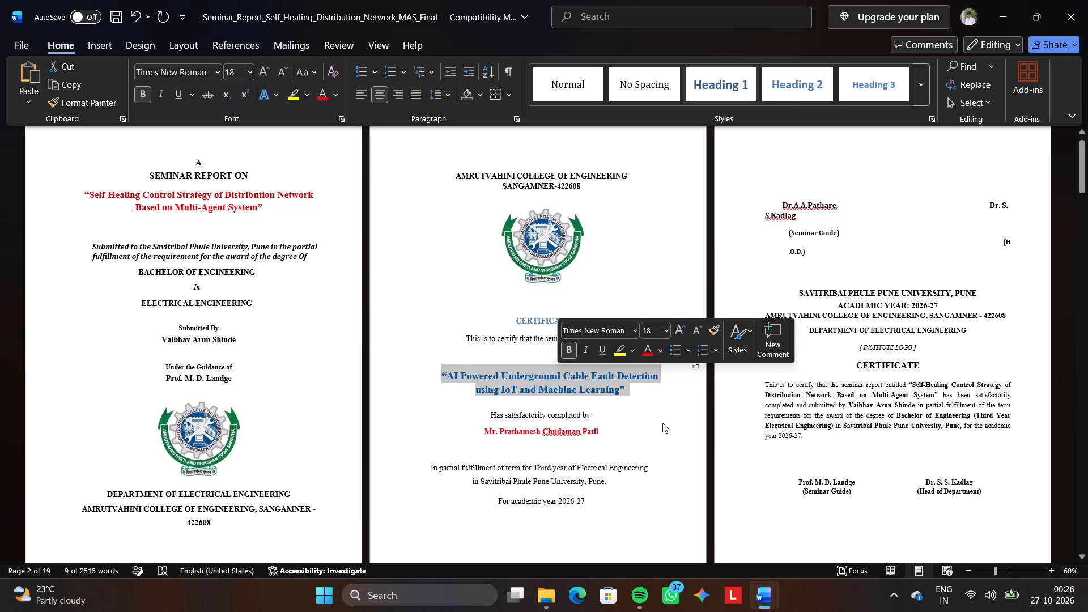
pyautogui.click(662, 423)
# Replace the student name under "Has satisfactorily completed by" with the student name copied from the cover page.
pyautogui.tripleClick(567, 433)
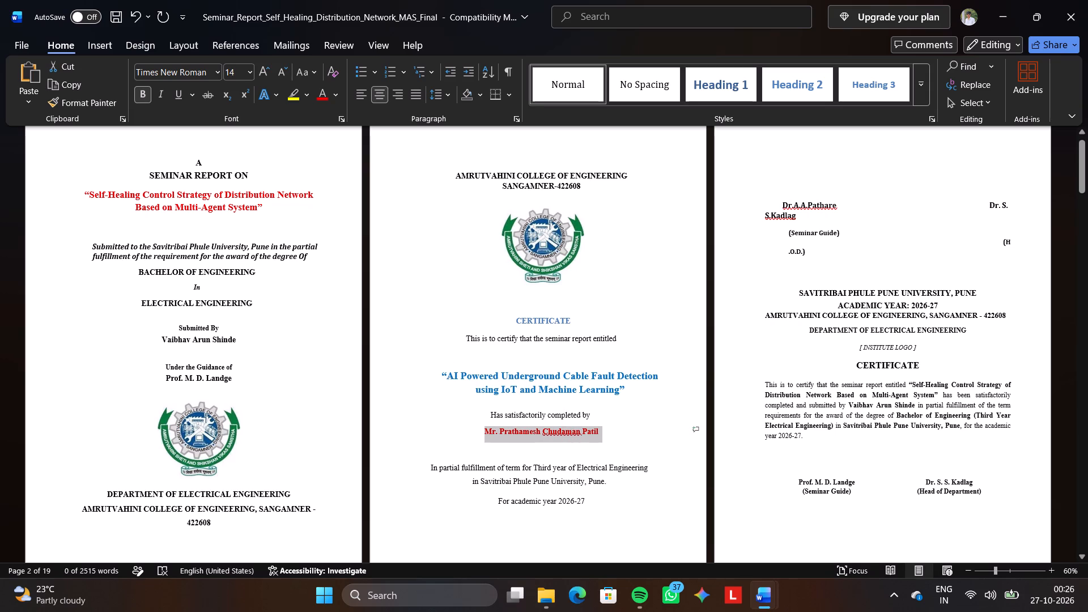
pyautogui.tripleClick(217, 342)
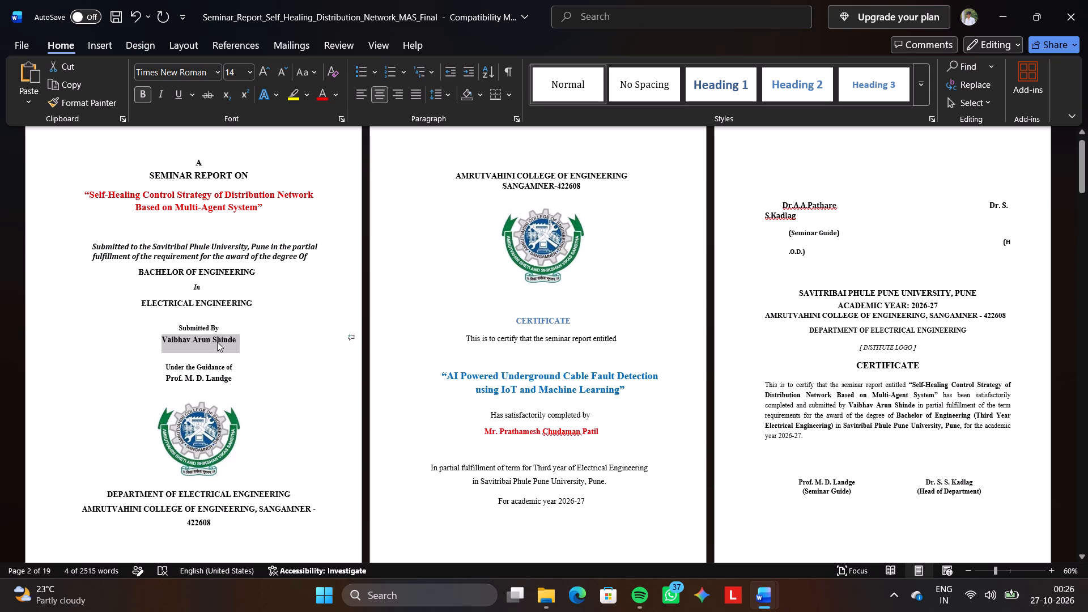
pyautogui.hotkey('ctrl', 'c')
pyautogui.tripleClick(507, 428)
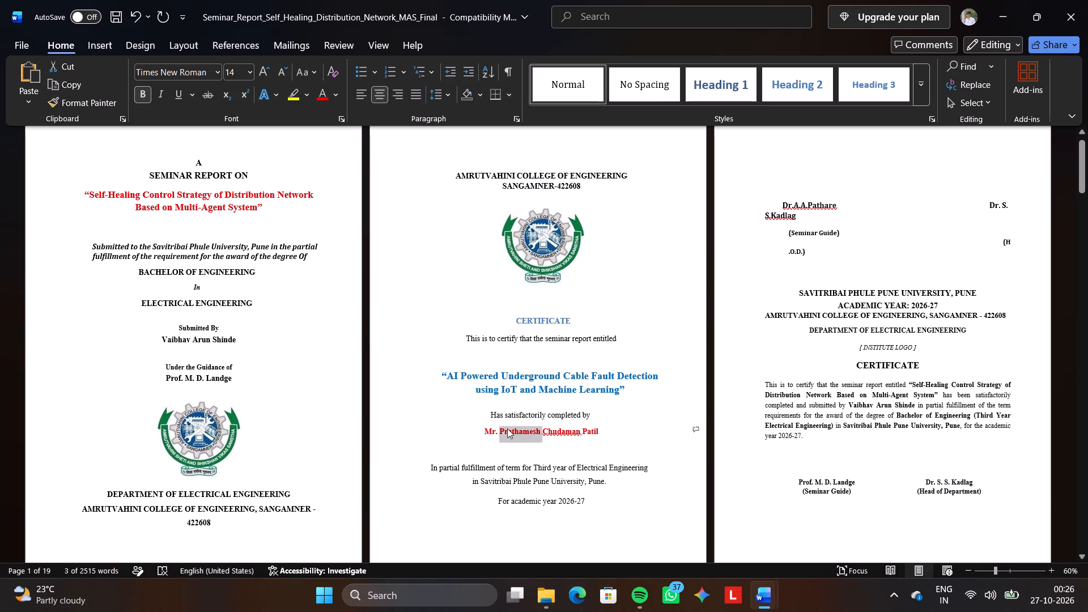
pyautogui.hotkey('ctrl', 'v')
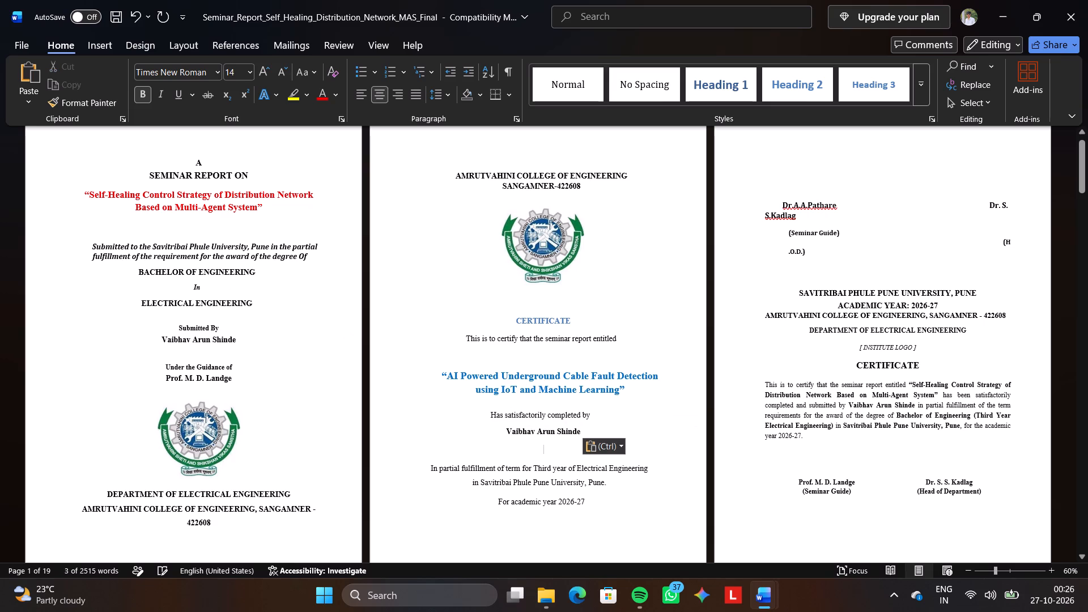
# Colour the replaced student name on the certificate page red.
pyautogui.tripleClick(559, 431)
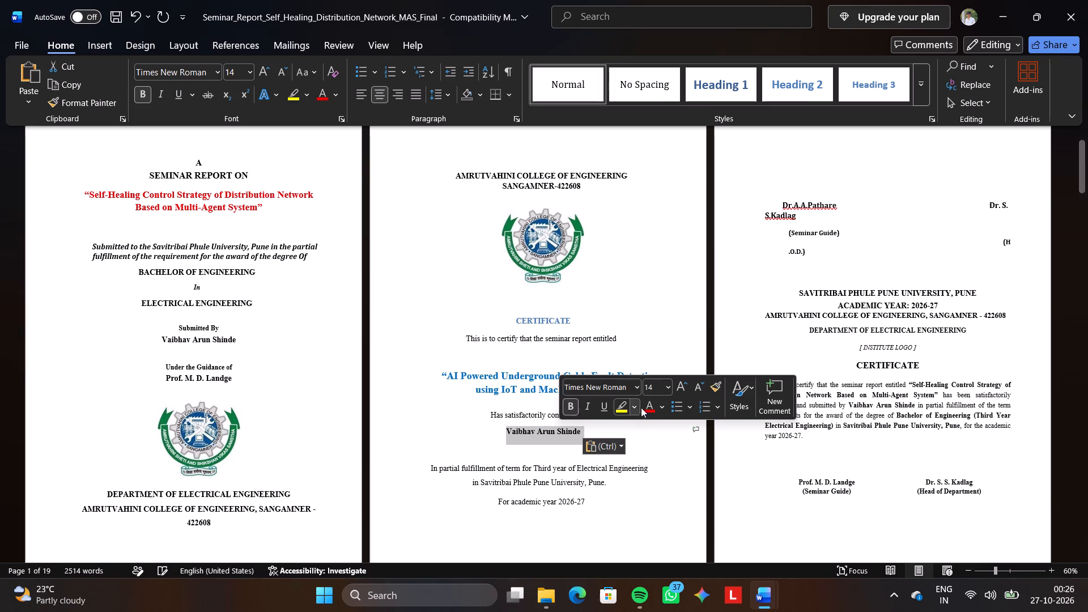
pyautogui.click(651, 403)
pyautogui.click(644, 433)
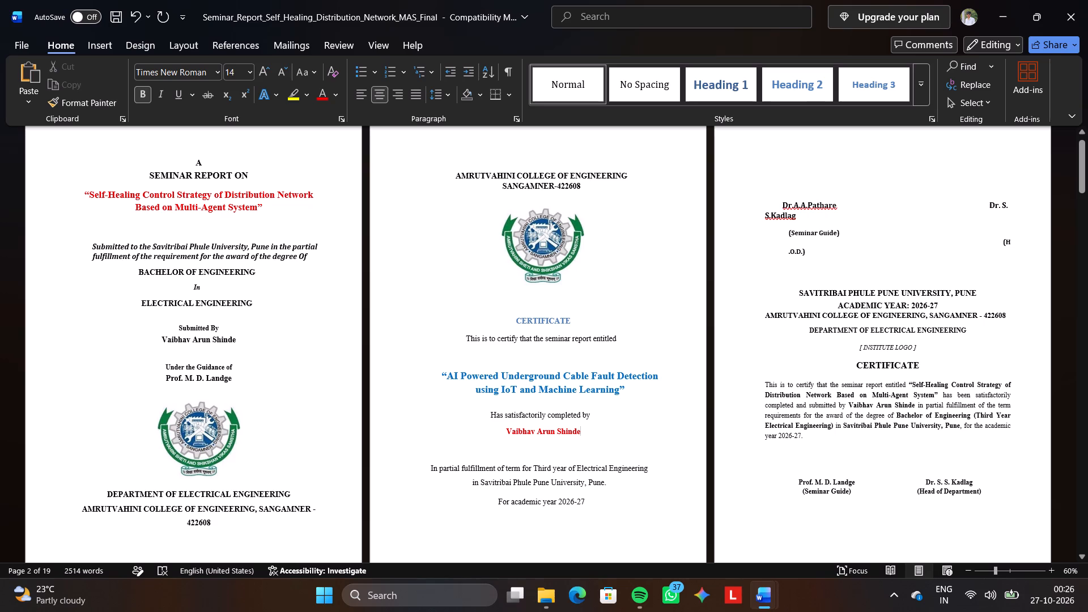
# Remove the blank space between the college logo and the CERTIFICATE heading on the certificate page, using the other seminar report as reference.
pyautogui.hotkey('alt', 'Tab')
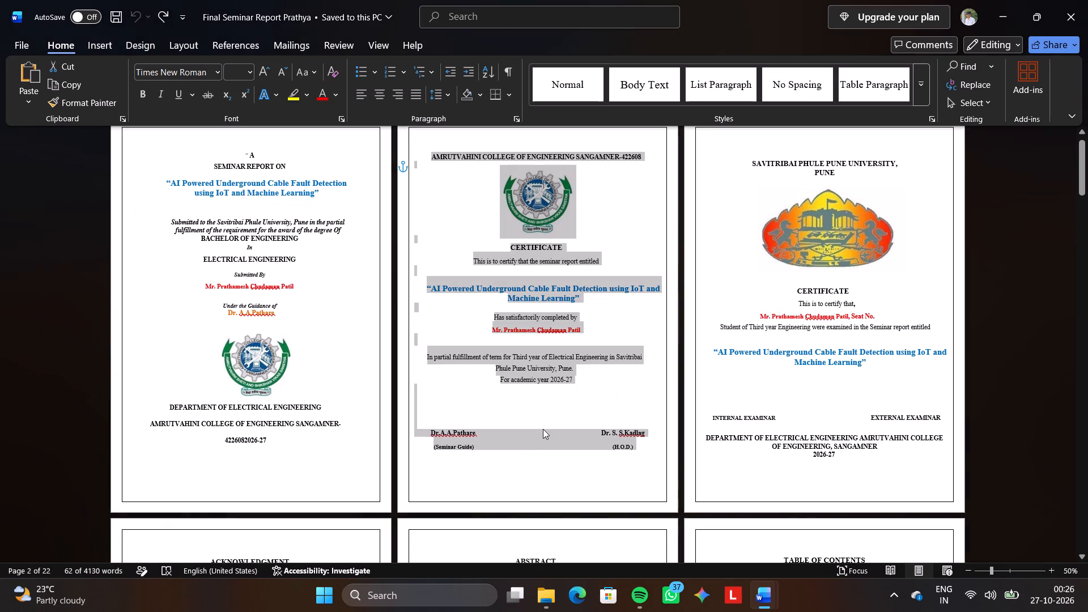
pyautogui.hotkey('alt', 'Tab')
pyautogui.scroll(-1, 543, 431)
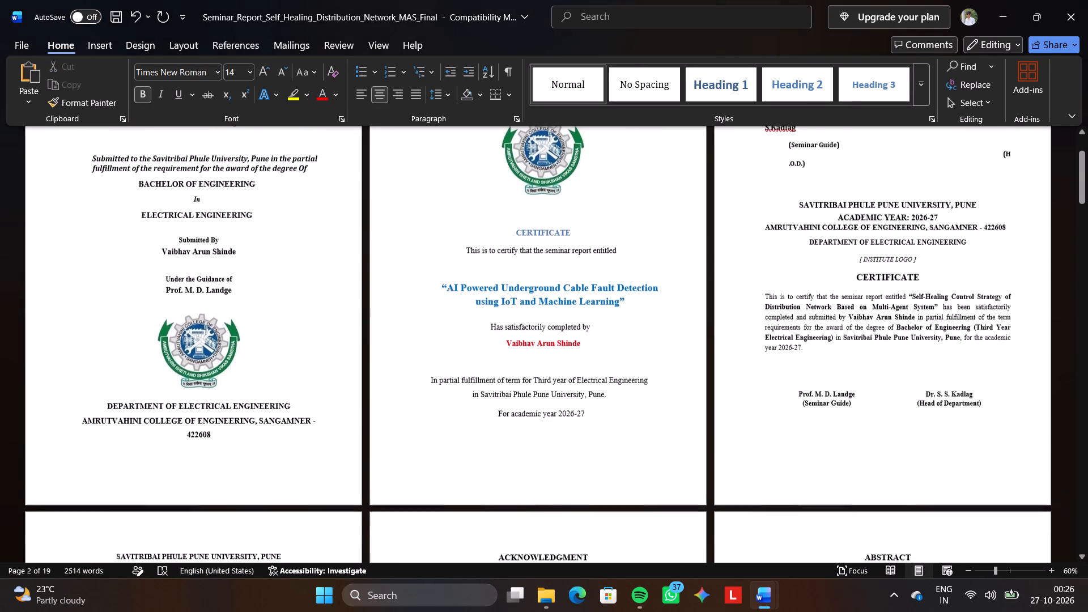
pyautogui.scroll(-2, 543, 431)
pyautogui.scroll(2, 543, 431)
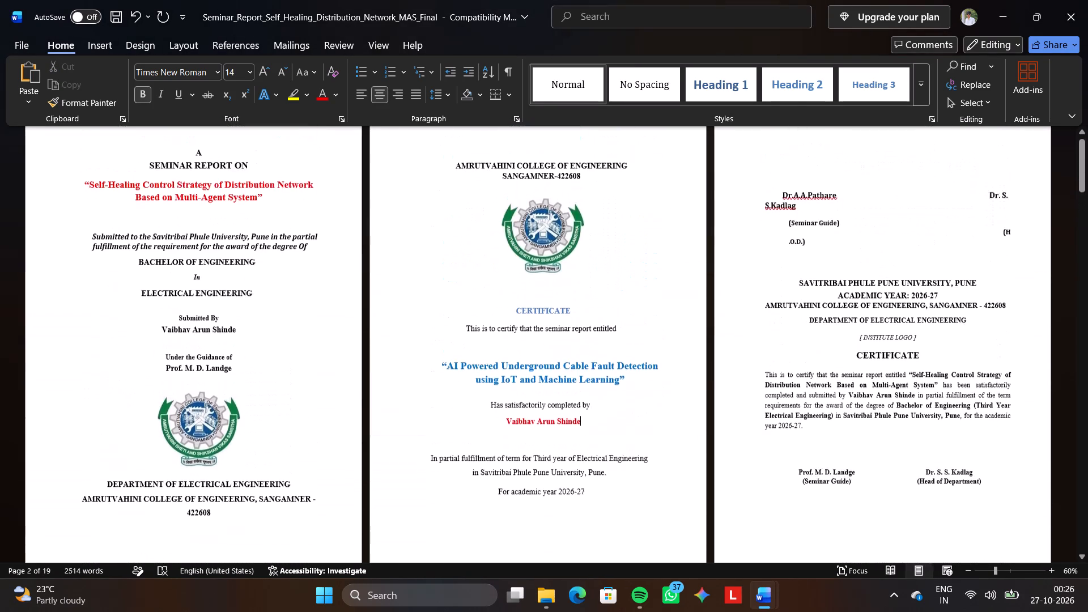
pyautogui.scroll(2, 543, 431)
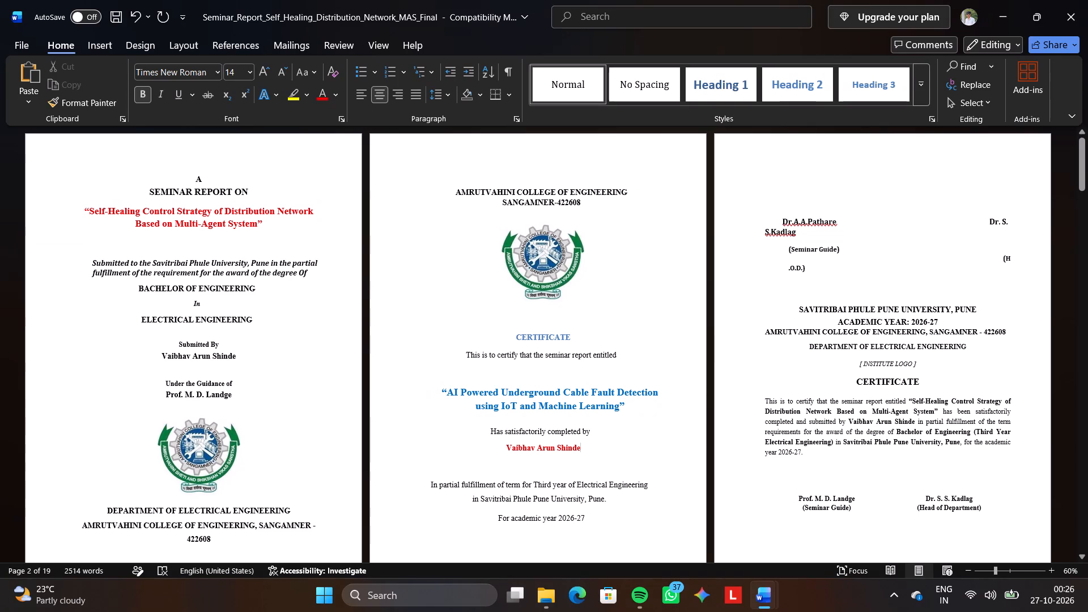
pyautogui.scroll(-1, 654, 369)
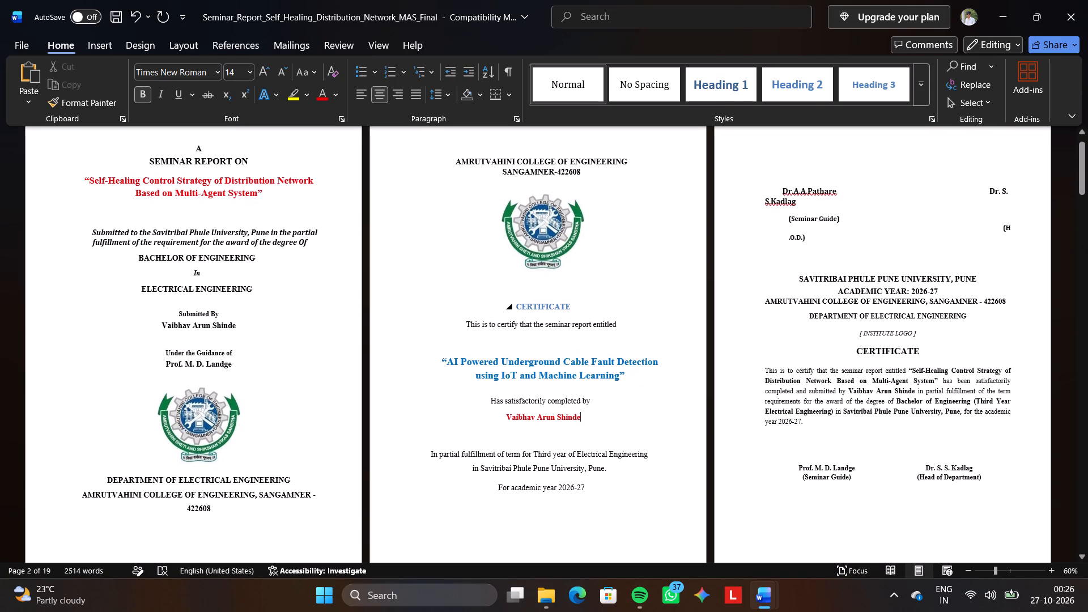
pyautogui.click(513, 291)
pyautogui.click(502, 300)
pyautogui.press('BackSpace')
pyautogui.press('BackSpace')
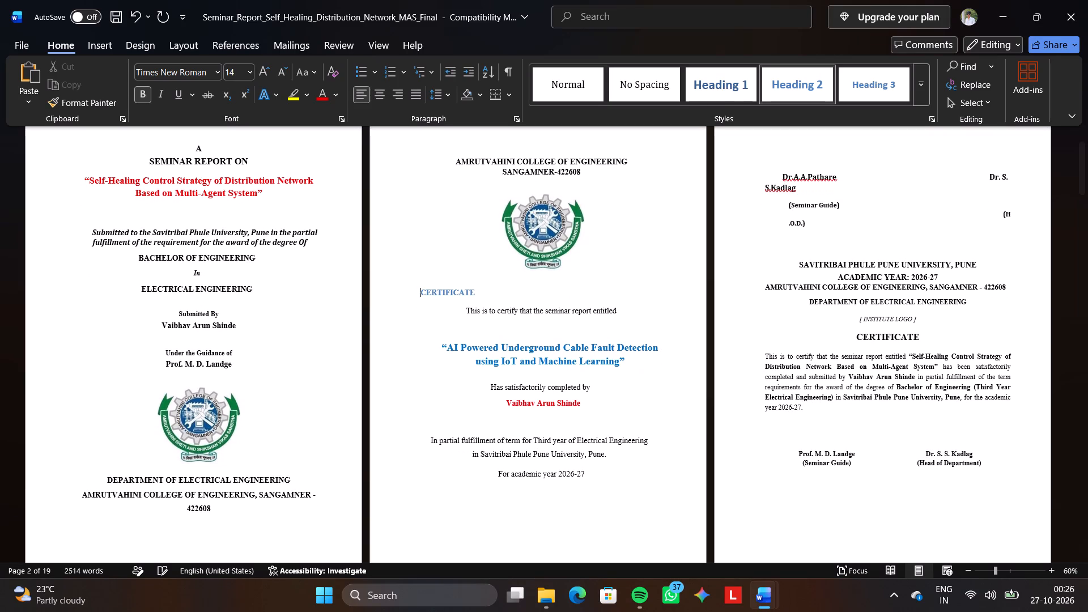
# Centre the blue CERTIFICATE heading below the college logo.
pyautogui.tripleClick(458, 293)
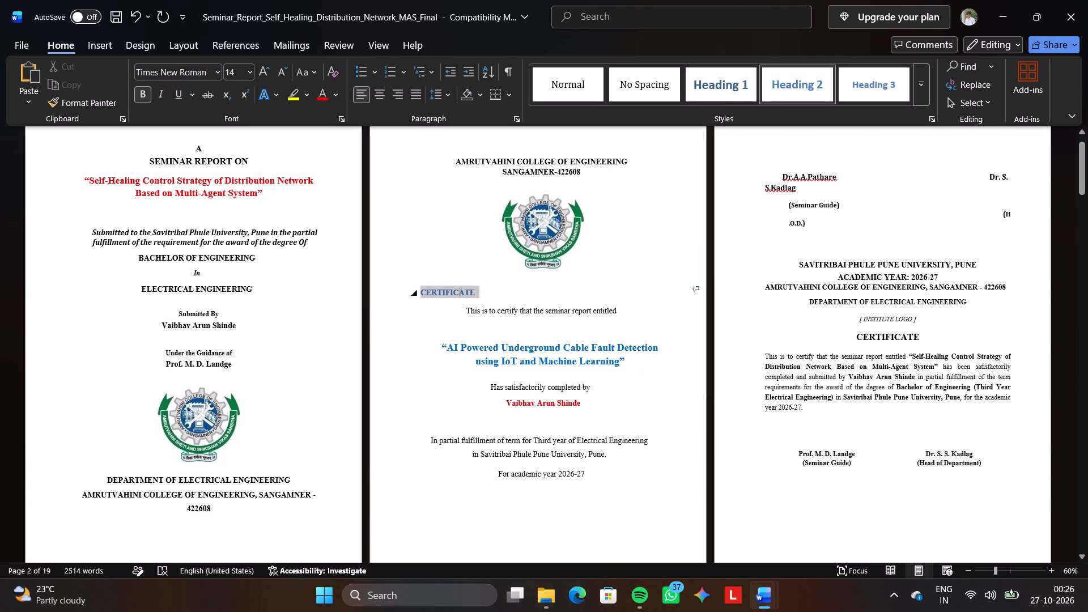
pyautogui.click(379, 98)
# Delete the blank line between the red student name and the "In partial fulfillment of term" paragraph on the certificate page.
pyautogui.scroll(2, 446, 195)
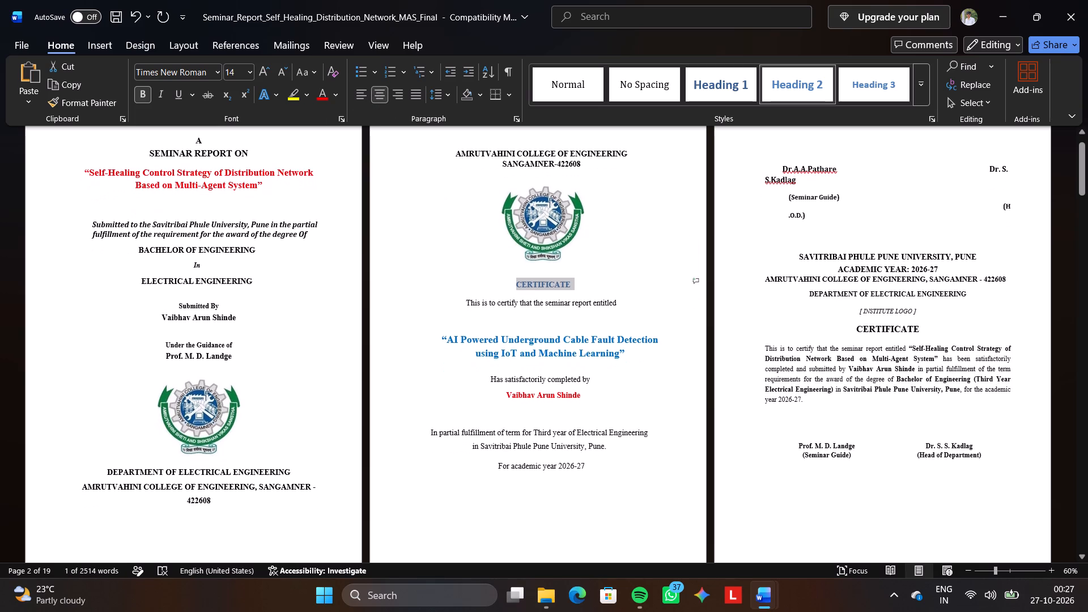
pyautogui.scroll(1, 446, 195)
pyautogui.scroll(-1, 525, 273)
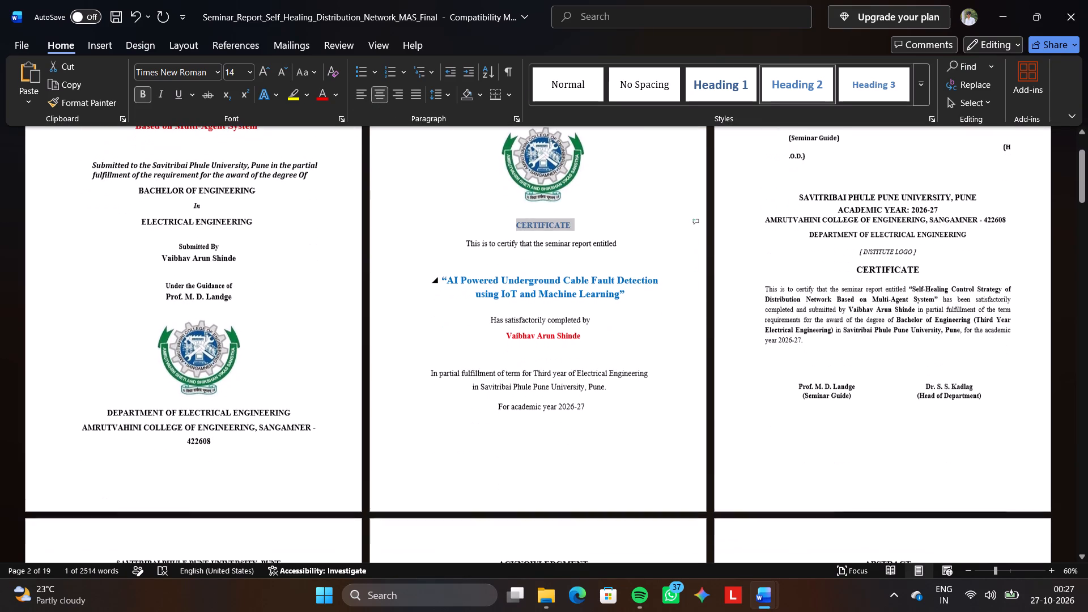
pyautogui.click(492, 343)
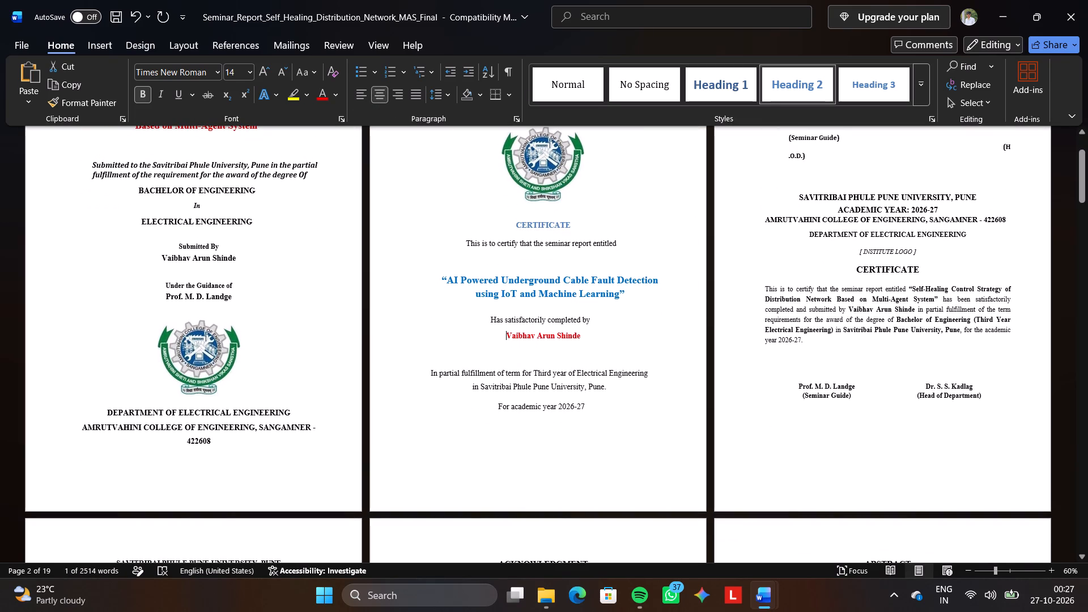
pyautogui.click(492, 350)
pyautogui.press('BackSpace')
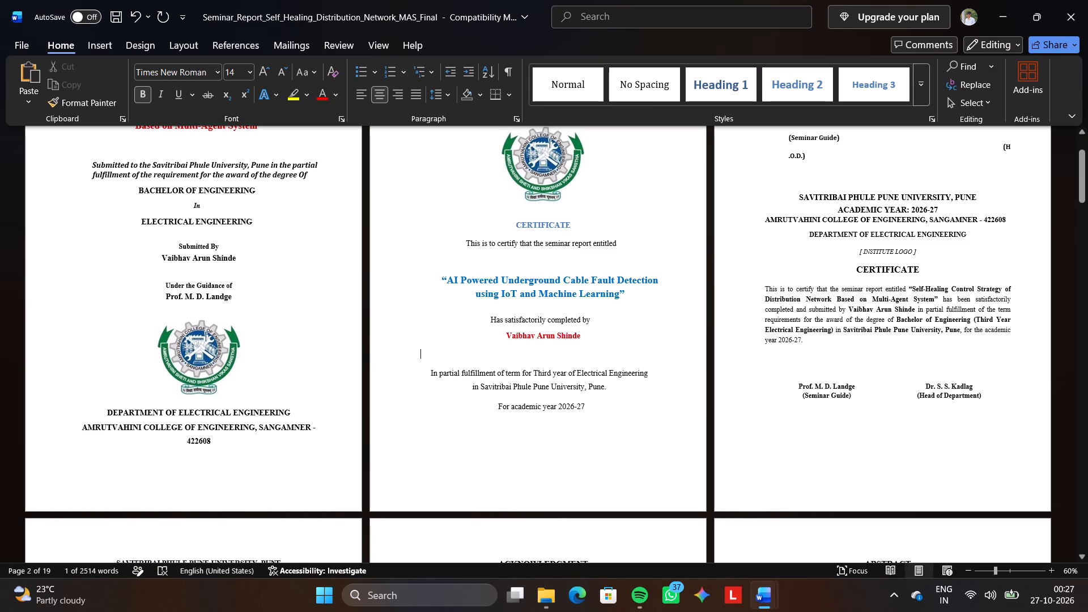
pyautogui.press('BackSpace')
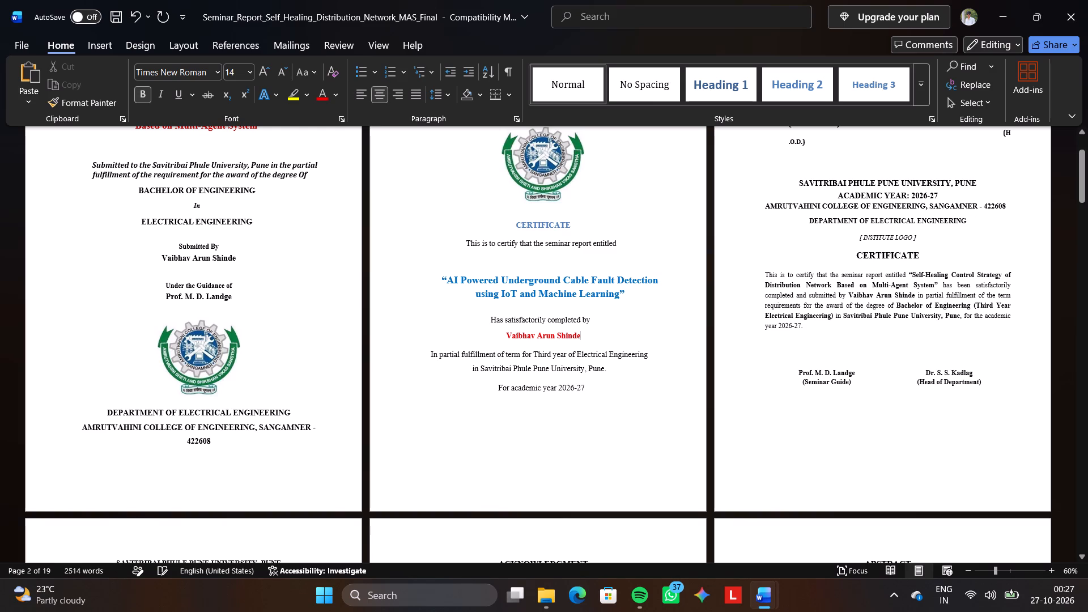
# Delete the blank lines before the guide and H.O.D. signature block to pull it back onto the certificate page.
pyautogui.scroll(1, 915, 431)
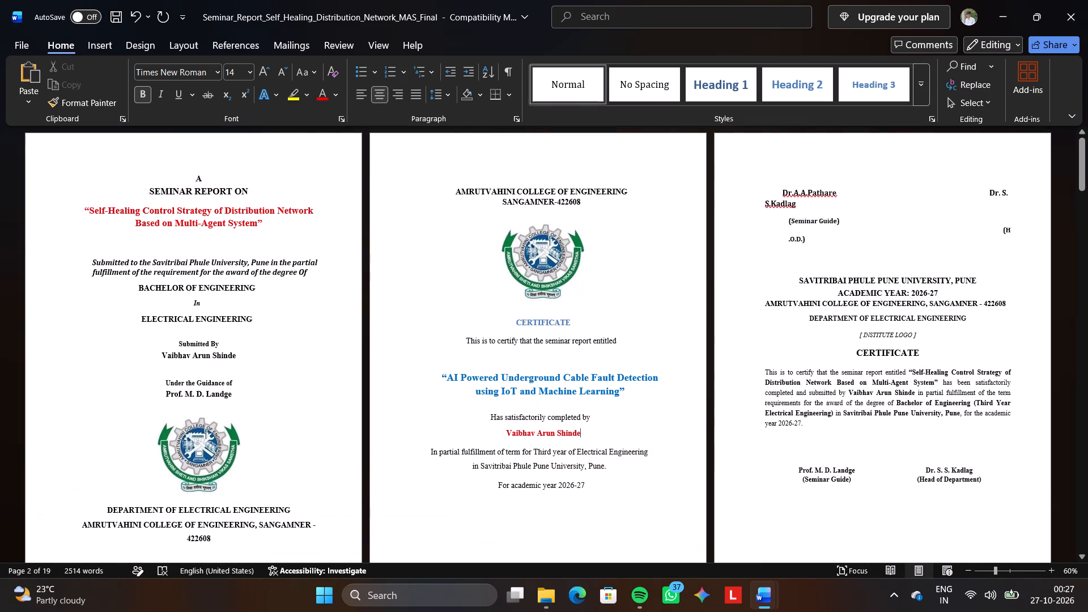
pyautogui.click(761, 169)
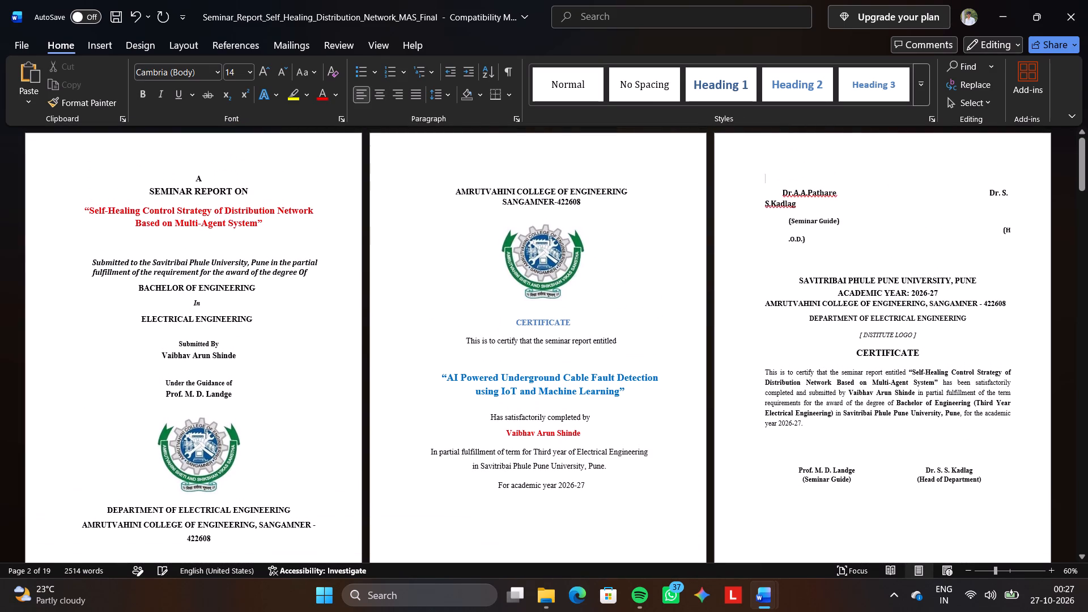
pyautogui.press('BackSpace')
pyautogui.press('BackSpace')
pyautogui.press('BackSpace')
pyautogui.press('BackSpace')
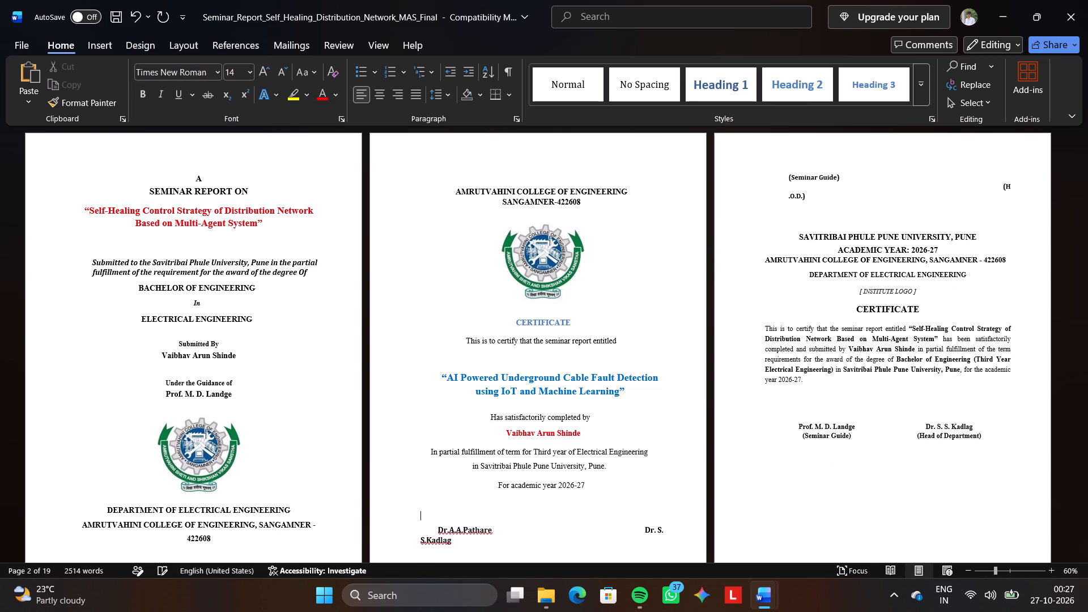
pyautogui.press('BackSpace')
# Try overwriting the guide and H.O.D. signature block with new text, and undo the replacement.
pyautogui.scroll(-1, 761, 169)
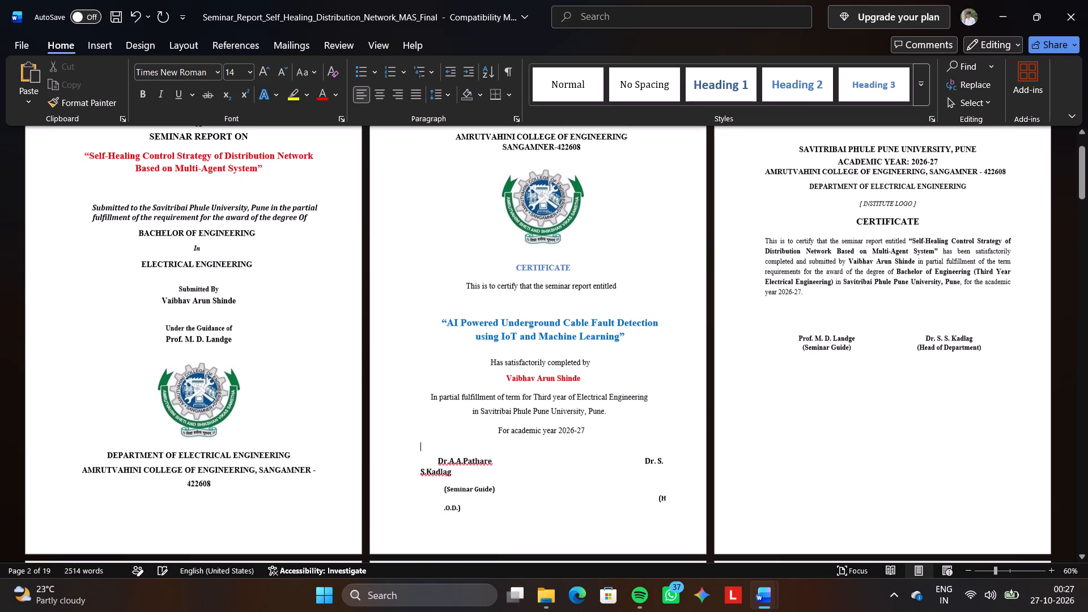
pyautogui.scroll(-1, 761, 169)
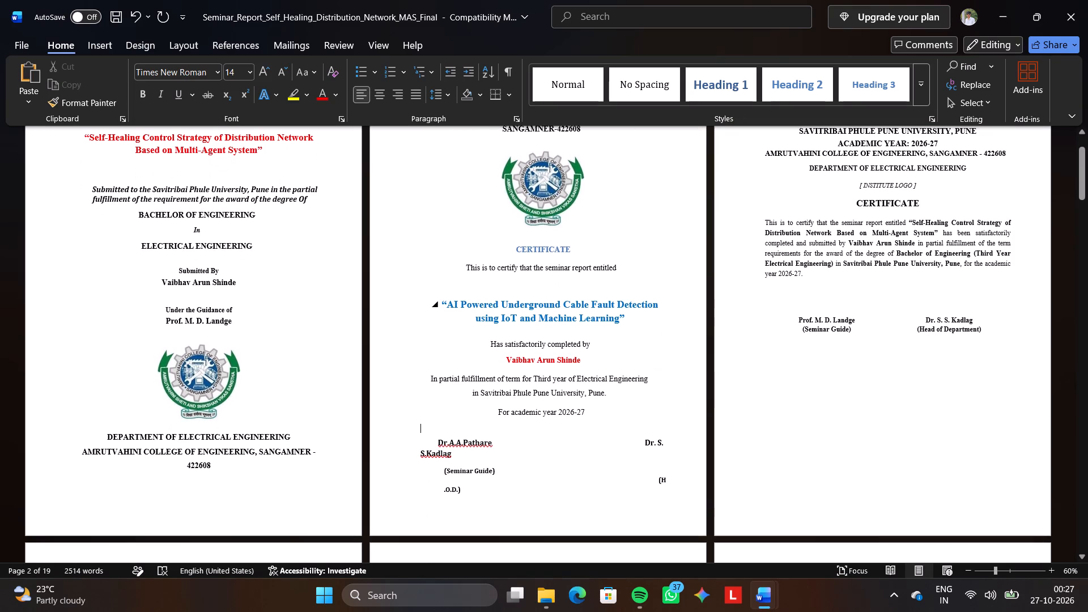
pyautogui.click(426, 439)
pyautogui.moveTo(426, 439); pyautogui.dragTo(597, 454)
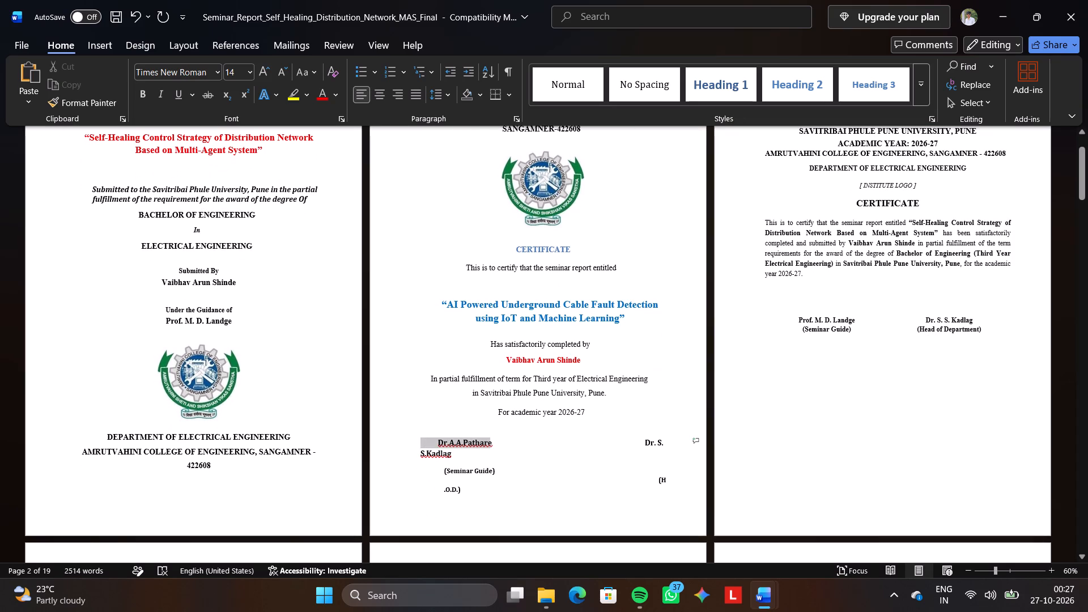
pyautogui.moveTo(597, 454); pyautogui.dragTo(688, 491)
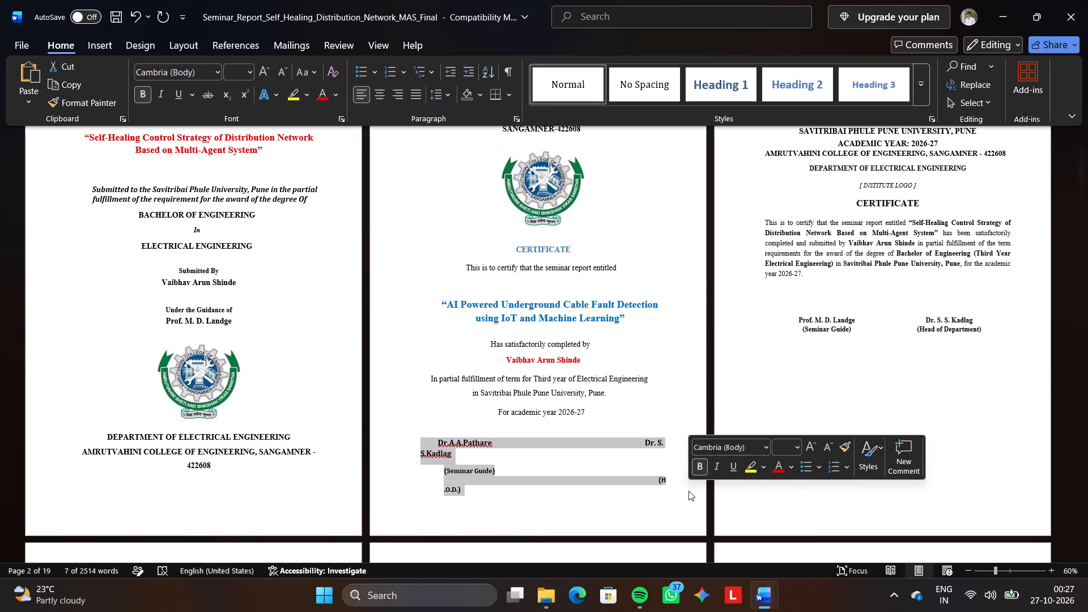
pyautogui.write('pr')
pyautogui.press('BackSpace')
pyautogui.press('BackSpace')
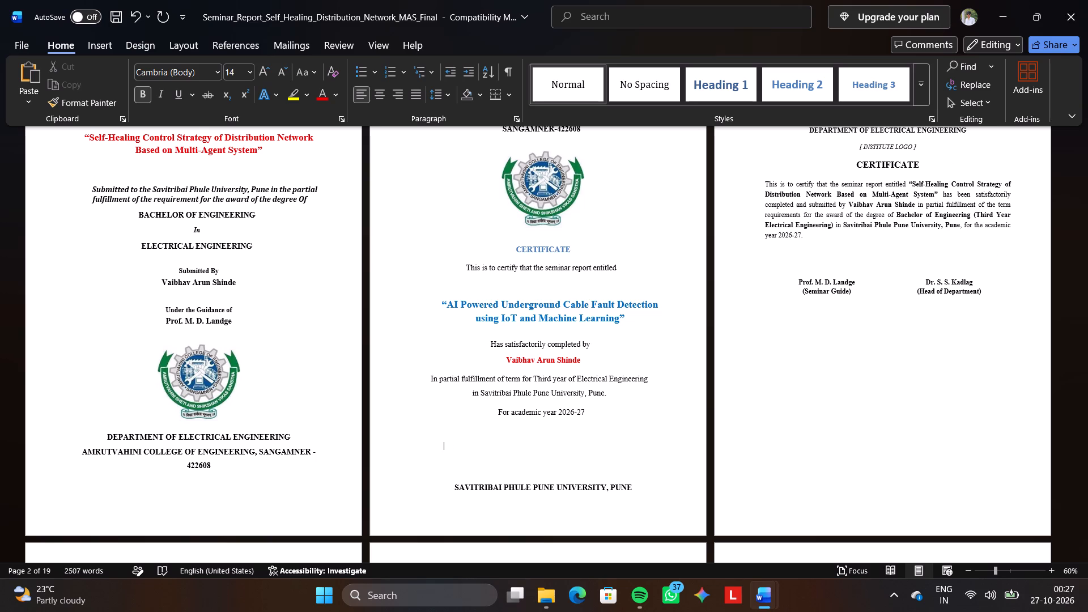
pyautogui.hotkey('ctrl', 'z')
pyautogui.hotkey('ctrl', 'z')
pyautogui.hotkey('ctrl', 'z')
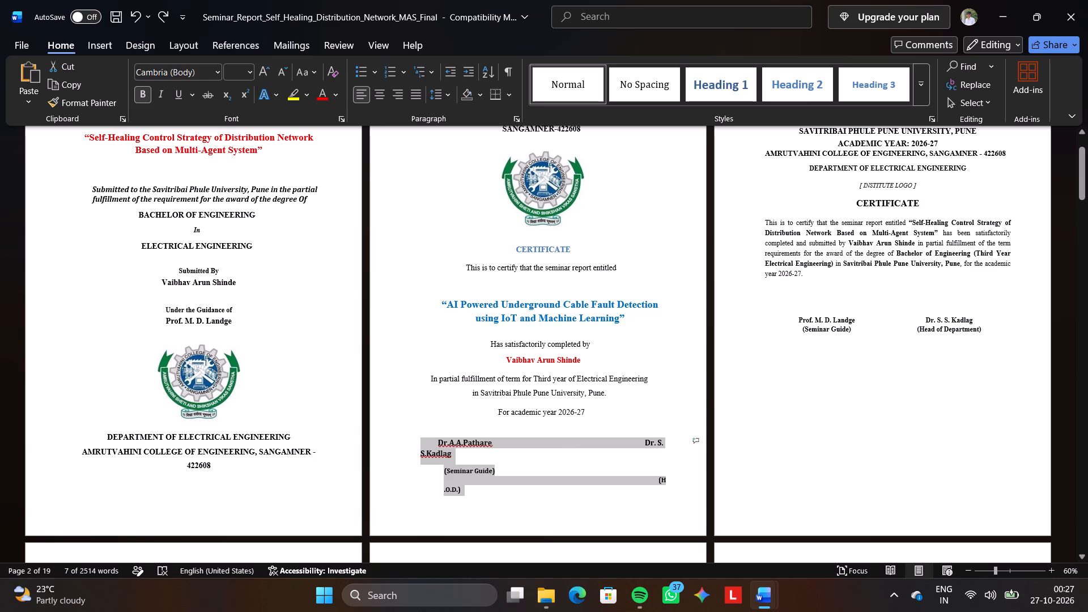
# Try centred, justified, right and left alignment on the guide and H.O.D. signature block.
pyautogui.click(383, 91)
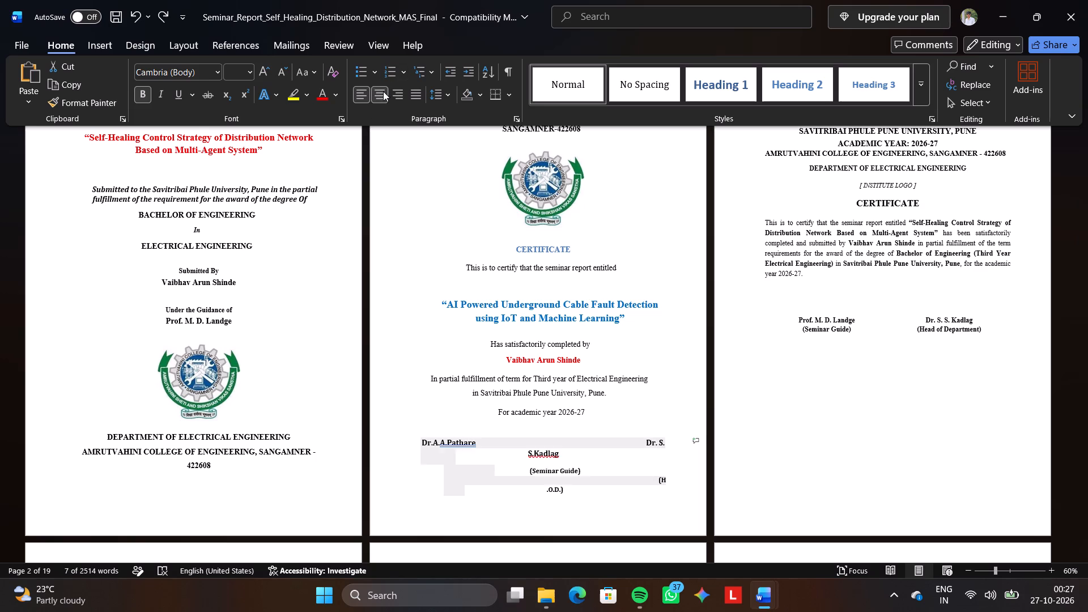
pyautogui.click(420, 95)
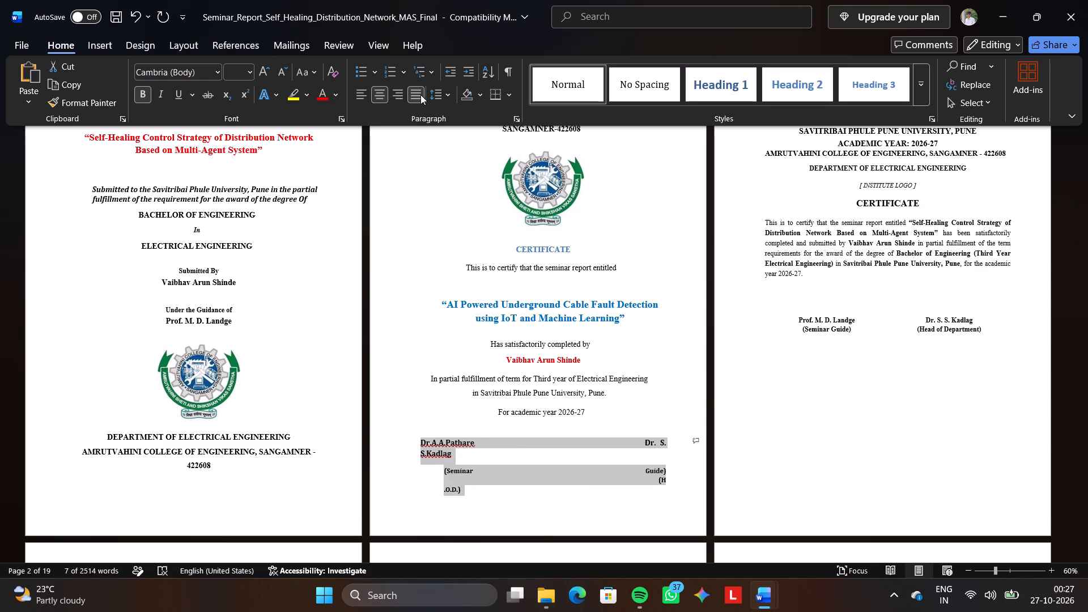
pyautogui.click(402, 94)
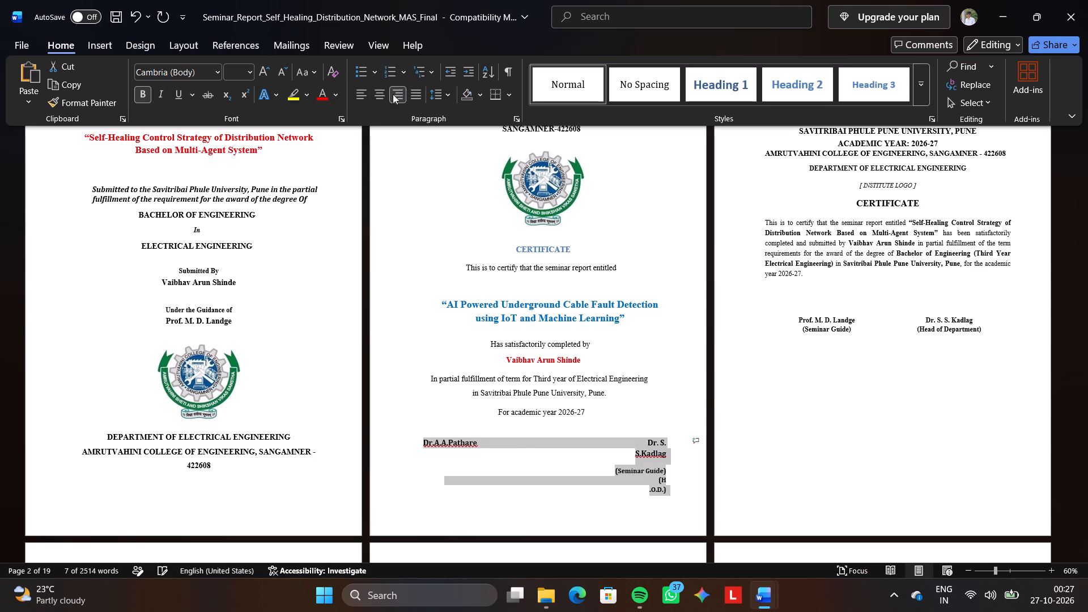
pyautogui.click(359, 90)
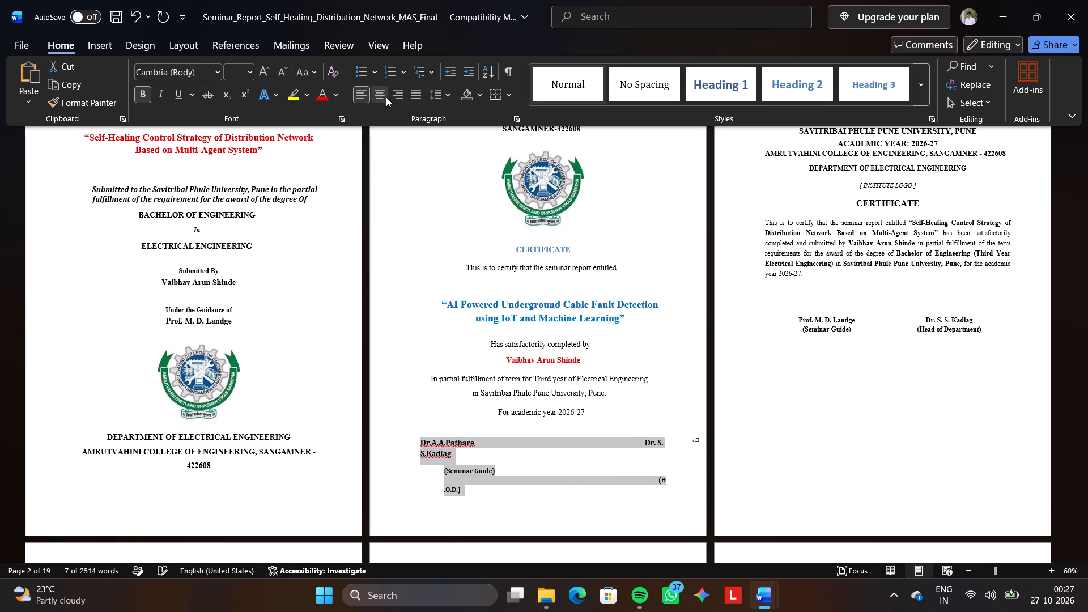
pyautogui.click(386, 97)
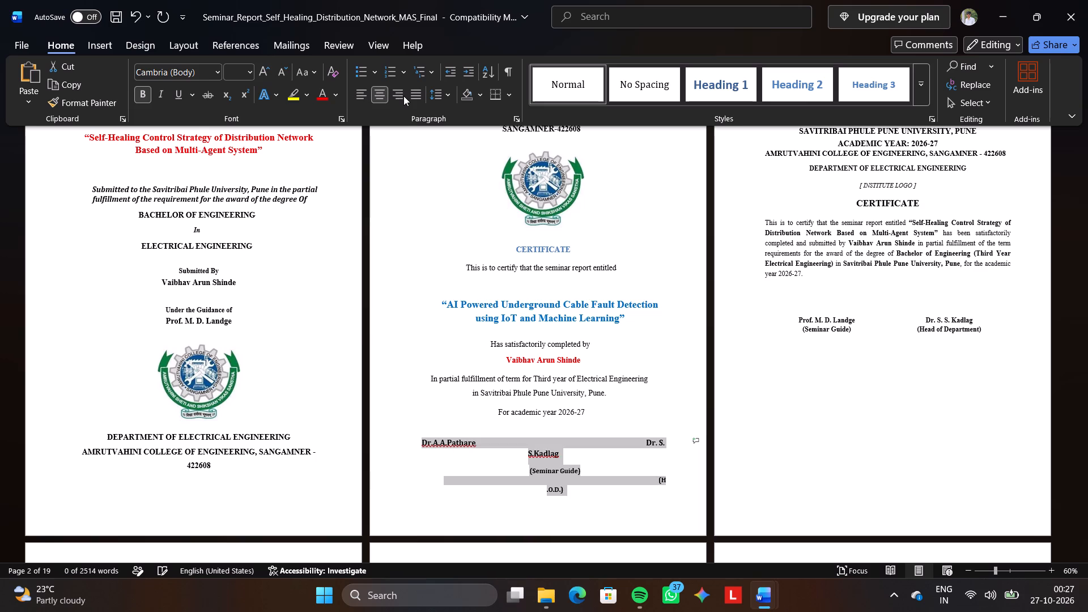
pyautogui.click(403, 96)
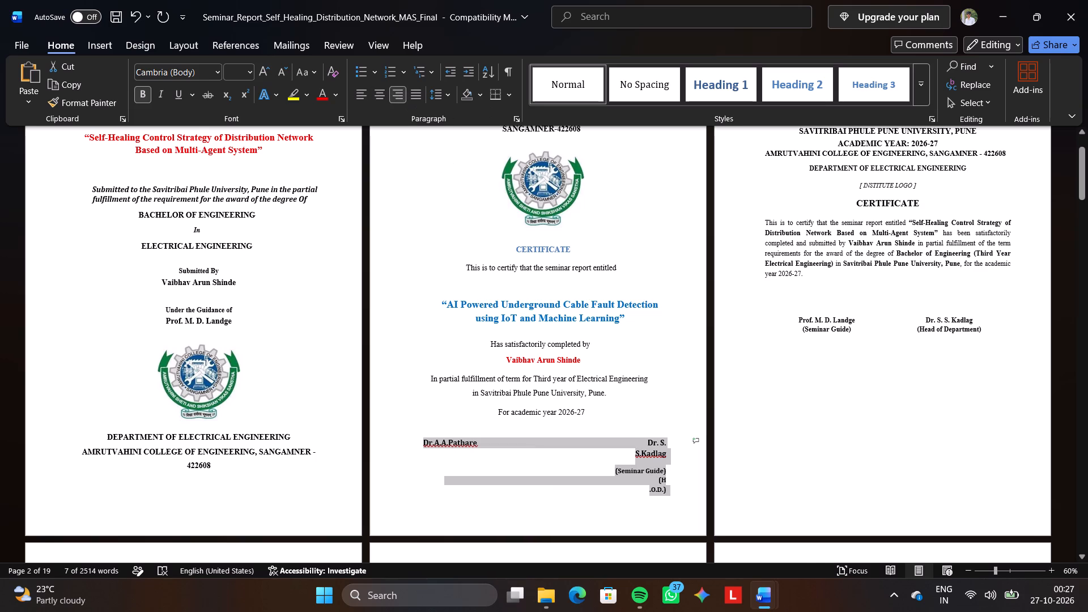
# Replace the certificate's signature block with the guide and H.O.D. signature lines copied from the other seminar report's certificate page.
pyautogui.hotkey('alt', 'Tab')
pyautogui.click(423, 417)
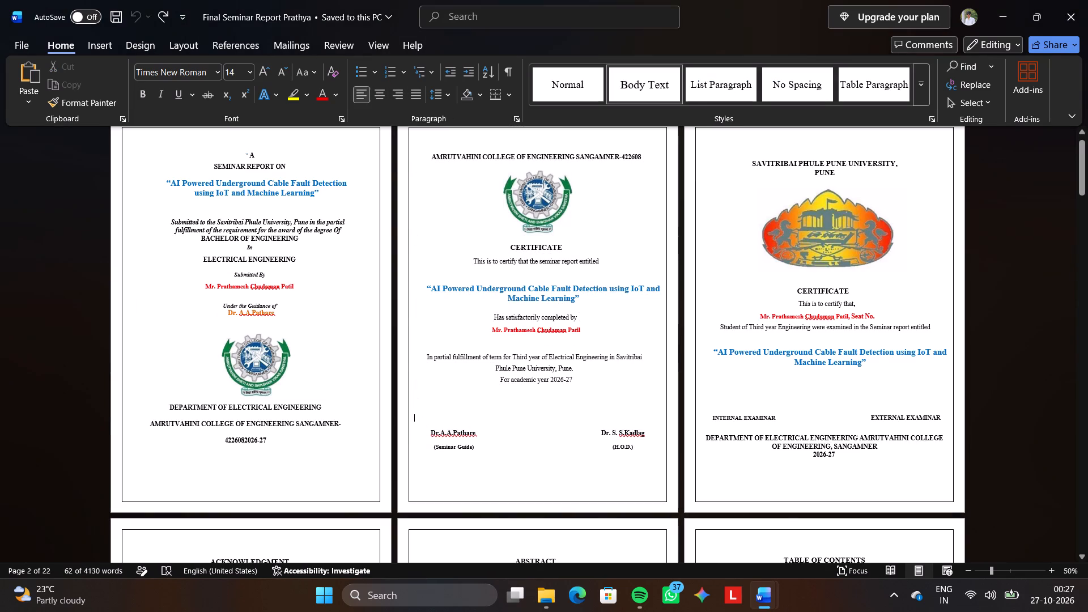
pyautogui.doubleClick(445, 454)
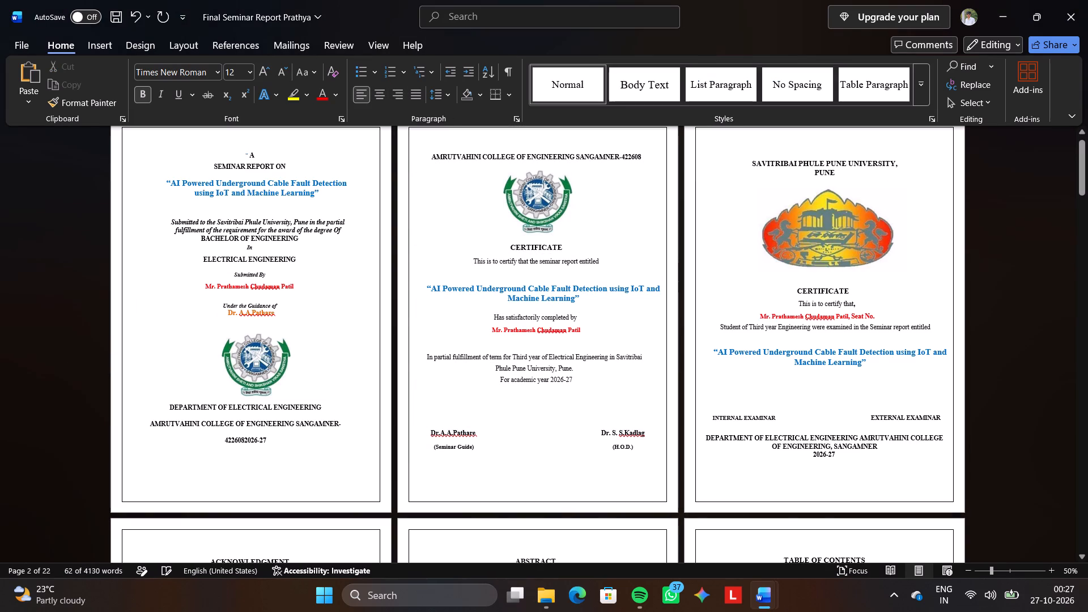
pyautogui.moveTo(428, 432); pyautogui.dragTo(704, 447)
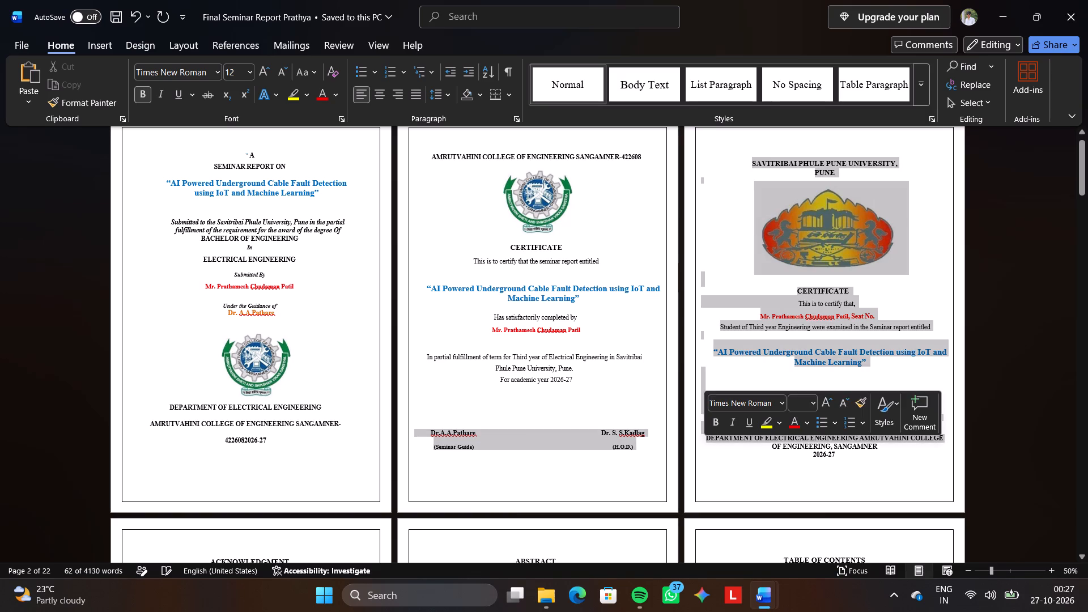
pyautogui.moveTo(642, 451); pyautogui.dragTo(462, 443)
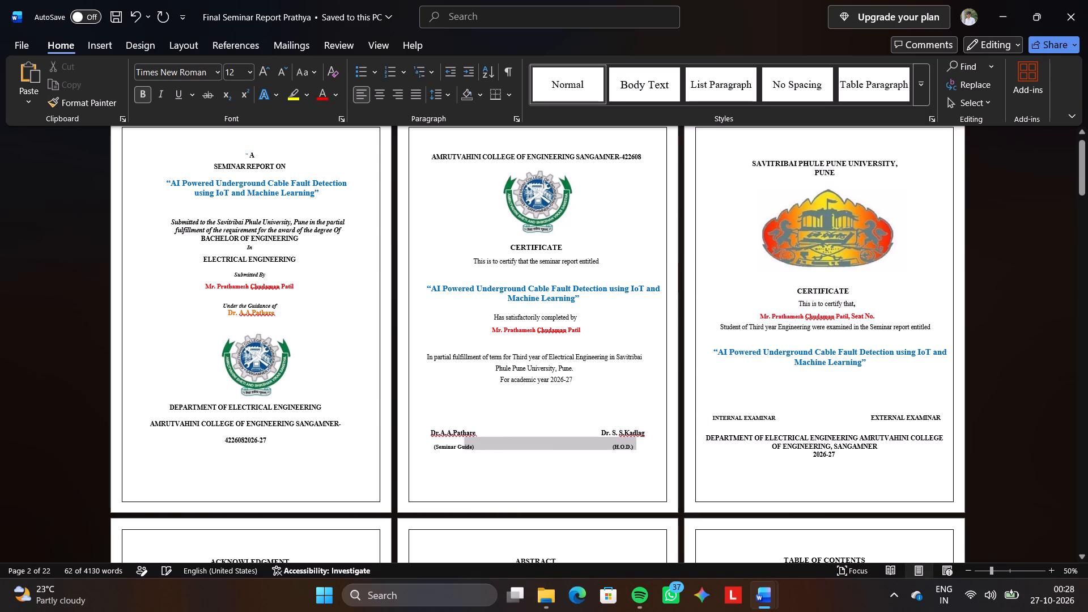
pyautogui.moveTo(462, 443); pyautogui.dragTo(429, 429)
pyautogui.hotkey('ctrl', 'c')
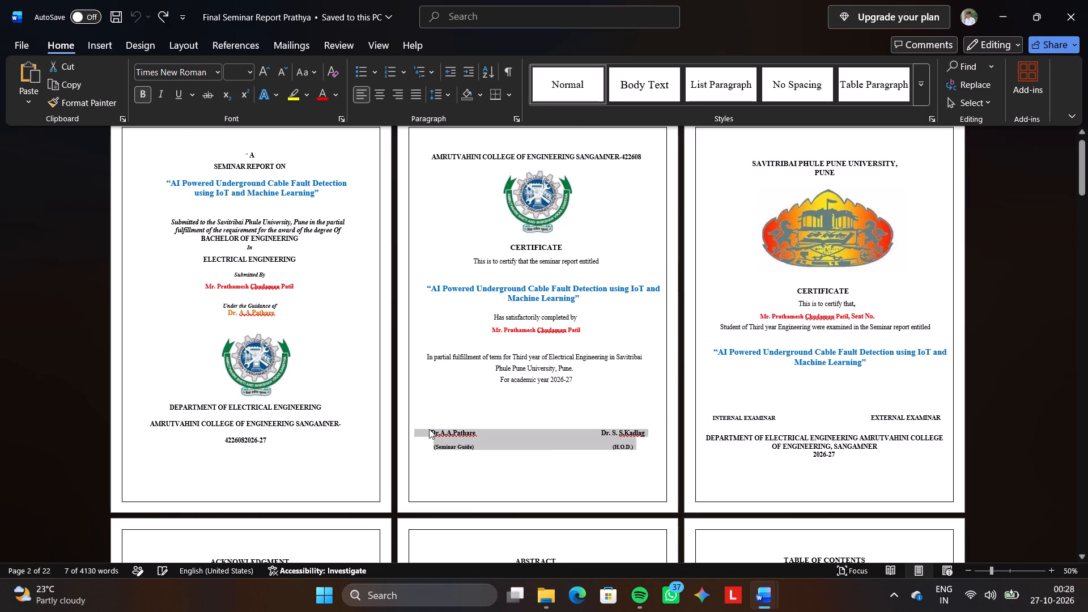
pyautogui.hotkey('alt', 'Tab')
pyautogui.hotkey('ctrl', 'v')
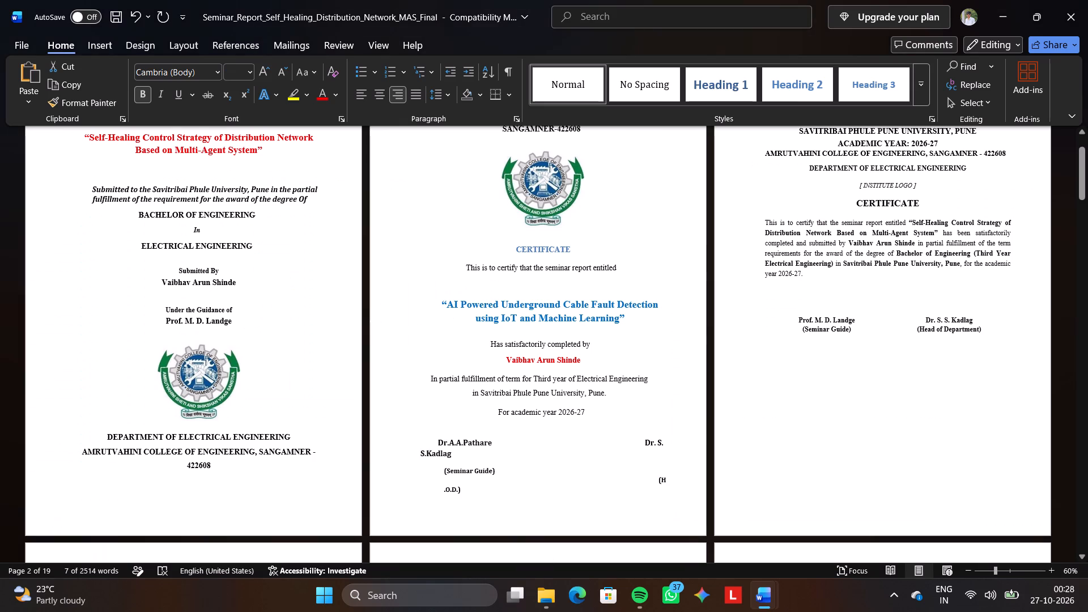
pyautogui.scroll(-1, 468, 427)
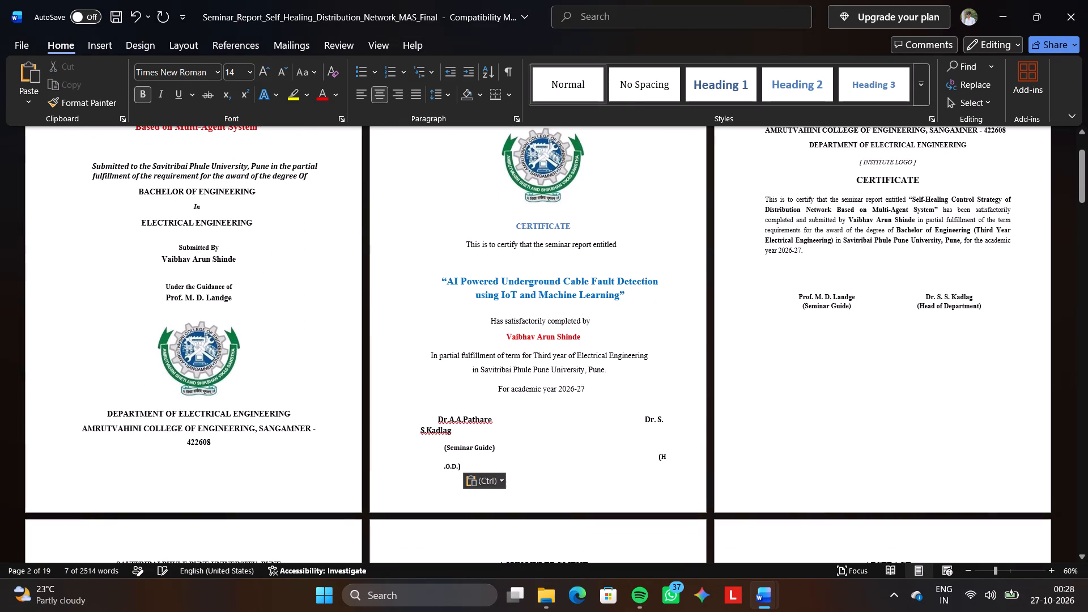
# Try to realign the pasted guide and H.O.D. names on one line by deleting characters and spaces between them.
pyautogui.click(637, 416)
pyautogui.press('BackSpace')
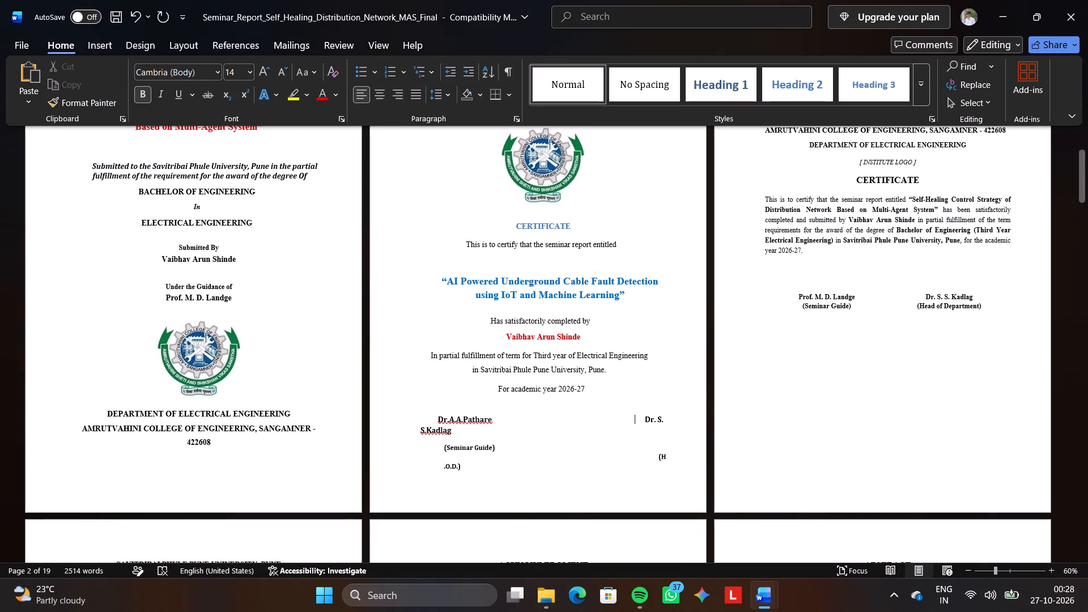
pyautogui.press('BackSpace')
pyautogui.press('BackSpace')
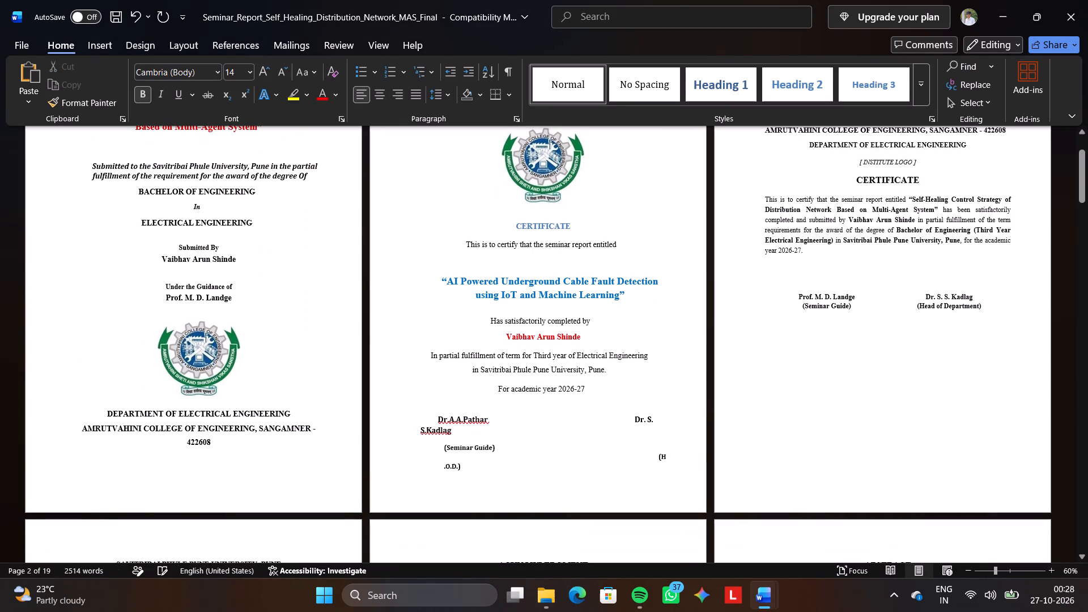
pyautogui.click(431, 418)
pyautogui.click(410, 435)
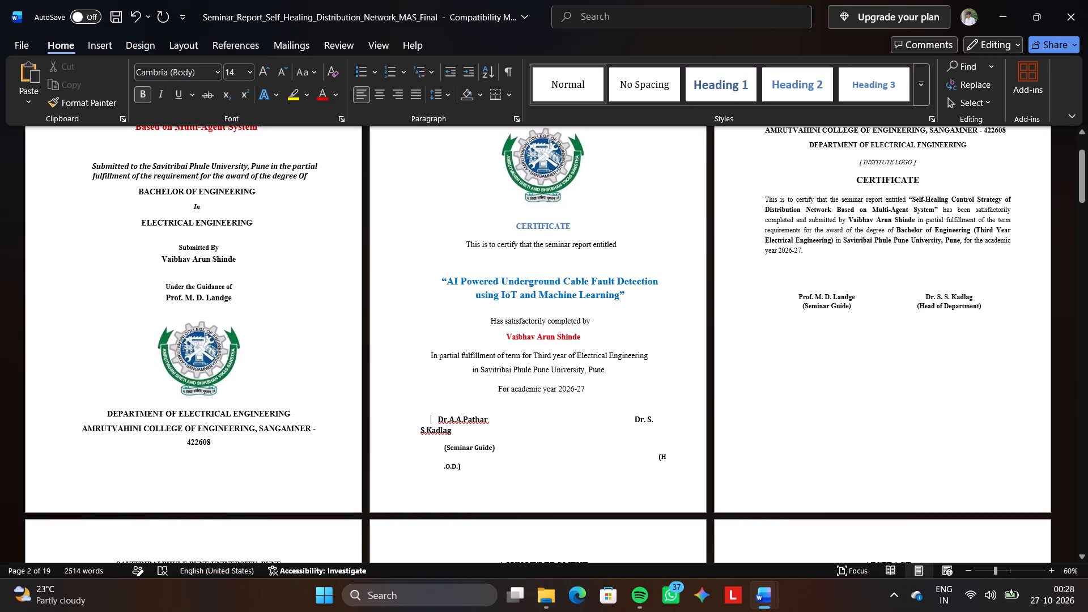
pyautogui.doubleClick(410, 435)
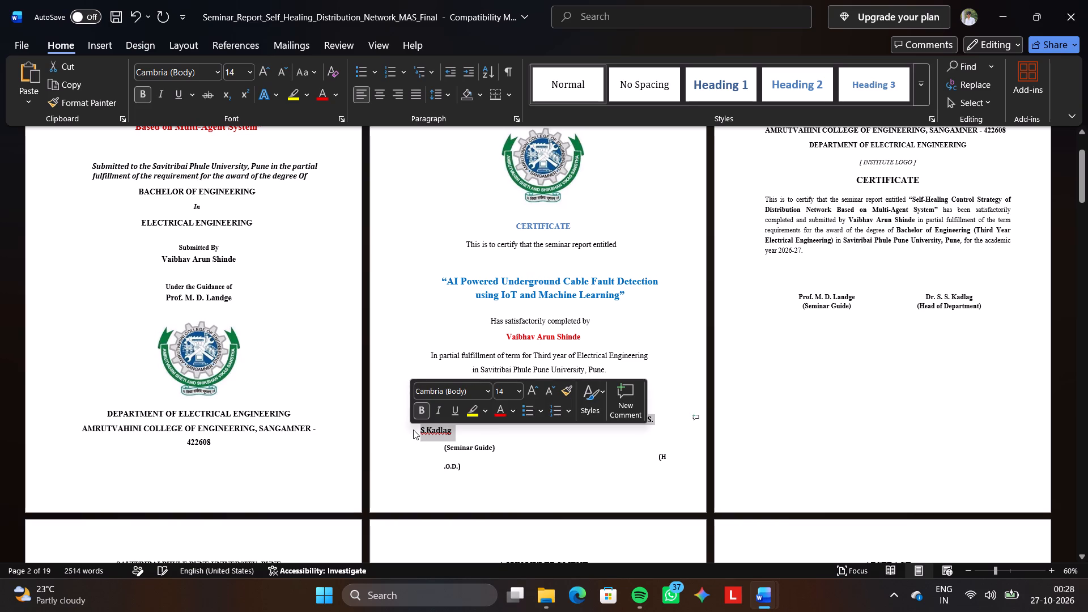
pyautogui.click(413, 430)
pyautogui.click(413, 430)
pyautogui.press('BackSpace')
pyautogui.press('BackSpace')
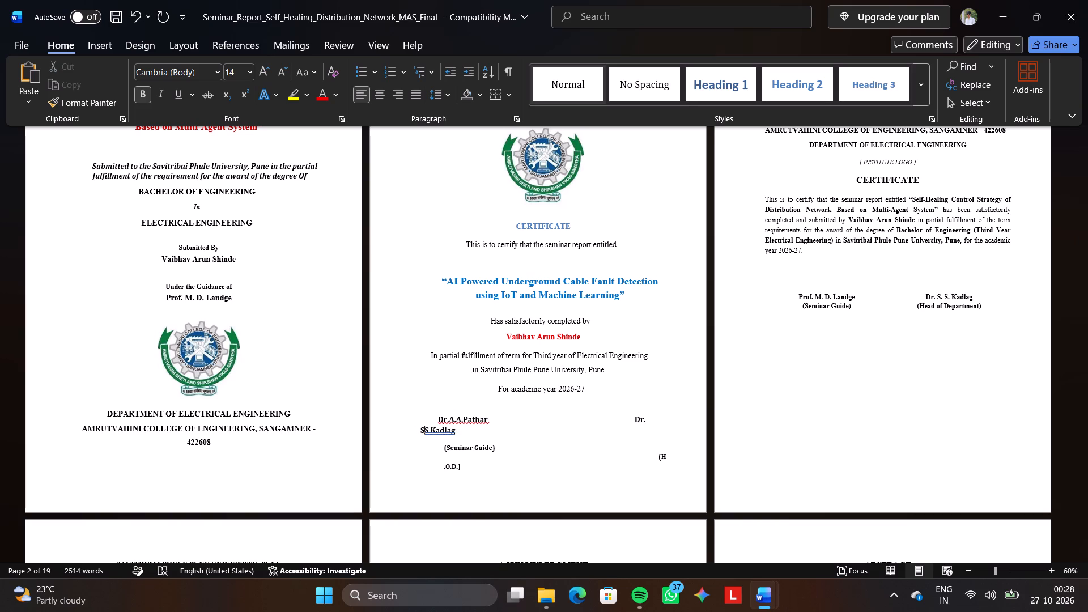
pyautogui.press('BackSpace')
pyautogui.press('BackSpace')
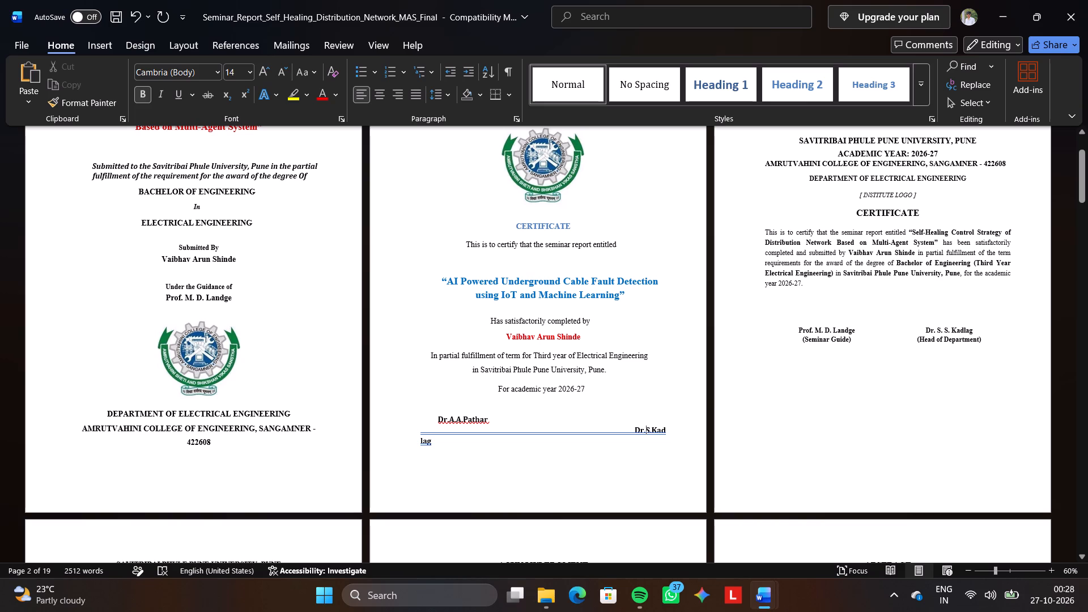
# Delete the pasted guide and H.O.D. names and their designation lines from the certificate page.
pyautogui.moveTo(668, 429); pyautogui.dragTo(459, 415)
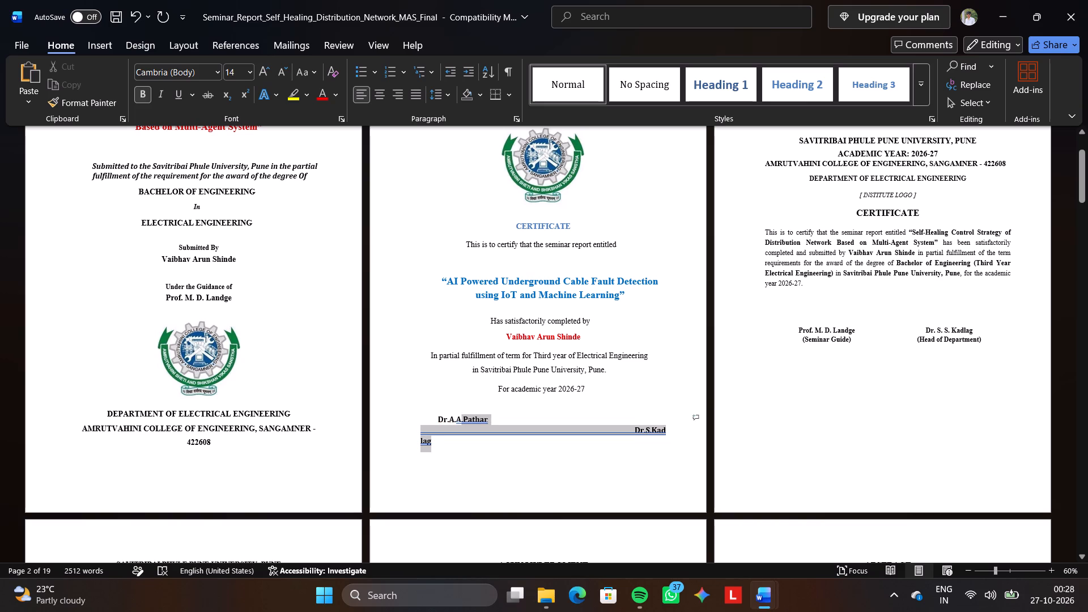
pyautogui.moveTo(459, 415); pyautogui.dragTo(443, 414)
pyautogui.press('BackSpace')
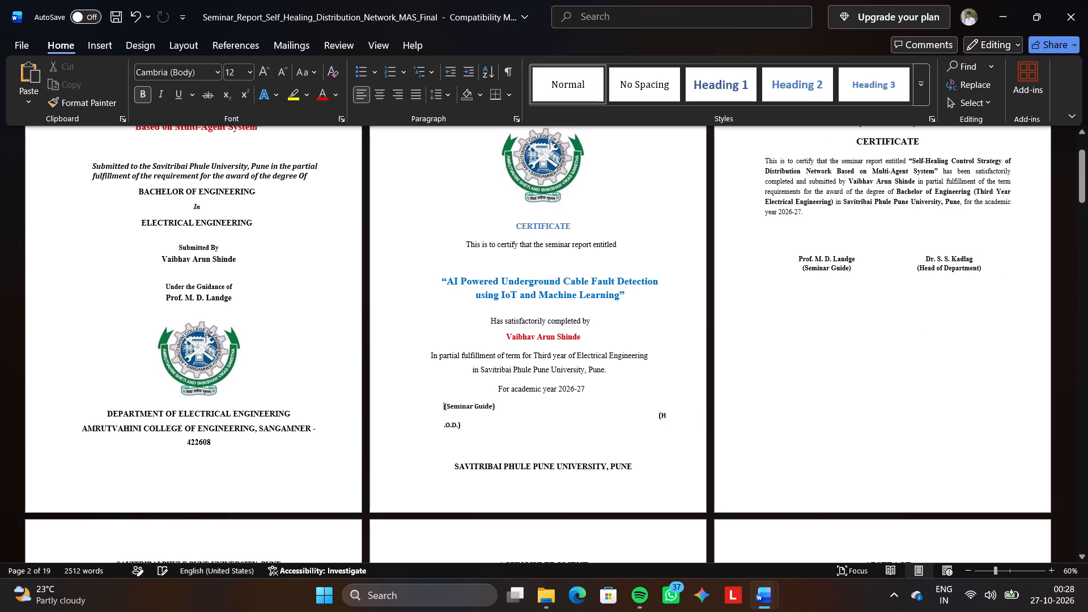
pyautogui.moveTo(433, 407); pyautogui.dragTo(624, 430)
pyautogui.press('BackSpace')
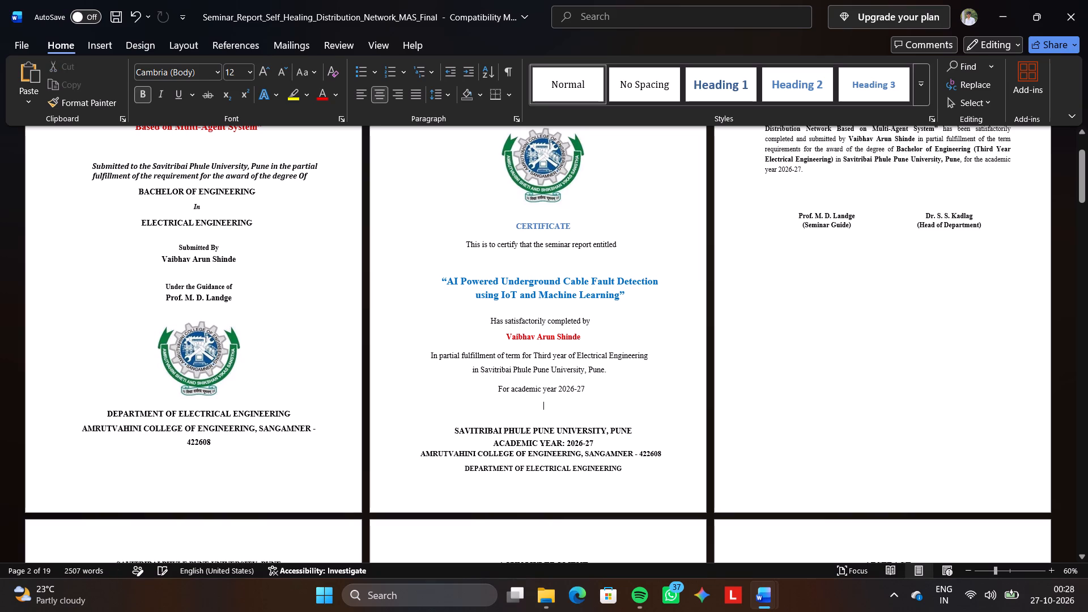
# Add three blank lines below the academic year line to push the old certificate's heading onto the following page.
pyautogui.click(423, 417)
pyautogui.press('Return')
pyautogui.press('Return')
pyautogui.press('Return')
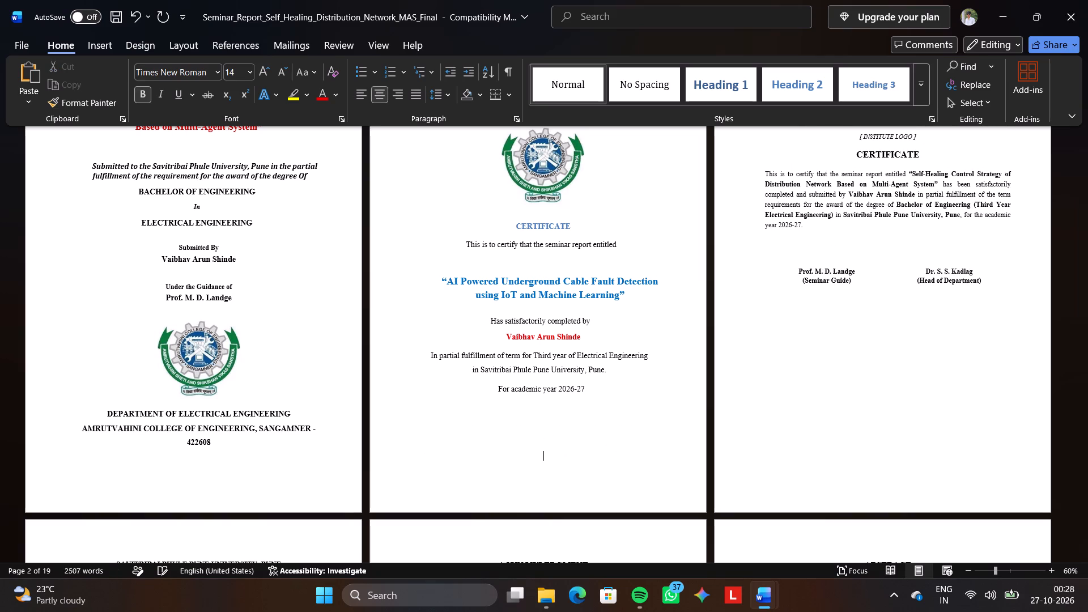
# Insert a Simple Text Box in the blank space below the certificate's academic year line.
pyautogui.click(100, 42)
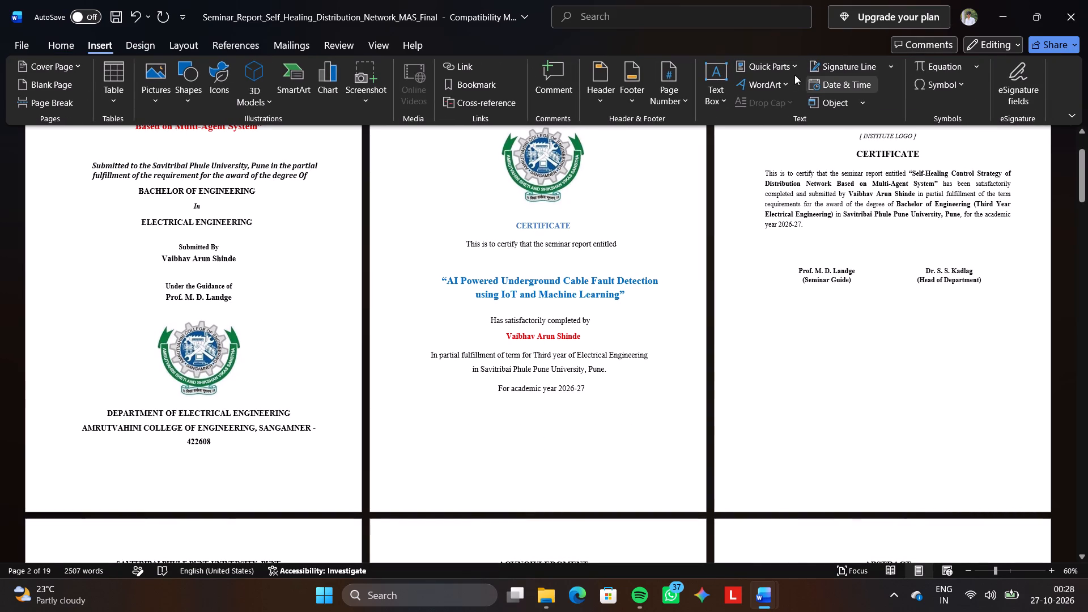
pyautogui.click(716, 99)
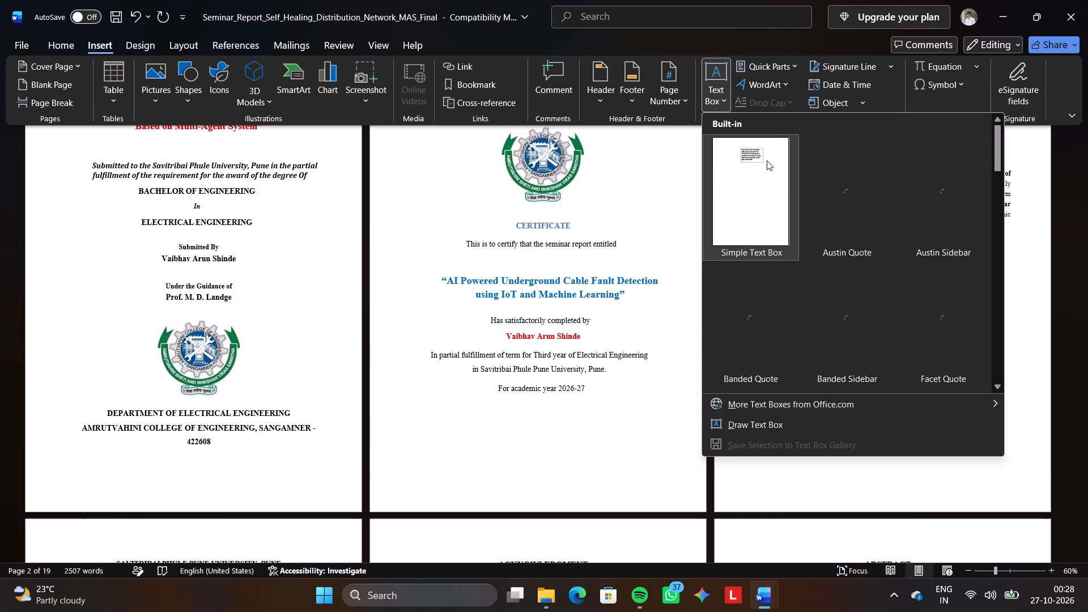
pyautogui.click(755, 175)
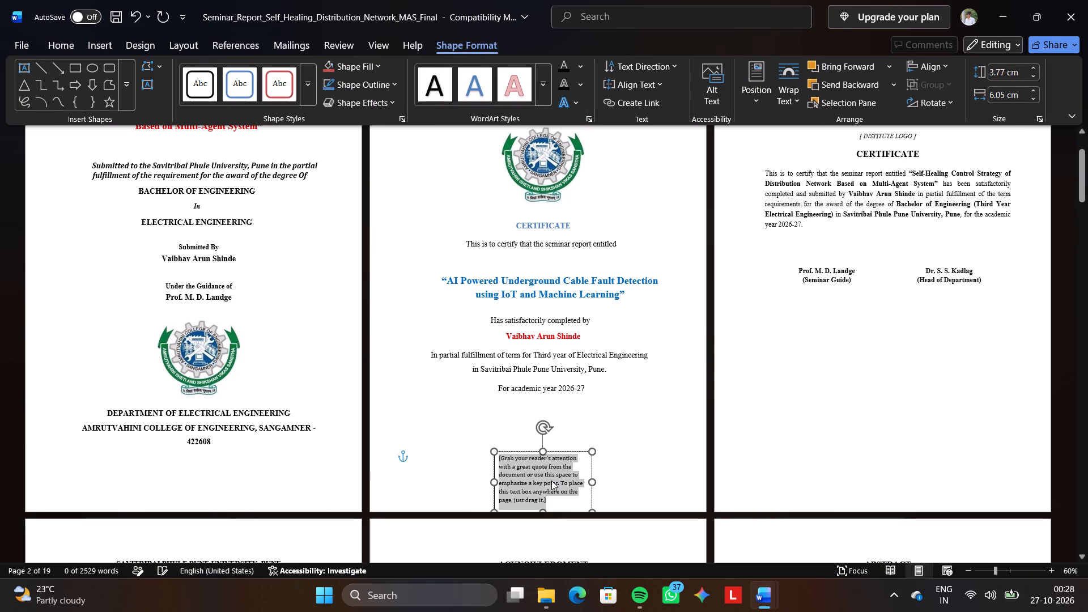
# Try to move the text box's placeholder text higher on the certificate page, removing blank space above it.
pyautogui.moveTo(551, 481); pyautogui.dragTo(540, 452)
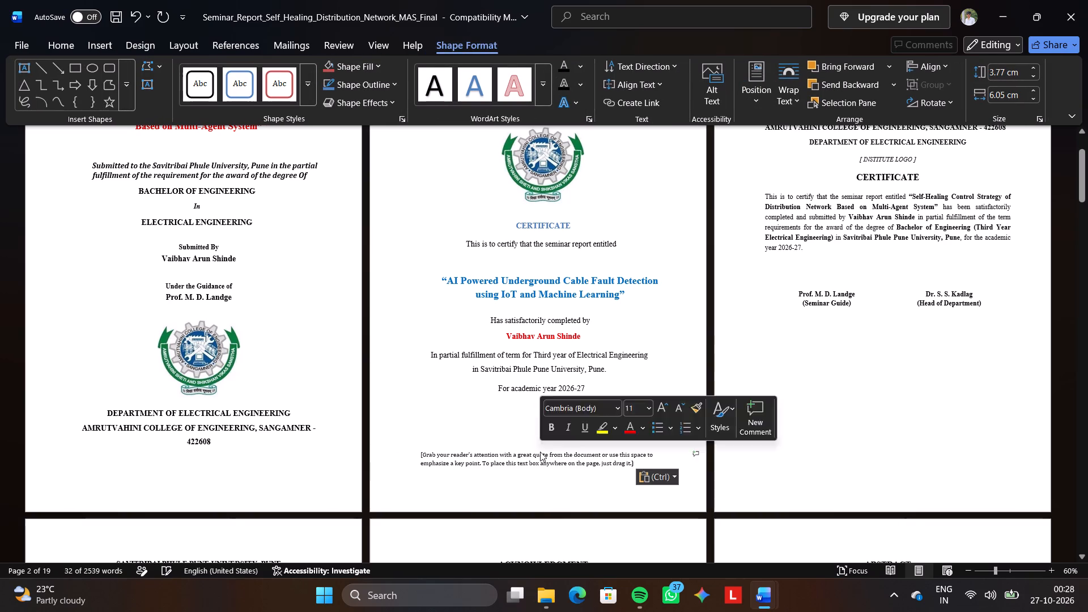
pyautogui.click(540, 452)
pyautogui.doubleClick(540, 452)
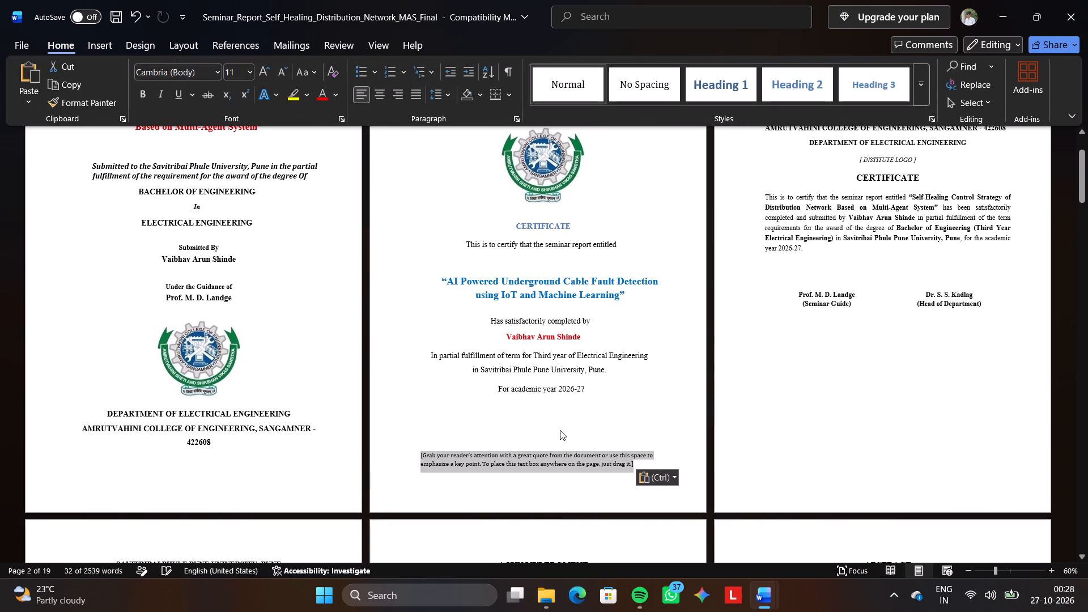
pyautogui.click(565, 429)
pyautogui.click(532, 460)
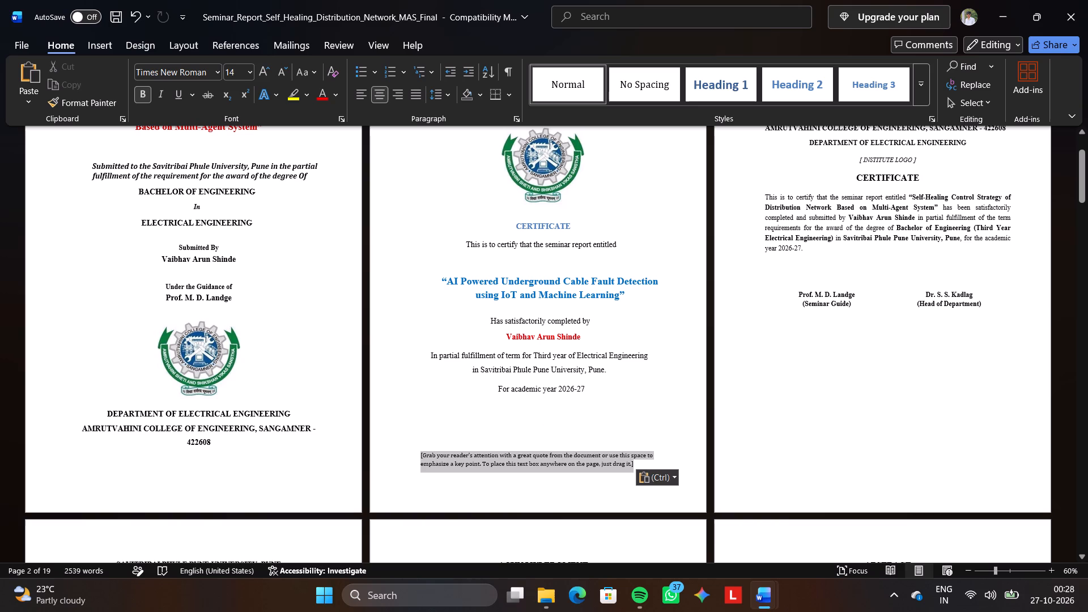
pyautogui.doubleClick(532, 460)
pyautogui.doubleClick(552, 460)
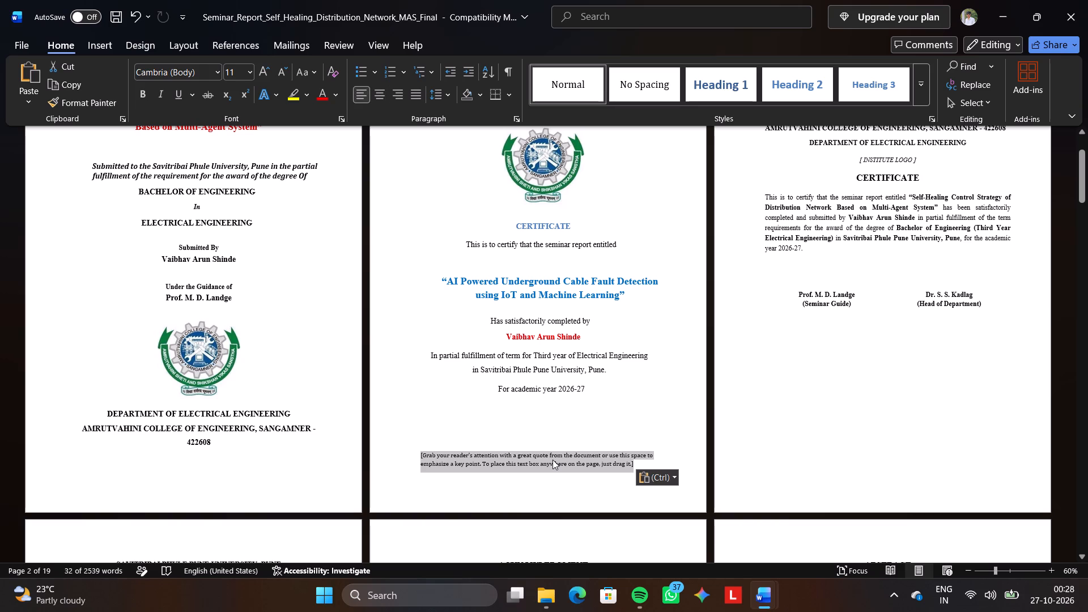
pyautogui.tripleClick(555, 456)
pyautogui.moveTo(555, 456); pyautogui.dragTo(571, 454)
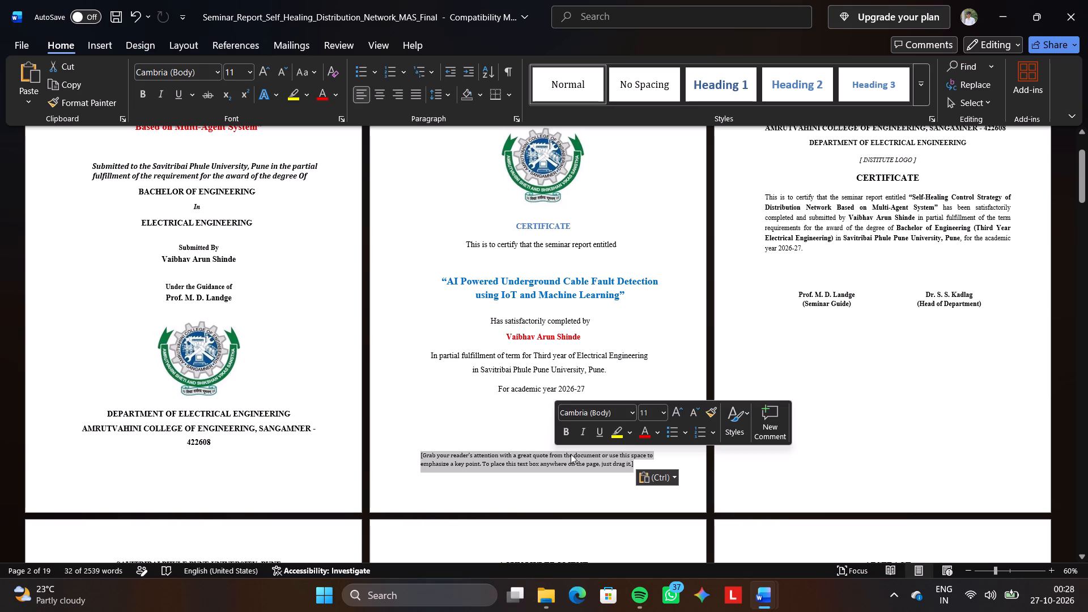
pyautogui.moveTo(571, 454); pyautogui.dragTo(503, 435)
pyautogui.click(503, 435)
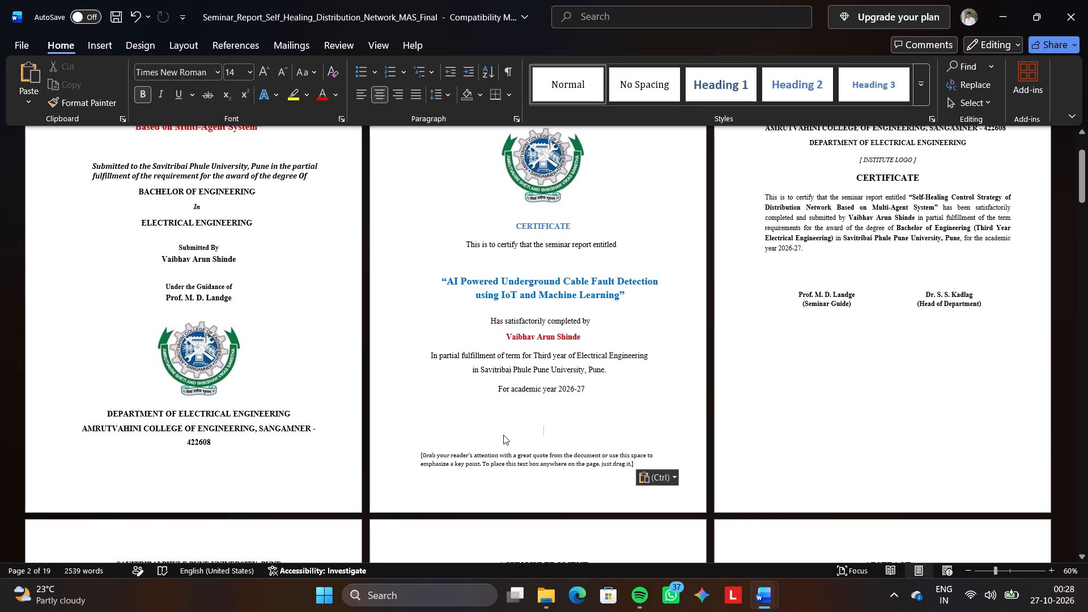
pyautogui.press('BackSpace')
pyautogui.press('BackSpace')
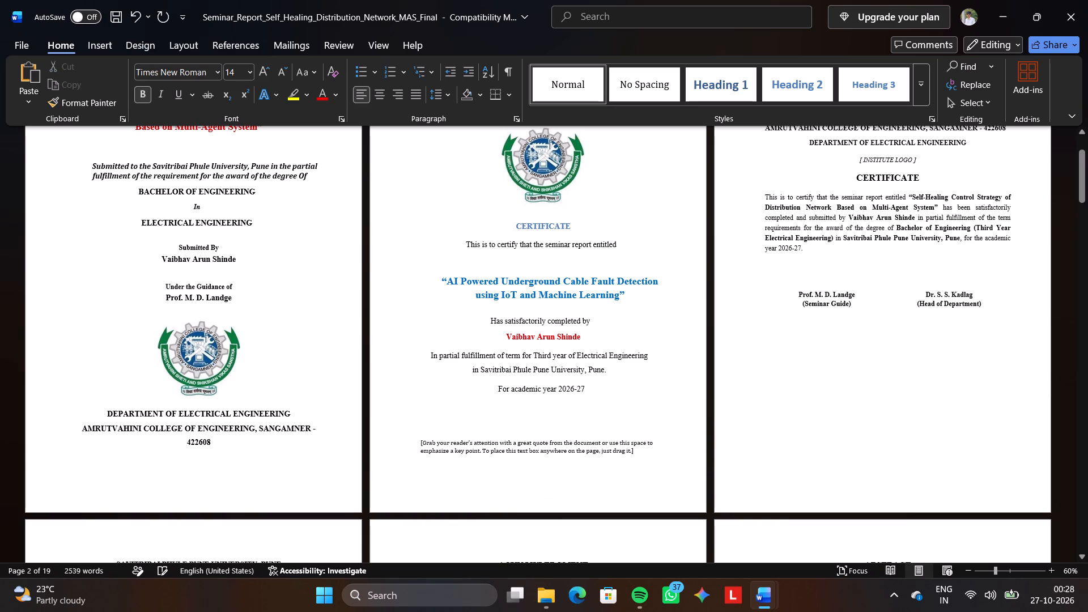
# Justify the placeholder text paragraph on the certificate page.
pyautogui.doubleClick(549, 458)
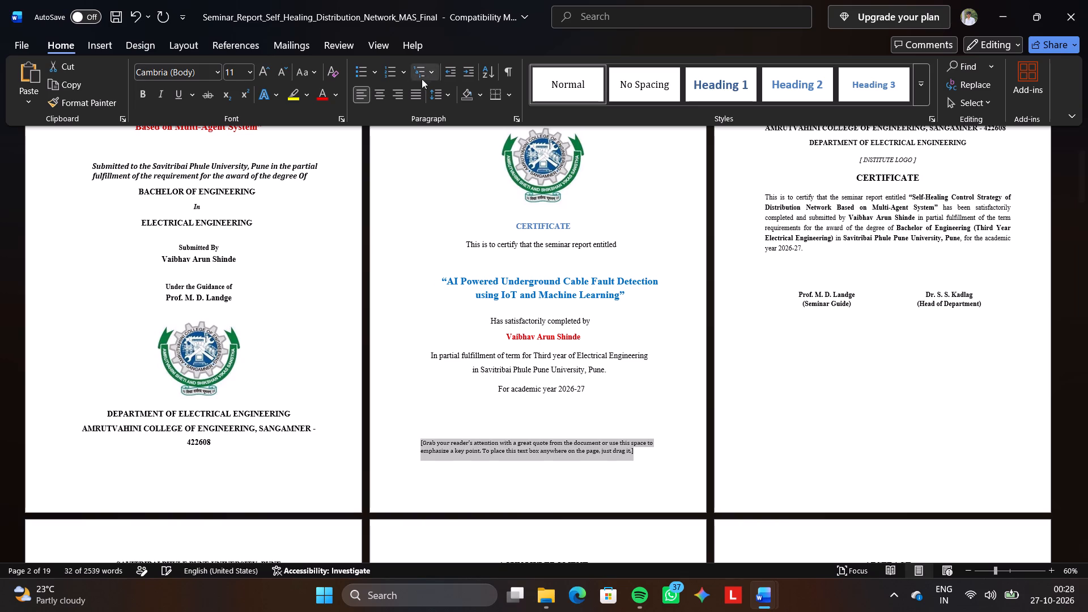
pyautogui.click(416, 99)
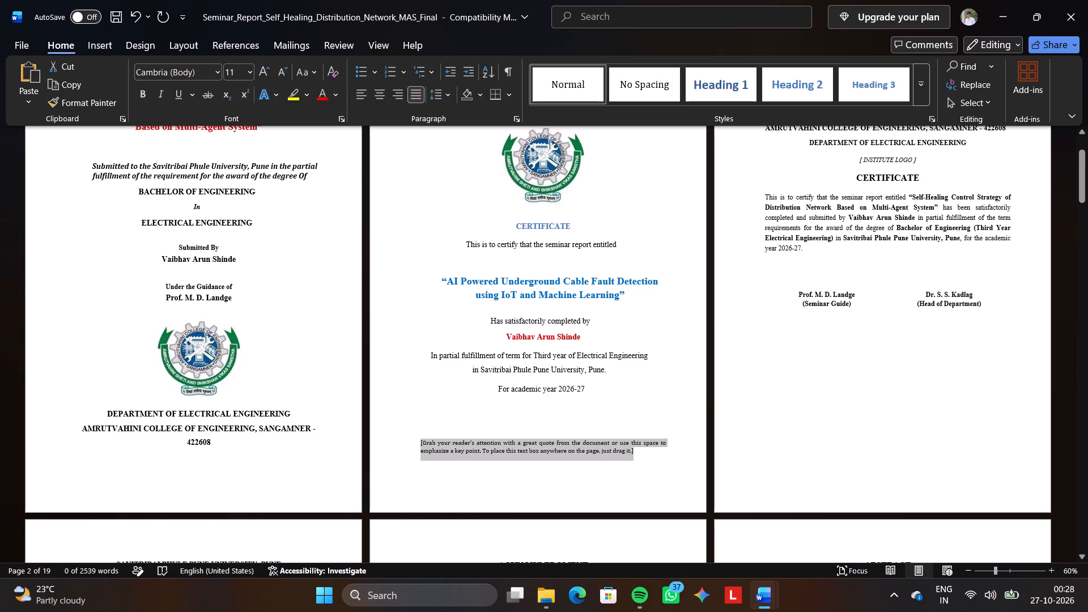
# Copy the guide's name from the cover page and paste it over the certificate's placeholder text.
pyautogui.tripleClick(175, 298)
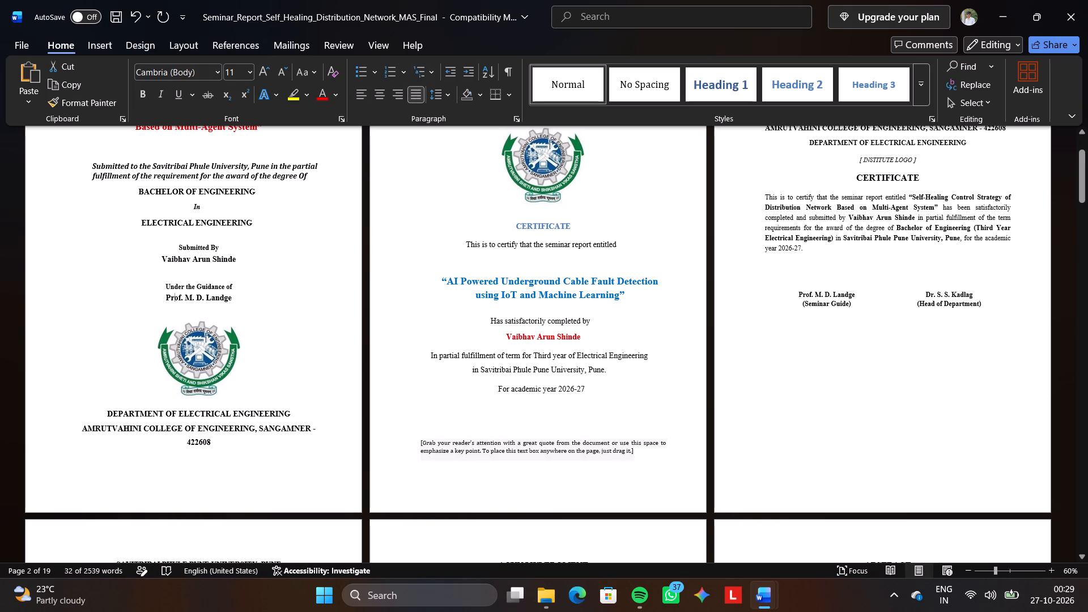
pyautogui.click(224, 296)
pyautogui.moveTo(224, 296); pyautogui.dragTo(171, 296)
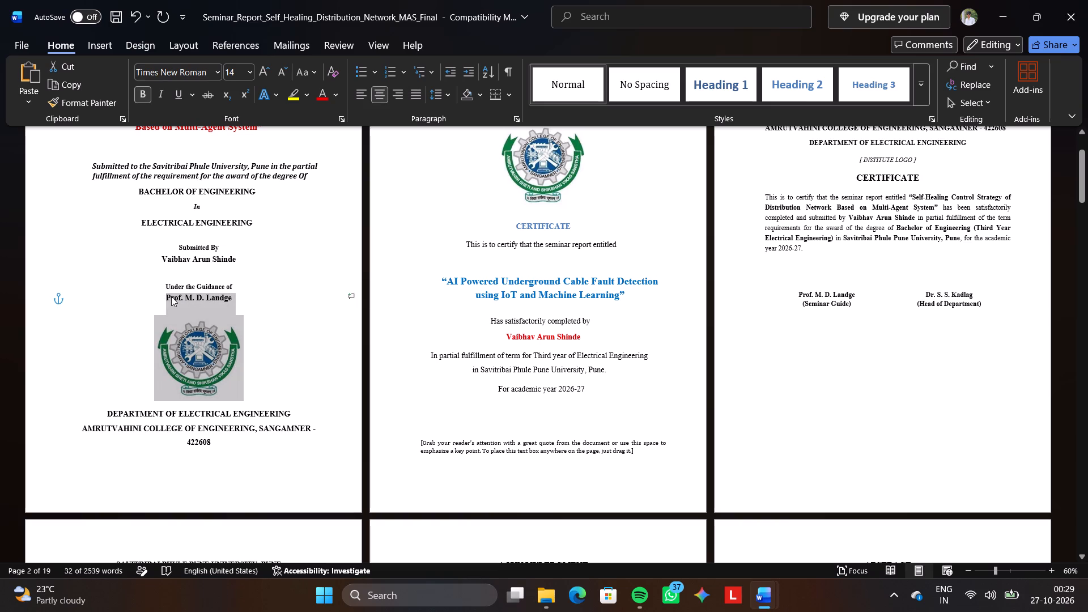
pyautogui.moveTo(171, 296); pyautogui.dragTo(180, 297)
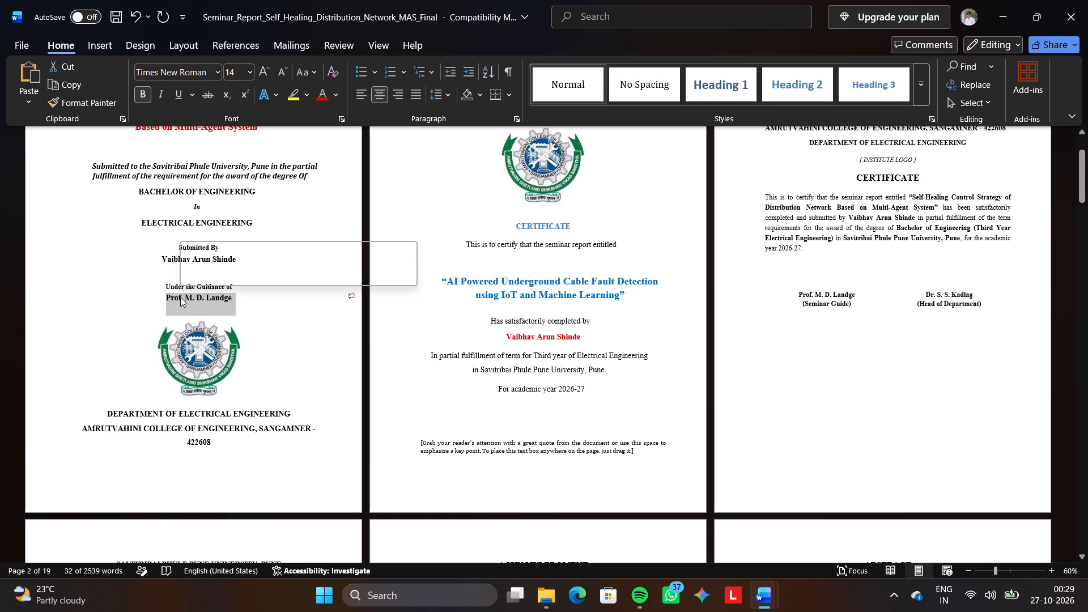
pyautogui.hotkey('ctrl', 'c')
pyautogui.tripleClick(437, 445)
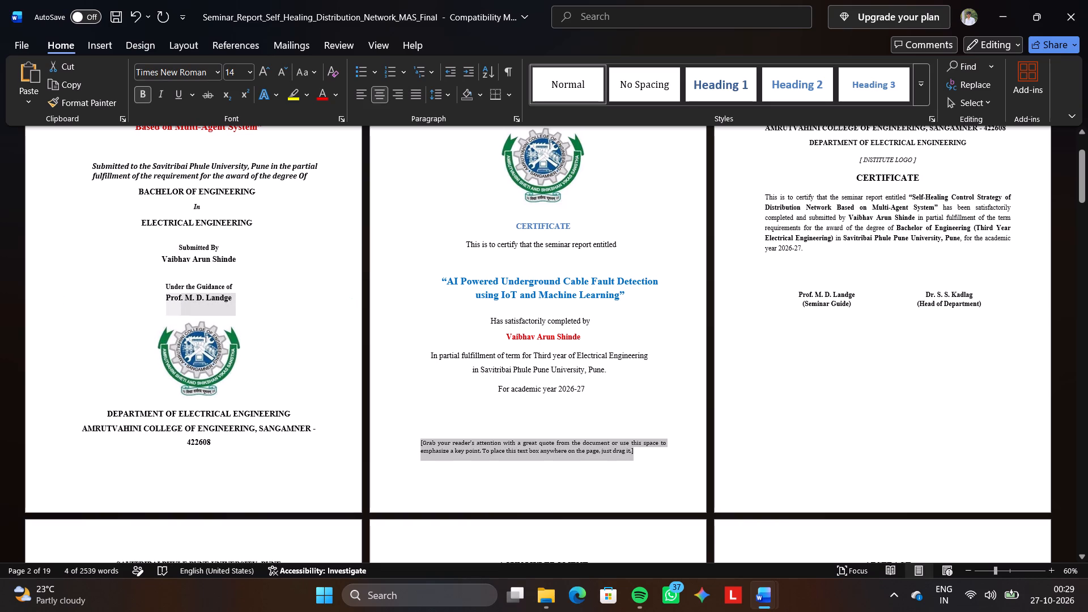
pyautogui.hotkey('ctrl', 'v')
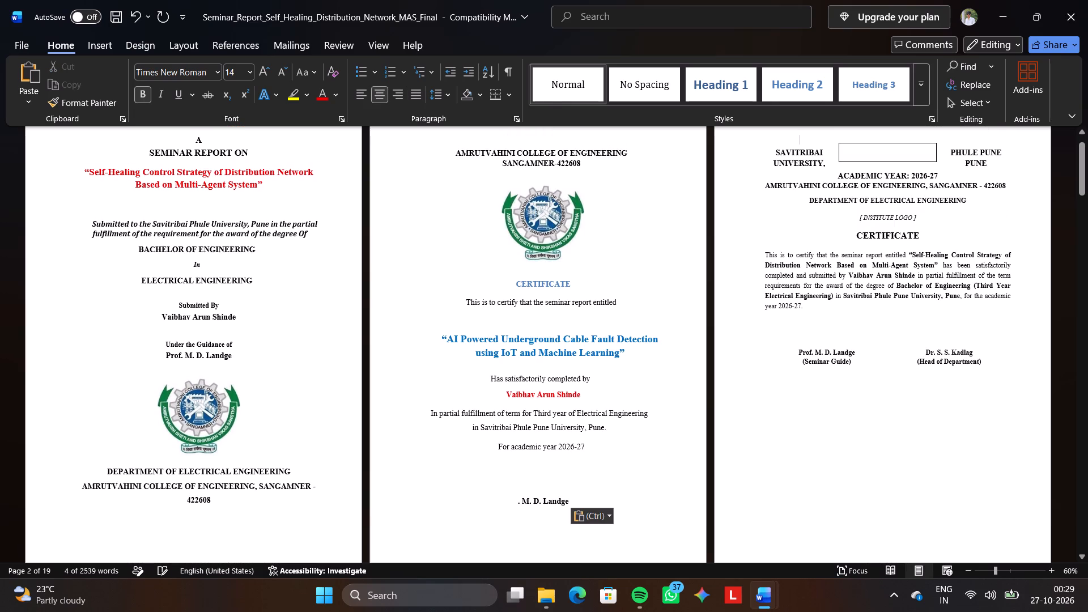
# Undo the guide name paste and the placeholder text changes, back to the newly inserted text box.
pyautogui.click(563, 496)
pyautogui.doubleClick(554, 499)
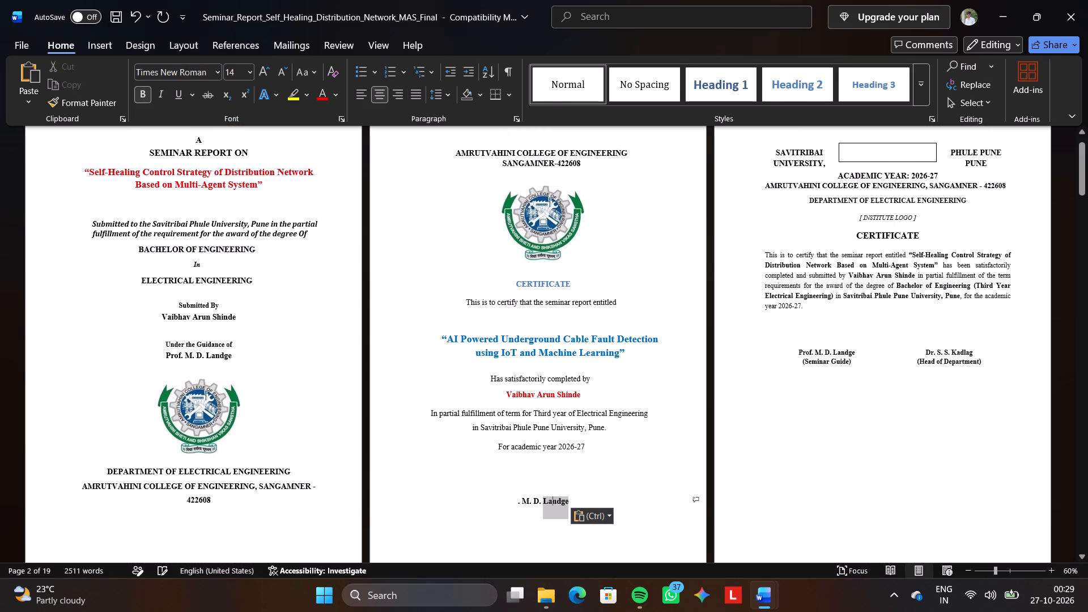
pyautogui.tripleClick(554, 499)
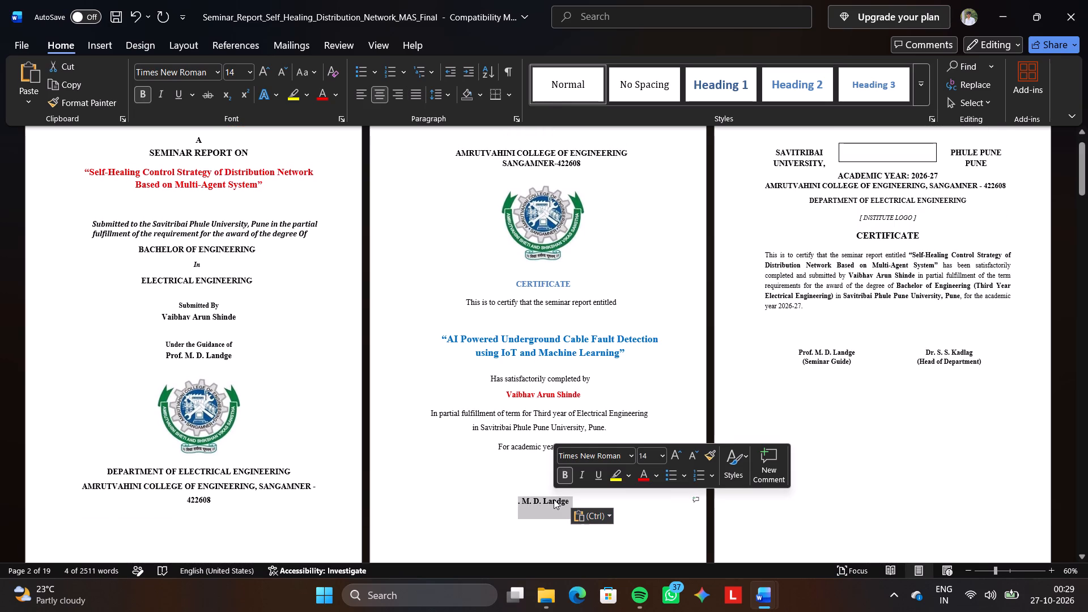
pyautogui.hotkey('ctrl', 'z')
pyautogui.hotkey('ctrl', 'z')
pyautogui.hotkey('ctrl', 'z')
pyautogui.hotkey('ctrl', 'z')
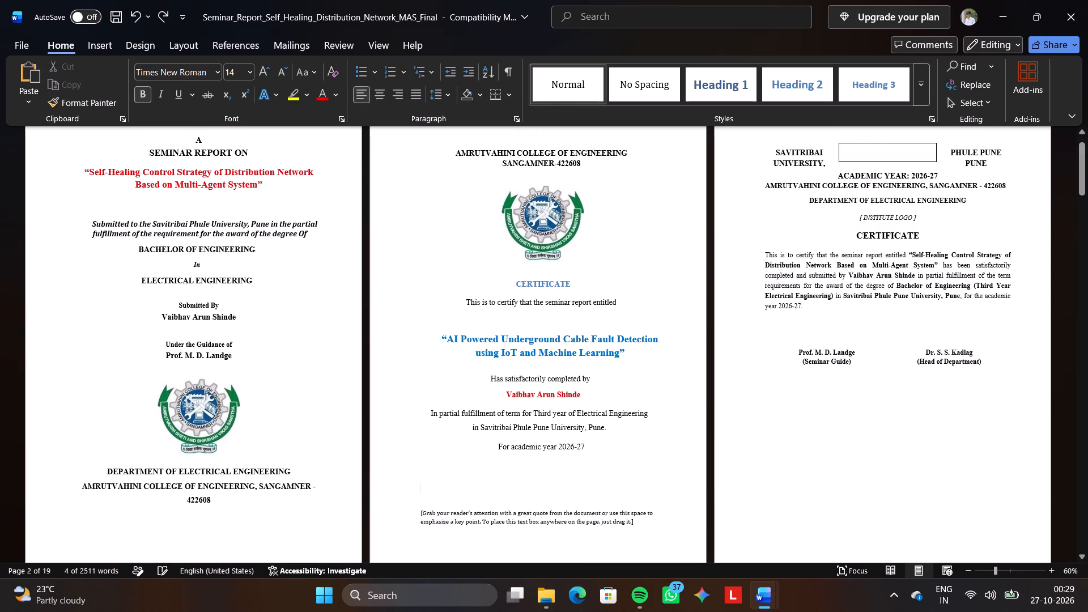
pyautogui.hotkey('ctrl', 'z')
# Move the text box to the certificate's left margin below the academic year line and shrink it to a small signature-sized box.
pyautogui.click(541, 535)
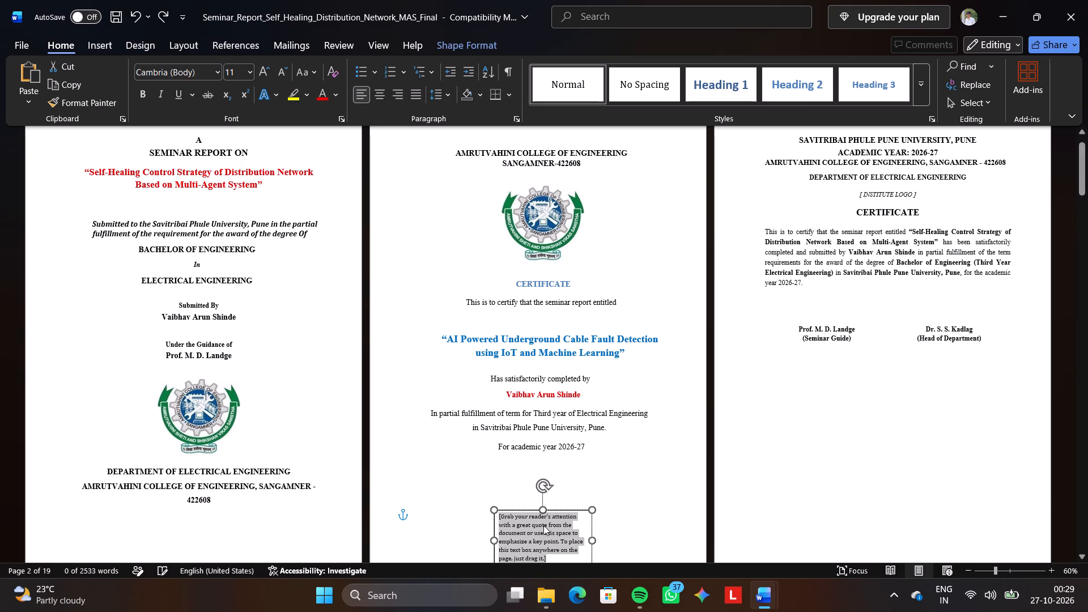
pyautogui.moveTo(559, 513); pyautogui.dragTo(491, 478)
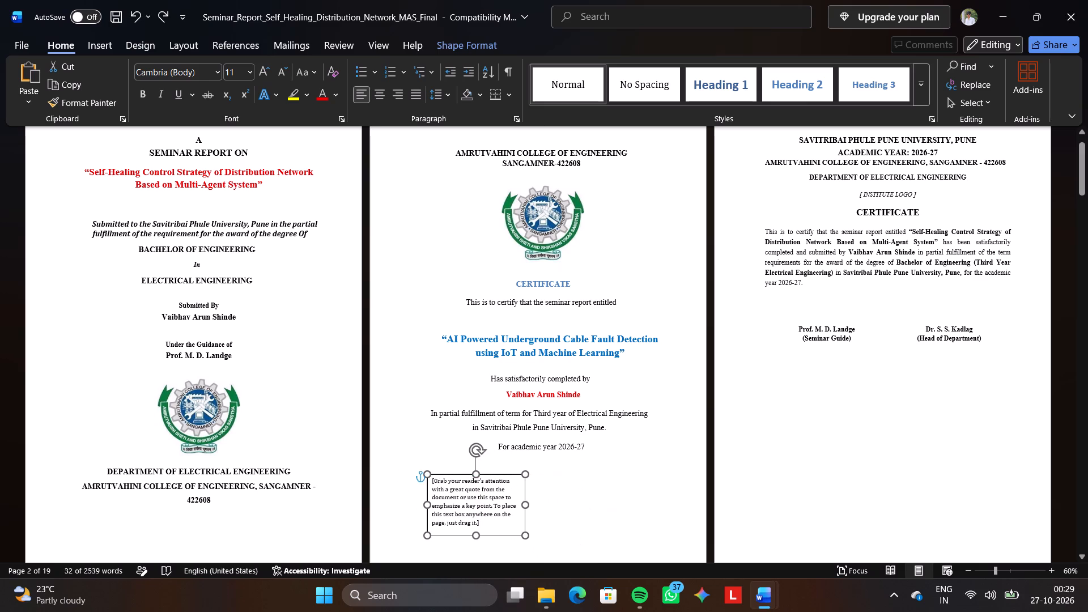
pyautogui.moveTo(491, 478); pyautogui.dragTo(471, 479)
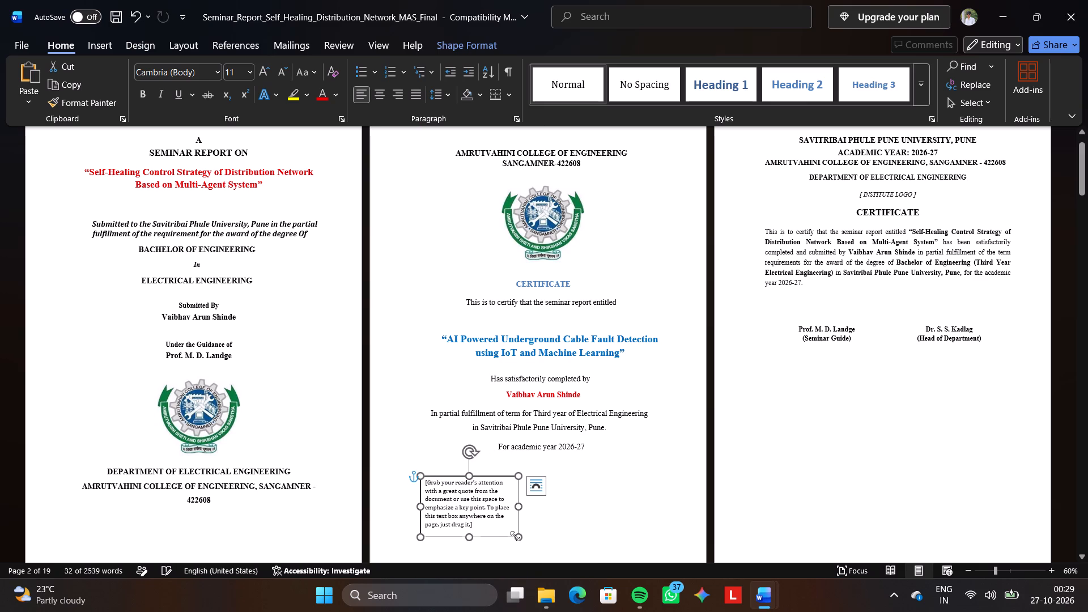
pyautogui.moveTo(515, 535); pyautogui.dragTo(488, 502)
# Replace the certificate text box's placeholder with the seminar guide's name and title, as given on the cover page, followed by a new line.
pyautogui.click(464, 488)
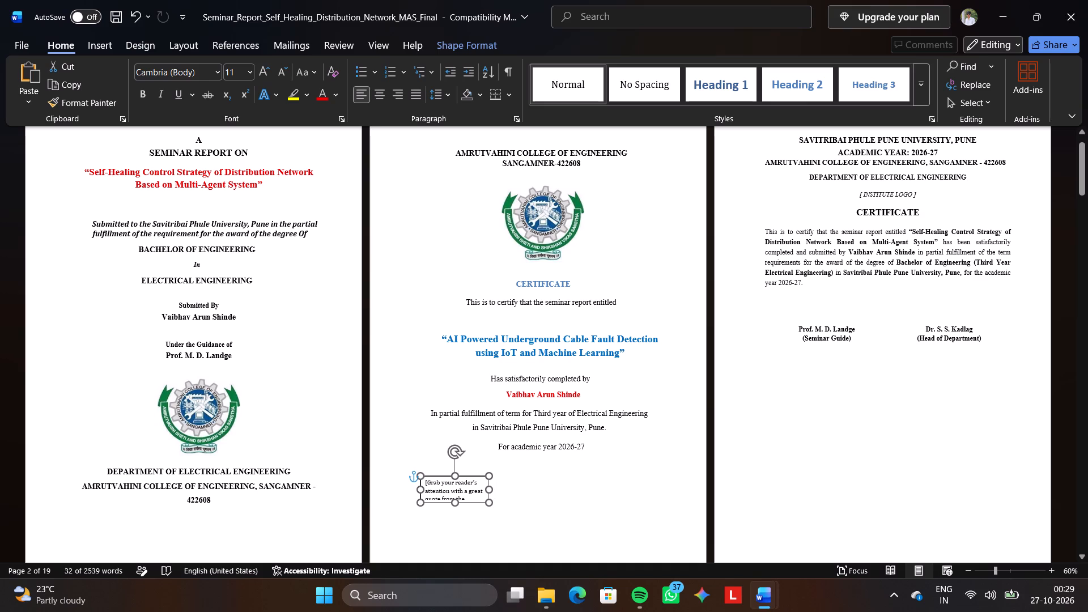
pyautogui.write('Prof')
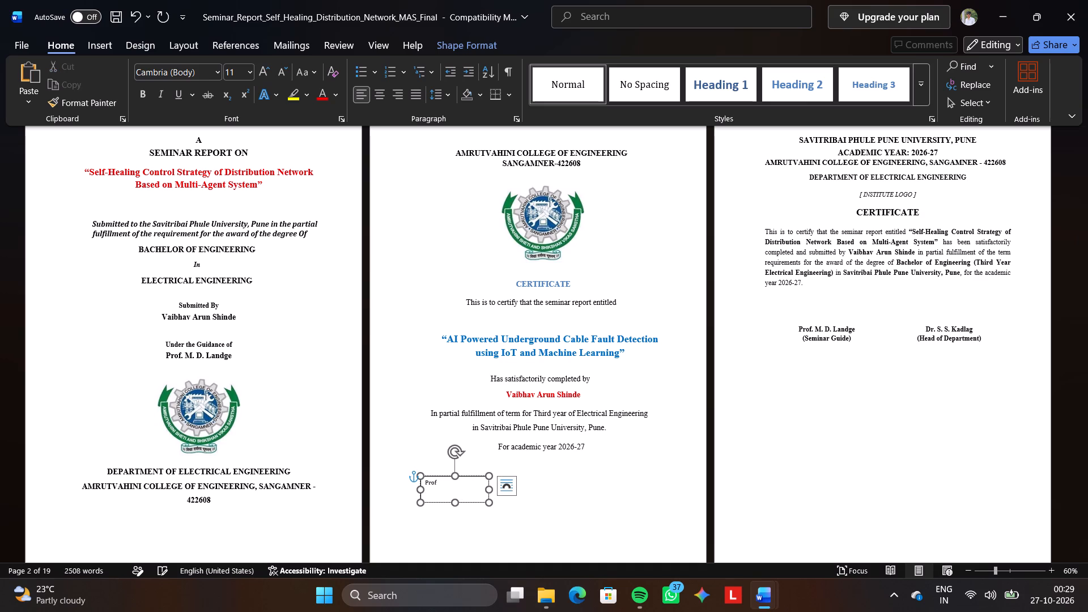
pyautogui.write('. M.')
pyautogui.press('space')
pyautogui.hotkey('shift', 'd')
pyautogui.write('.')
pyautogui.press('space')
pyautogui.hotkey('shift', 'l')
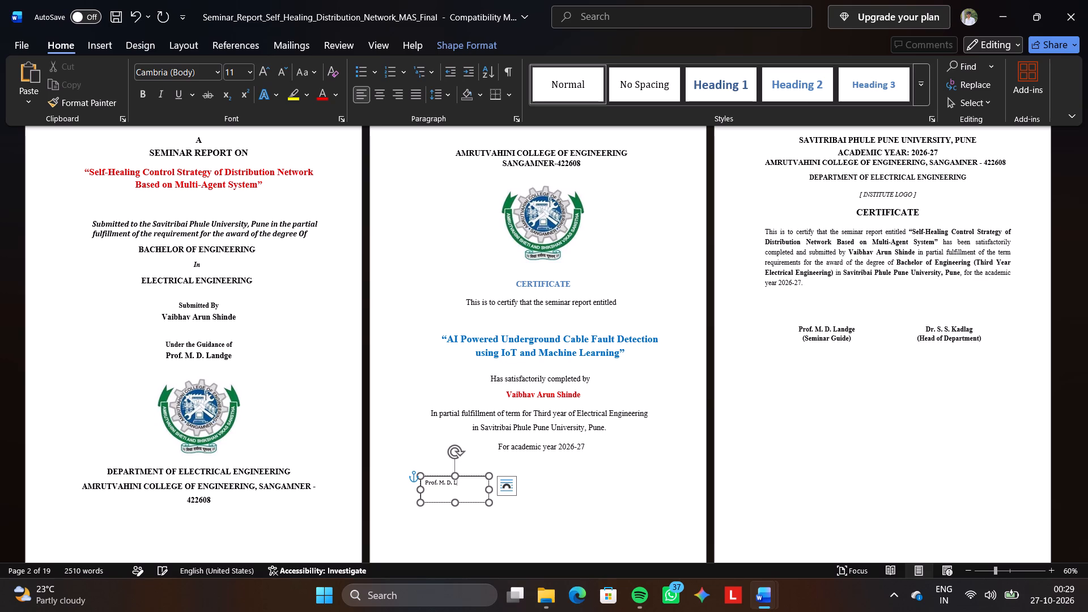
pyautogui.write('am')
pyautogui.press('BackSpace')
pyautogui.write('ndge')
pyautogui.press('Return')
# Add "(Seminar Guide)" as the second line of the signature text box, beneath the guide's name.
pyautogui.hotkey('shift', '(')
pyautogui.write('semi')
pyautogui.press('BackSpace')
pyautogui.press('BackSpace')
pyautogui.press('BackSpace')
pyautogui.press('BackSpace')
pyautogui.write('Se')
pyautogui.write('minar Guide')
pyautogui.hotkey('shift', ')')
pyautogui.click(479, 497)
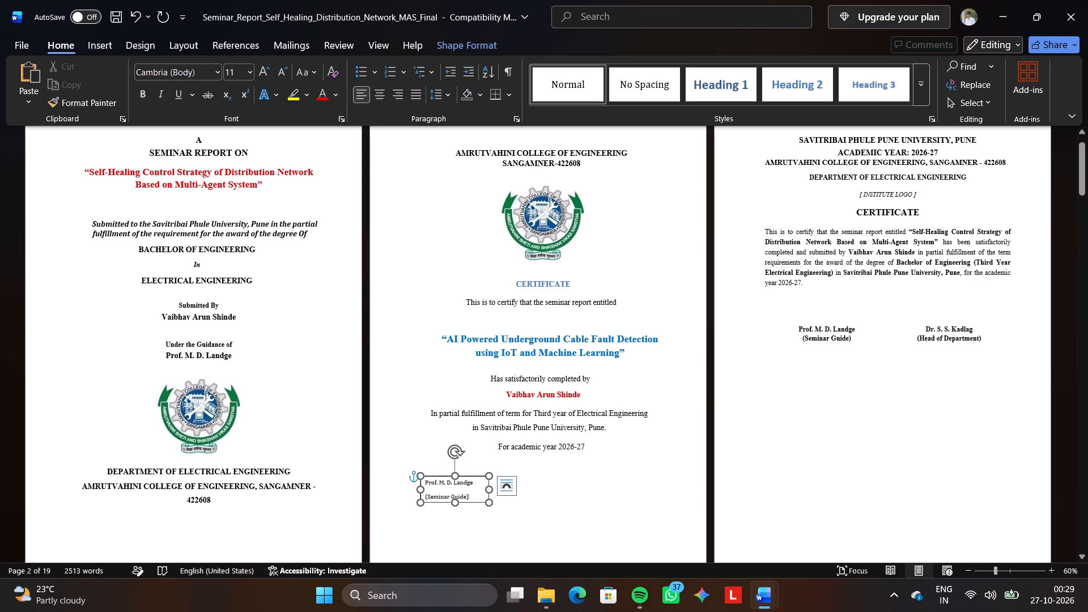
# Set the guide's name line to 14 pt and enlarge the text box to about 5.7 cm wide by 2.3 cm high.
pyautogui.tripleClick(462, 491)
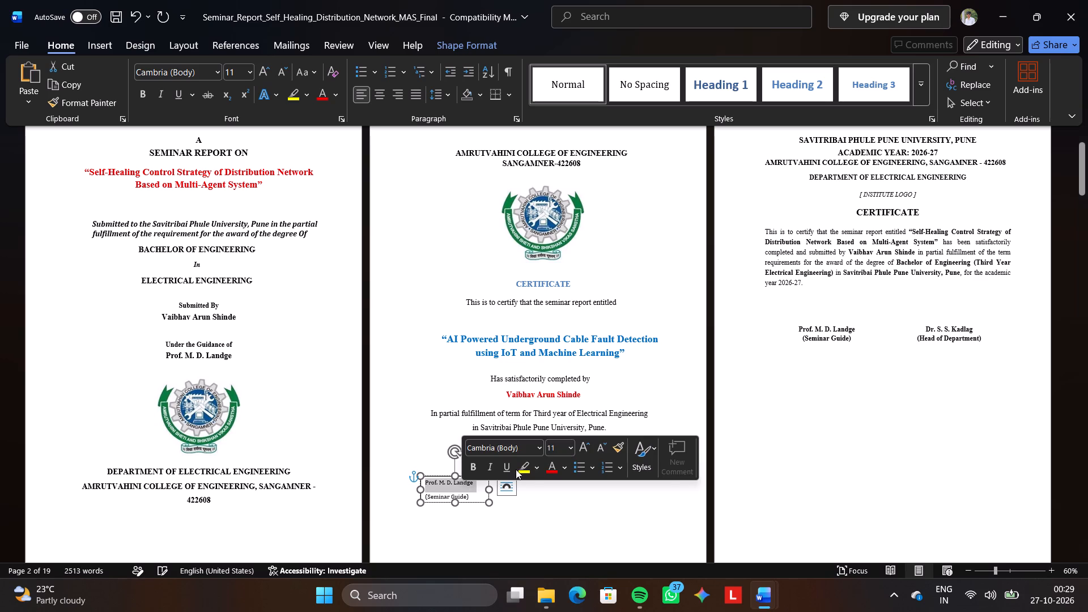
pyautogui.click(556, 449)
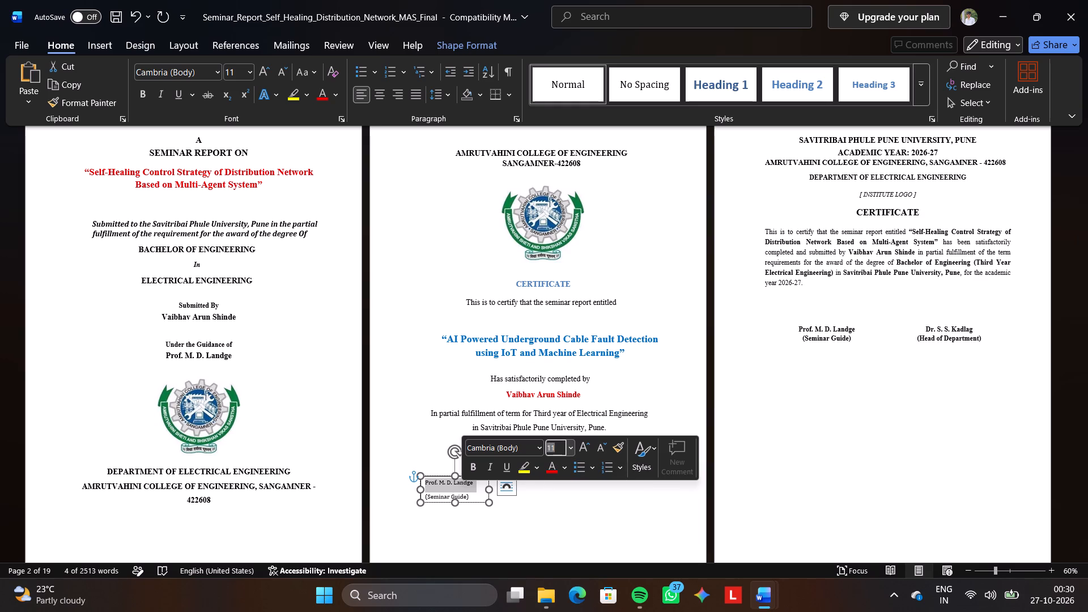
pyautogui.press('End')
pyautogui.press('Left')
pyautogui.press('Return')
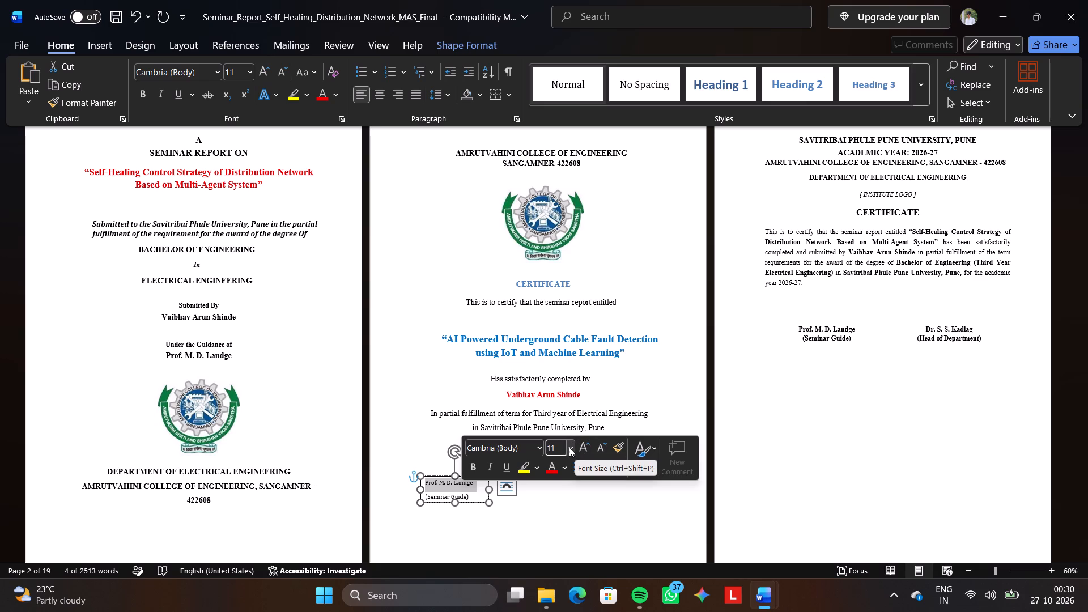
pyautogui.click(248, 74)
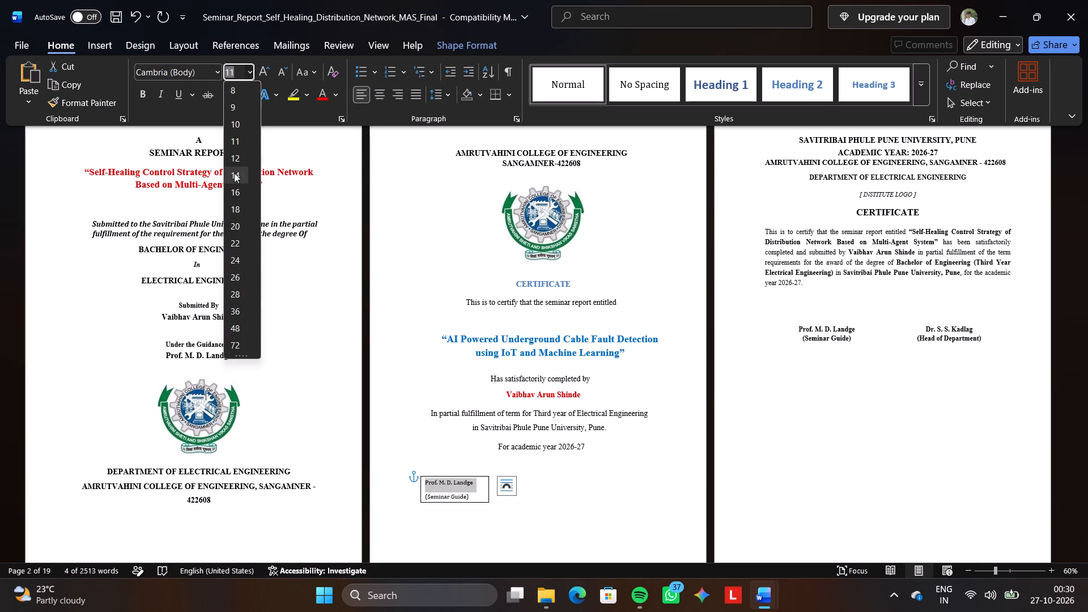
pyautogui.click(233, 173)
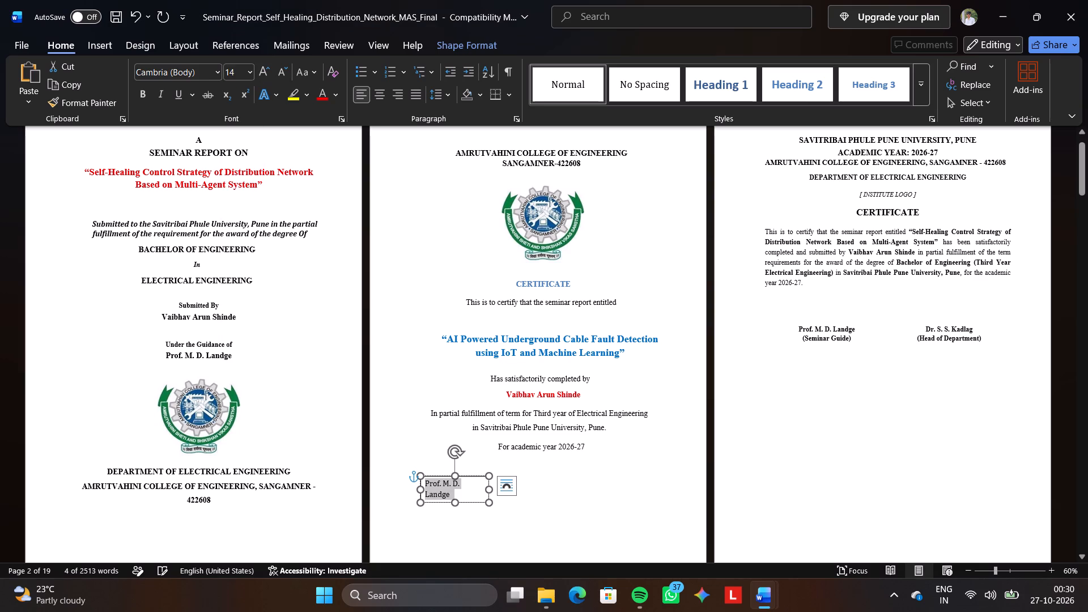
pyautogui.moveTo(492, 486); pyautogui.dragTo(511, 490)
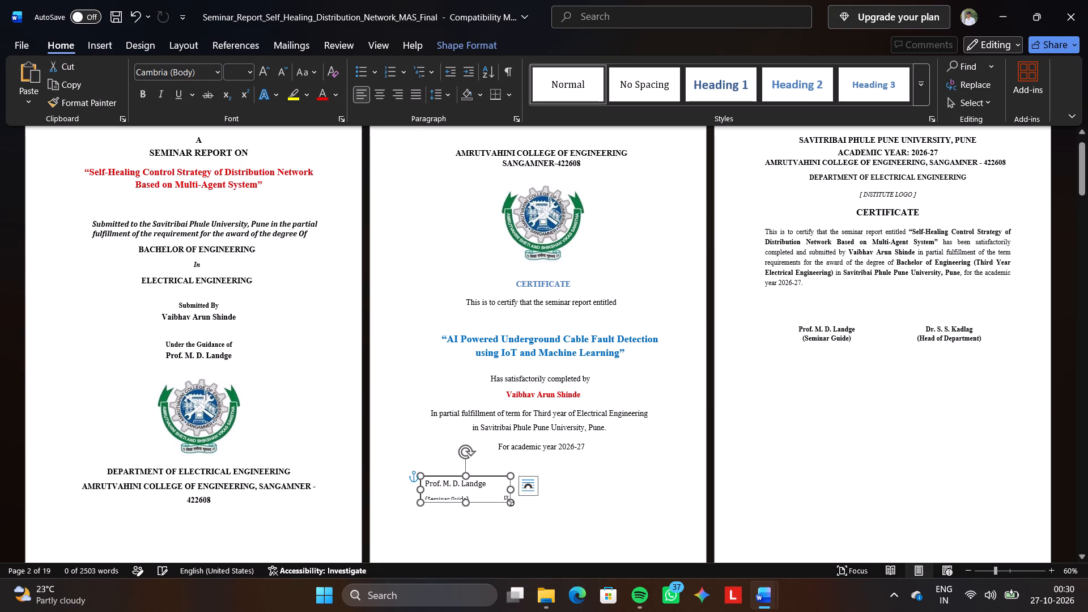
pyautogui.moveTo(509, 500); pyautogui.dragTo(512, 511)
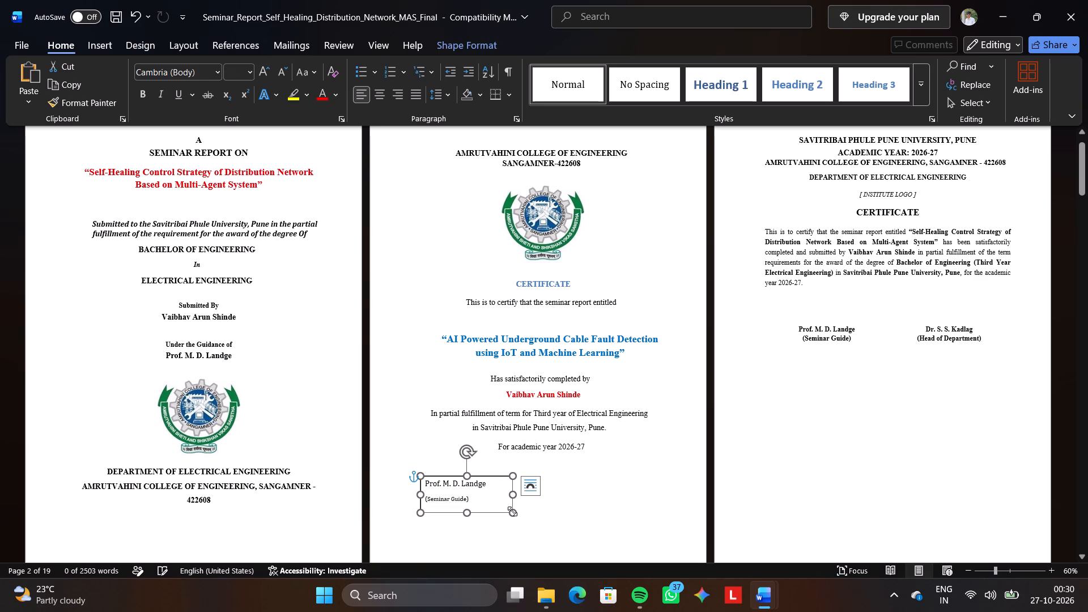
# Set the "(Seminar Guide)" line in the signature text box to 14 pt.
pyautogui.tripleClick(456, 504)
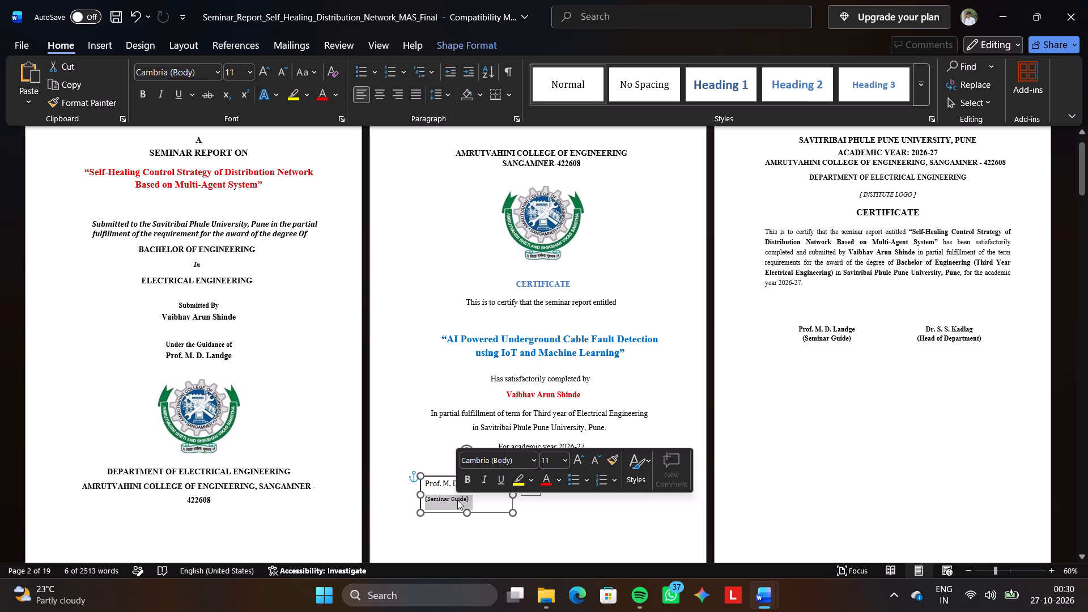
pyautogui.click(563, 460)
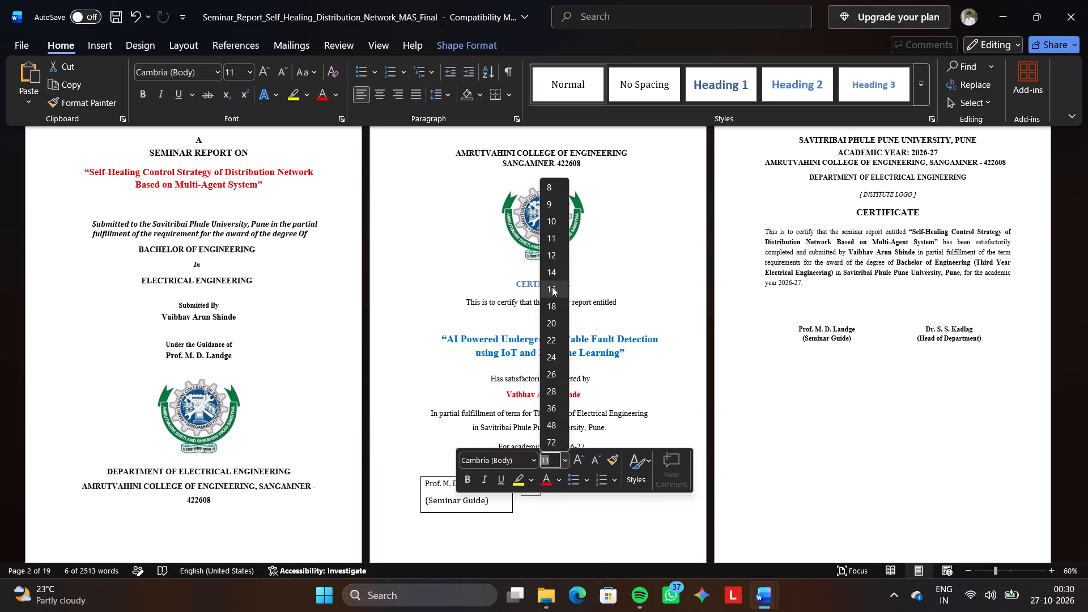
pyautogui.click(552, 279)
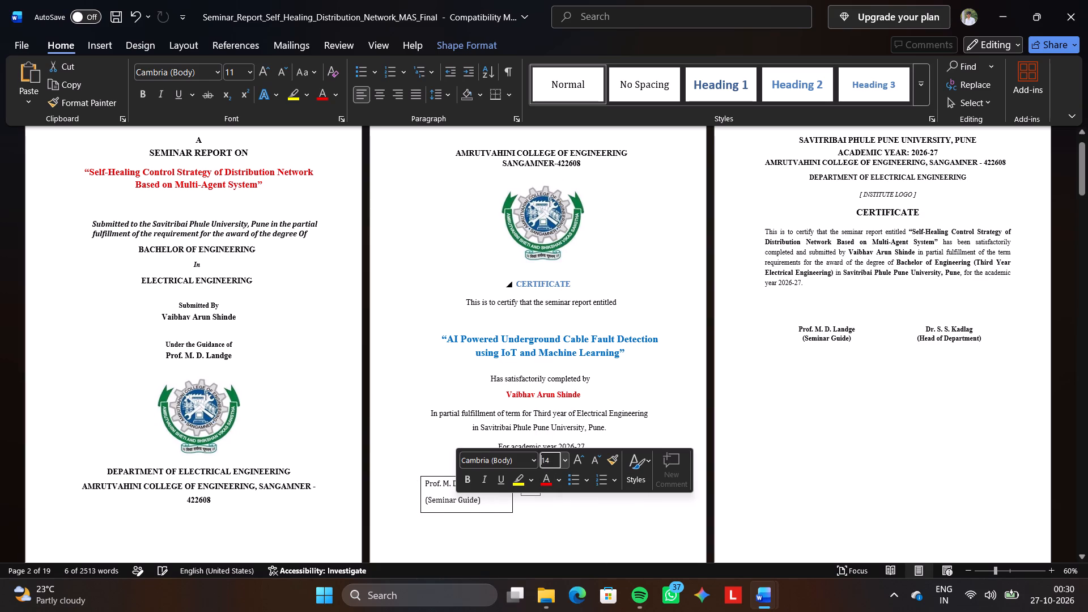
pyautogui.click(515, 498)
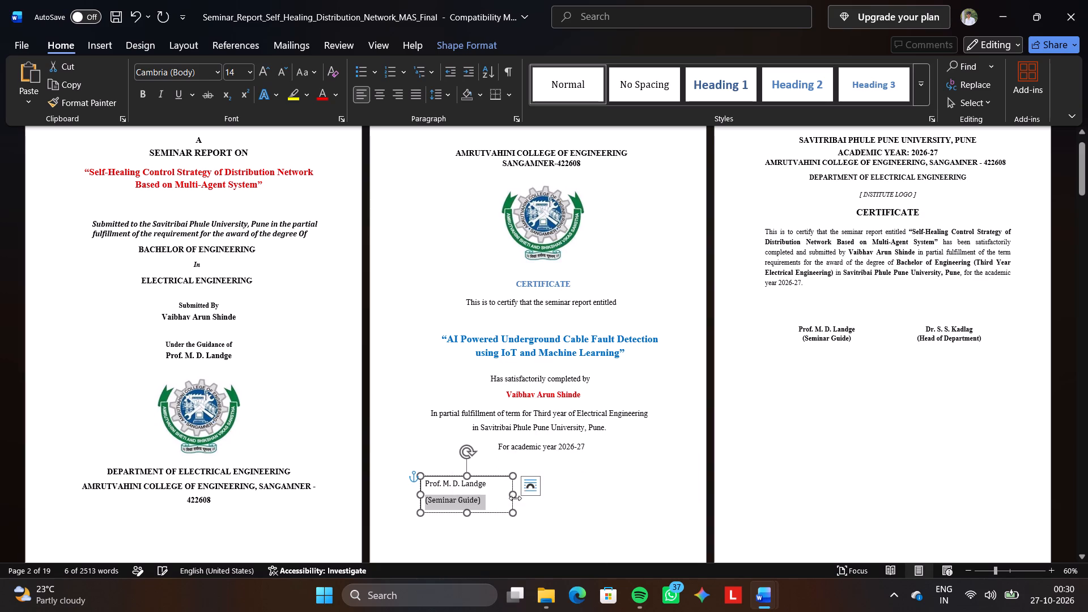
# Change the font of both lines in the signature text box to Times New Roman.
pyautogui.doubleClick(511, 501)
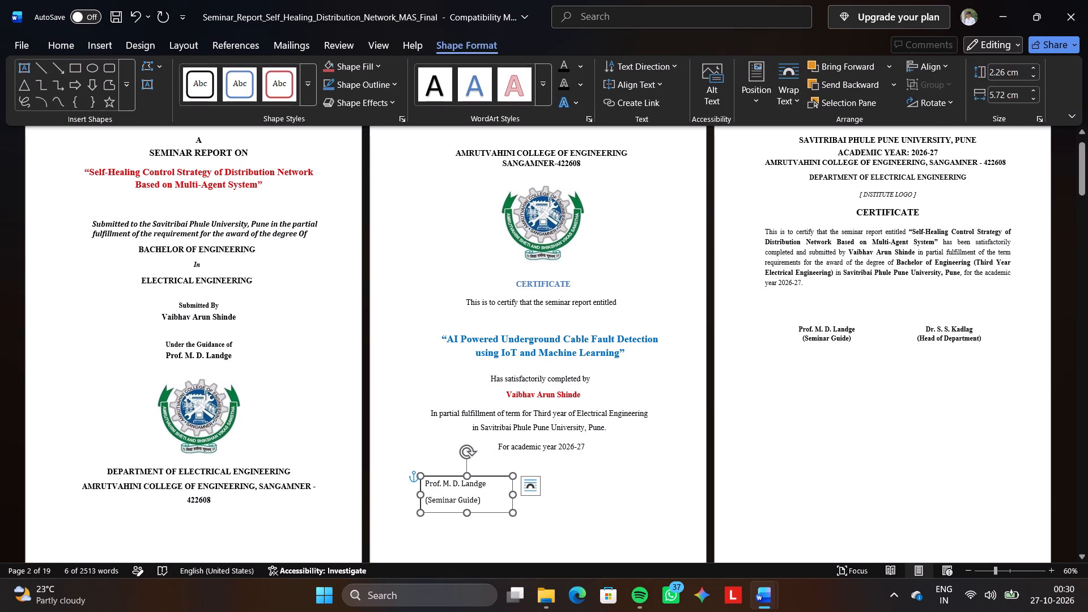
pyautogui.tripleClick(499, 501)
pyautogui.tripleClick(499, 501)
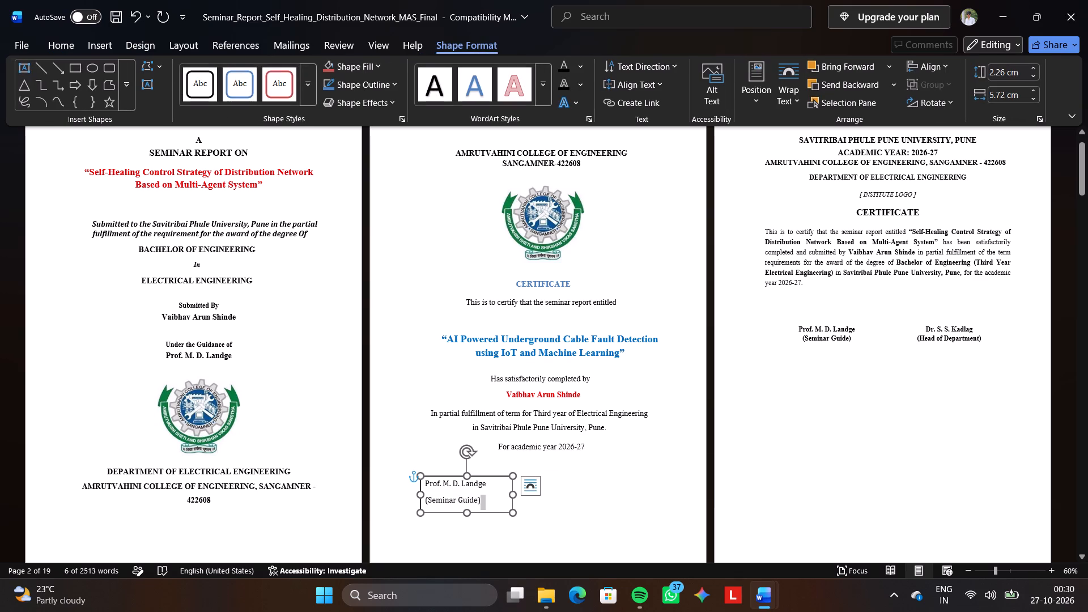
pyautogui.click(499, 501)
pyautogui.hotkey('ctrl', 'a')
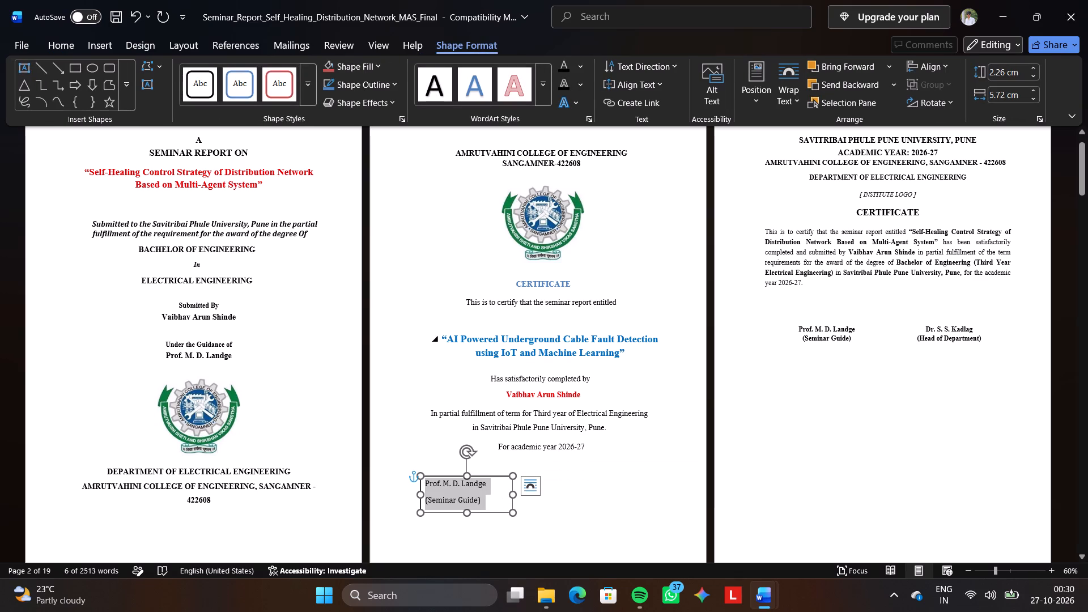
pyautogui.click(78, 41)
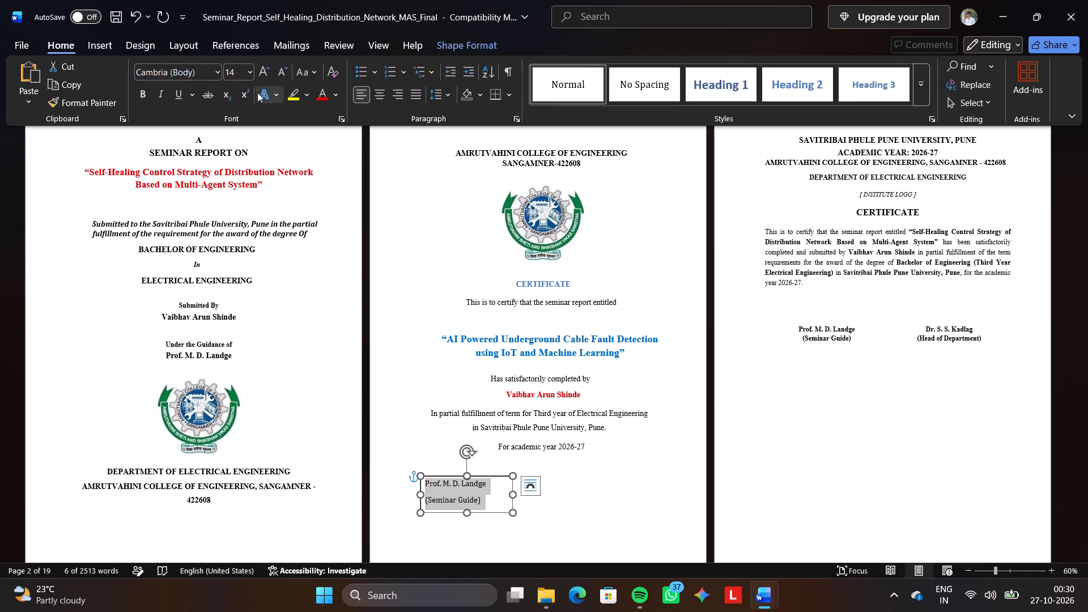
pyautogui.click(203, 75)
pyautogui.write('time')
pyautogui.press('Return')
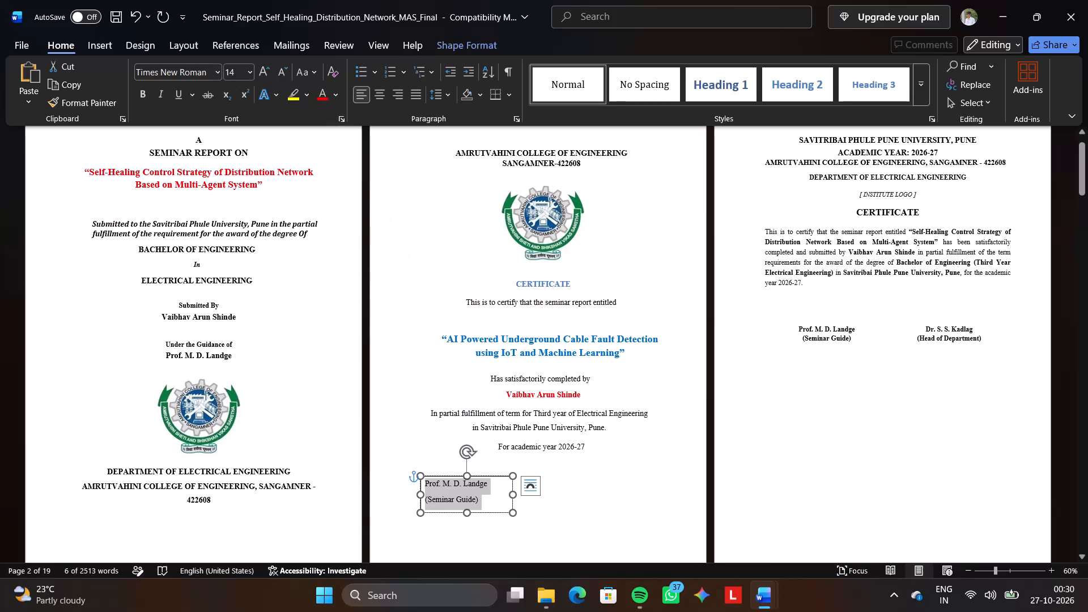
pyautogui.click(493, 496)
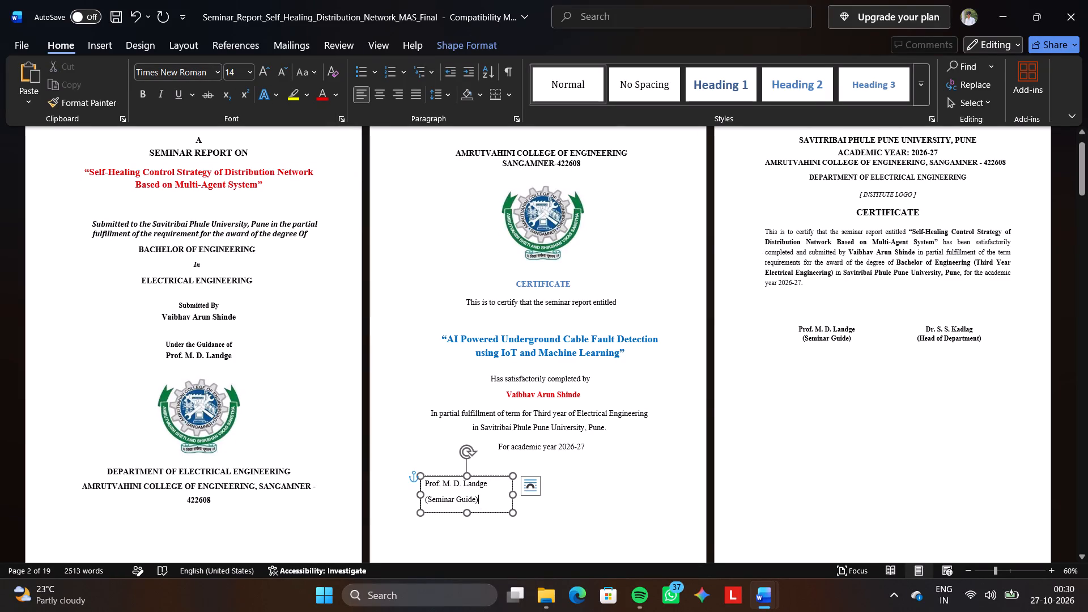
# Duplicate the seminar guide's signature text box on the certificate page.
pyautogui.click(505, 511)
pyautogui.hotkey('ctrl', 'c')
pyautogui.hotkey('ctrl', 'v')
pyautogui.click(505, 512)
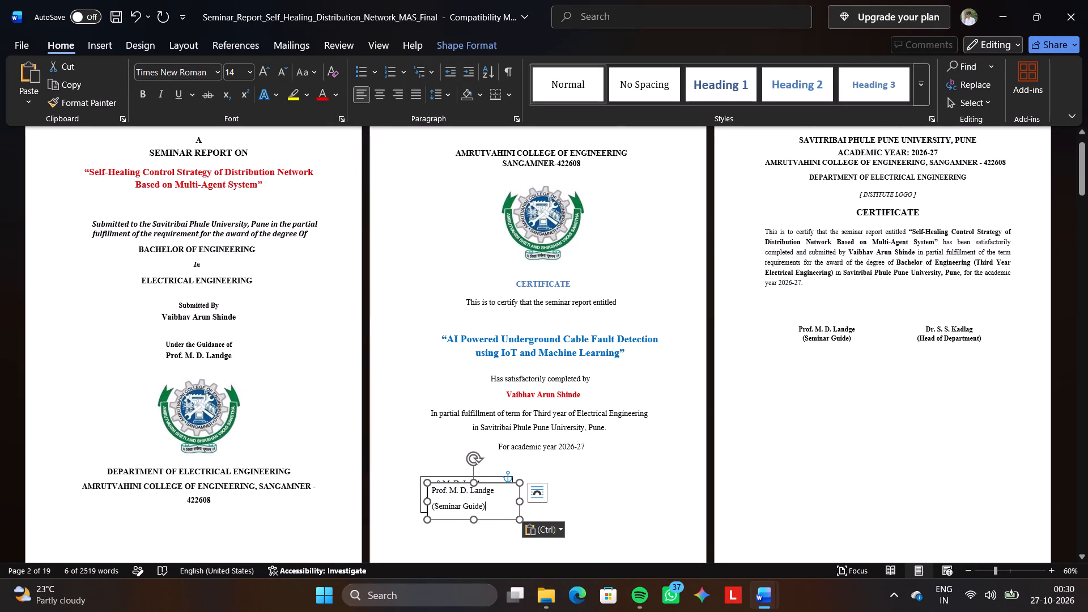
pyautogui.click(505, 512)
pyautogui.click(583, 520)
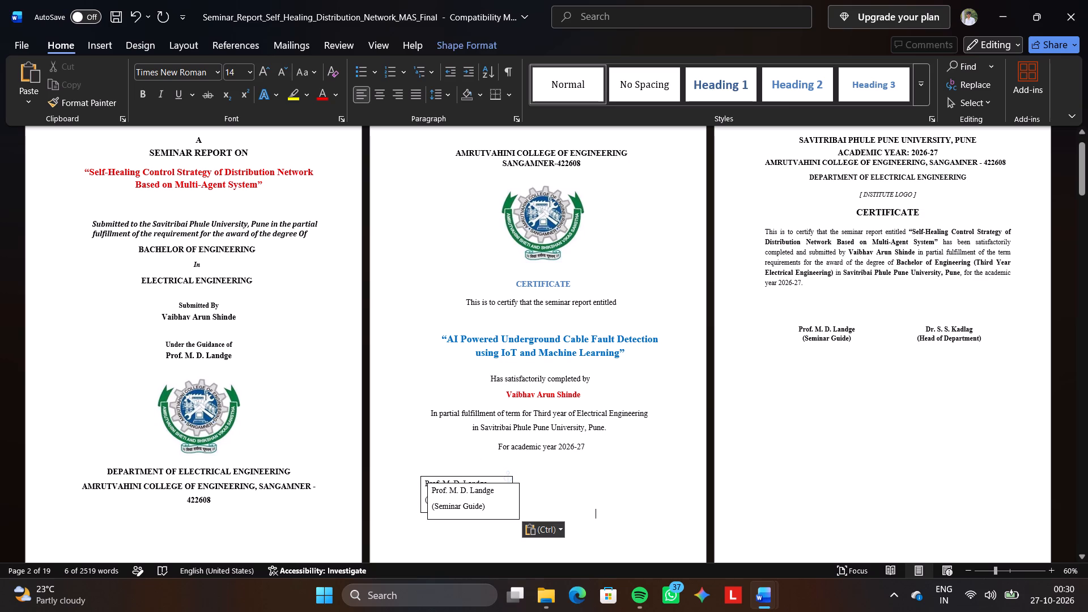
# Move the duplicate signature text box to the certificate page's right edge, roughly level with the original box.
pyautogui.moveTo(507, 519); pyautogui.dragTo(601, 496)
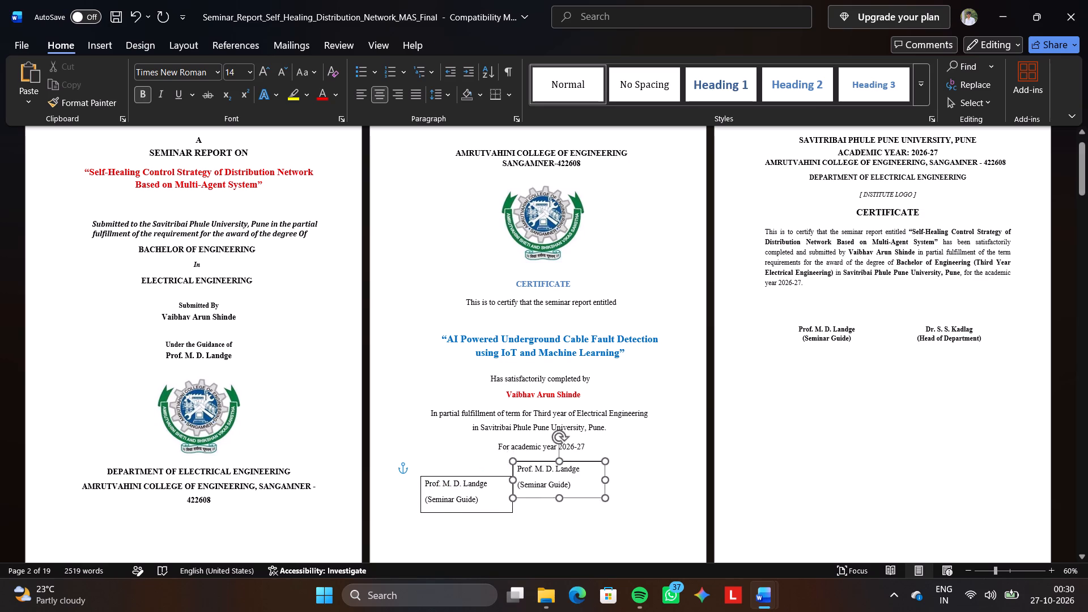
pyautogui.moveTo(601, 496); pyautogui.dragTo(636, 511)
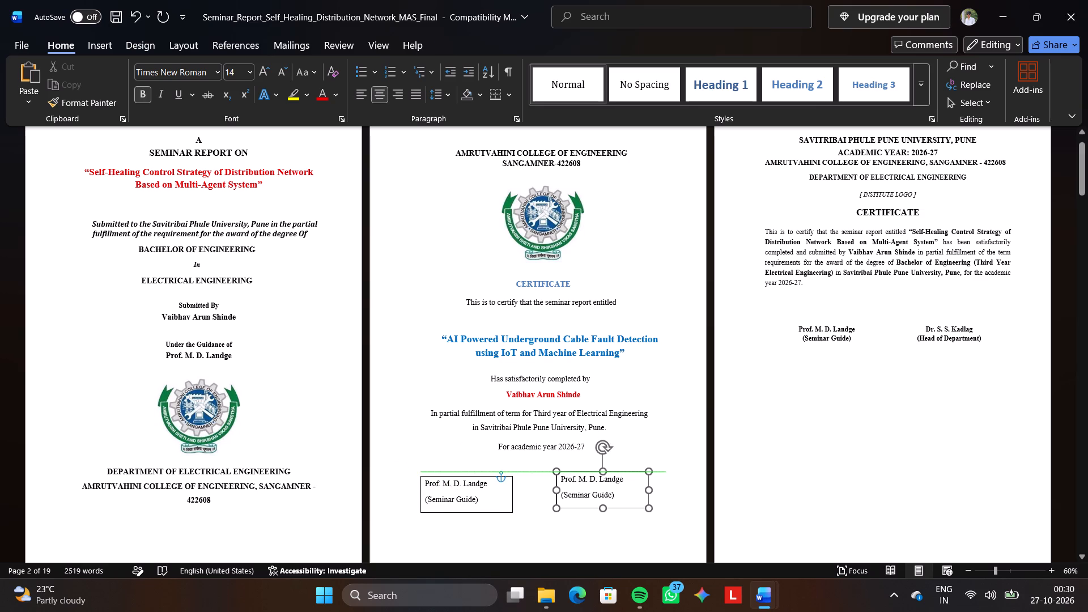
pyautogui.moveTo(636, 511); pyautogui.dragTo(647, 512)
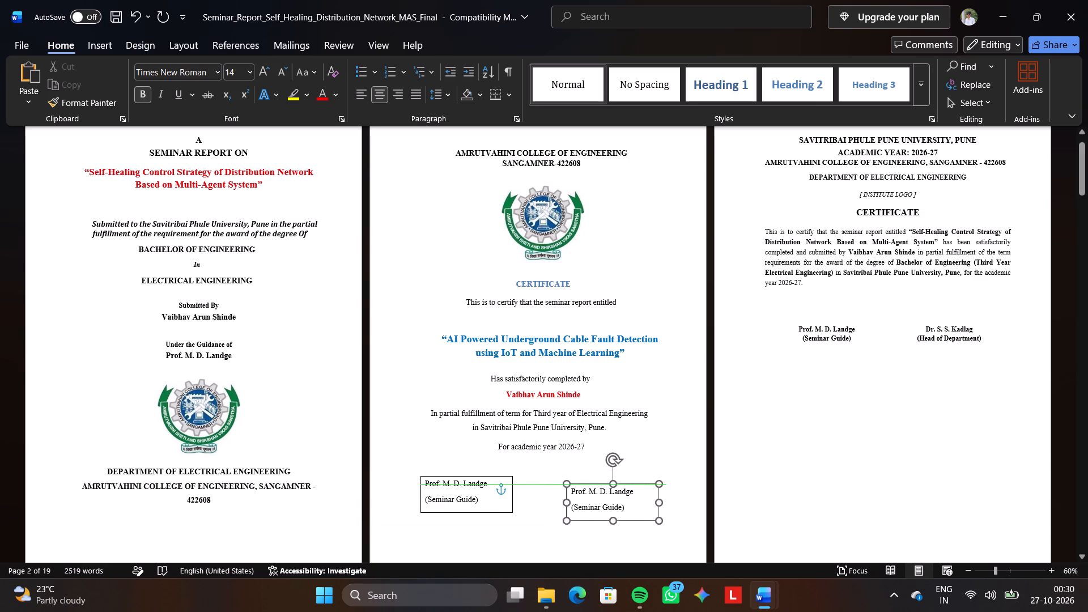
pyautogui.moveTo(647, 512); pyautogui.dragTo(646, 516)
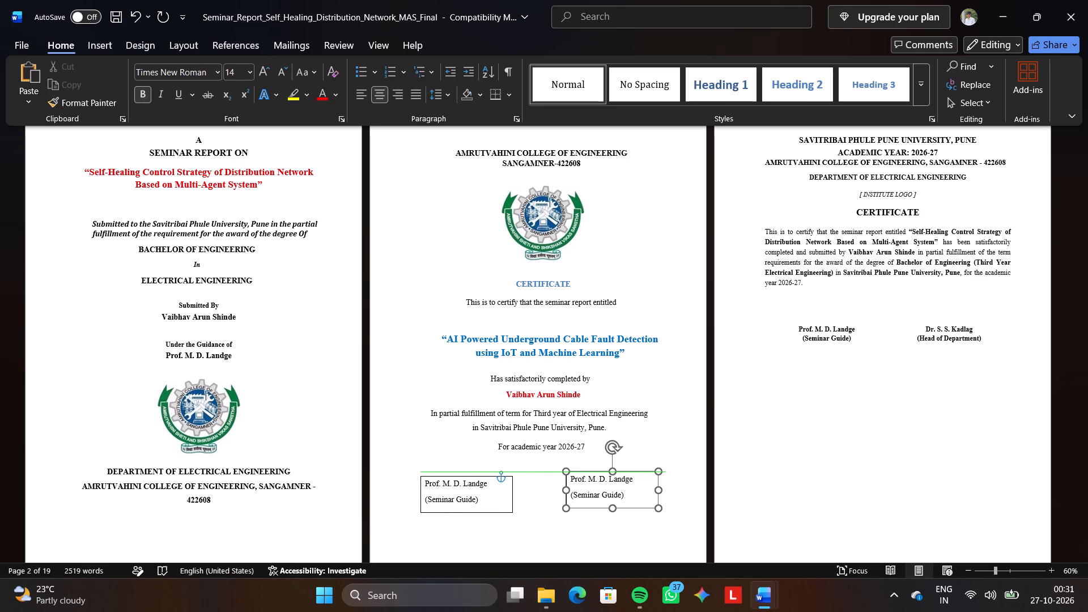
pyautogui.moveTo(646, 516); pyautogui.dragTo(644, 507)
pyautogui.moveTo(636, 496); pyautogui.dragTo(636, 505)
pyautogui.click(636, 505)
pyautogui.click(636, 505)
pyautogui.moveTo(636, 505); pyautogui.dragTo(646, 514)
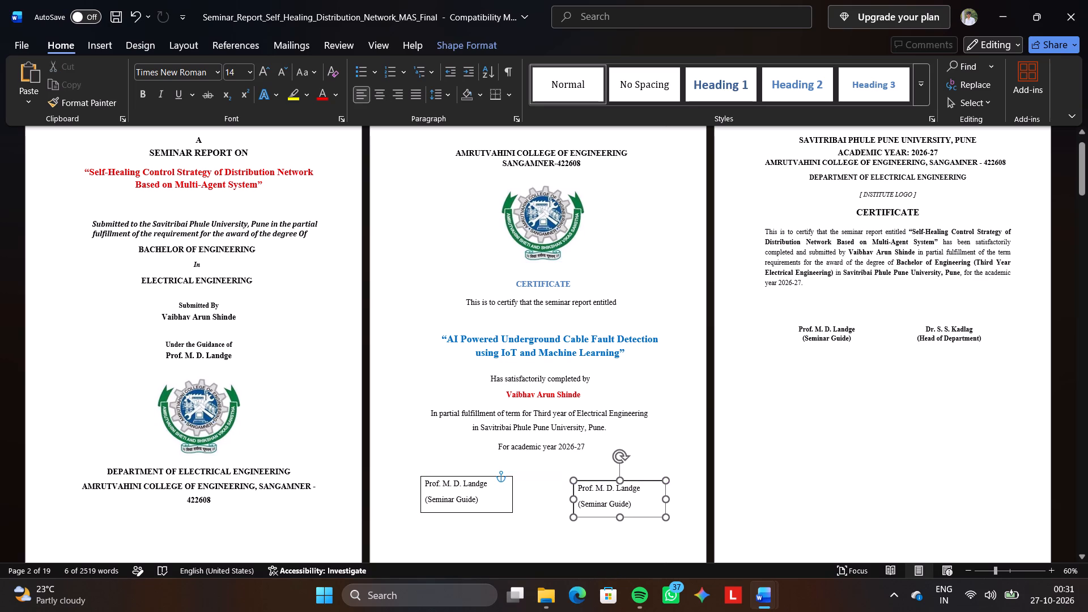
pyautogui.moveTo(646, 514); pyautogui.dragTo(649, 508)
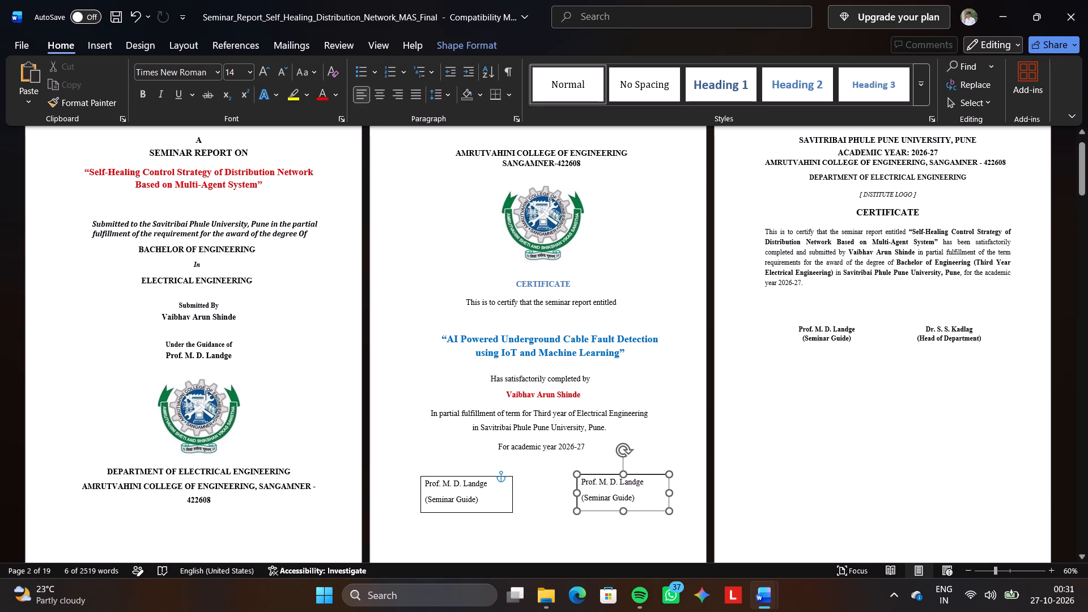
pyautogui.moveTo(649, 508); pyautogui.dragTo(656, 508)
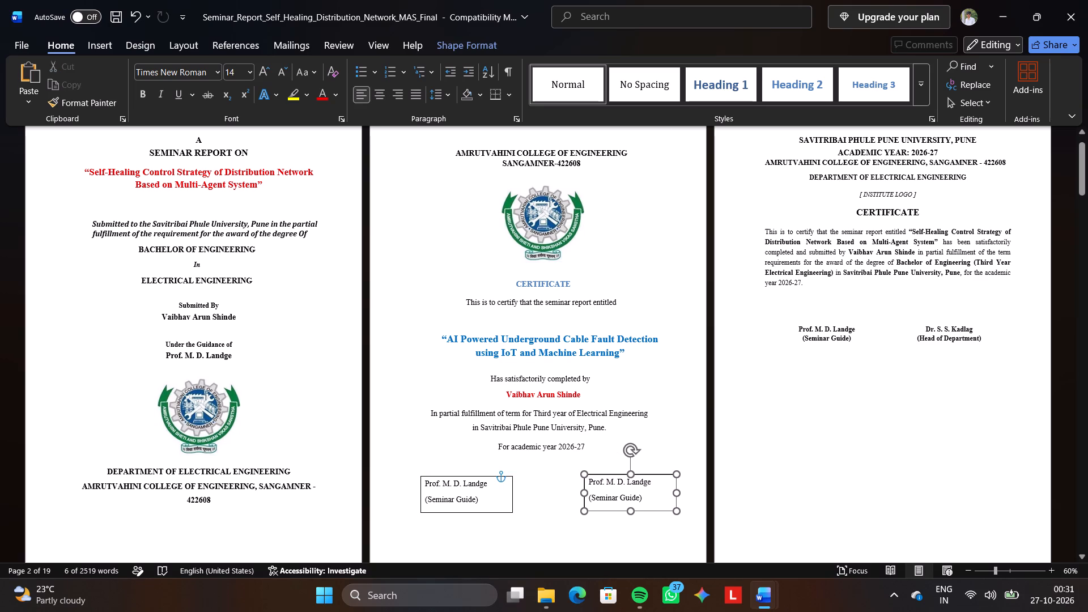
pyautogui.moveTo(656, 508); pyautogui.dragTo(681, 506)
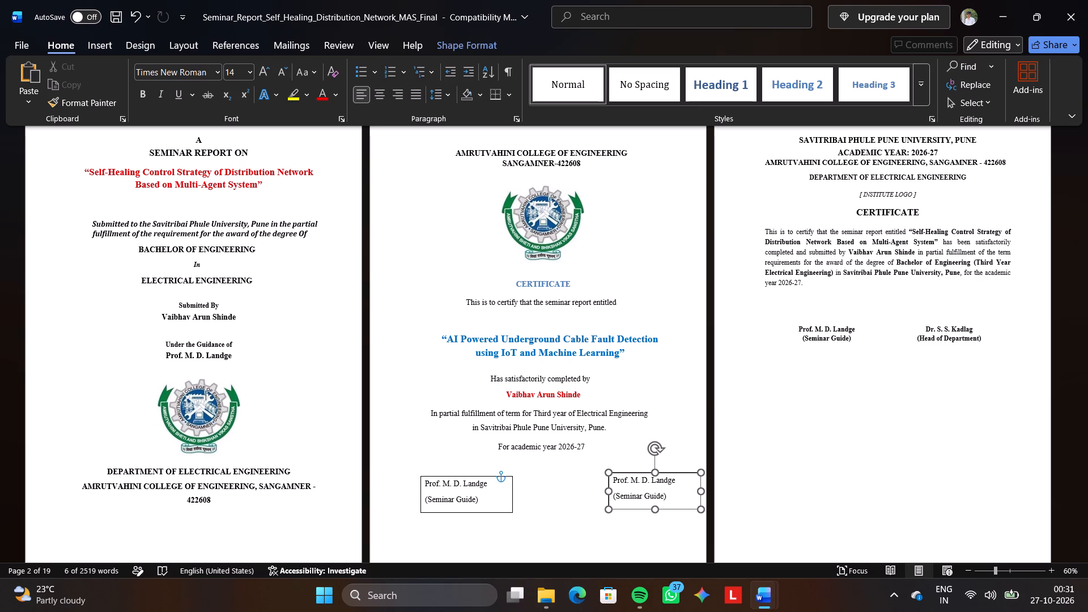
pyautogui.moveTo(681, 506); pyautogui.dragTo(684, 508)
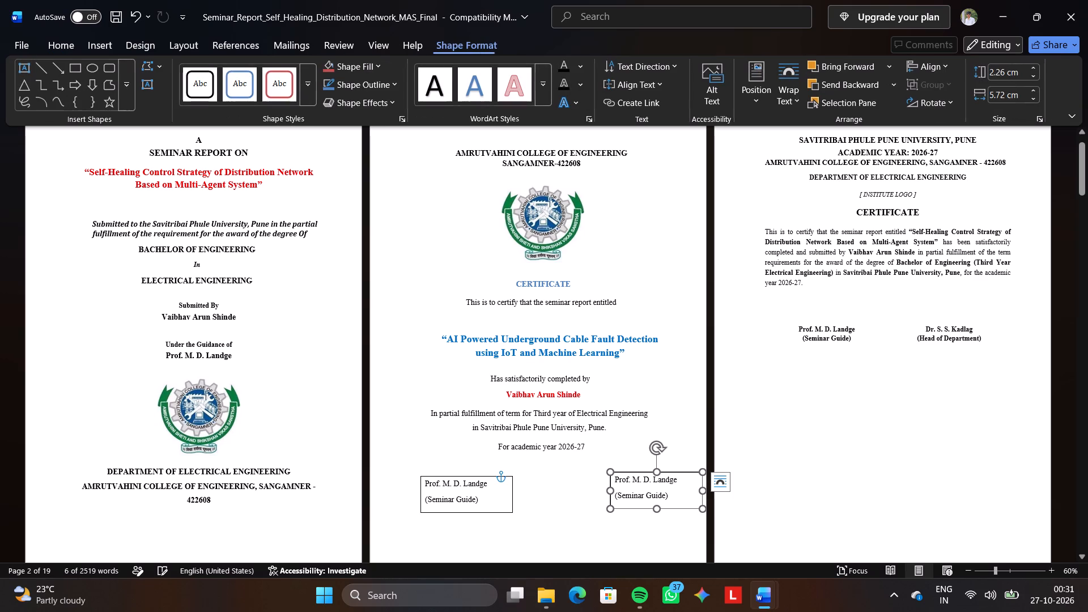
# Move the original signature text box closer to the certificate page's left edge, roughly level with the duplicate.
pyautogui.click(495, 509)
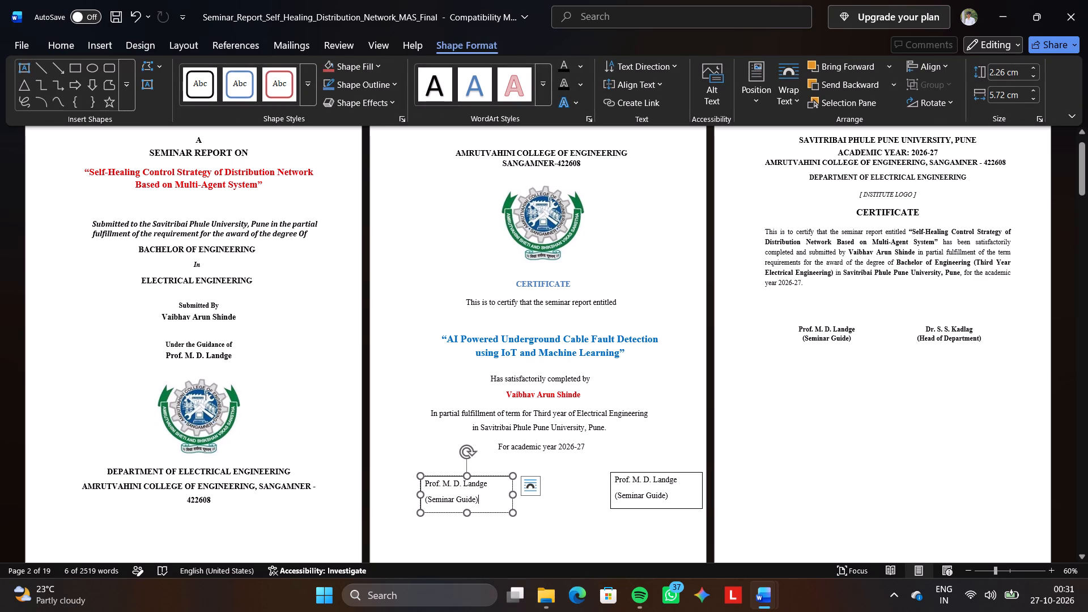
pyautogui.moveTo(495, 512); pyautogui.dragTo(461, 512)
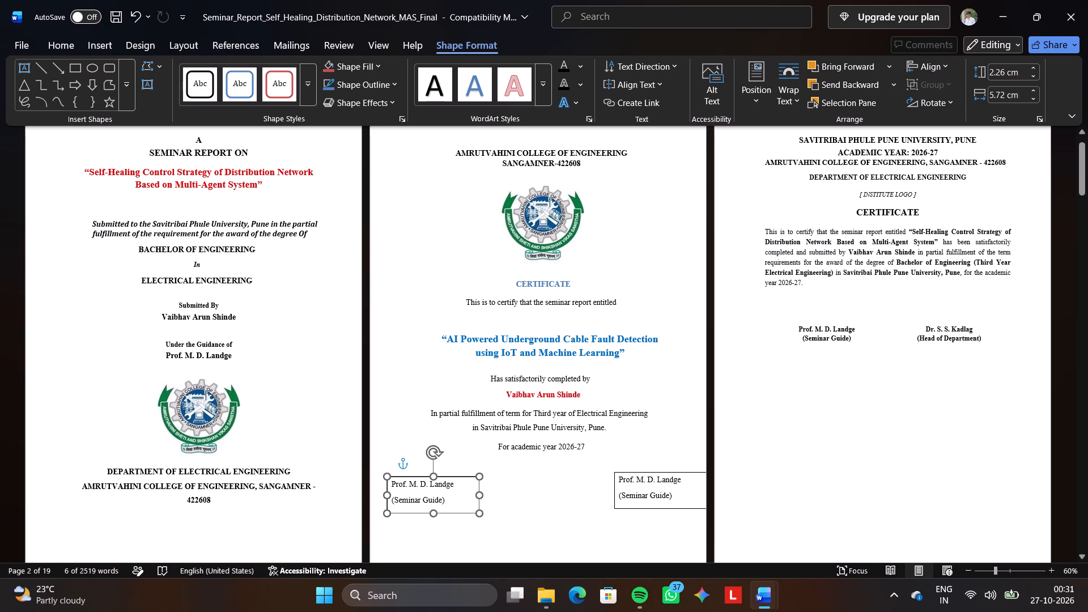
pyautogui.moveTo(461, 512); pyautogui.dragTo(470, 509)
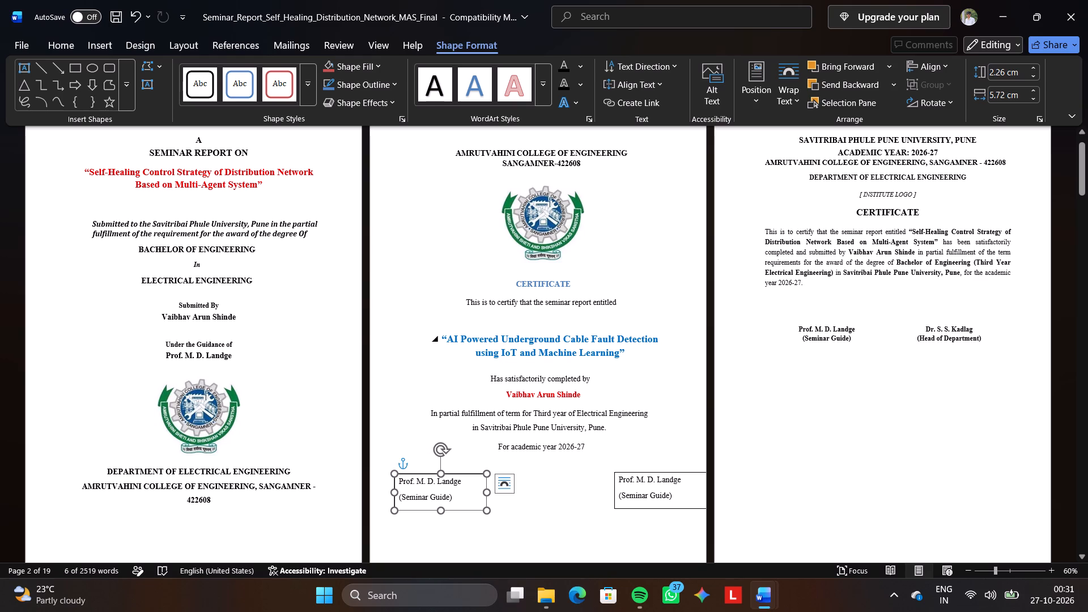
# Copy the head of department's name from the other report over the guide's name in the right text box, keeping the role on its own line.
pyautogui.hotkey('alt', 'Tab')
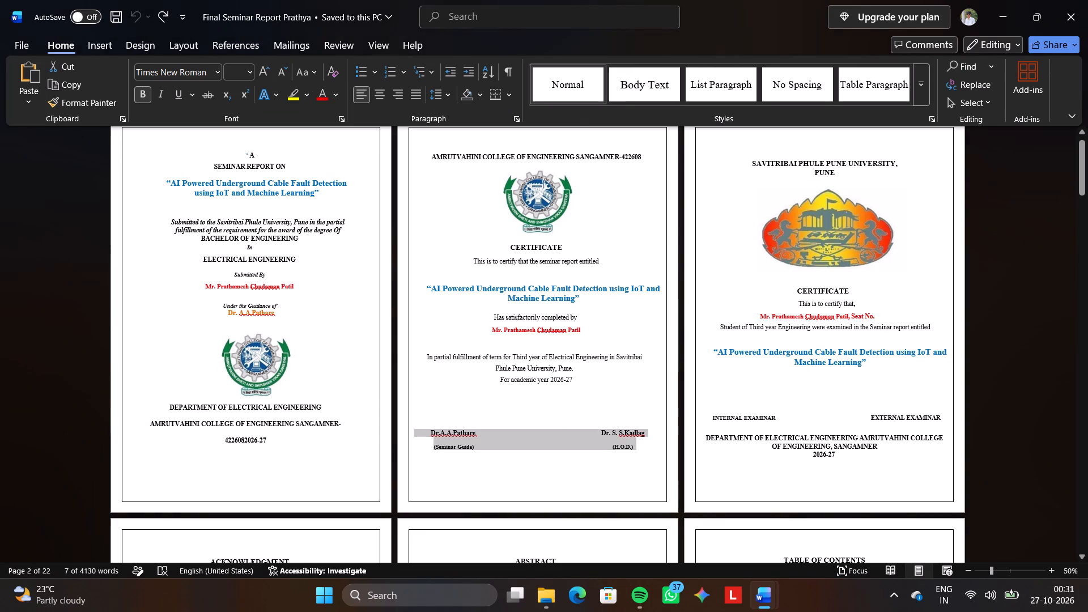
pyautogui.tripleClick(600, 430)
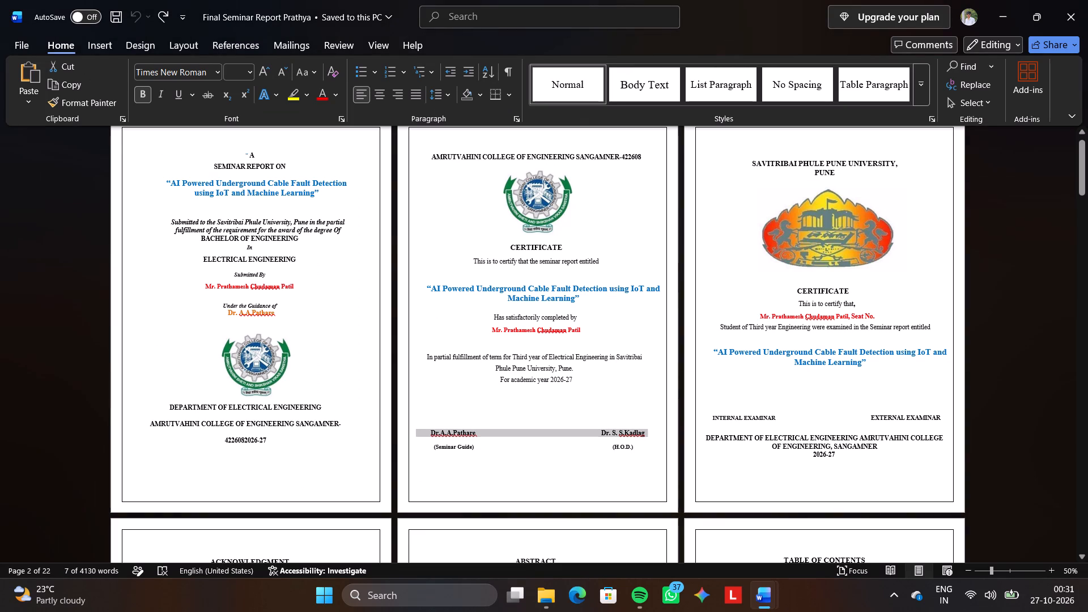
pyautogui.click(601, 434)
pyautogui.moveTo(601, 434); pyautogui.dragTo(641, 431)
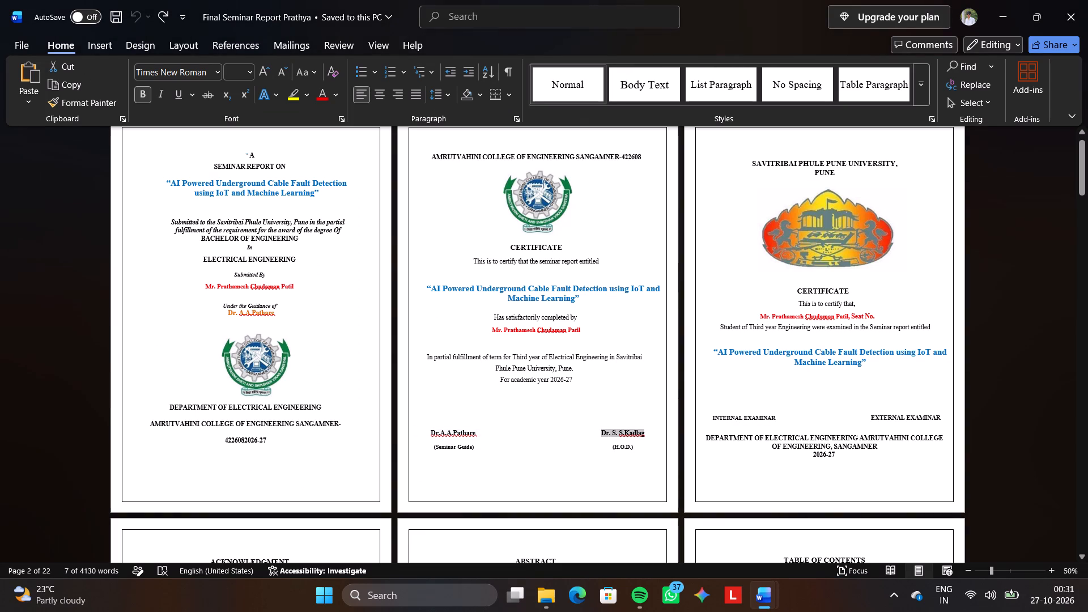
pyautogui.moveTo(641, 431); pyautogui.dragTo(644, 431)
pyautogui.hotkey('ctrl', 'c')
pyautogui.hotkey('alt', 'Tab')
pyautogui.doubleClick(658, 483)
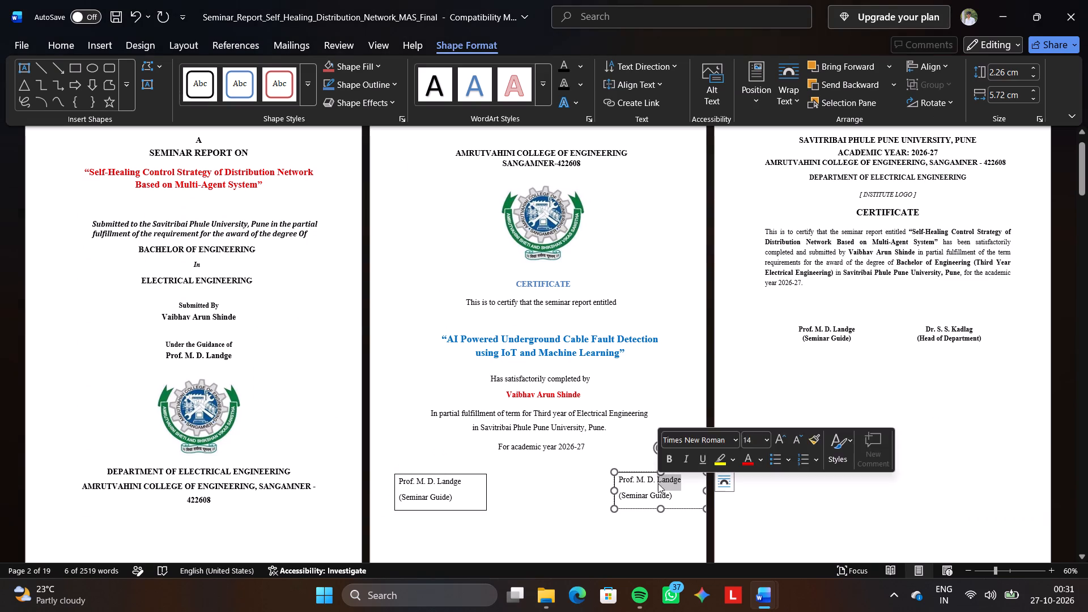
pyautogui.tripleClick(658, 483)
pyautogui.hotkey('ctrl', 'v')
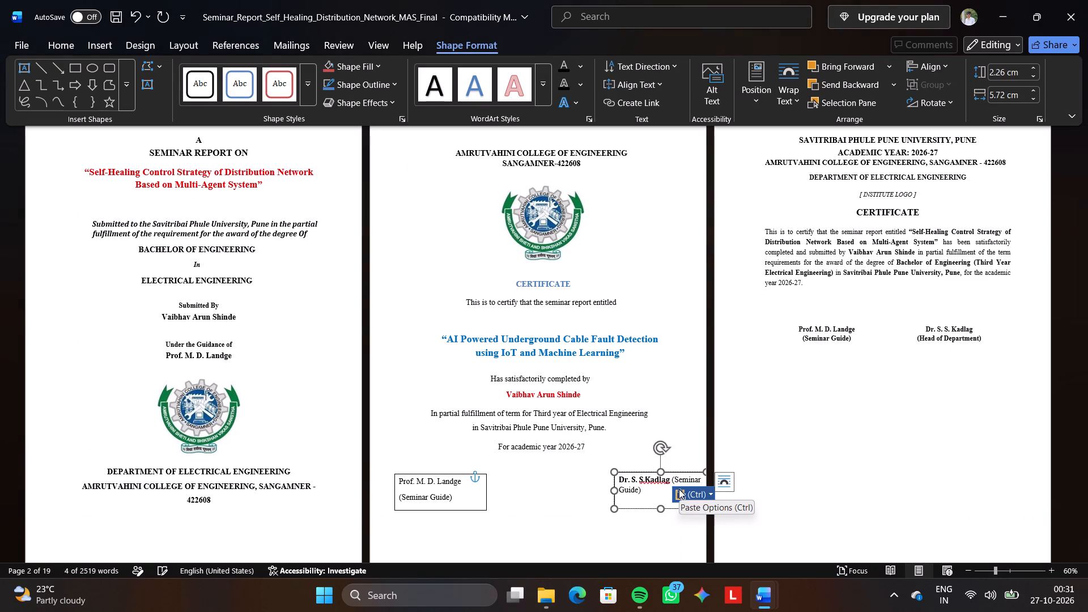
pyautogui.press('Return')
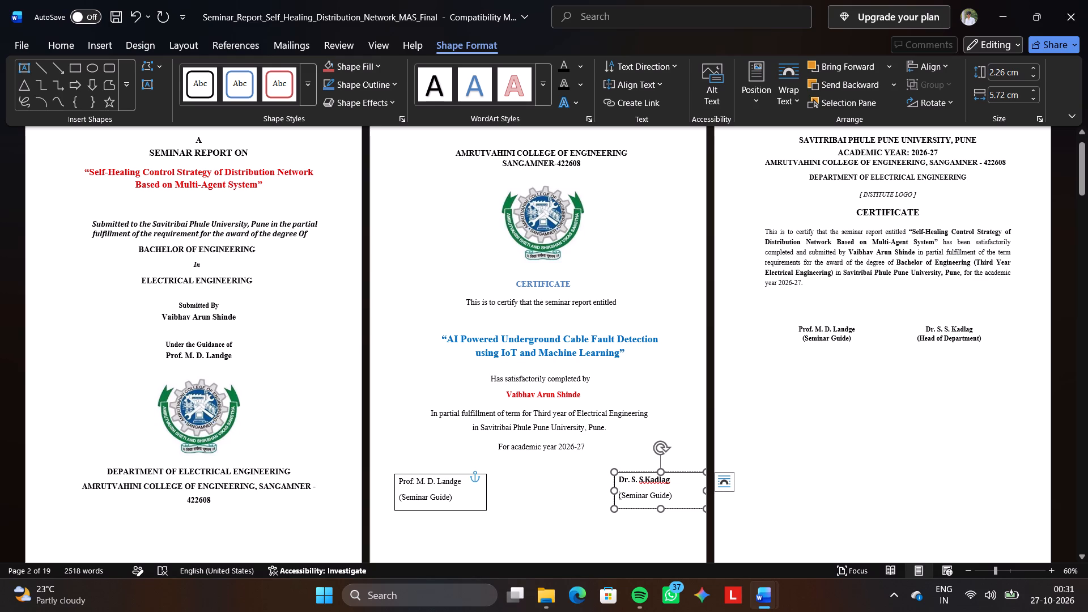
# Replace "Seminar Guide" with "HOD" inside the parentheses in the right signature text box.
pyautogui.moveTo(622, 495); pyautogui.dragTo(666, 492)
pyautogui.write('HOD')
# Make the guide's name bold in the left signature text box.
pyautogui.tripleClick(450, 481)
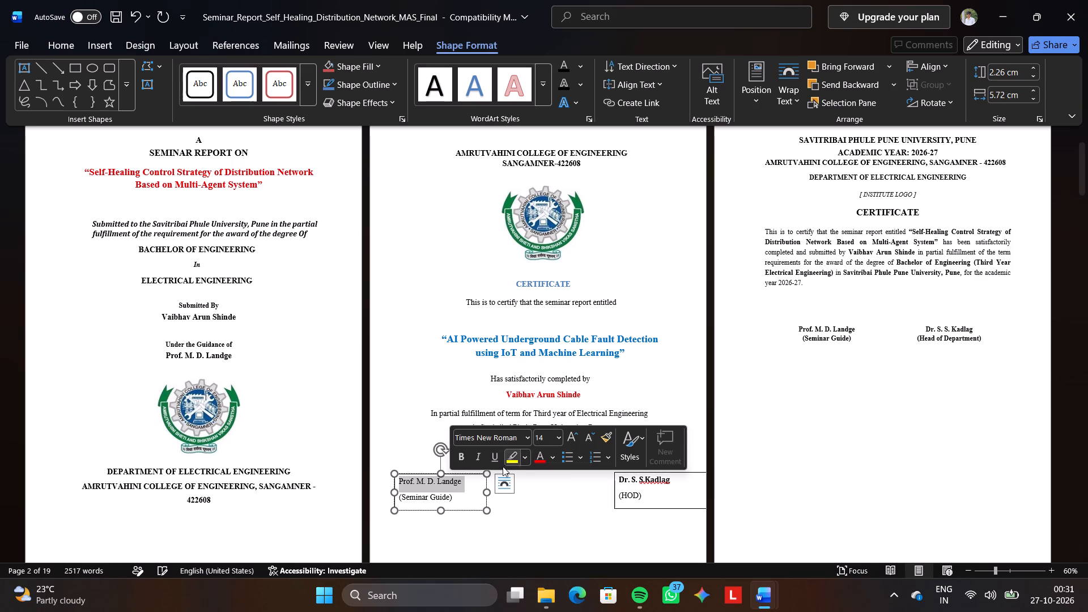
pyautogui.click(454, 450)
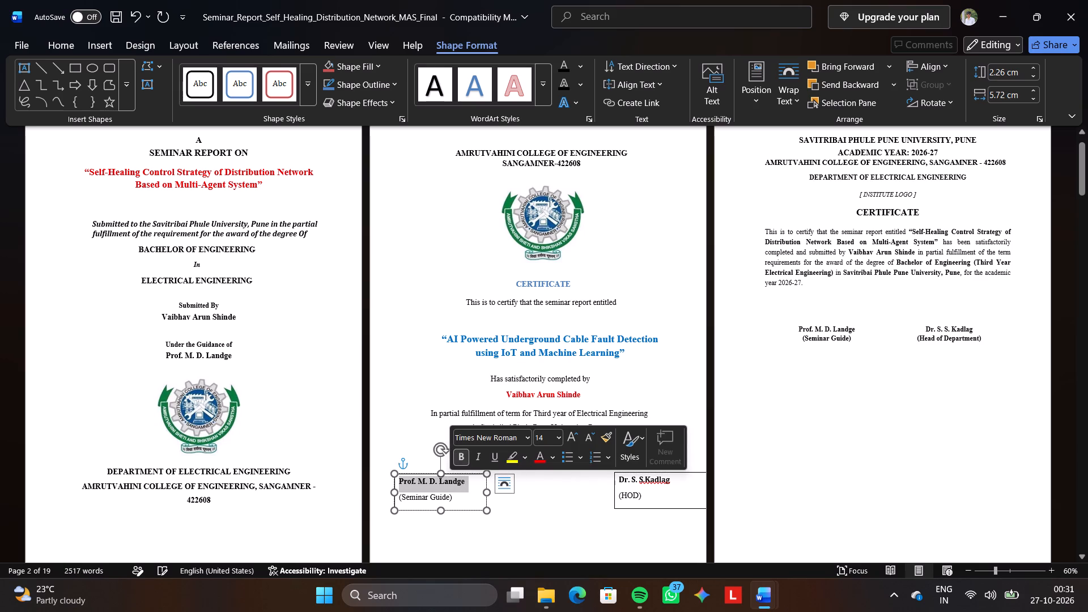
# Change the font of the head of department's name in the right signature text box to Times New Roman.
pyautogui.tripleClick(635, 479)
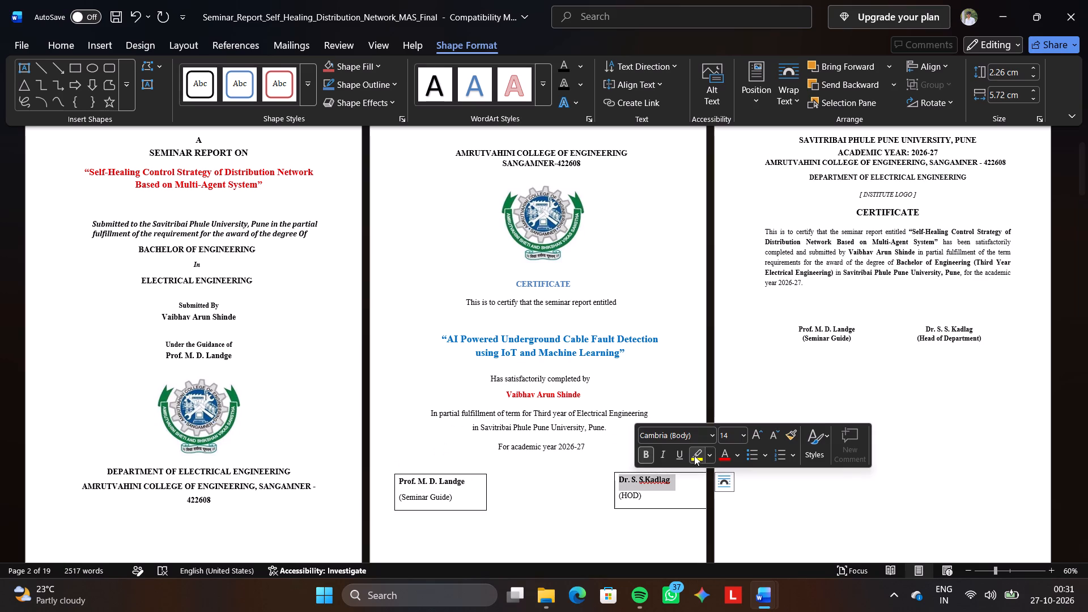
pyautogui.click(712, 435)
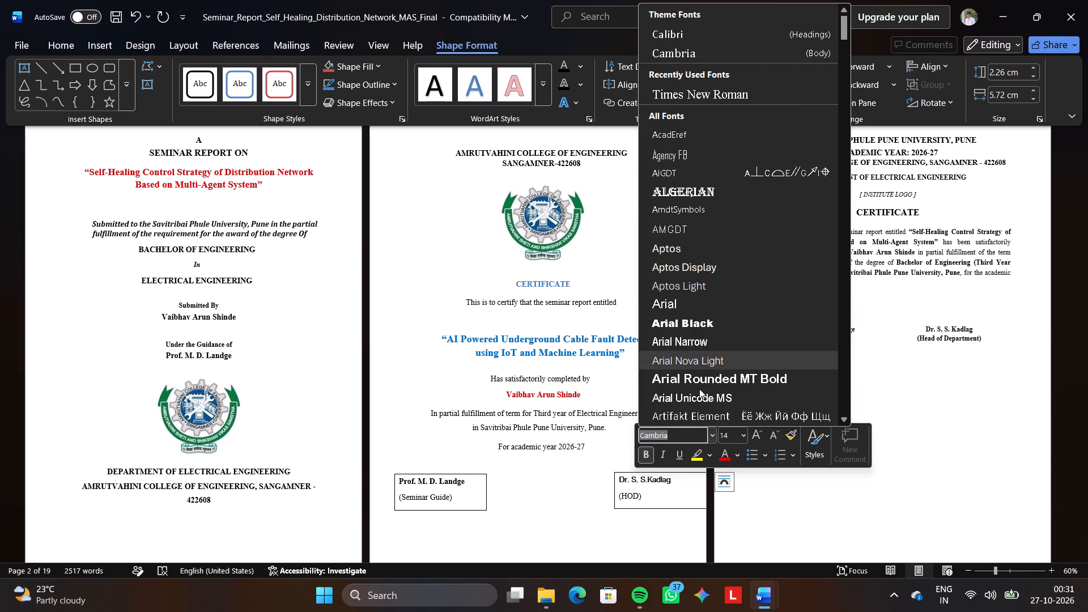
pyautogui.click(693, 89)
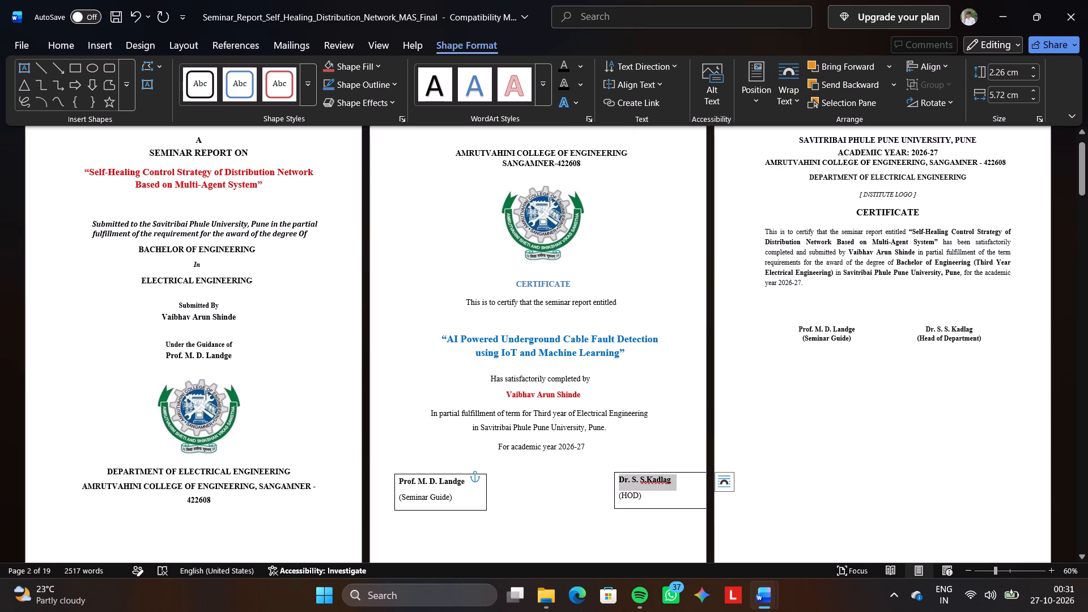
pyautogui.click(665, 381)
pyautogui.click(657, 457)
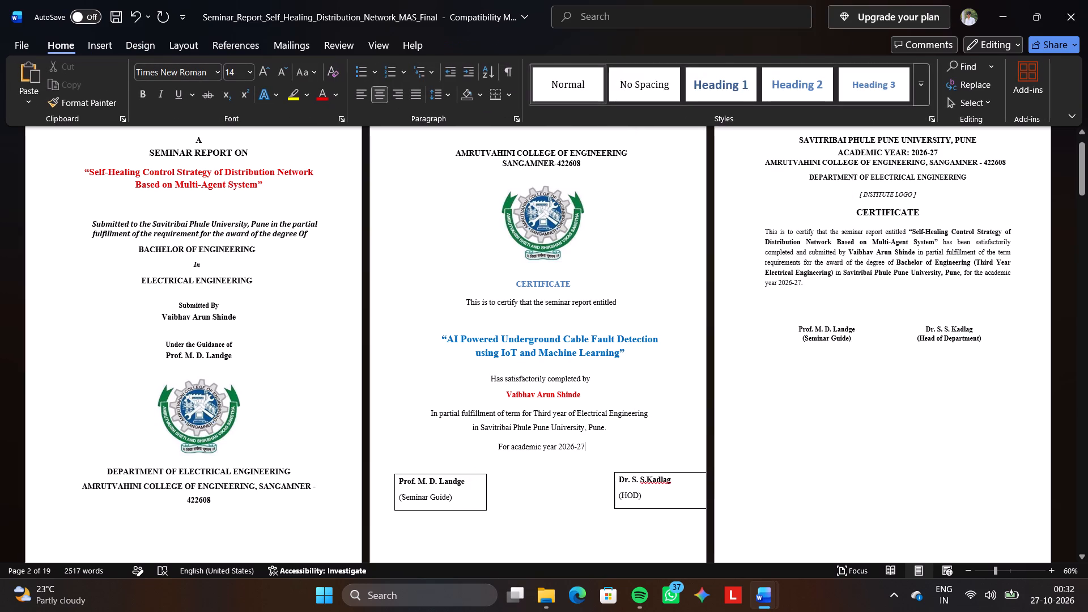
pyautogui.click(599, 505)
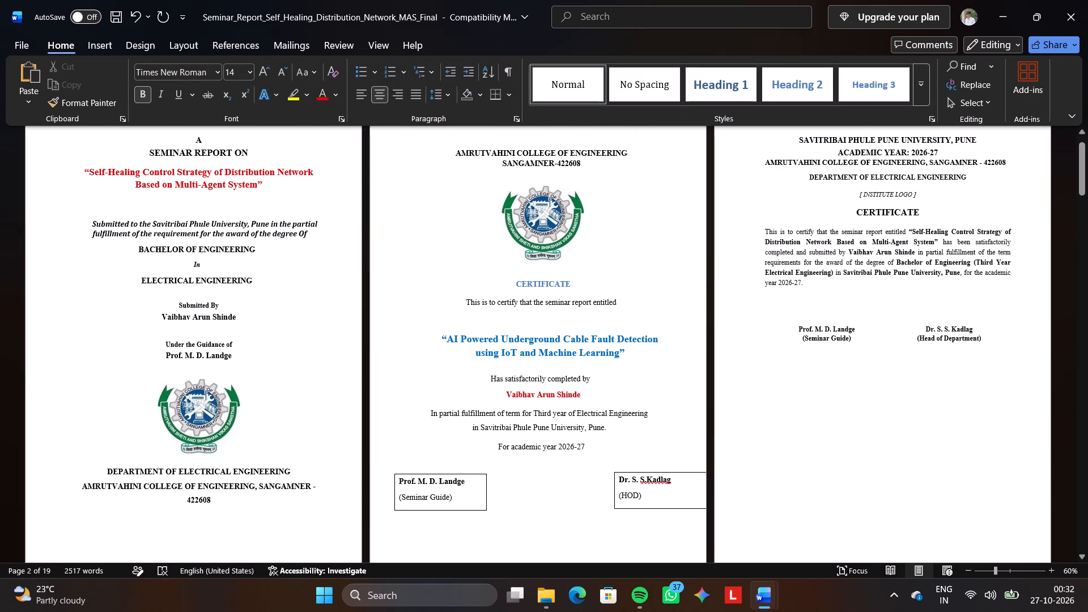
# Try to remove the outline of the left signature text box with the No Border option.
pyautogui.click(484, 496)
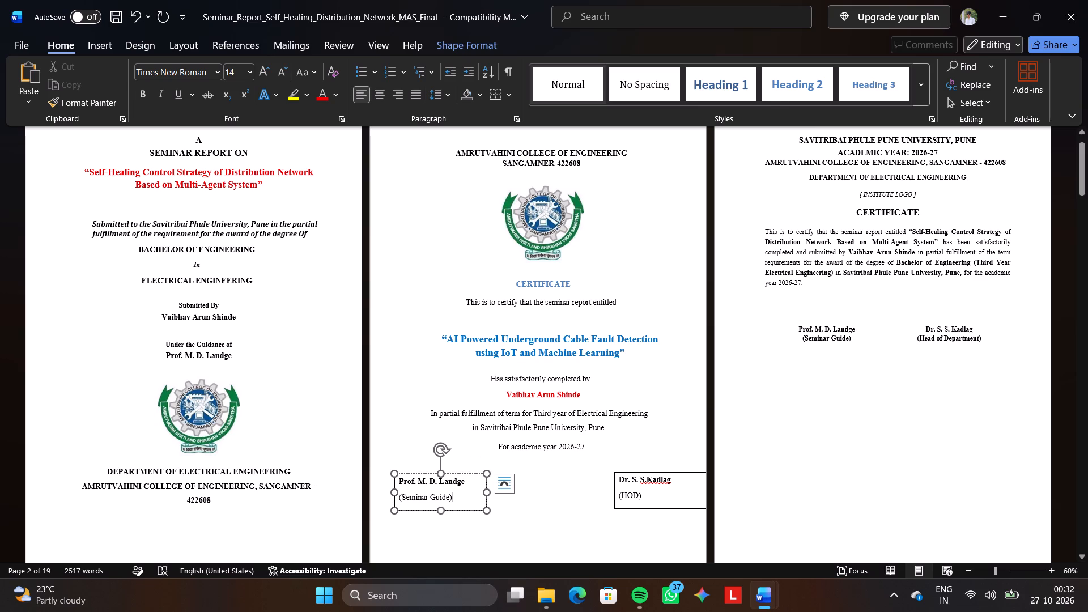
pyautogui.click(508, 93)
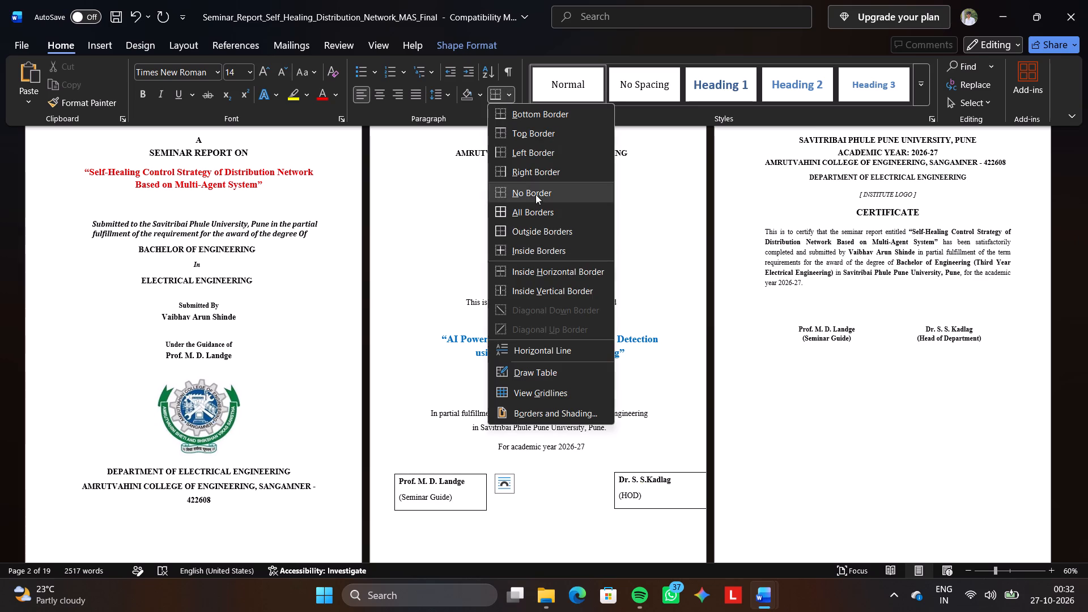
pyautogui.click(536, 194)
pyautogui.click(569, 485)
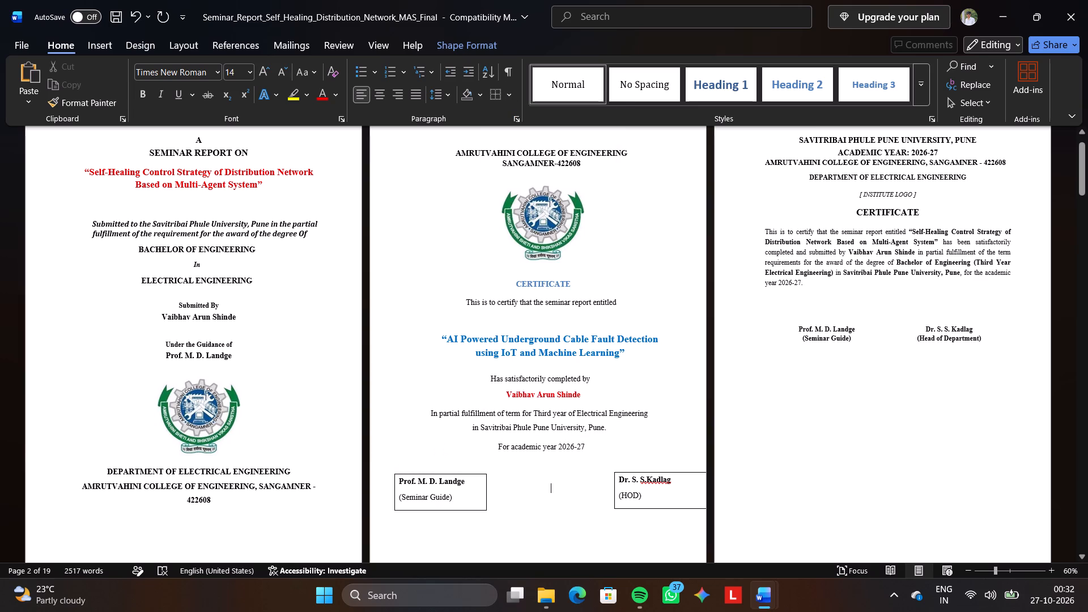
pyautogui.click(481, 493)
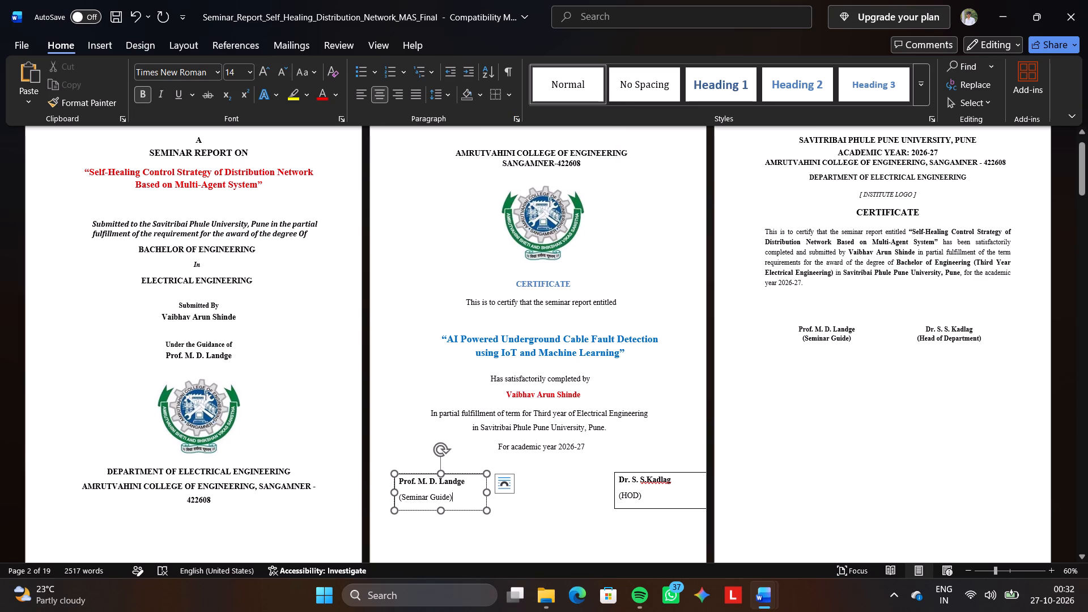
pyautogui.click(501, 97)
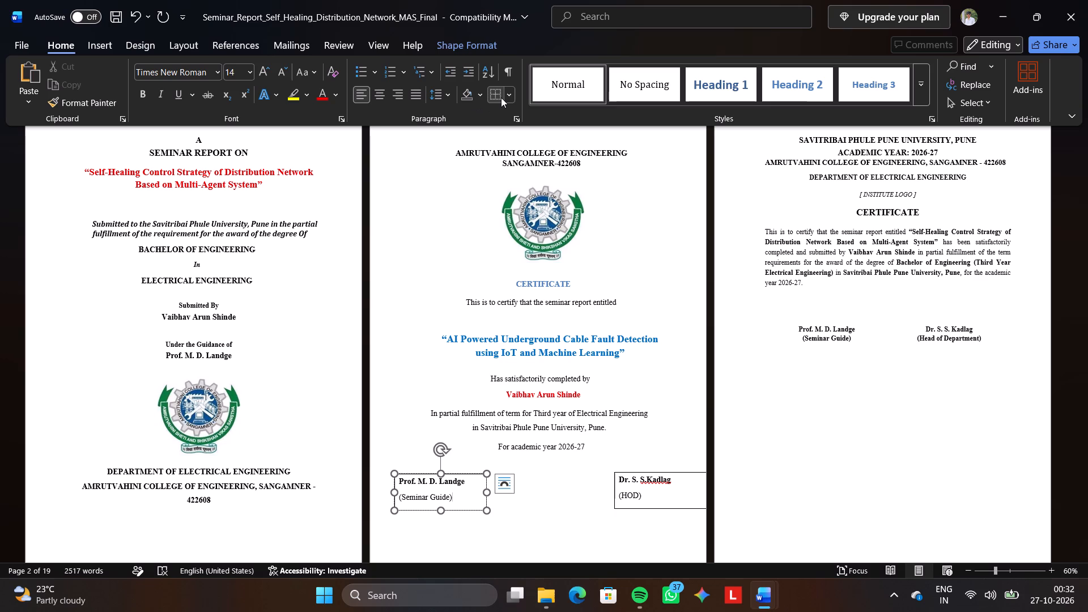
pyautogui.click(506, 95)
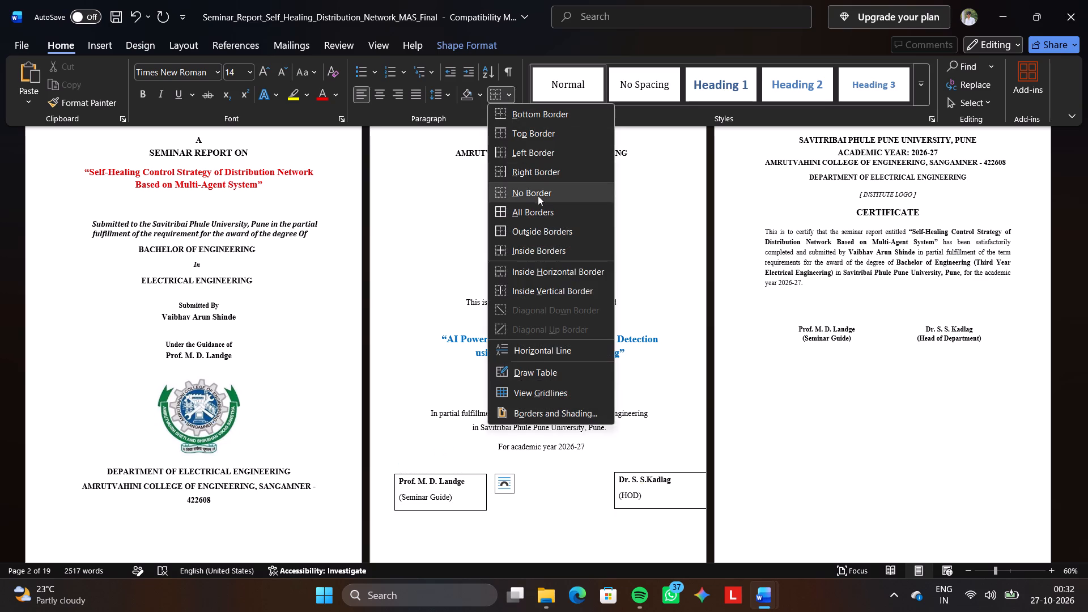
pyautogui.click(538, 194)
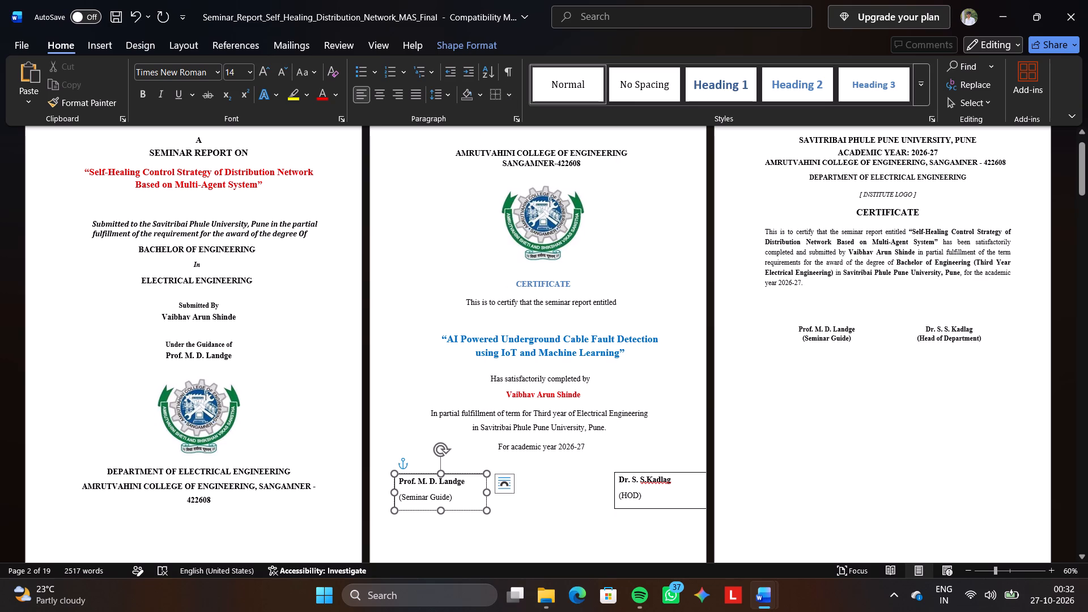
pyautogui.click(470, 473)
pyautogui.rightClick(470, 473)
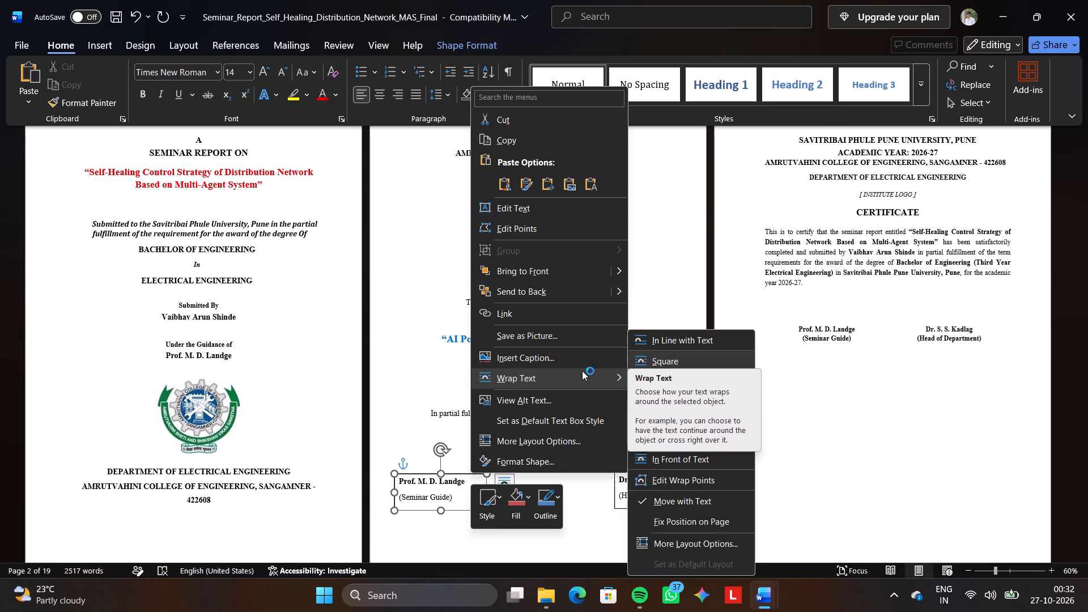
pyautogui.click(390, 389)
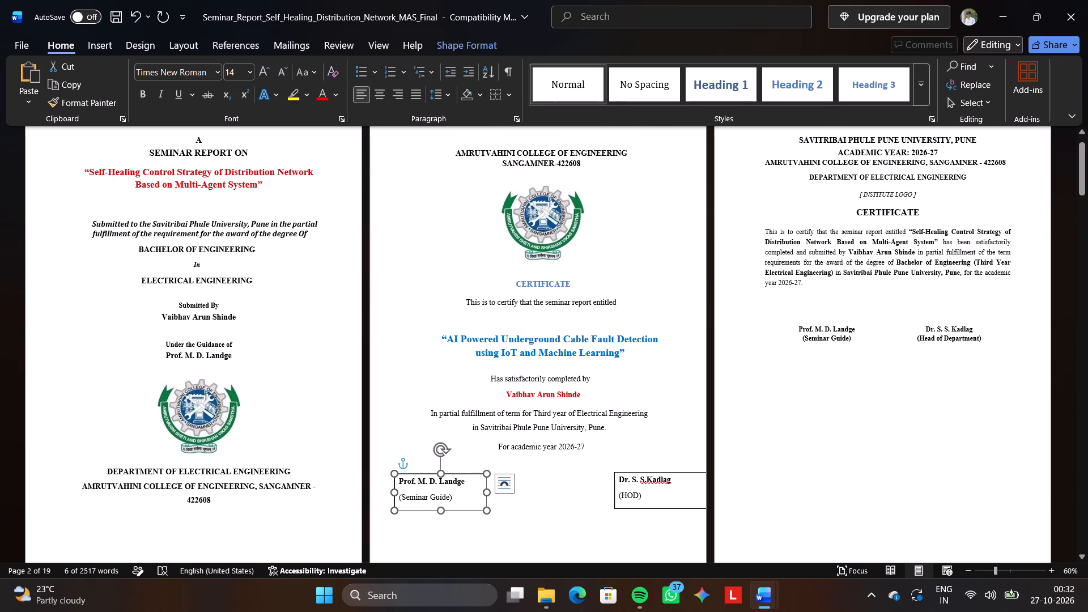
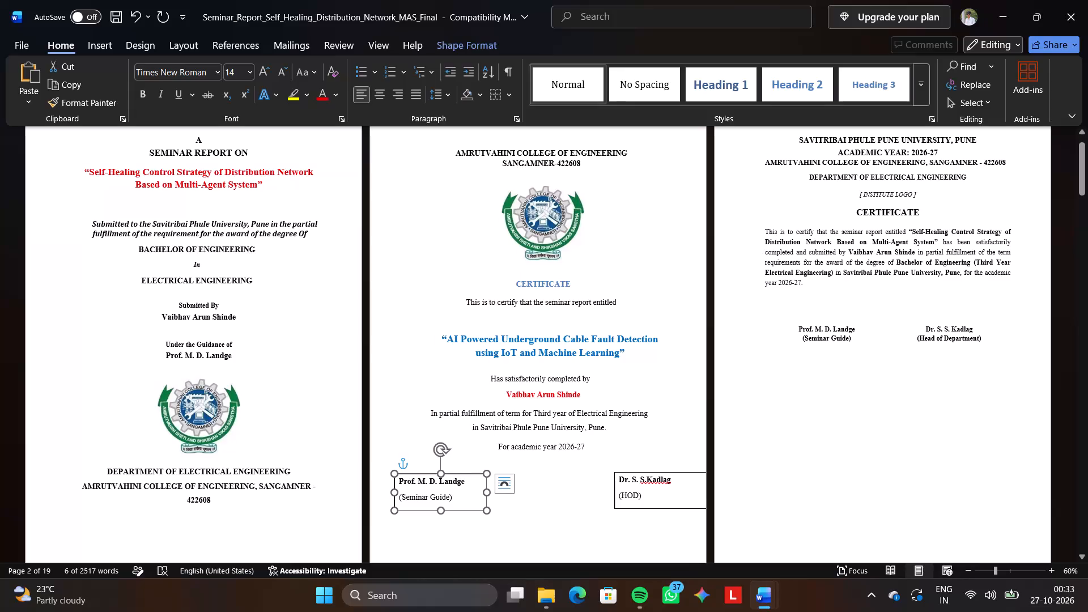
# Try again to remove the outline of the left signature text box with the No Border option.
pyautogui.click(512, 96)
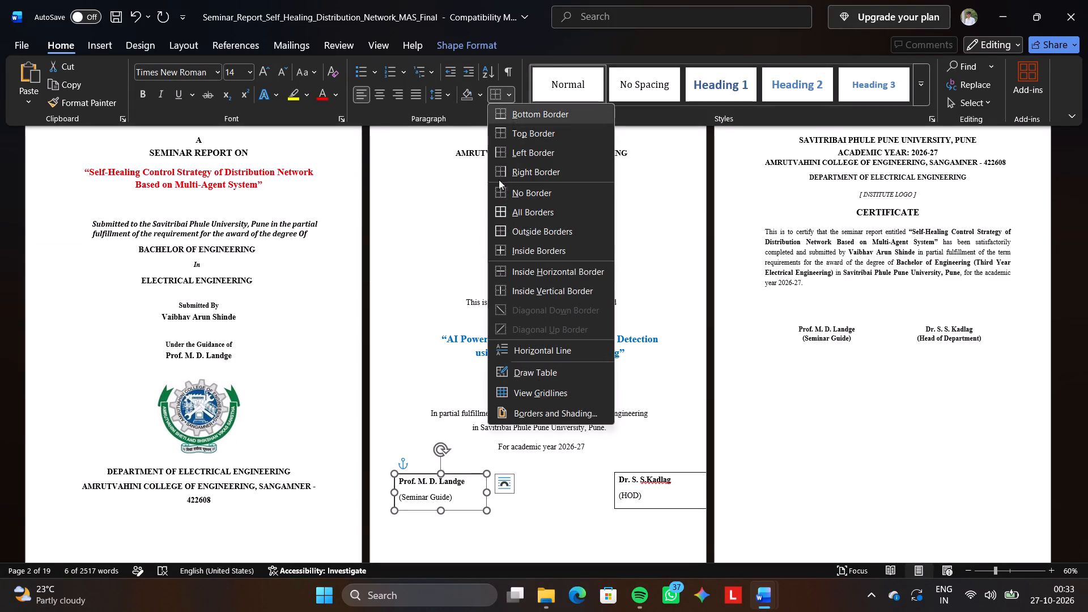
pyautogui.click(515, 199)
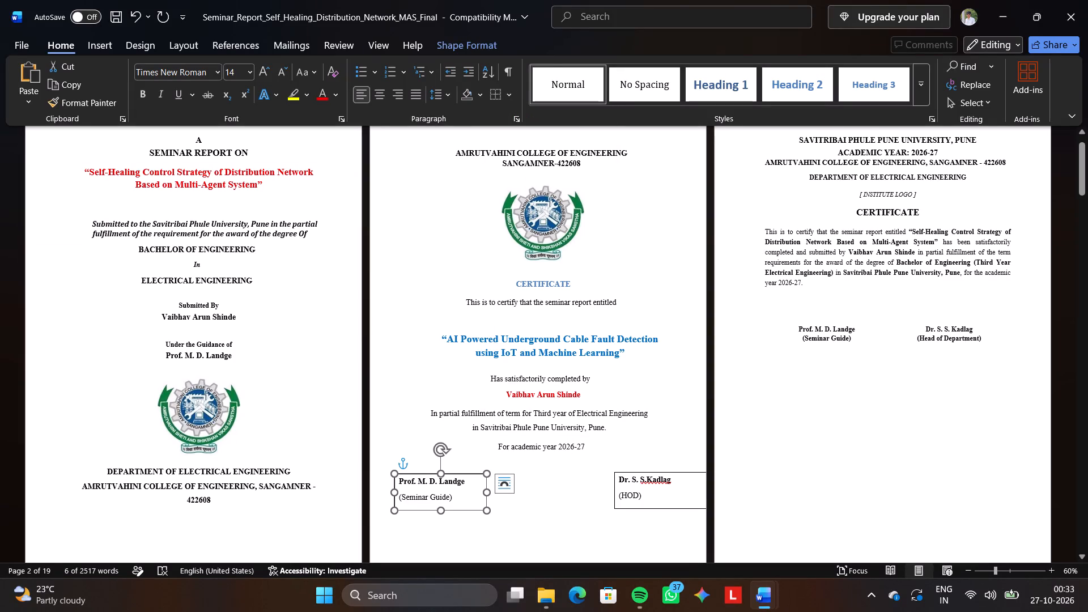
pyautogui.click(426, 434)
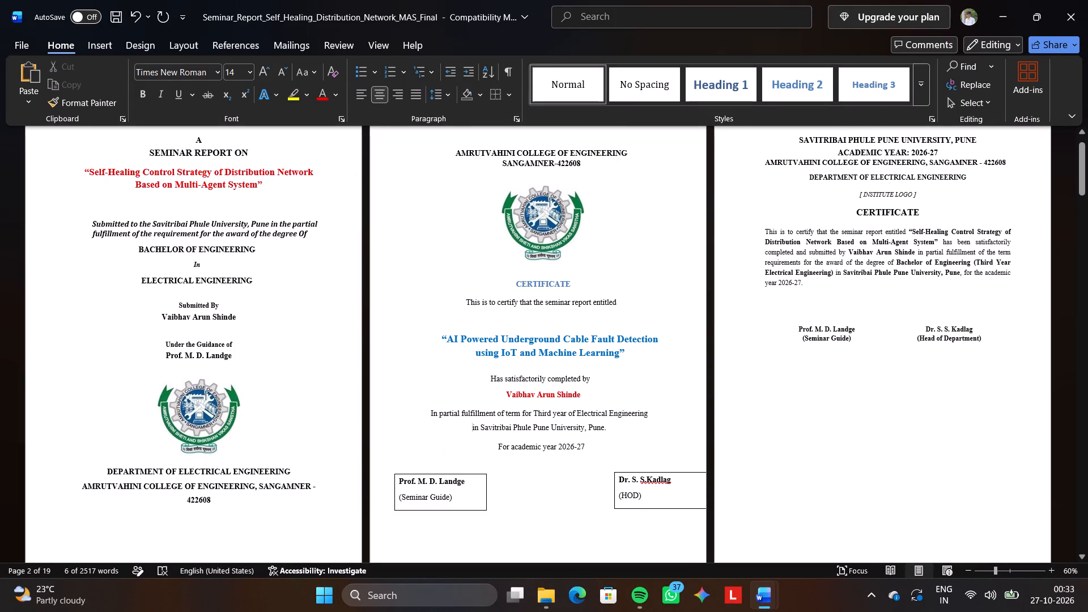
# Set the shape outline of the seminar guide's signature text box to No Outline.
pyautogui.click(445, 508)
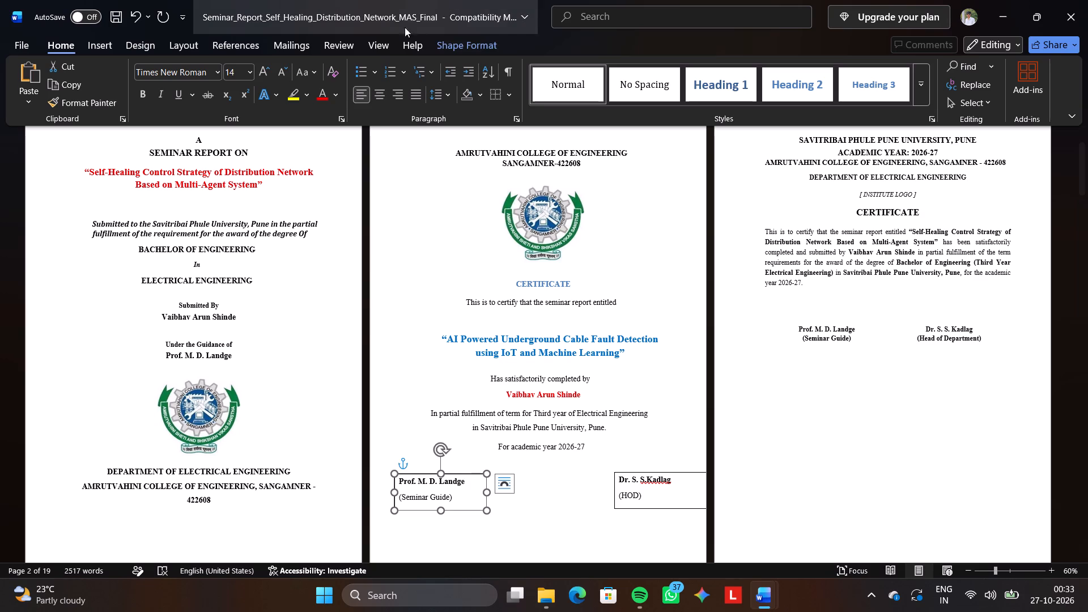
pyautogui.click(448, 43)
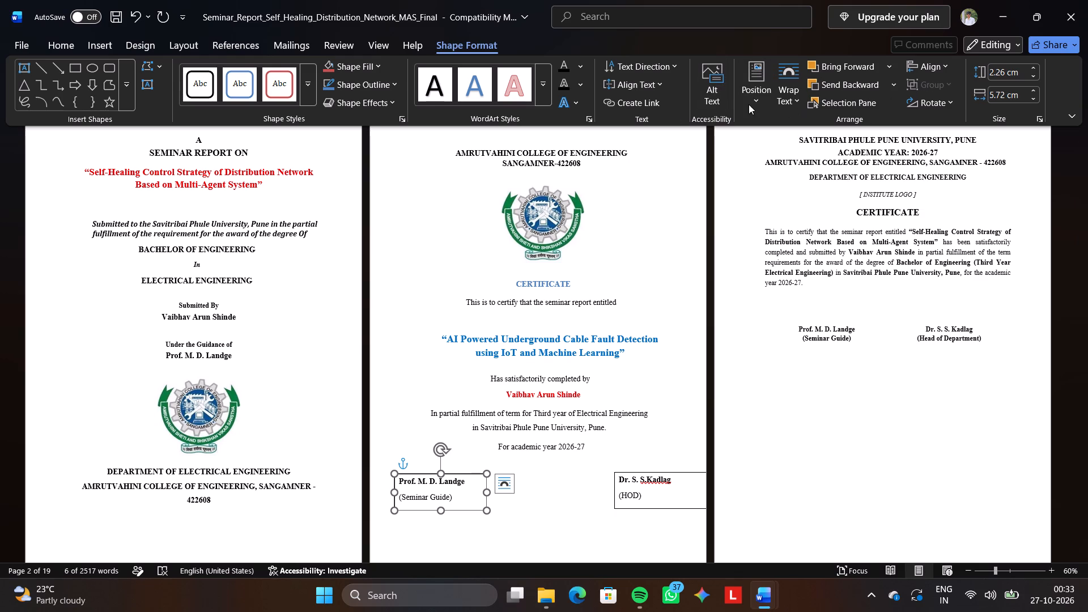
pyautogui.click(393, 86)
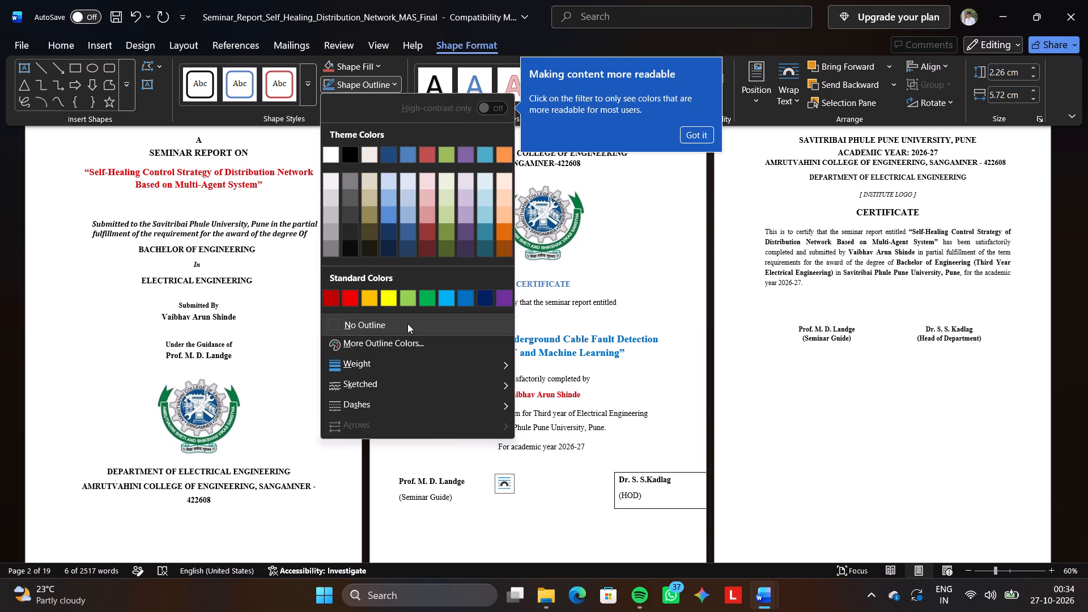
pyautogui.click(393, 323)
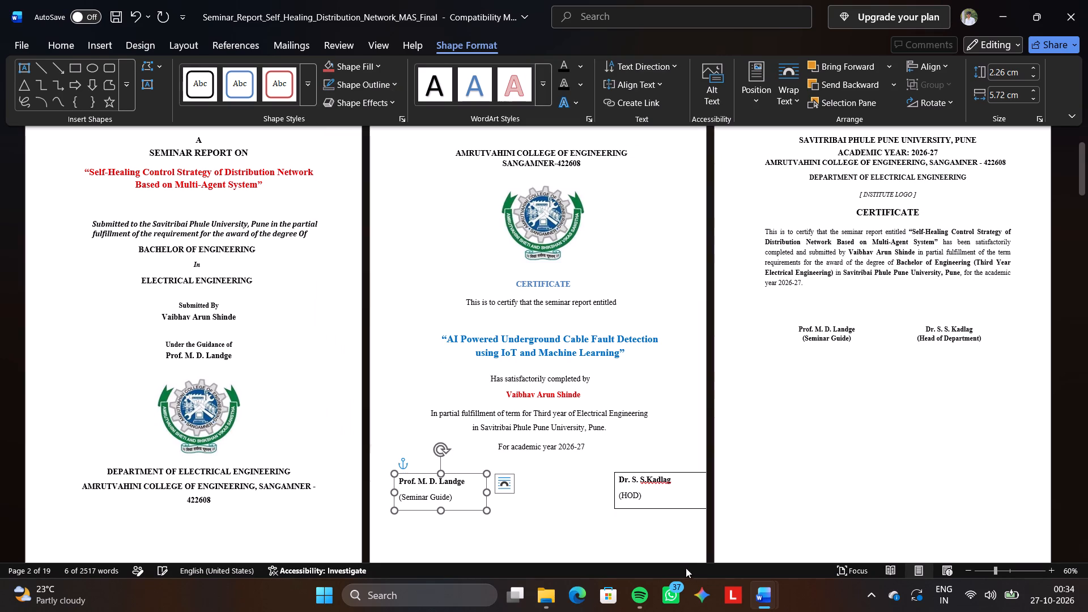
# Set the shape outline of the HOD's signature text box to No Outline.
pyautogui.click(667, 510)
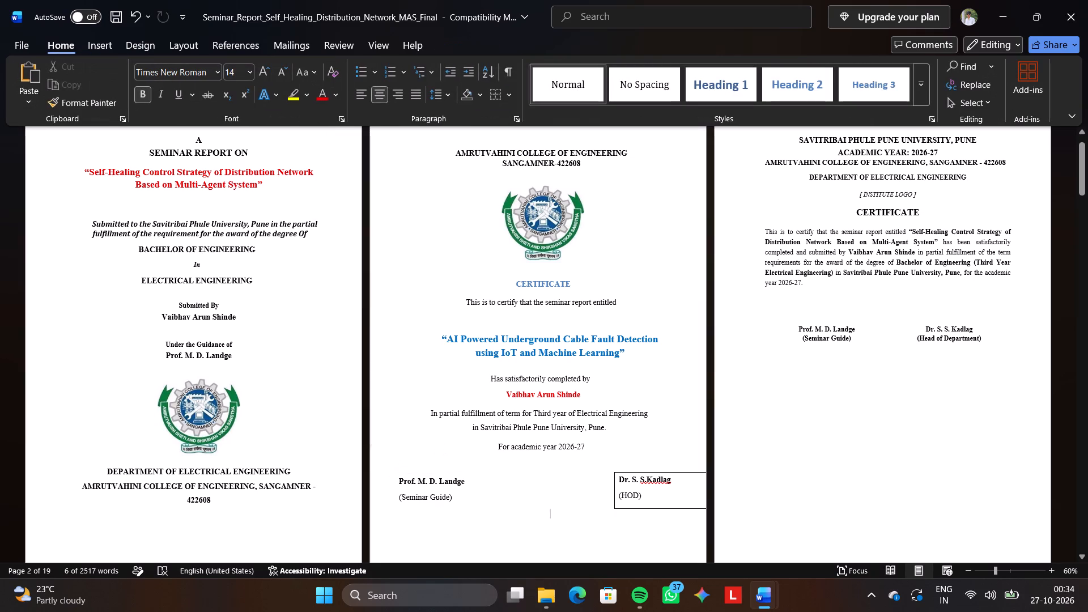
pyautogui.click(668, 505)
pyautogui.click(668, 505)
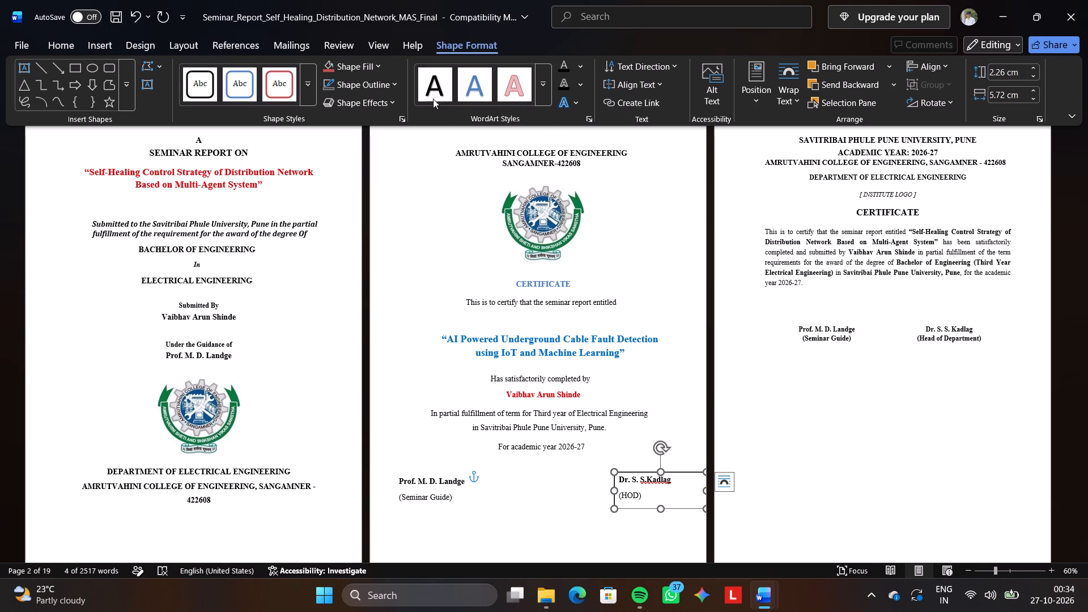
pyautogui.click(396, 90)
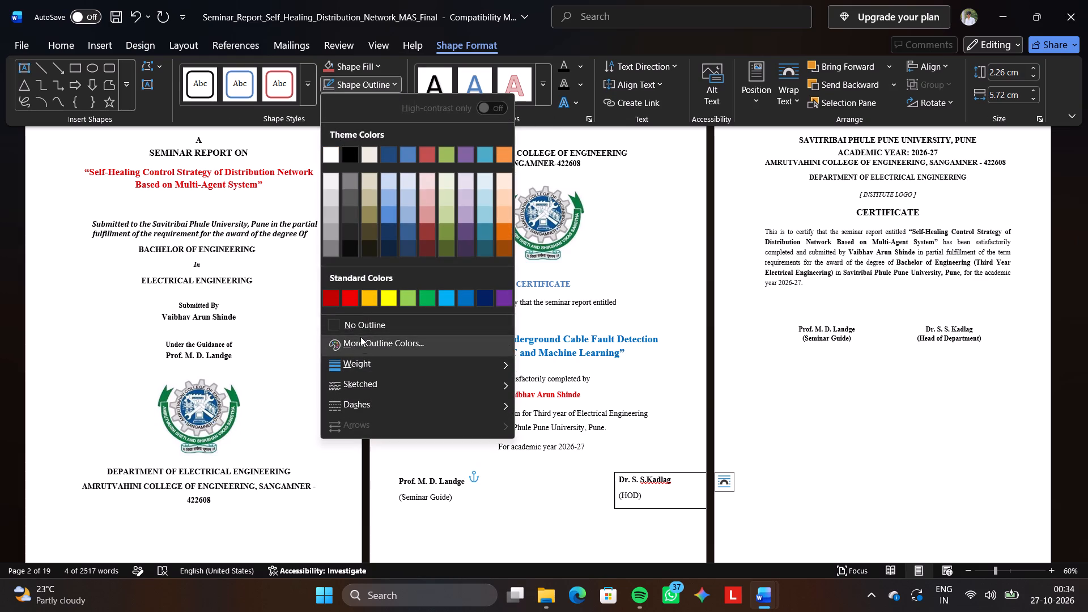
pyautogui.click(364, 330)
pyautogui.click(564, 511)
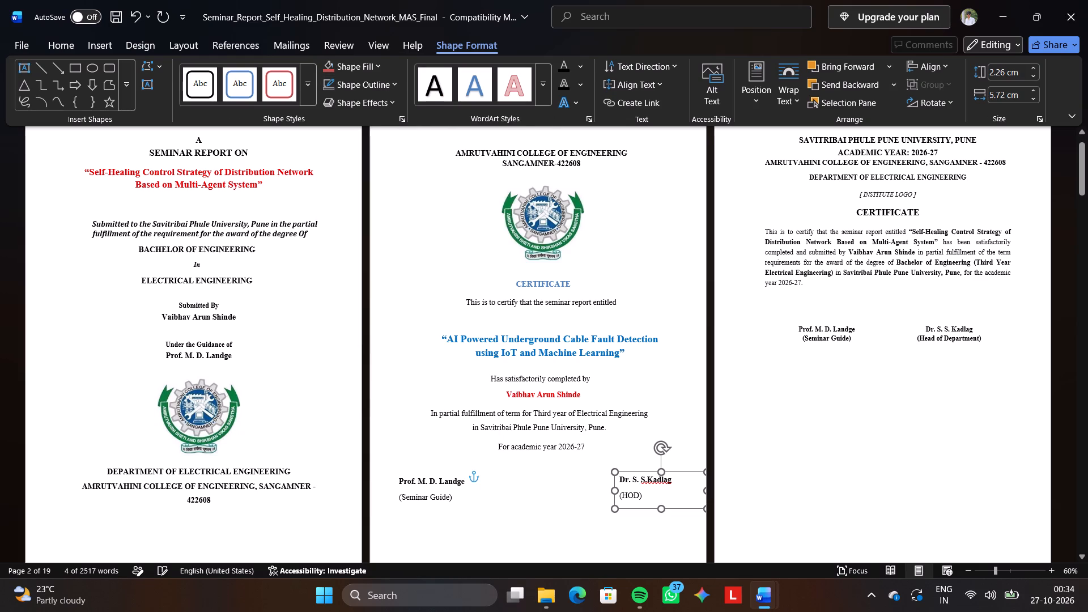
# Review the layout of the cover and certificate pages and the pages that follow them.
pyautogui.scroll(-3, 564, 511)
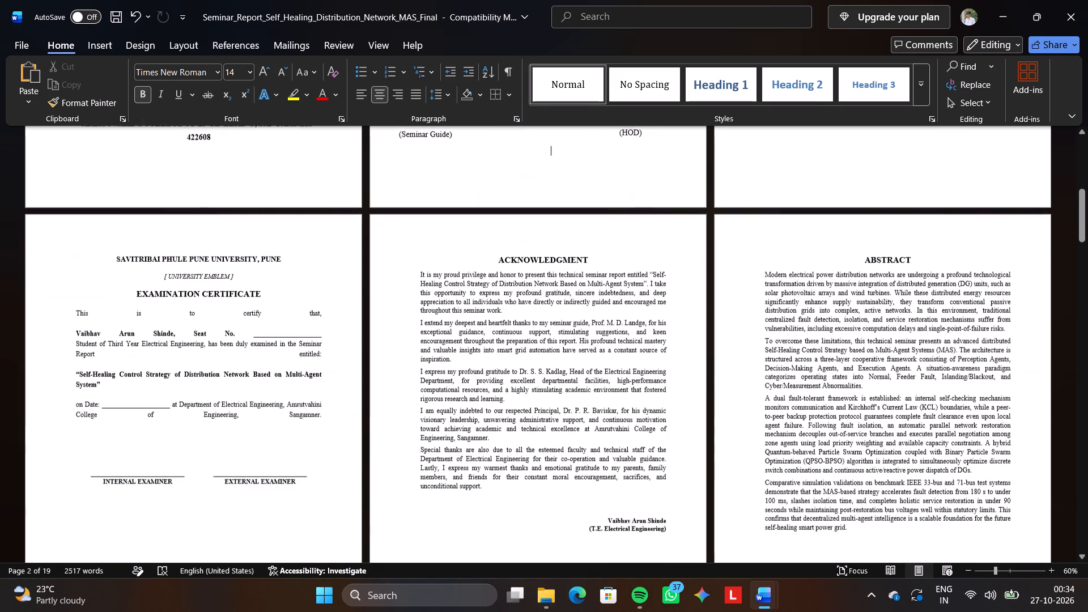
pyautogui.scroll(-1, 564, 511)
pyautogui.scroll(1, 564, 511)
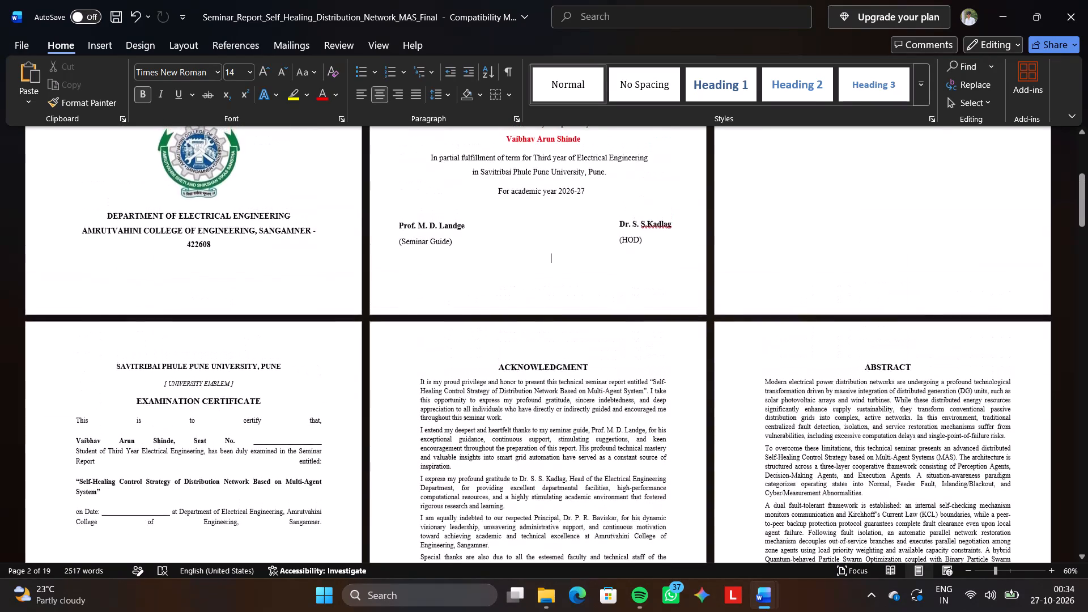
pyautogui.scroll(-1, 564, 511)
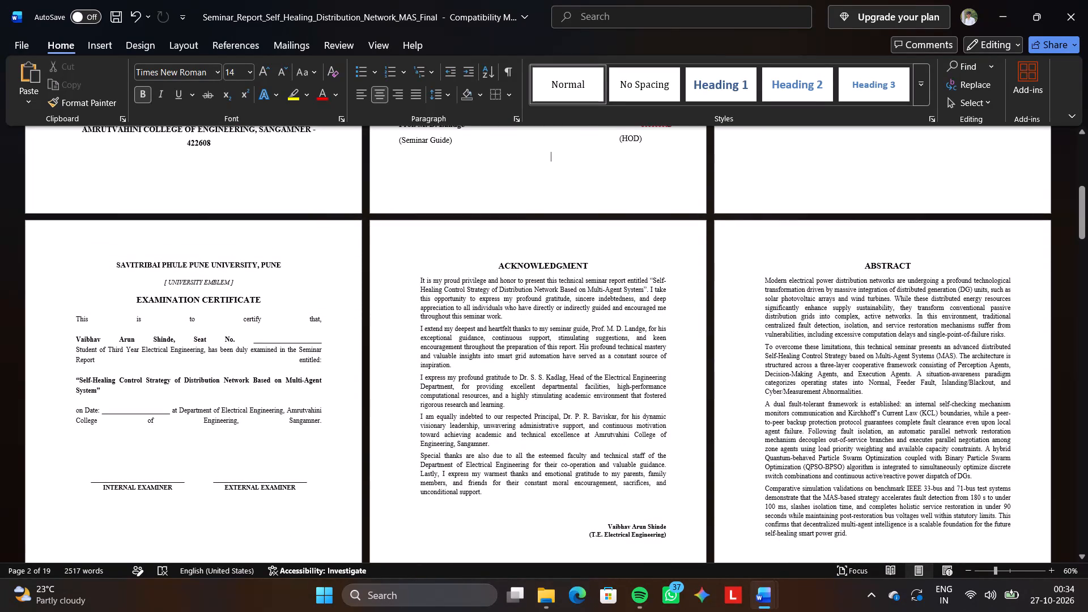
pyautogui.click(87, 303)
pyautogui.scroll(2, 87, 303)
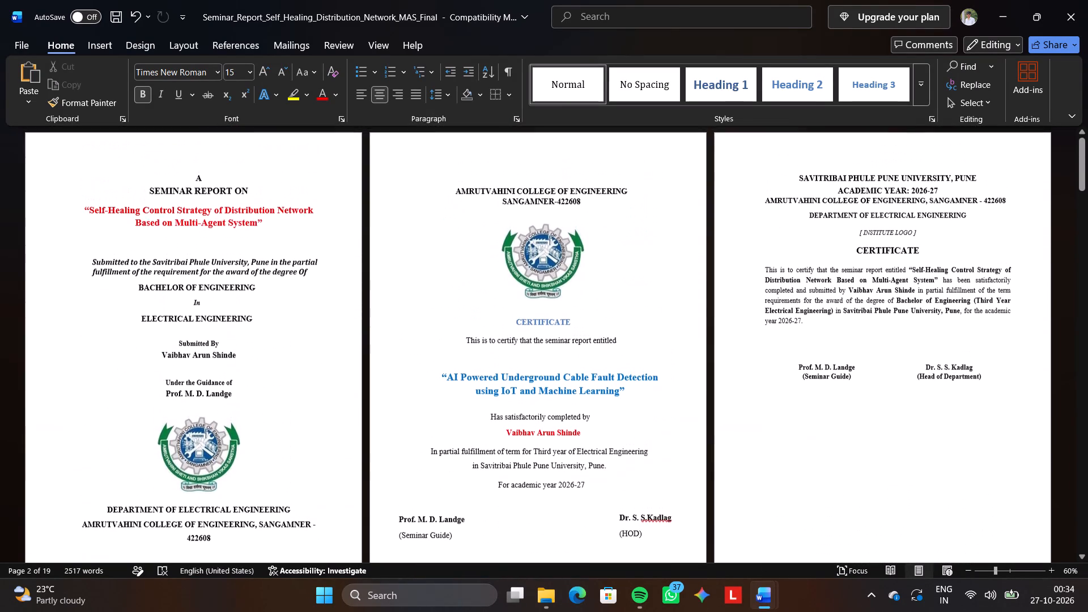
pyautogui.scroll(2, 87, 303)
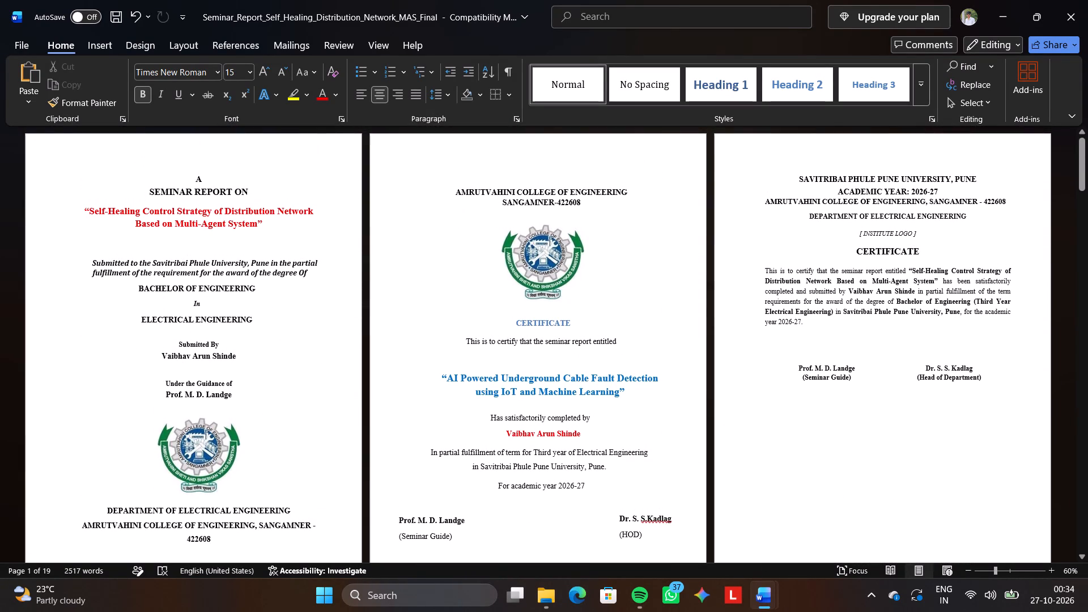
pyautogui.scroll(-2, 380, 206)
pyautogui.scroll(2, 380, 206)
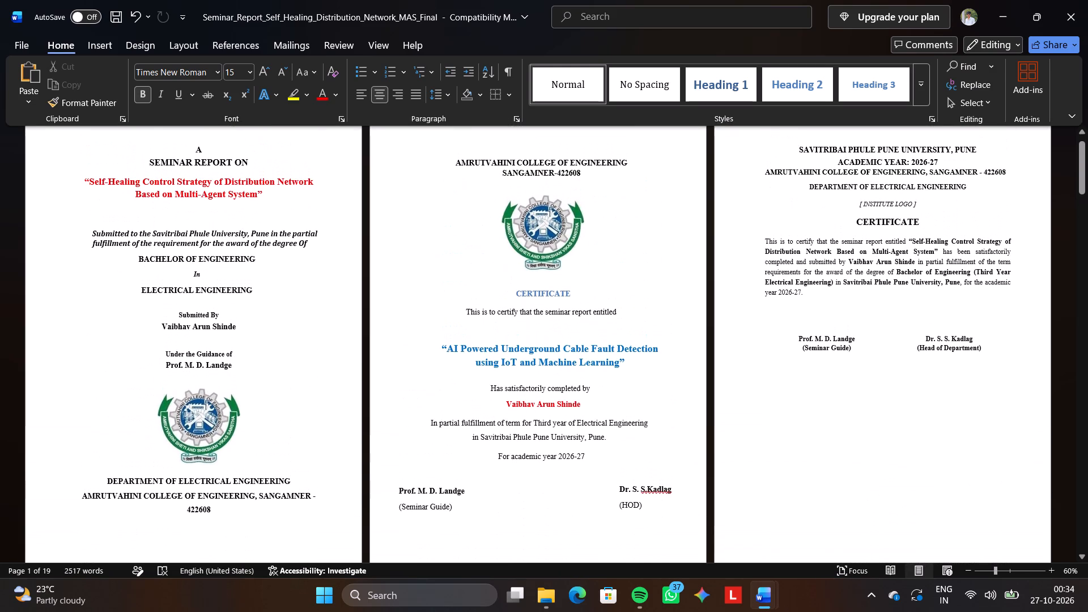
pyautogui.scroll(-5, 551, 320)
pyautogui.scroll(3, 551, 320)
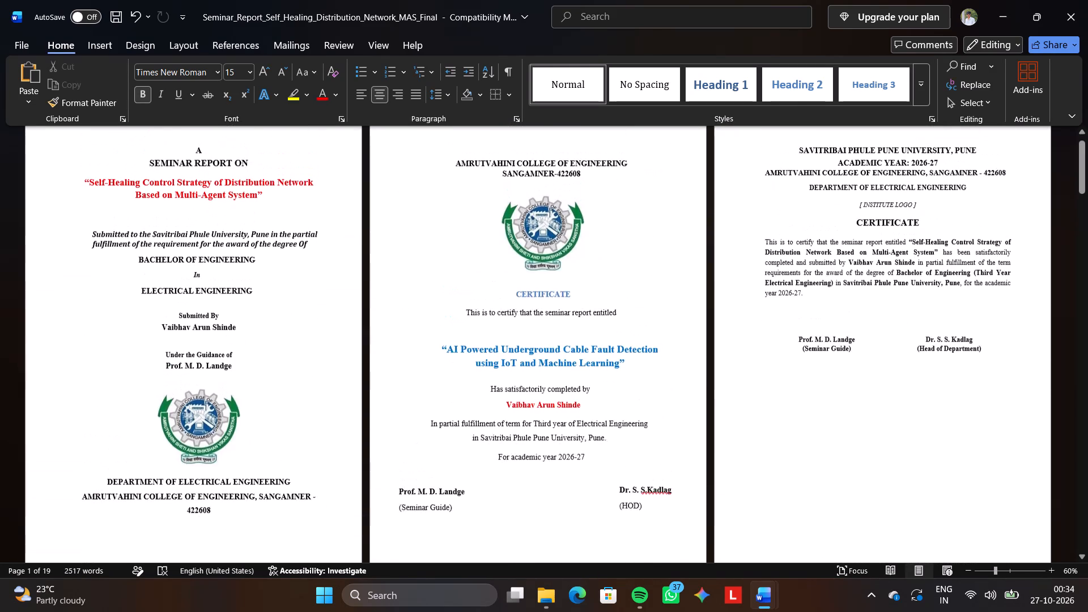
pyautogui.scroll(1, 551, 320)
# Remove the empty line above the college name heading on the first certificate page.
pyautogui.click(447, 189)
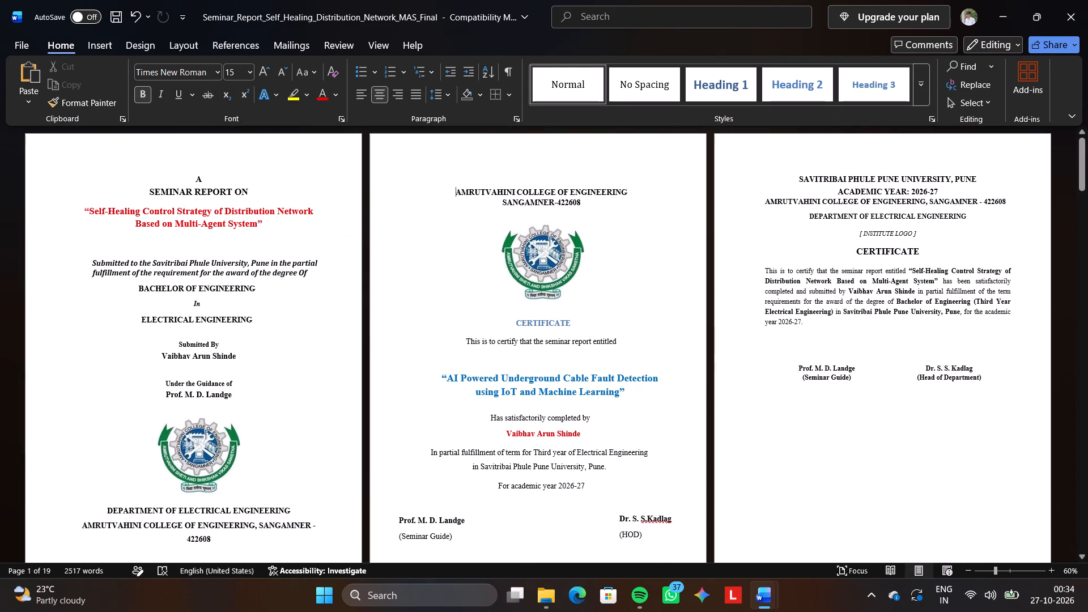
pyautogui.press('BackSpace')
pyautogui.press('BackSpace')
pyautogui.press('BackSpace')
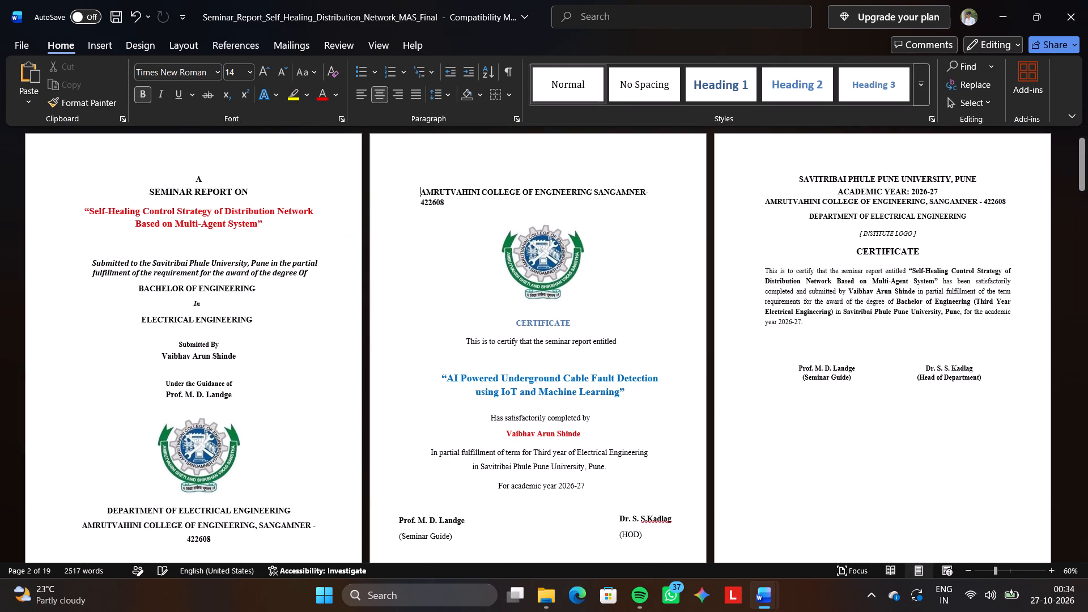
pyautogui.press('BackSpace')
pyautogui.press('Return')
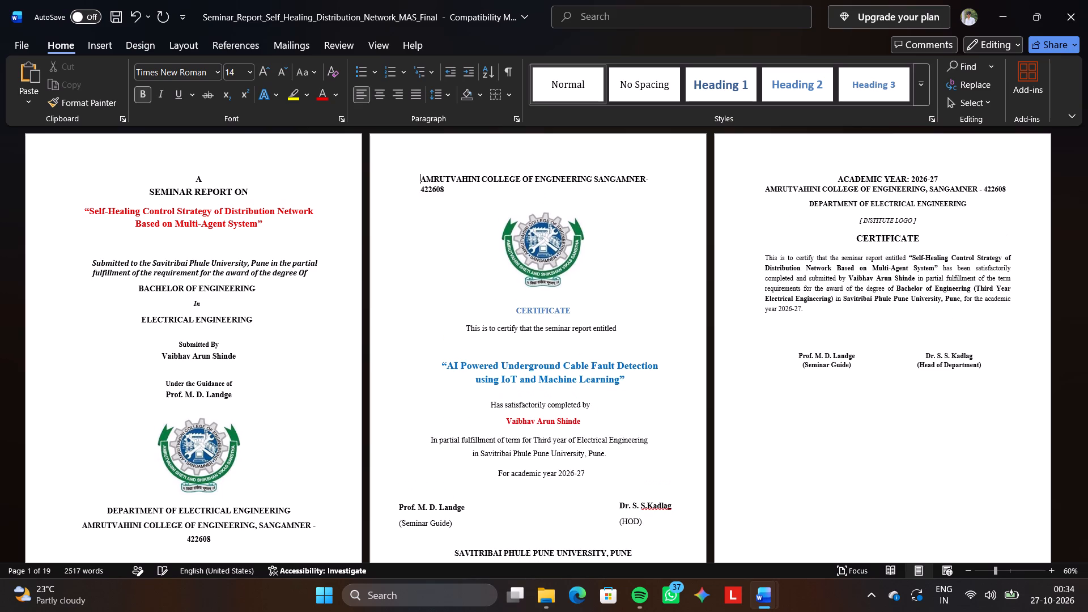
# Center the college name heading on the first certificate page and set its font size to 16.
pyautogui.moveTo(420, 176); pyautogui.dragTo(449, 209)
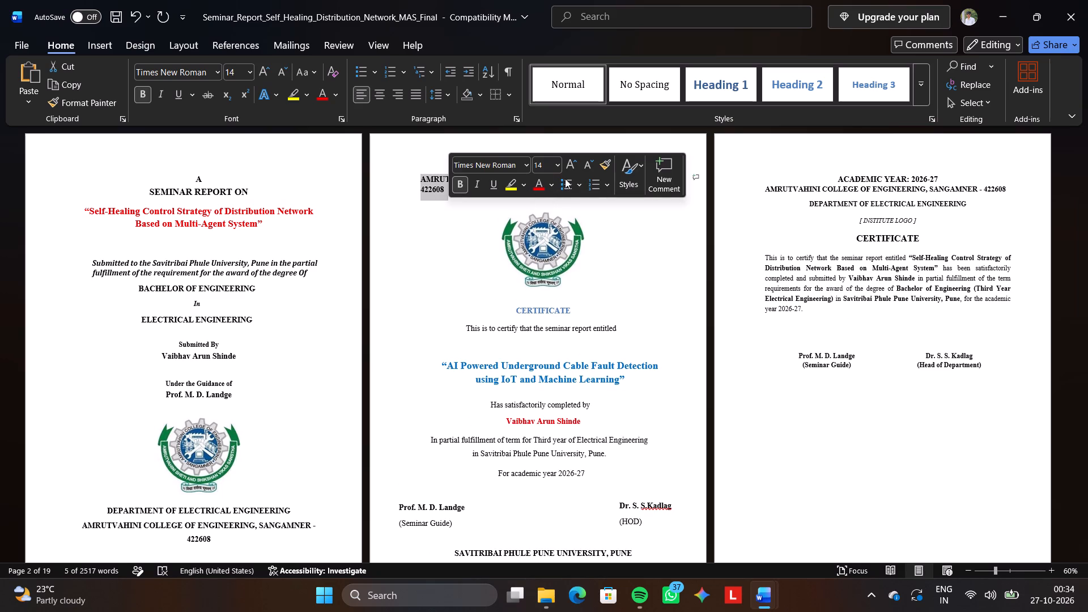
pyautogui.click(377, 95)
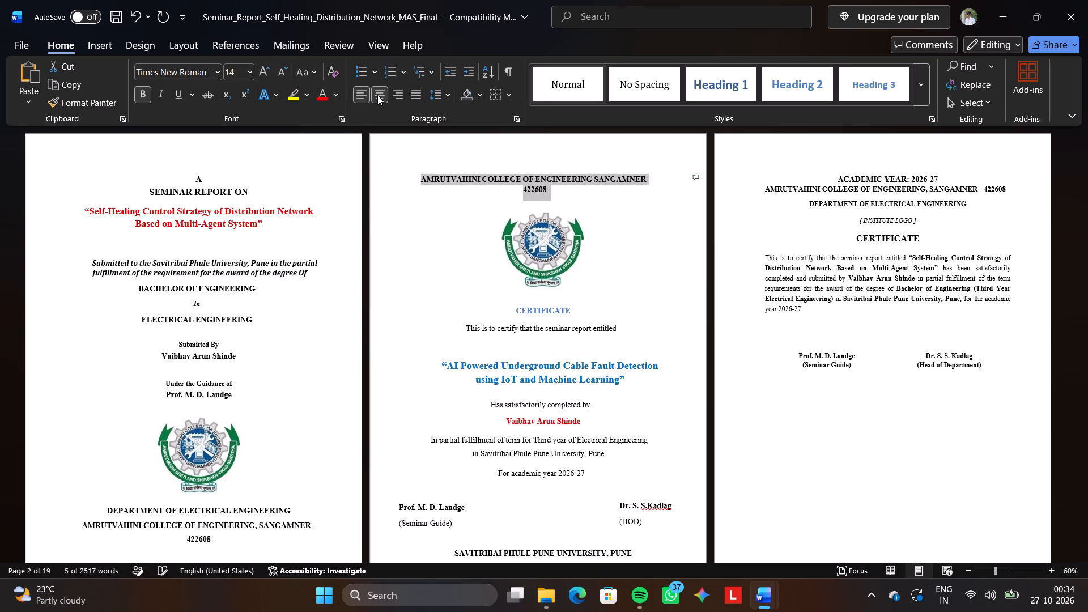
pyautogui.click(265, 68)
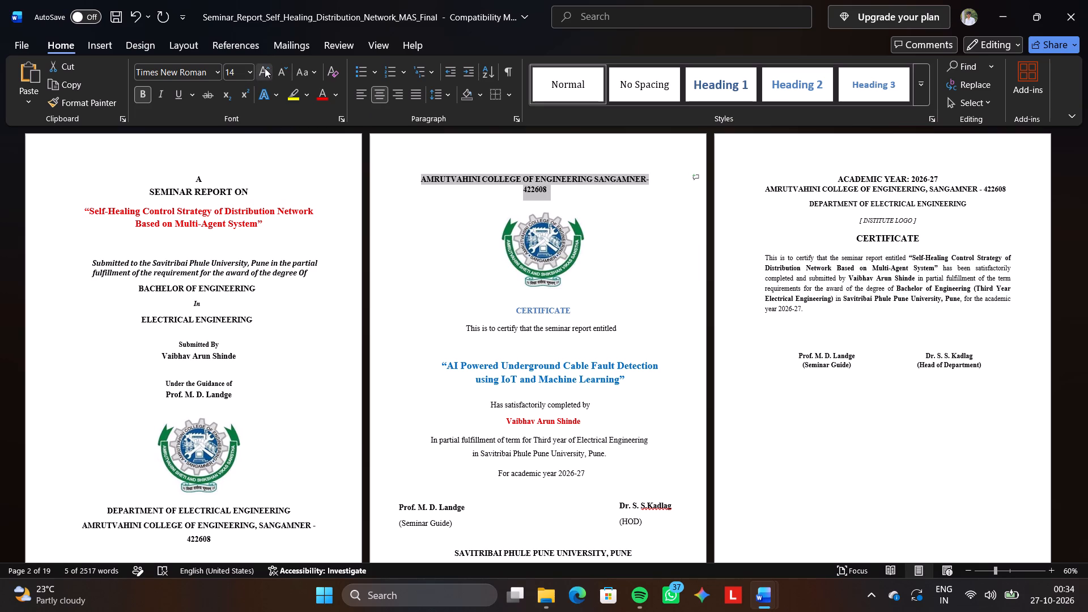
pyautogui.click(265, 68)
pyautogui.click(287, 69)
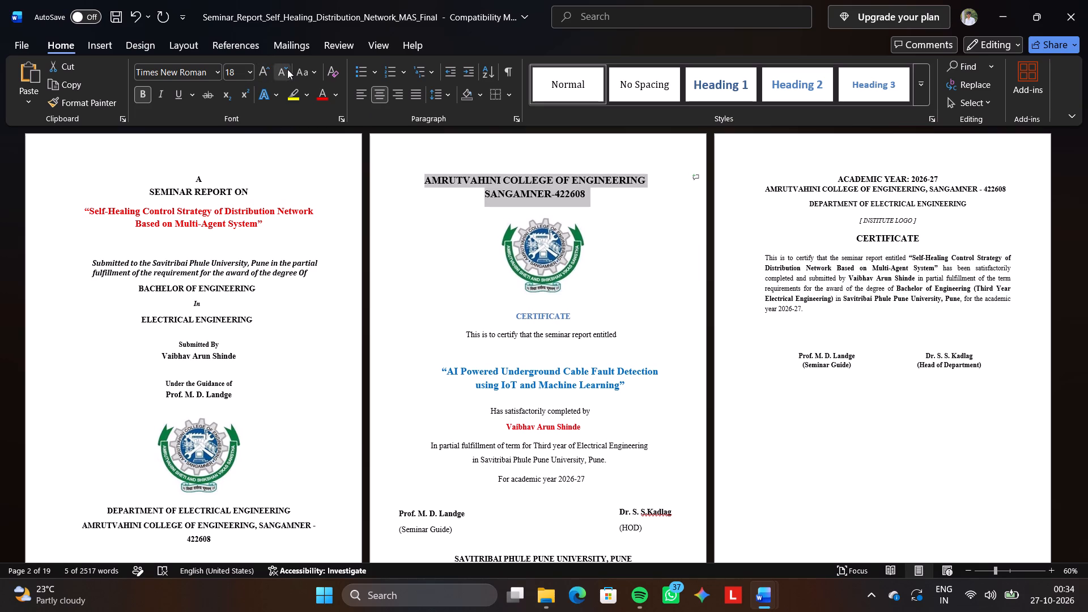
pyautogui.click(380, 181)
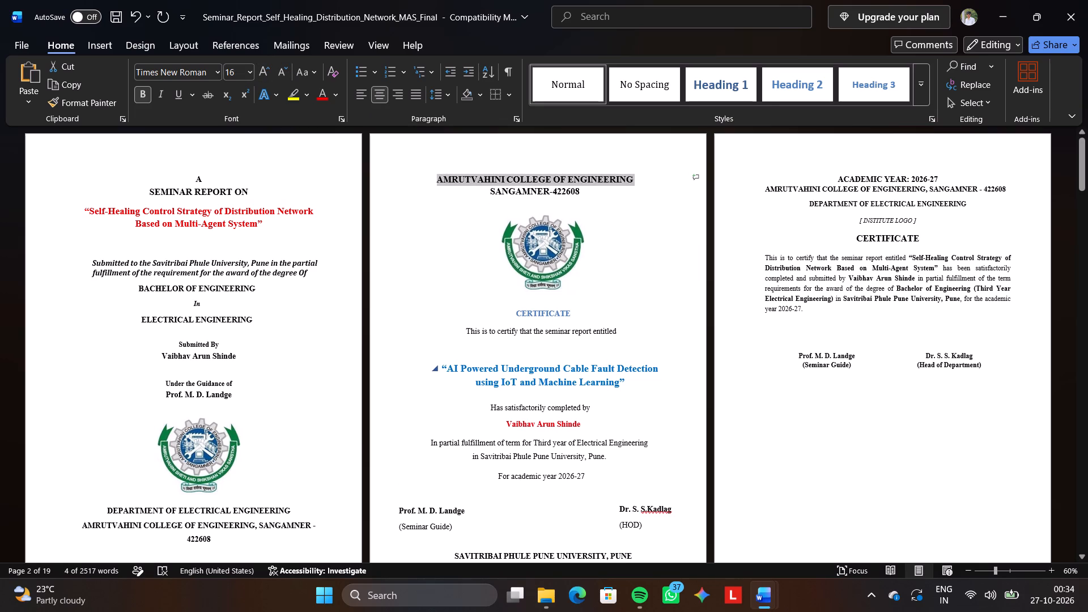
# Replace the cable fault detection title on the certificate page with the red Self-Healing Control Strategy title copied from the cover page.
pyautogui.moveTo(271, 224); pyautogui.dragTo(102, 195)
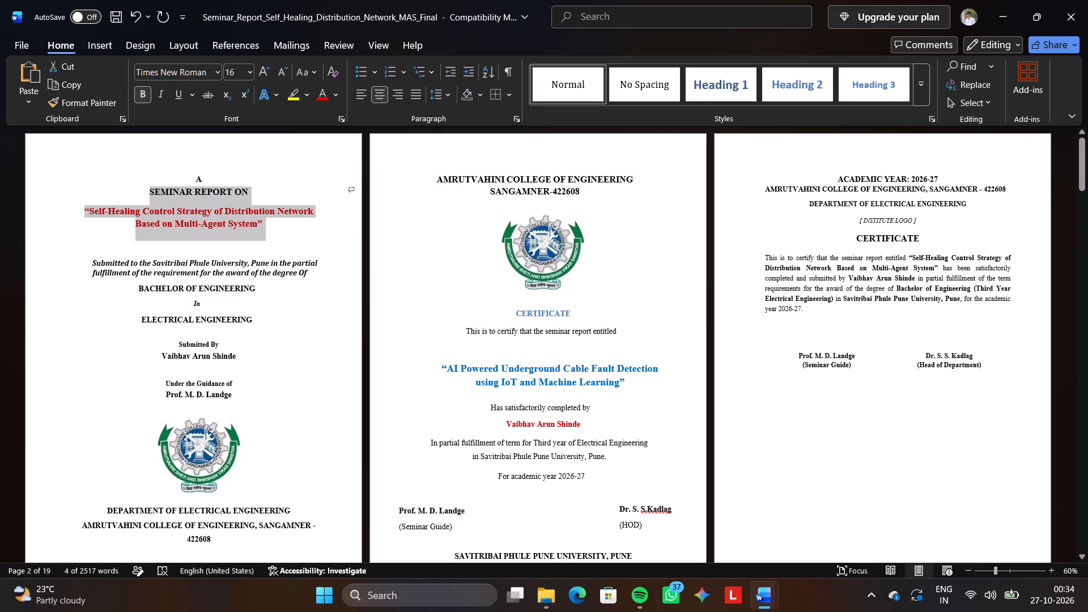
pyautogui.moveTo(102, 195); pyautogui.dragTo(86, 211)
pyautogui.hotkey('ctrl', 'c')
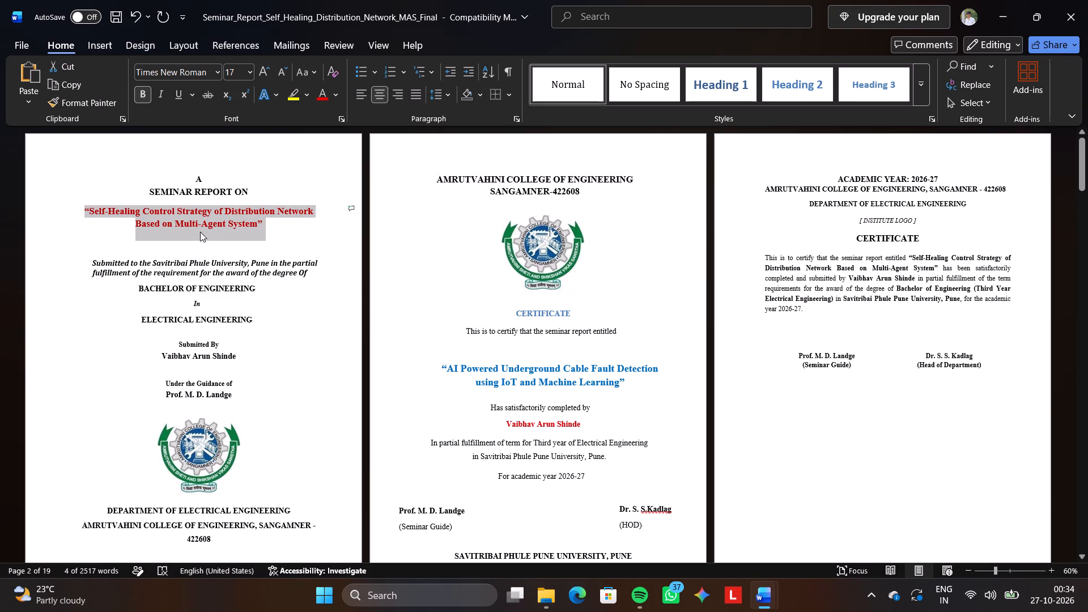
pyautogui.tripleClick(452, 372)
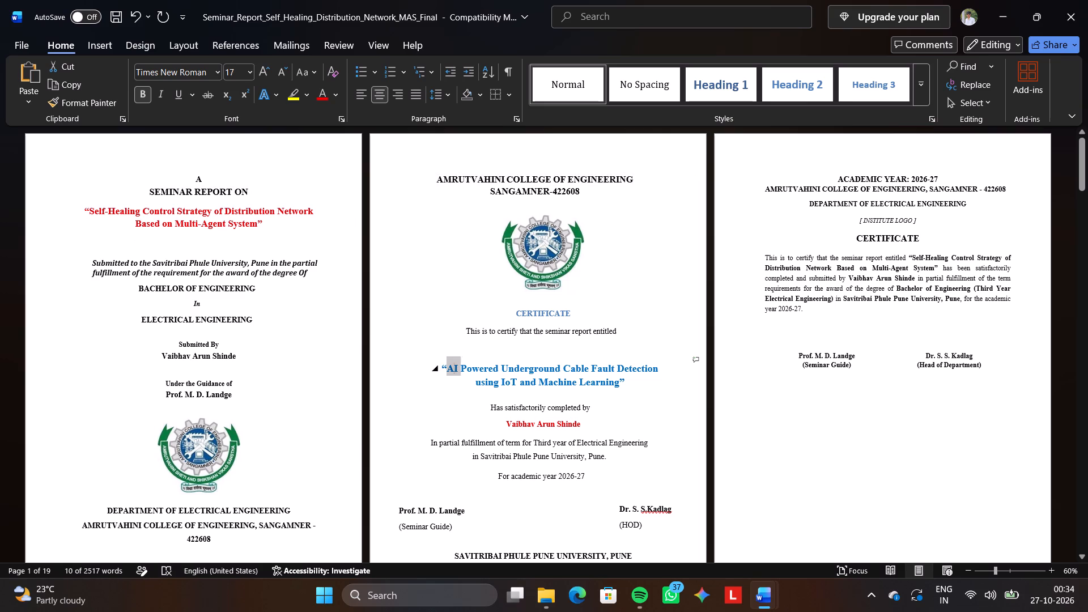
pyautogui.hotkey('ctrl', 'v')
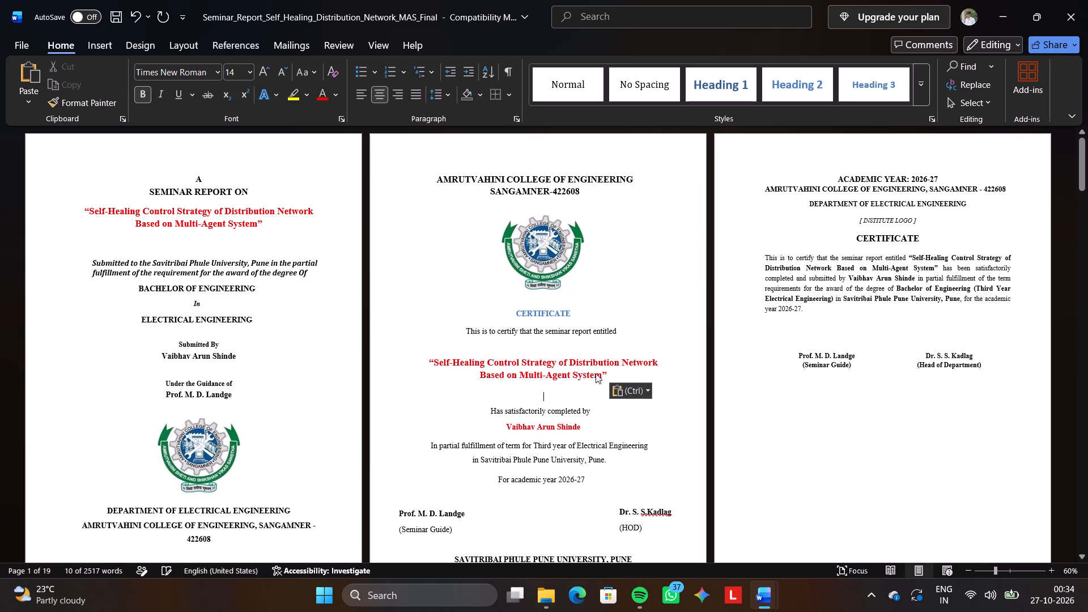
# Set the line spacing of the red report title on the certificate page to 1.5.
pyautogui.tripleClick(587, 373)
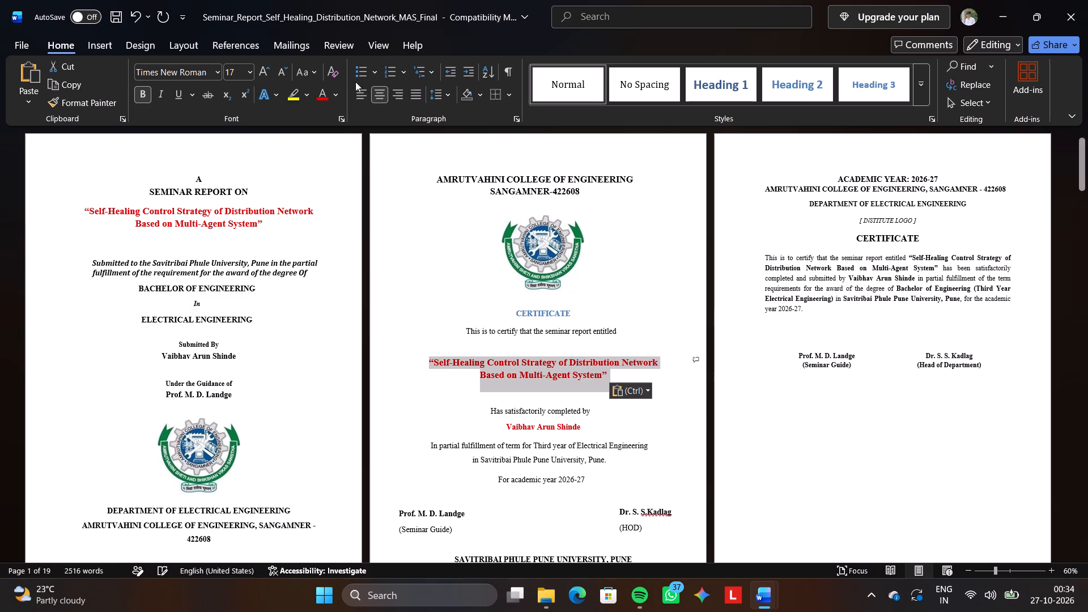
pyautogui.click(452, 97)
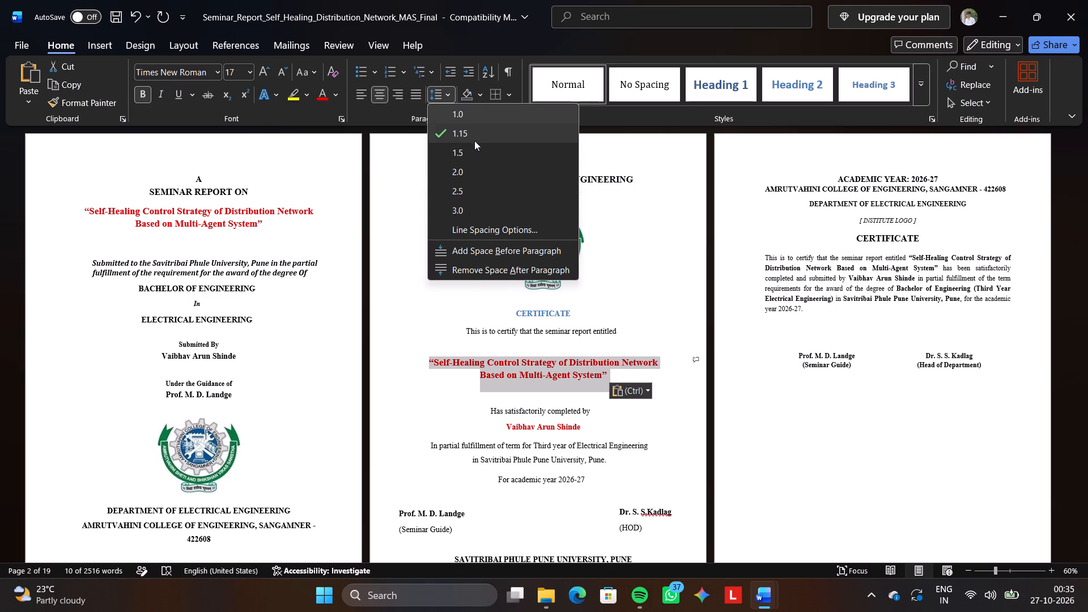
pyautogui.click(473, 152)
pyautogui.click(620, 307)
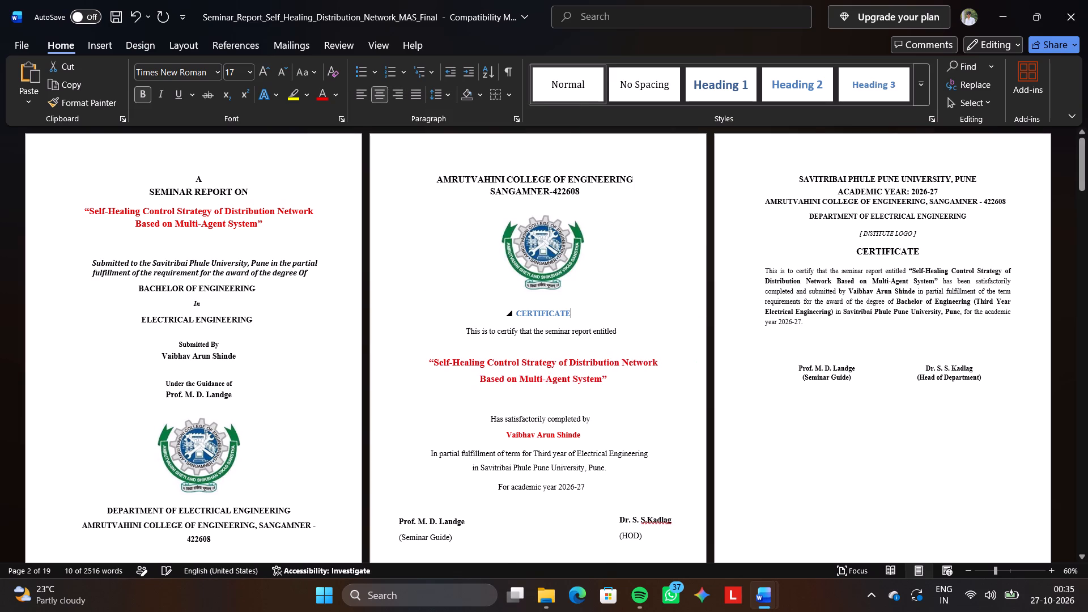
# Compare the student name line on the certificate page with the one in the other seminar report.
pyautogui.tripleClick(569, 437)
pyautogui.hotkey('alt', 'Tab')
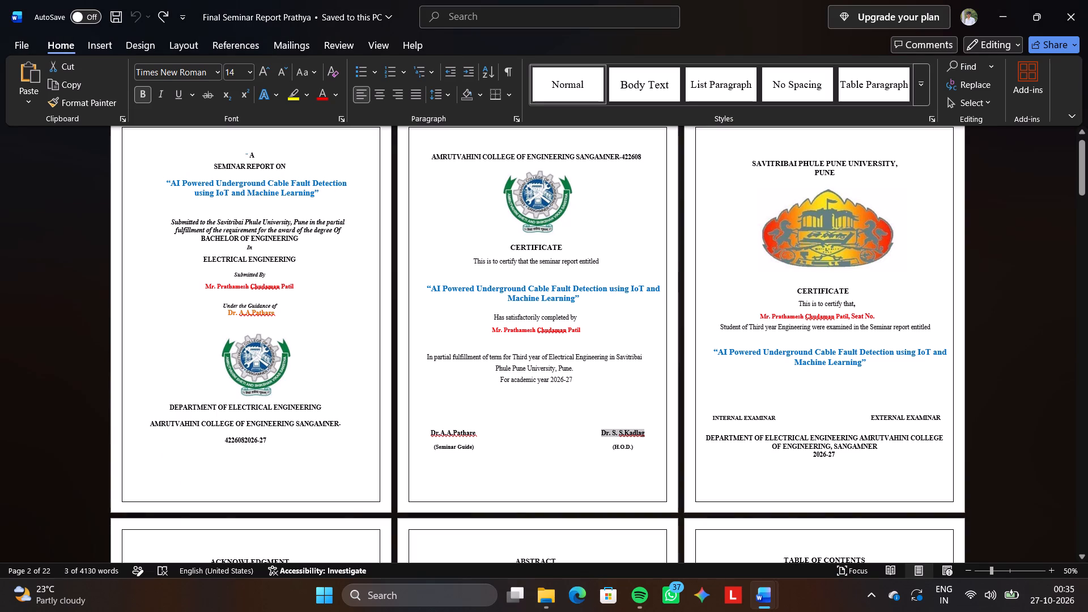
pyautogui.hotkey('alt', 'Tab')
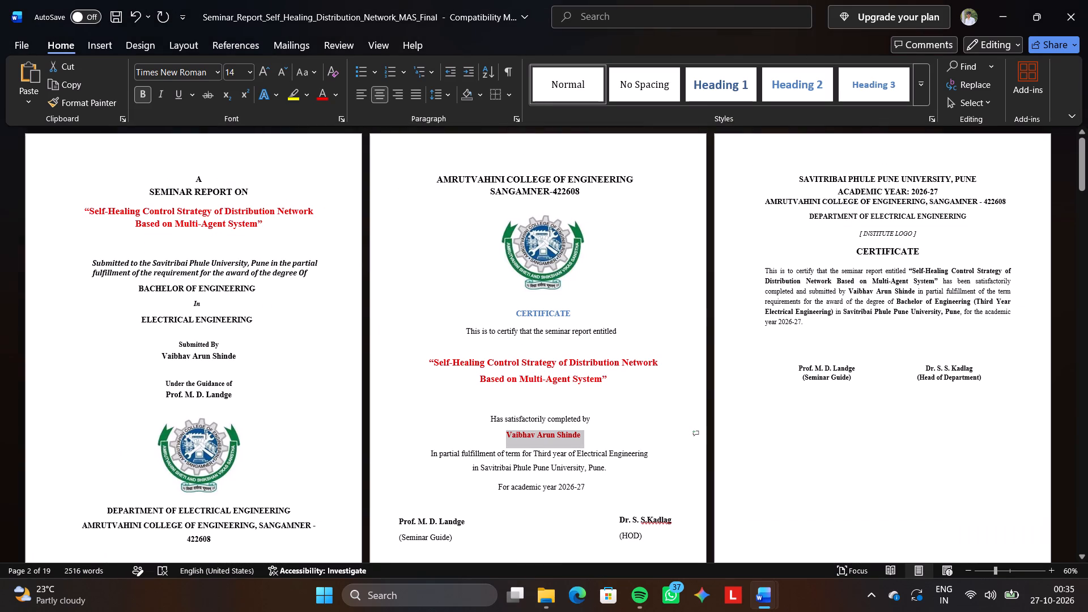
# Add the title "Mr." before the student's name on the first certificate page.
pyautogui.click(505, 424)
pyautogui.click(501, 435)
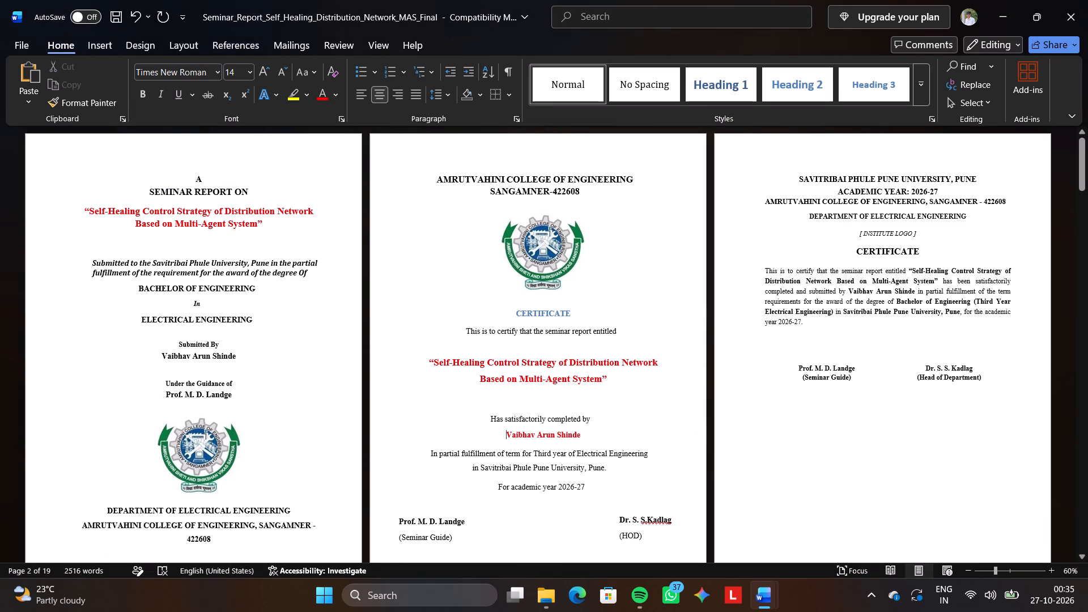
pyautogui.press('m')
pyautogui.press('BackSpace')
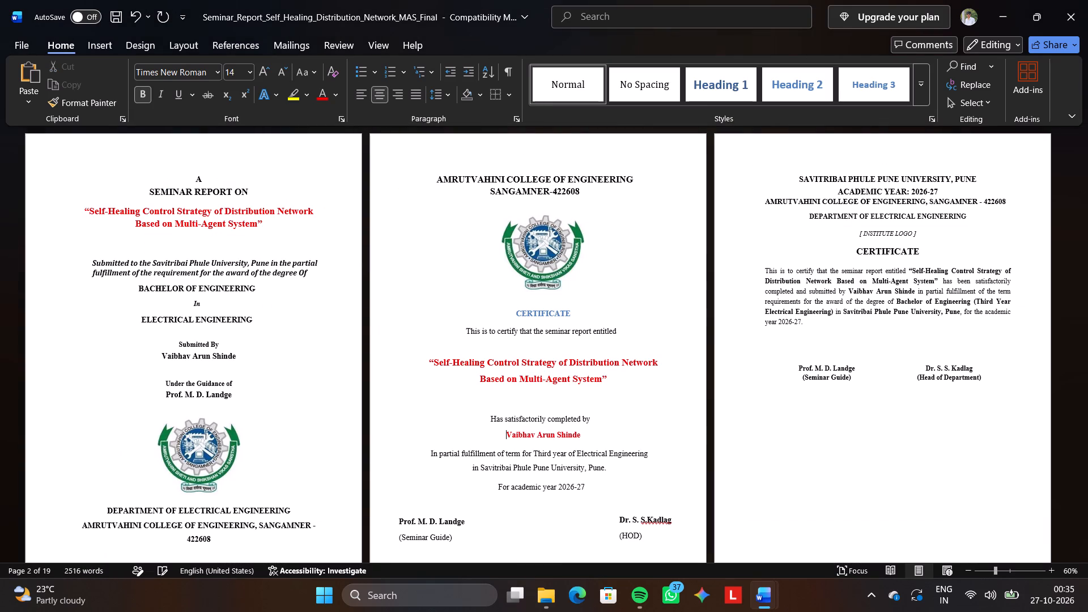
pyautogui.write('Mr')
pyautogui.write('.')
pyautogui.press('space')
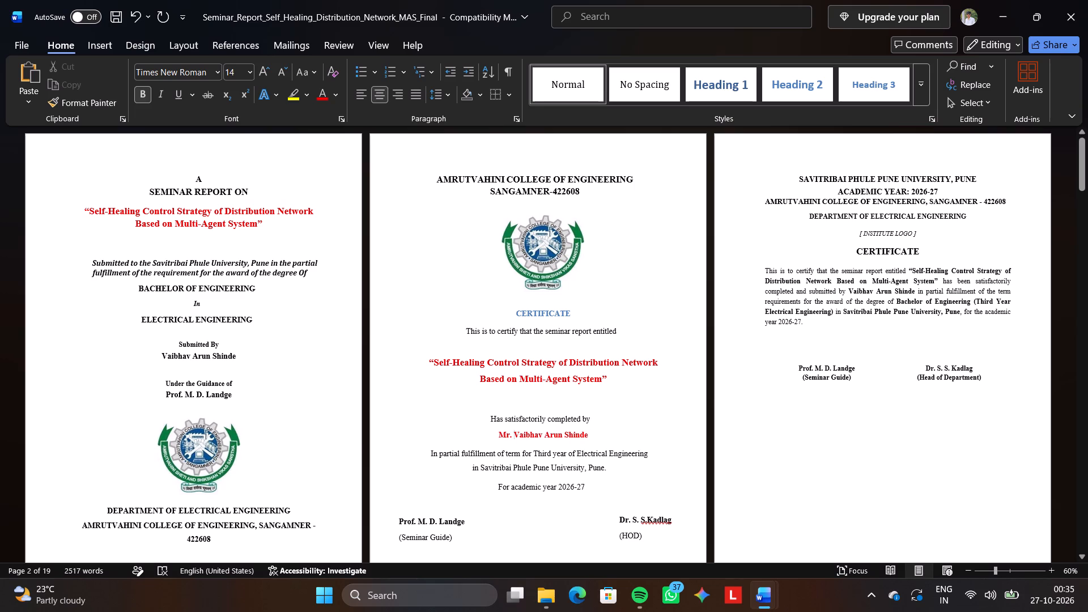
# Add the title "Mr." before the student's name under Submitted By on the cover page.
pyautogui.click(156, 359)
pyautogui.hotkey('shift', 'm')
pyautogui.write('r.')
pyautogui.press('space')
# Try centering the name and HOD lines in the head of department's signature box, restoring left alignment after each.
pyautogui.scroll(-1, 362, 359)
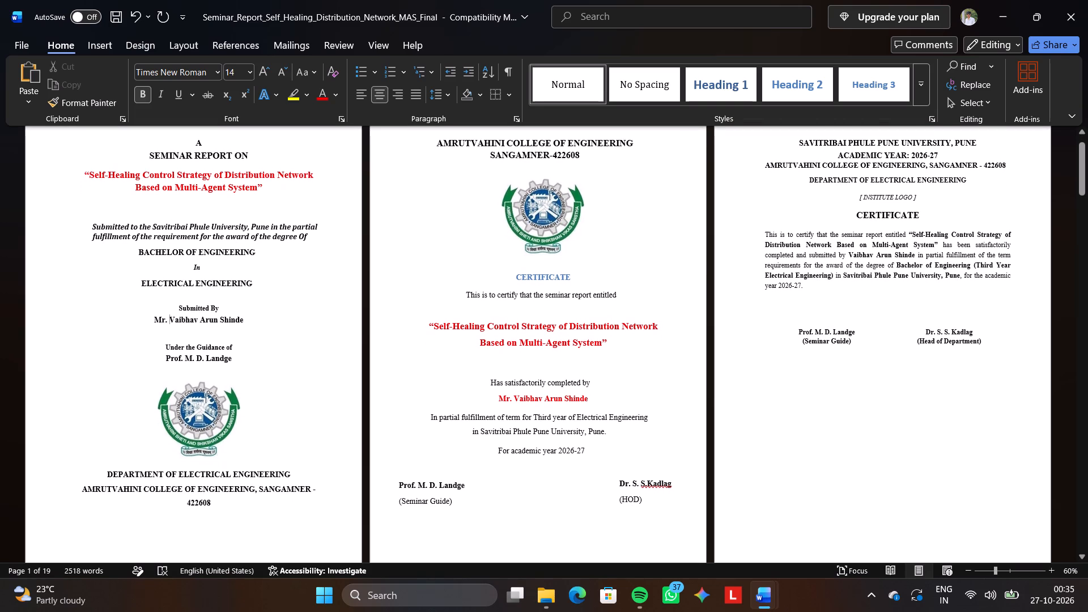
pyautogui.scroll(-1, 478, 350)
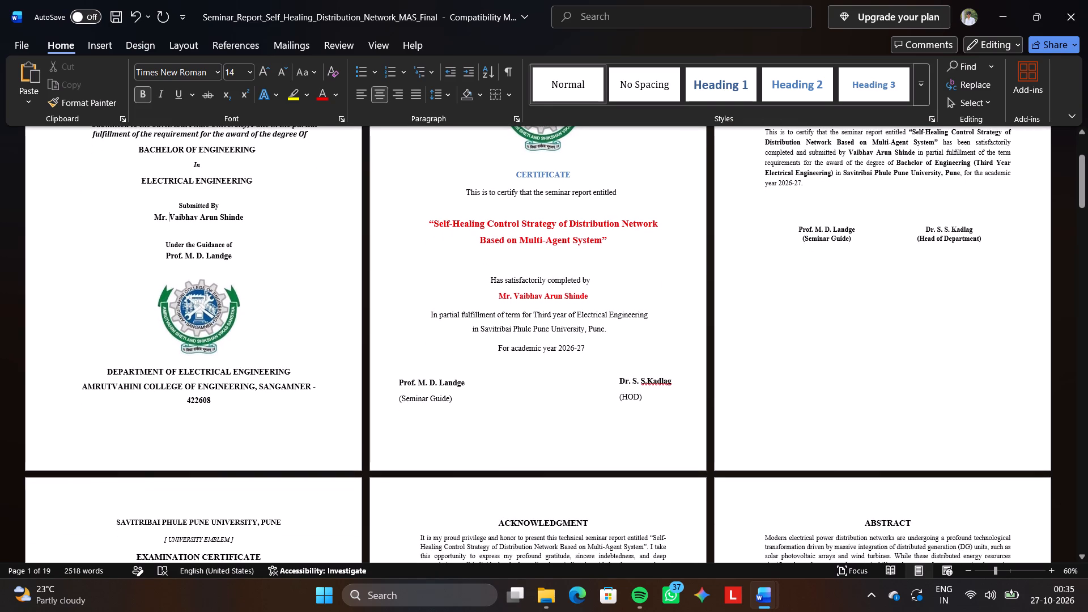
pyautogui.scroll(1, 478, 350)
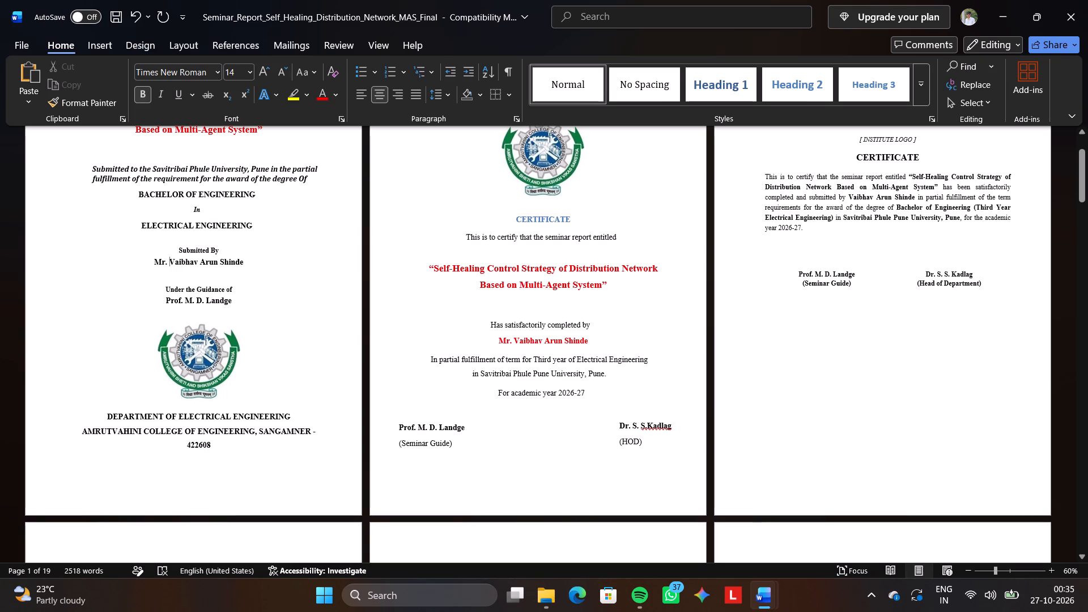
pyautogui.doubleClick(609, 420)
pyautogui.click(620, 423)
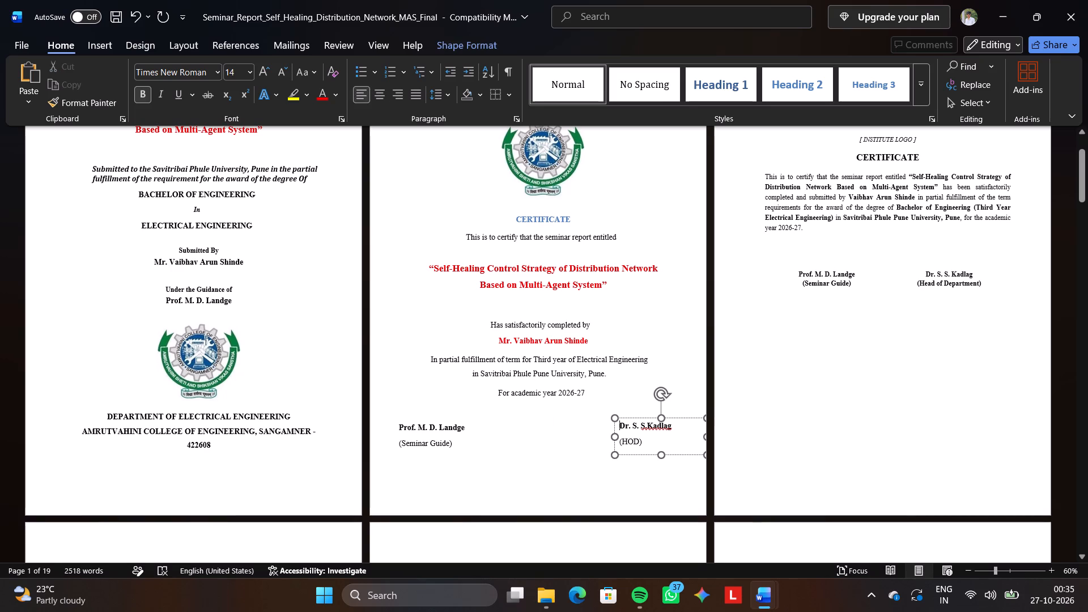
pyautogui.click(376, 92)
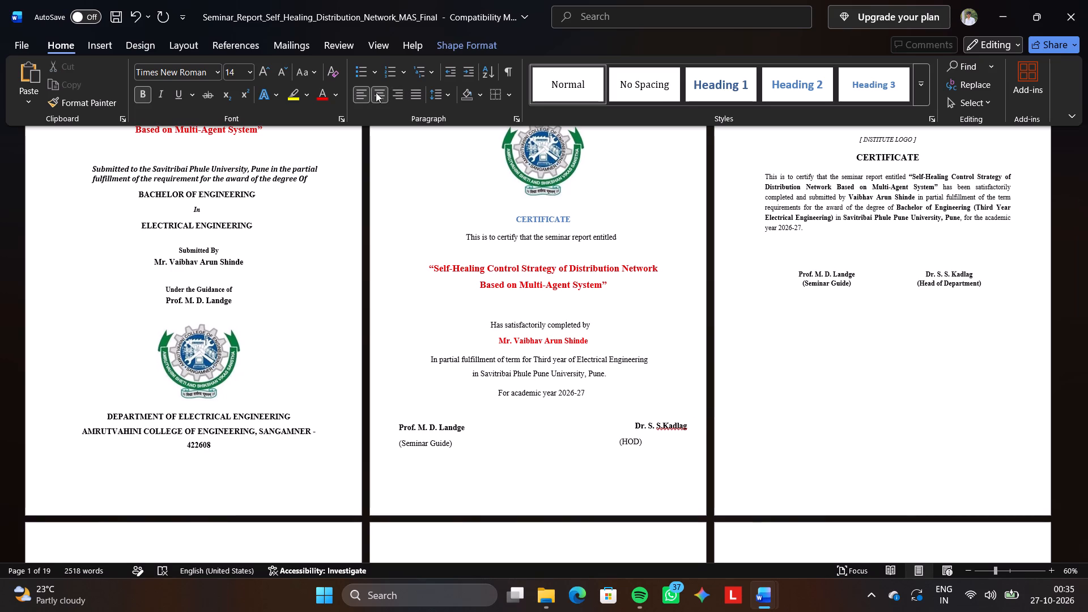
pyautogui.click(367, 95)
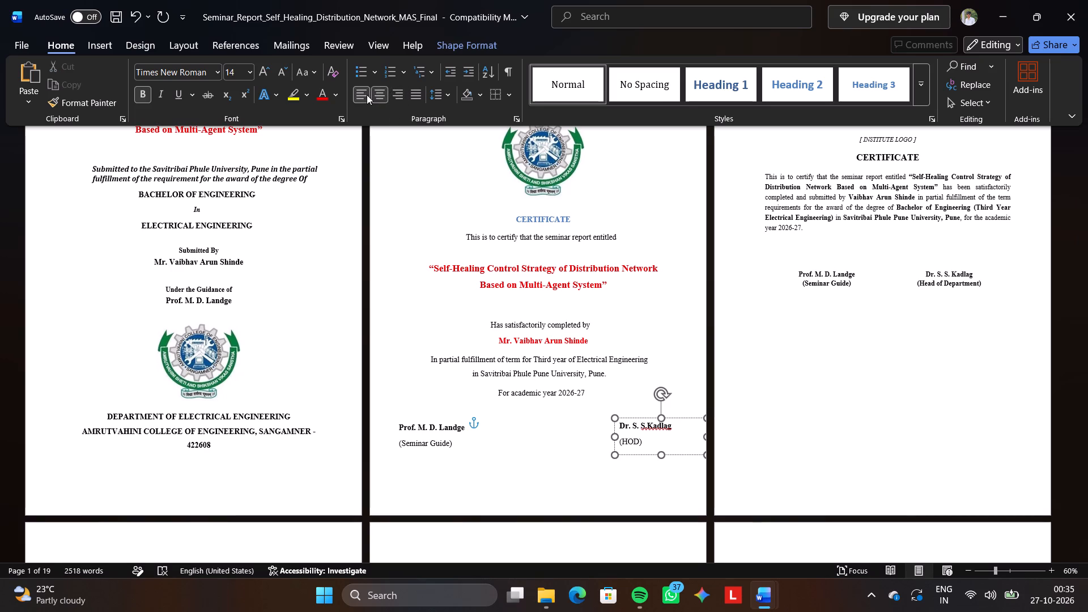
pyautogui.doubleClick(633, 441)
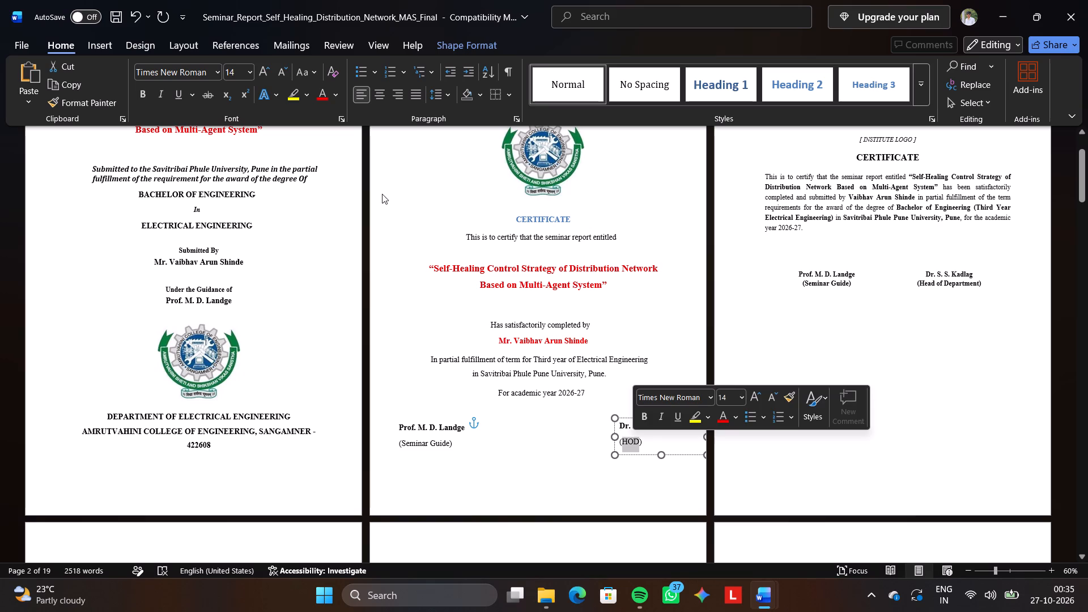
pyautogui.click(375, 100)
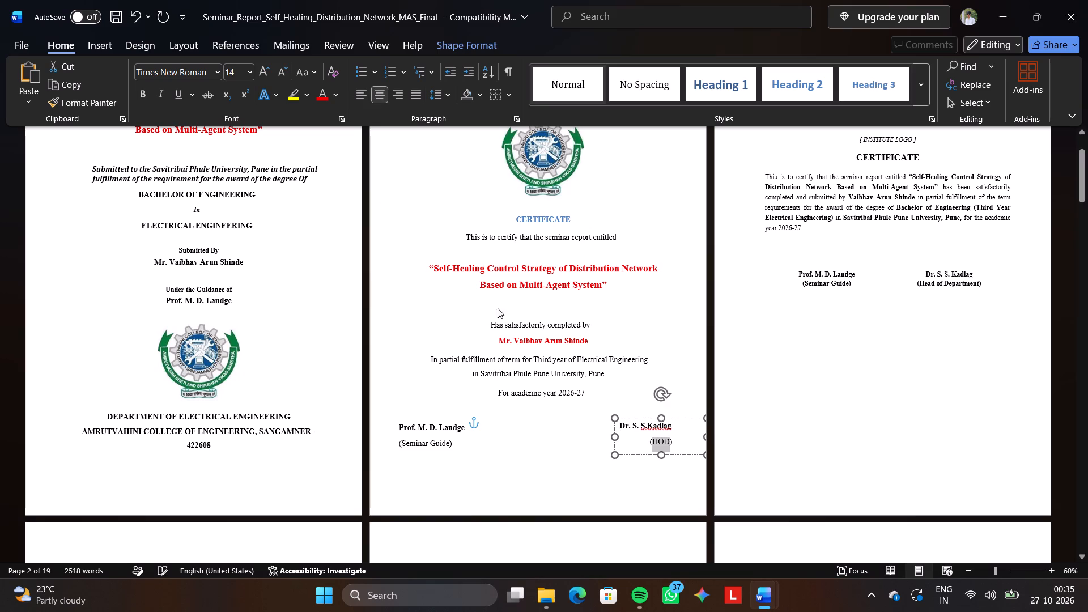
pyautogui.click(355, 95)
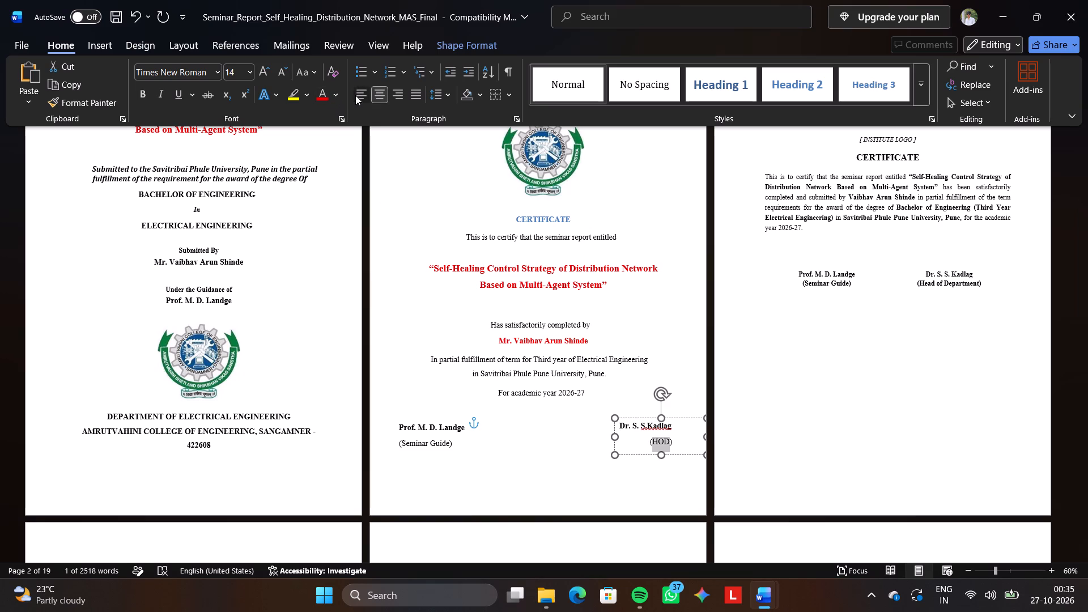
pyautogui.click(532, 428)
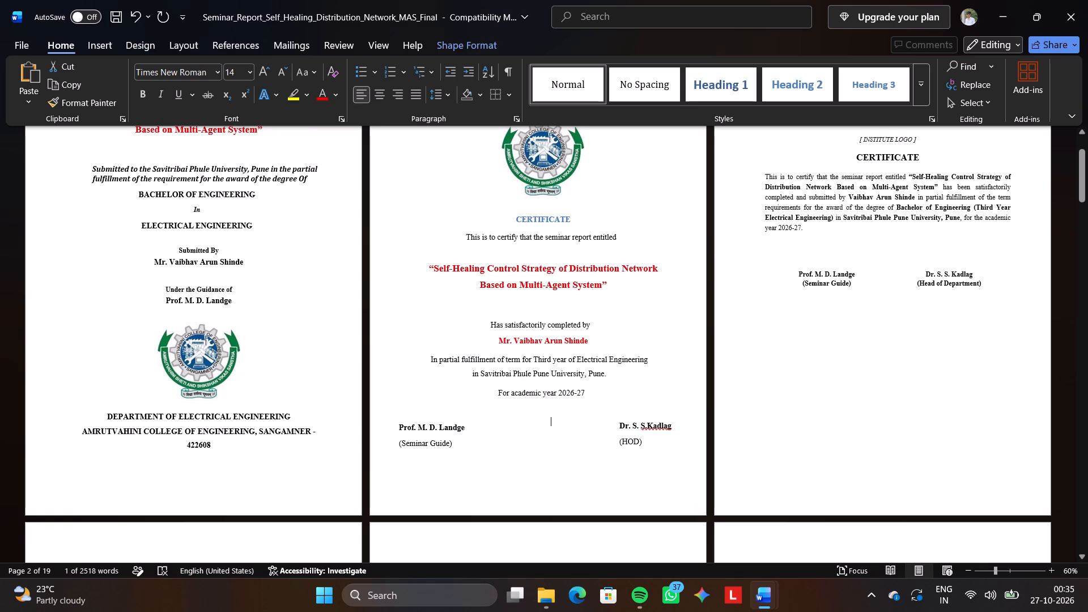
# Change the blue CERTIFICATE heading on the first certificate page to black, matching the other seminar report.
pyautogui.scroll(-1, 532, 424)
pyautogui.click(534, 323)
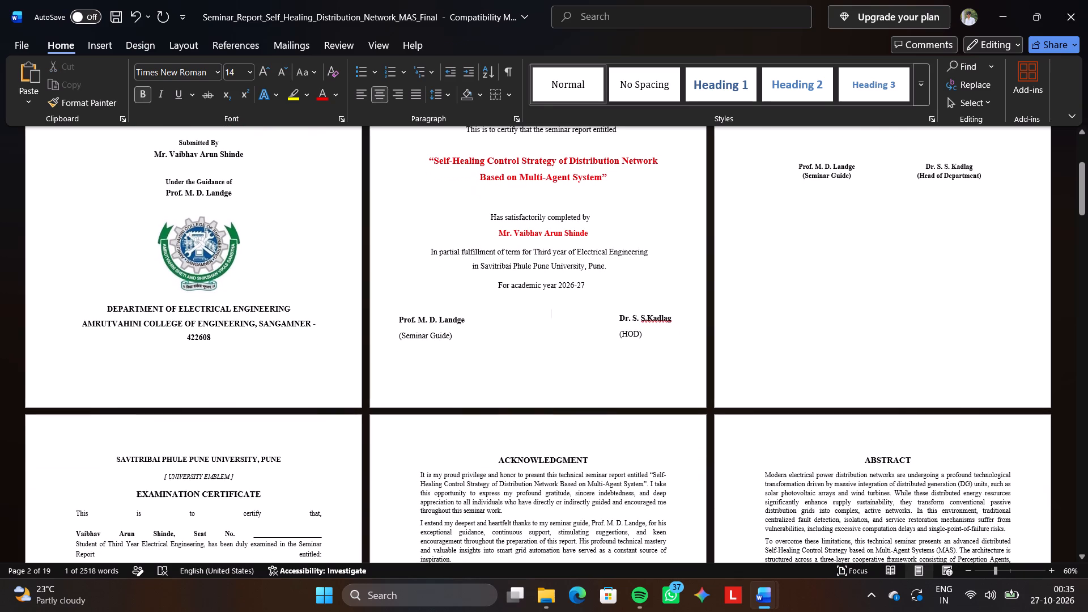
pyautogui.scroll(1, 534, 323)
pyautogui.hotkey('alt', 'Tab')
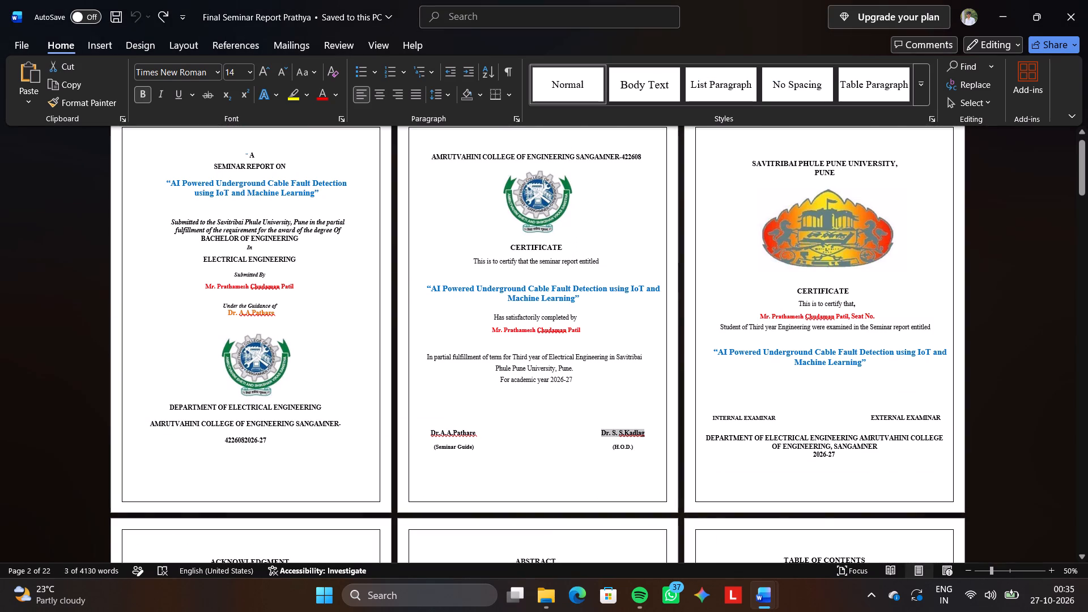
pyautogui.hotkey('alt', 'Tab')
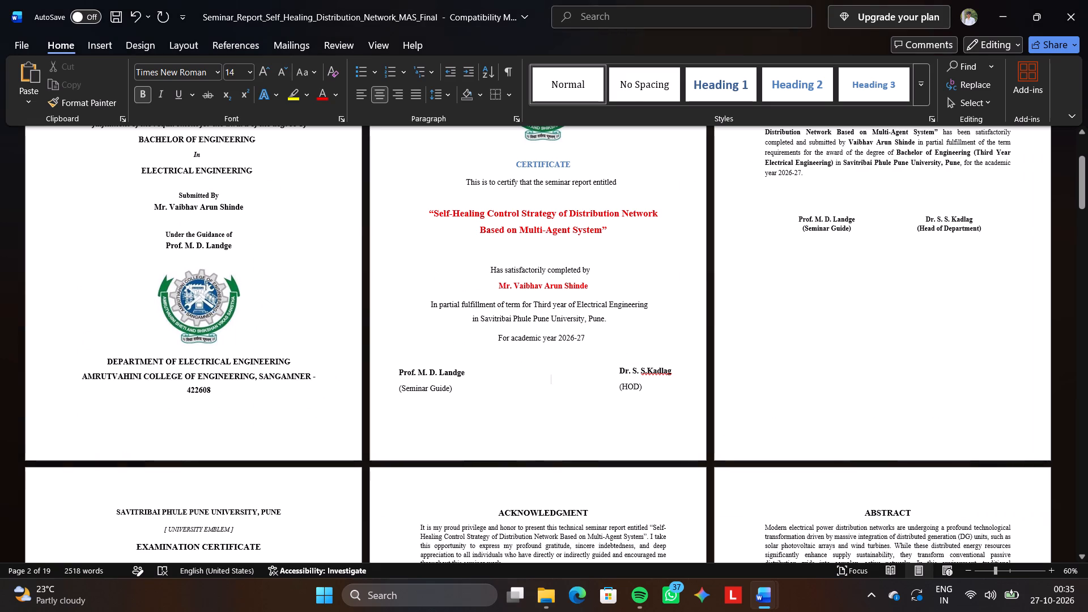
pyautogui.tripleClick(535, 167)
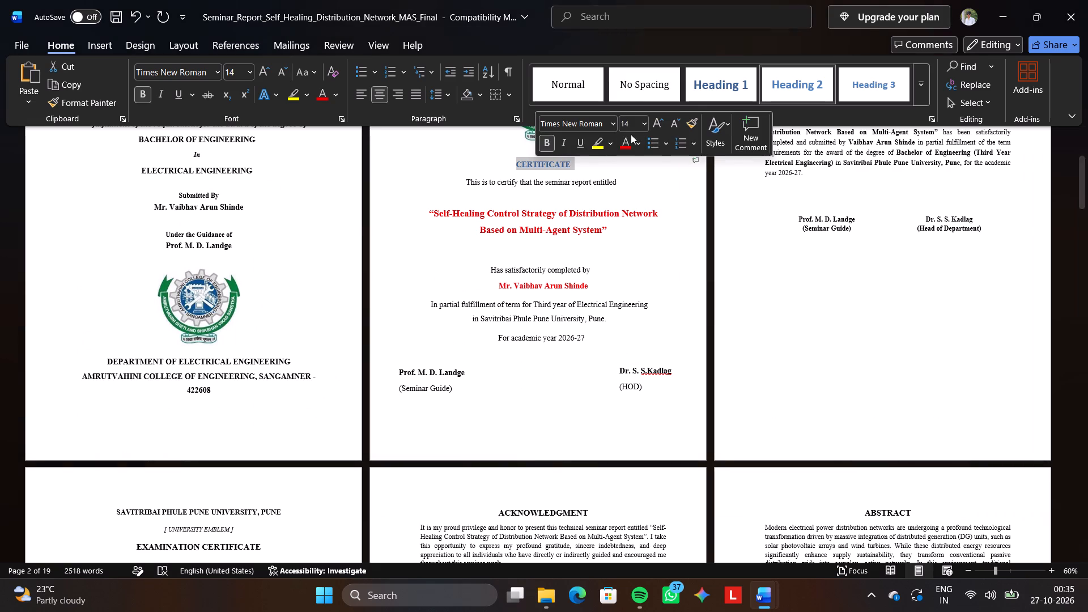
pyautogui.click(634, 139)
pyautogui.click(645, 232)
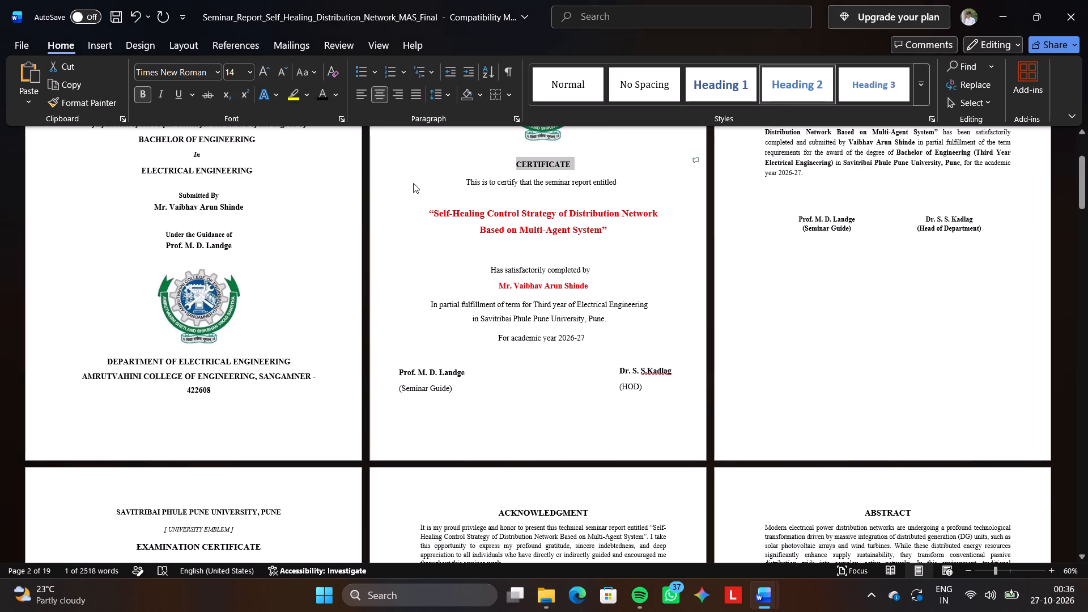
pyautogui.click(439, 179)
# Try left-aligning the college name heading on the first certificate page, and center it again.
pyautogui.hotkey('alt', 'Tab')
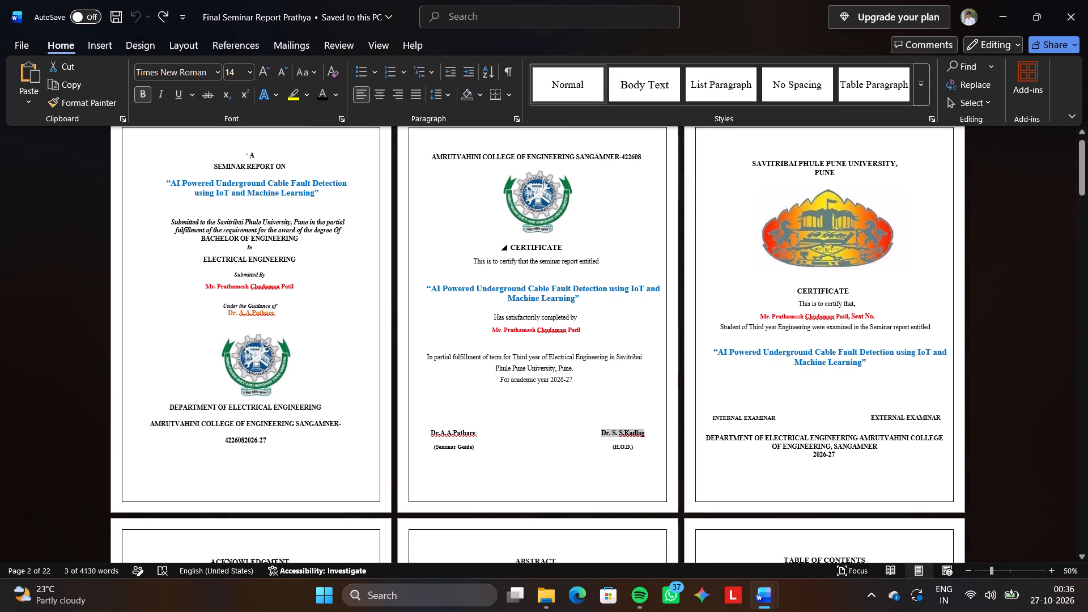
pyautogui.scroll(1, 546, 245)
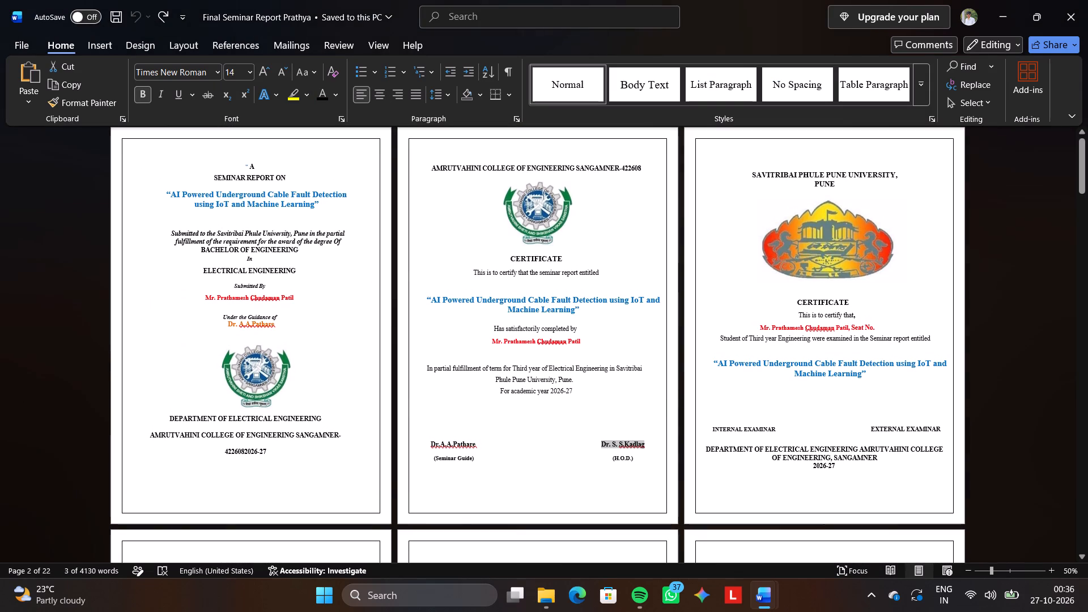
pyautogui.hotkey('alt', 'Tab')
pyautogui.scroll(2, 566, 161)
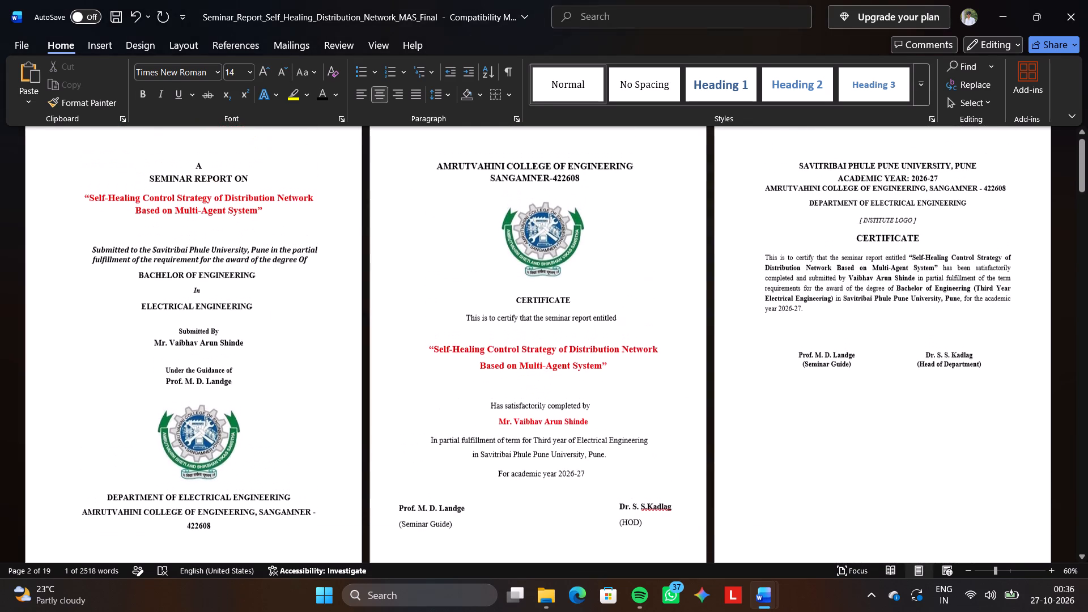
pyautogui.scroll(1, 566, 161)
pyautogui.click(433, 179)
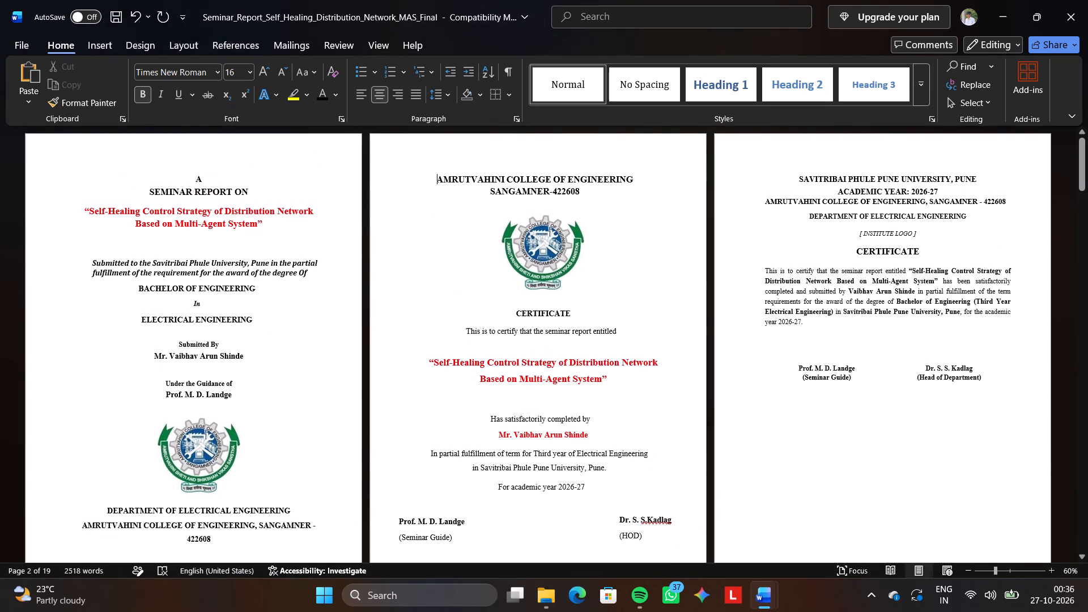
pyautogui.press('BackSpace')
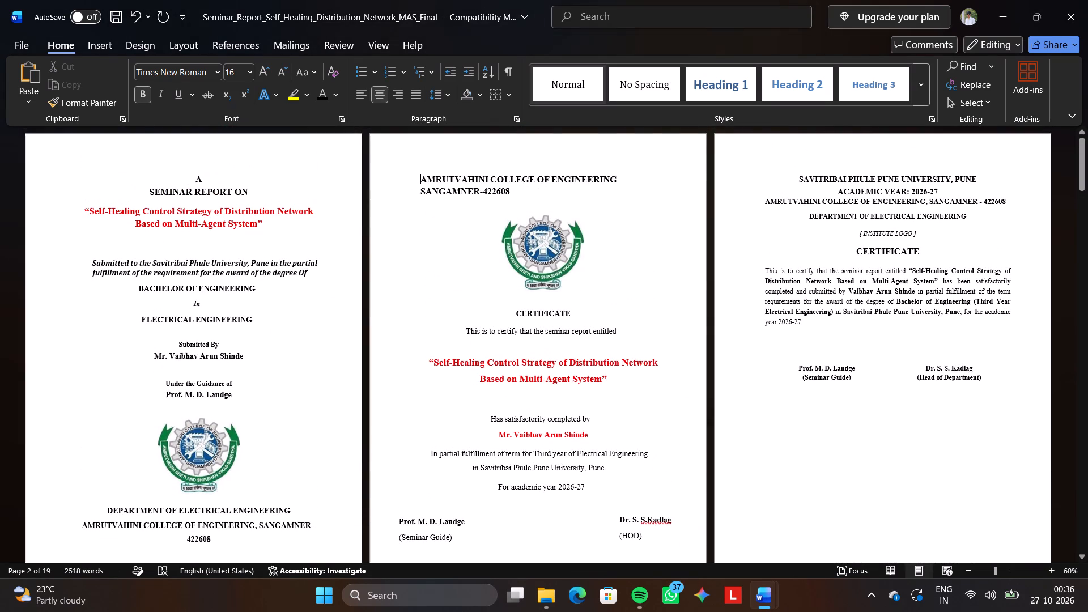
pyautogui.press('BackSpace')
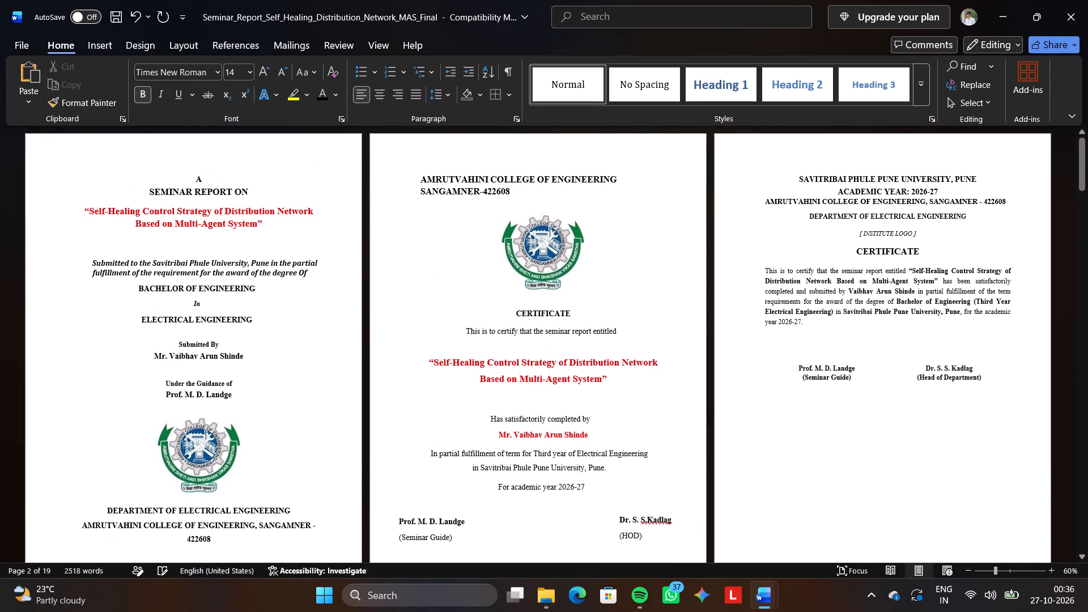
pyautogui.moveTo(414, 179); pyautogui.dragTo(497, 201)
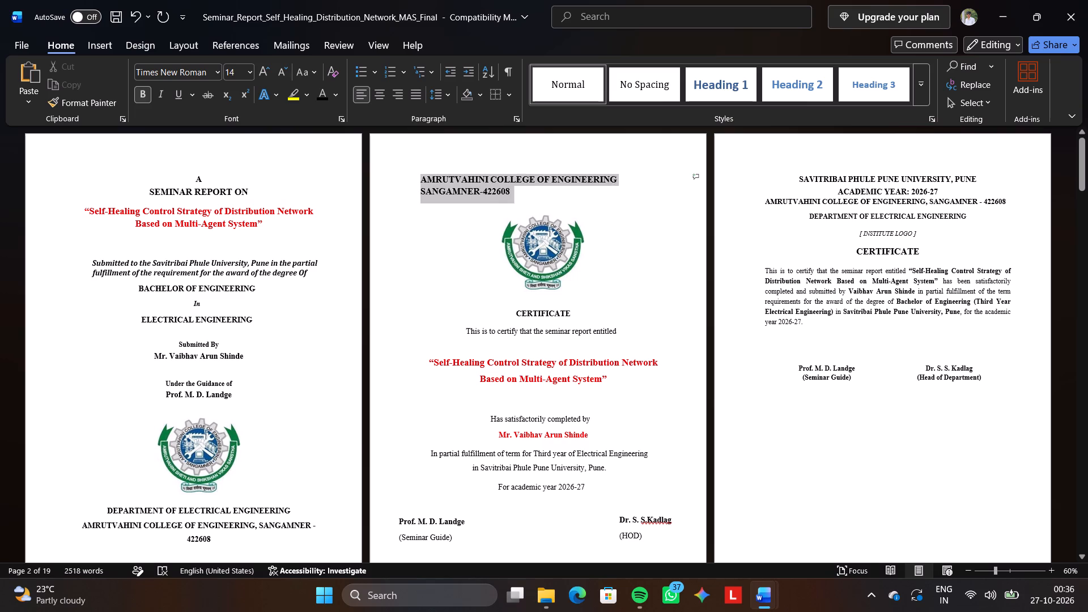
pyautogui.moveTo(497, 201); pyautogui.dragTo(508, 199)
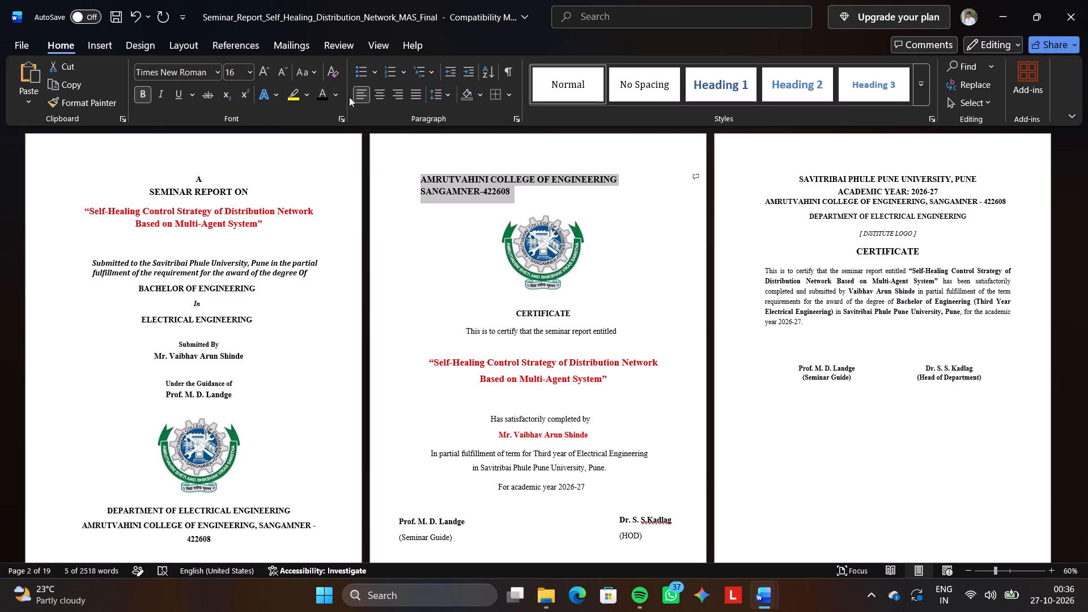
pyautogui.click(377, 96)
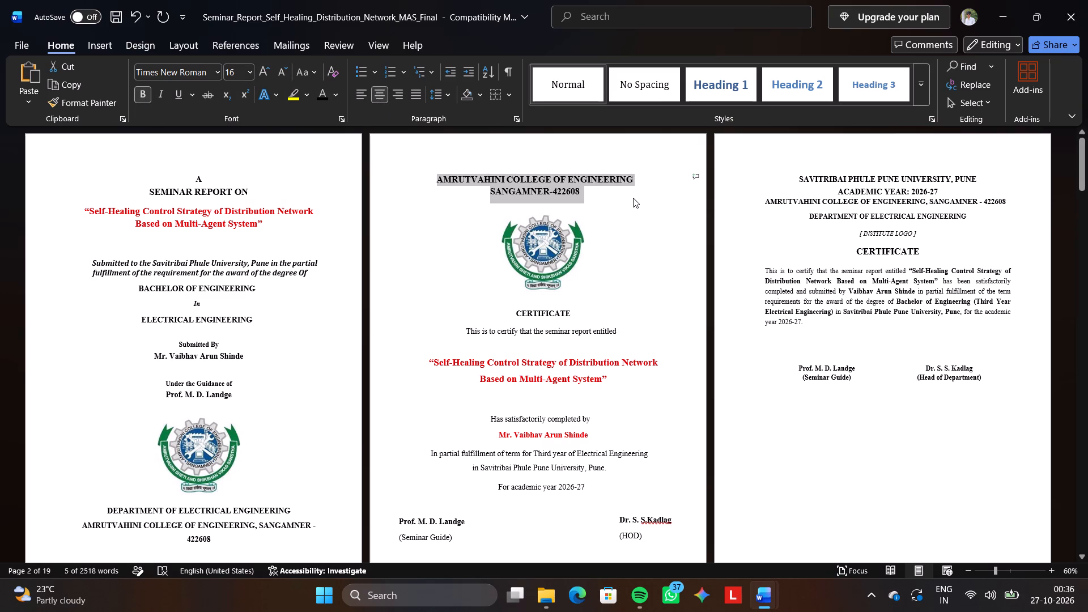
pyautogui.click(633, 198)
# Compare the report's remaining certificate pages with the university certificate page and emblem in the other seminar report.
pyautogui.scroll(-1, 633, 198)
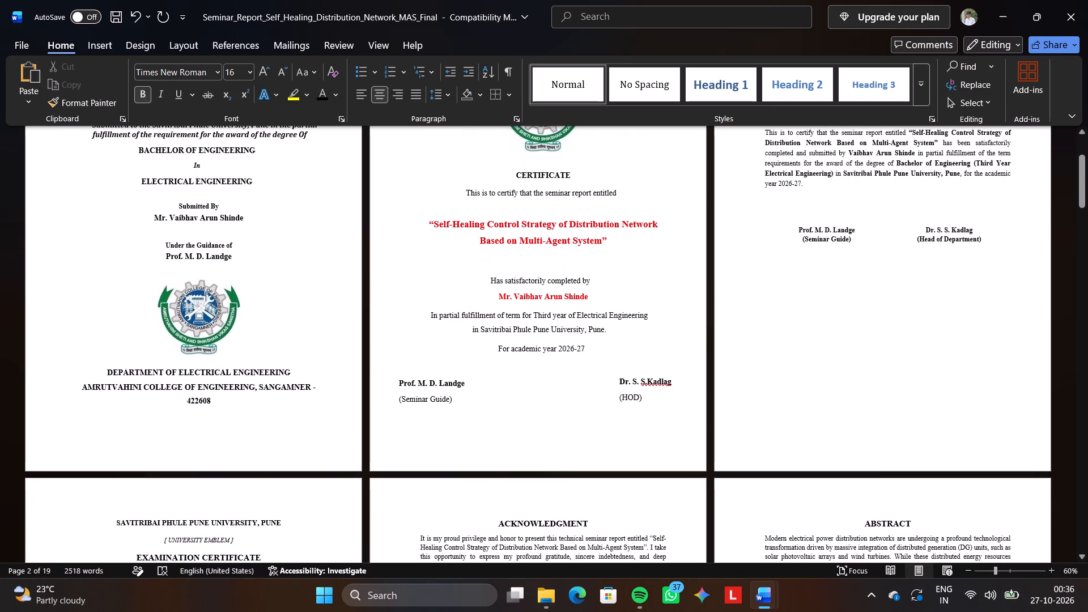
pyautogui.scroll(-1, 633, 198)
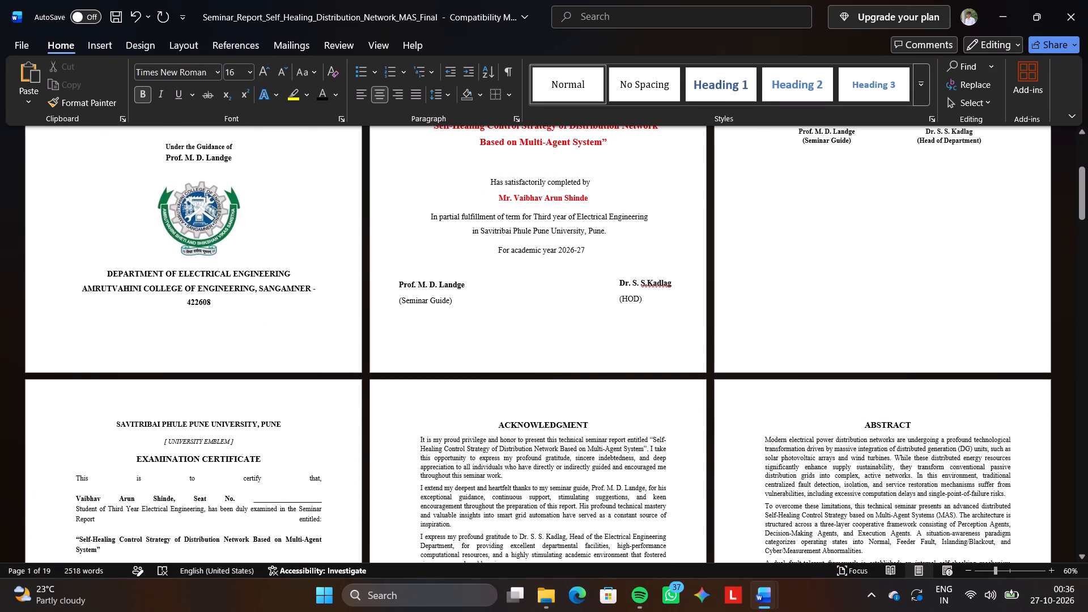
pyautogui.scroll(1, 633, 198)
pyautogui.scroll(-1, 633, 198)
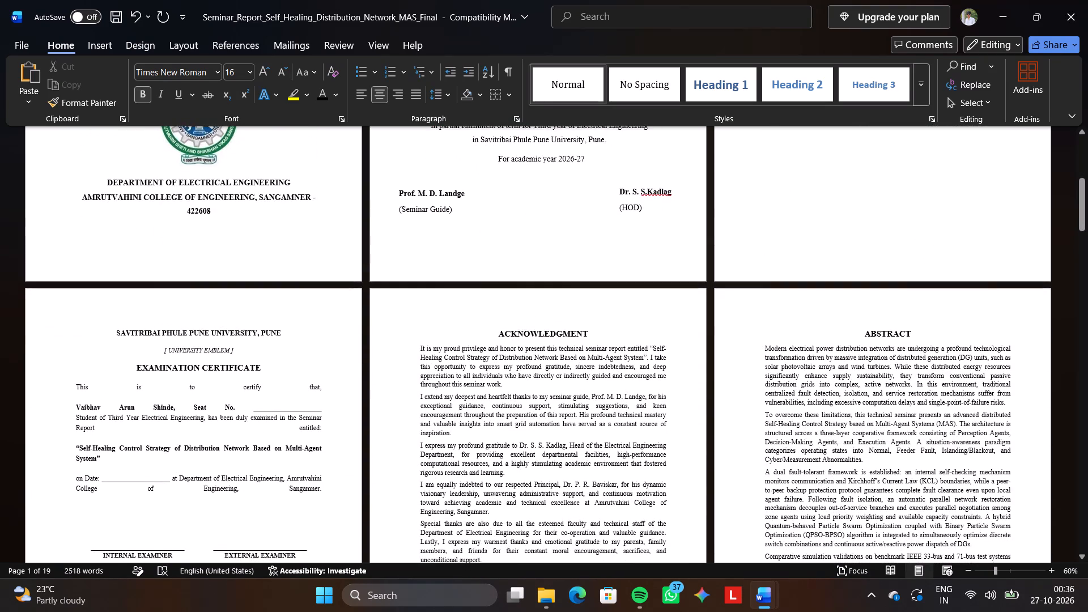
pyautogui.scroll(2, 633, 198)
pyautogui.scroll(1, 857, 275)
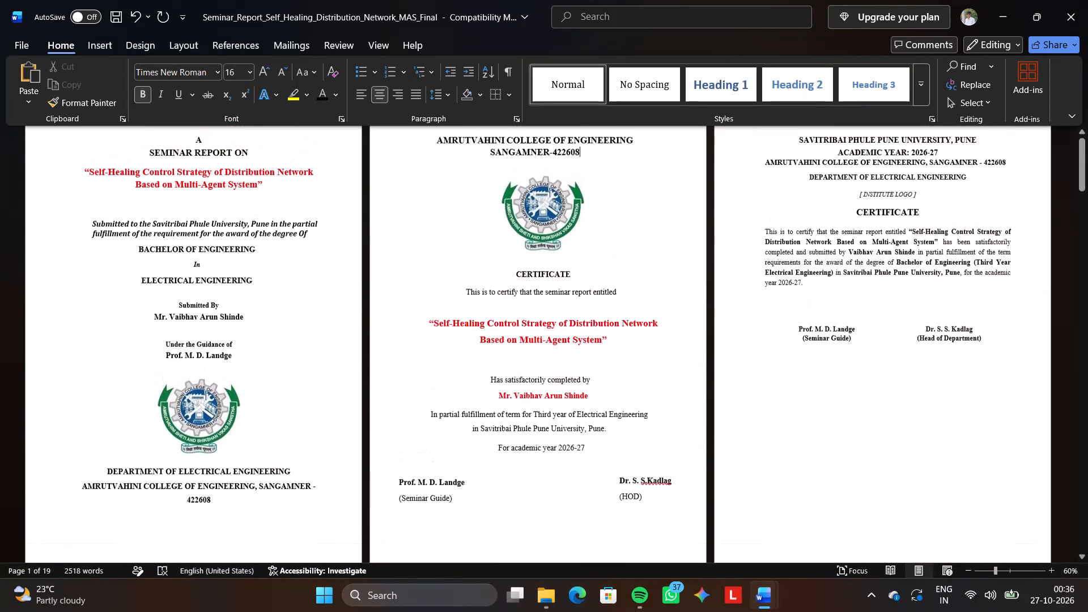
pyautogui.scroll(1, 857, 275)
pyautogui.hotkey('alt', 'Tab')
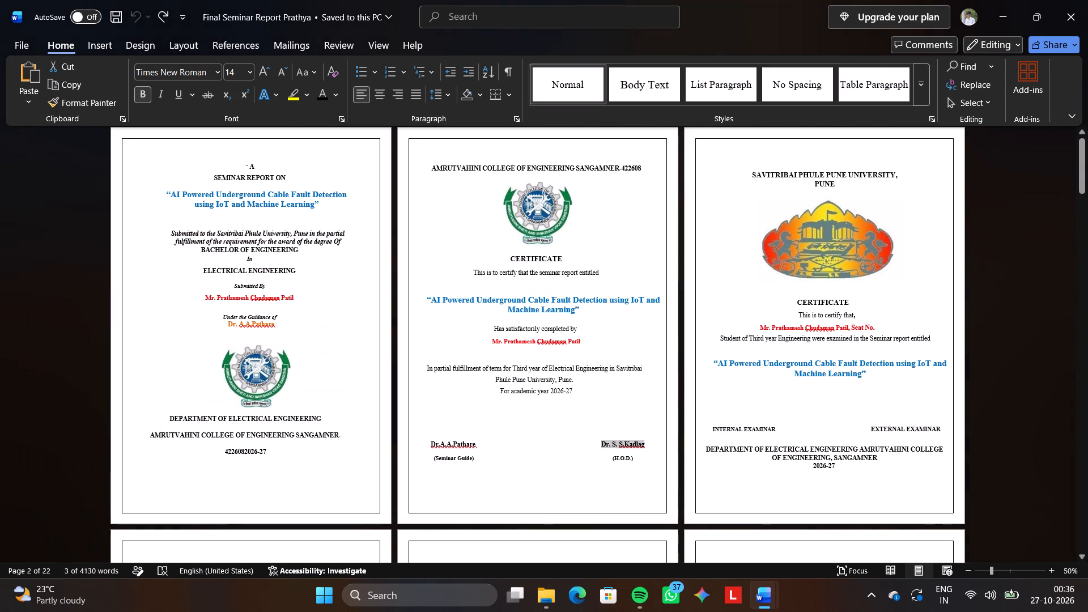
pyautogui.click(821, 275)
pyautogui.click(711, 284)
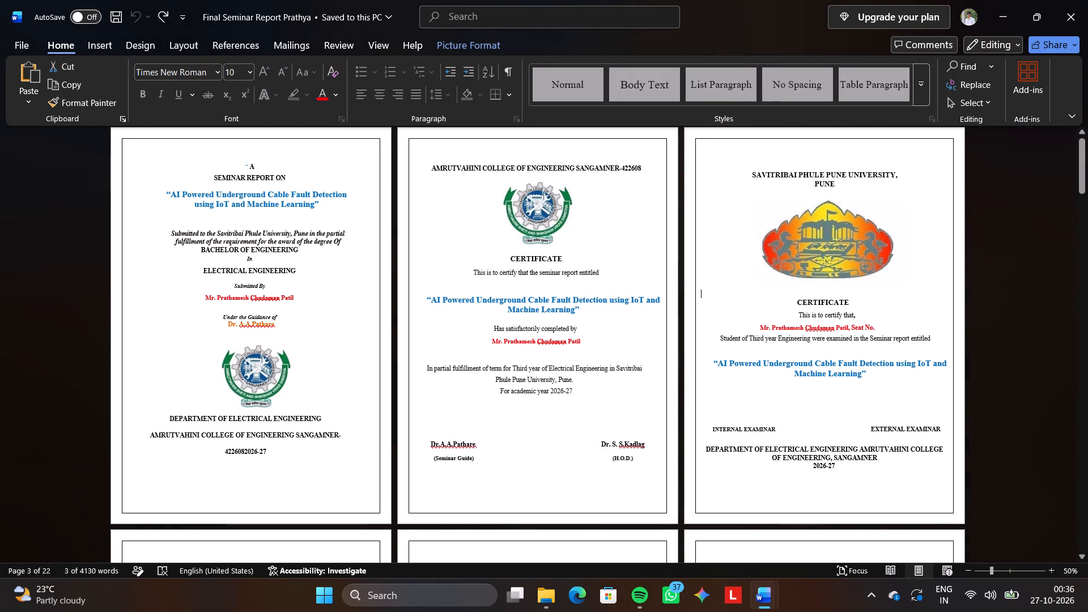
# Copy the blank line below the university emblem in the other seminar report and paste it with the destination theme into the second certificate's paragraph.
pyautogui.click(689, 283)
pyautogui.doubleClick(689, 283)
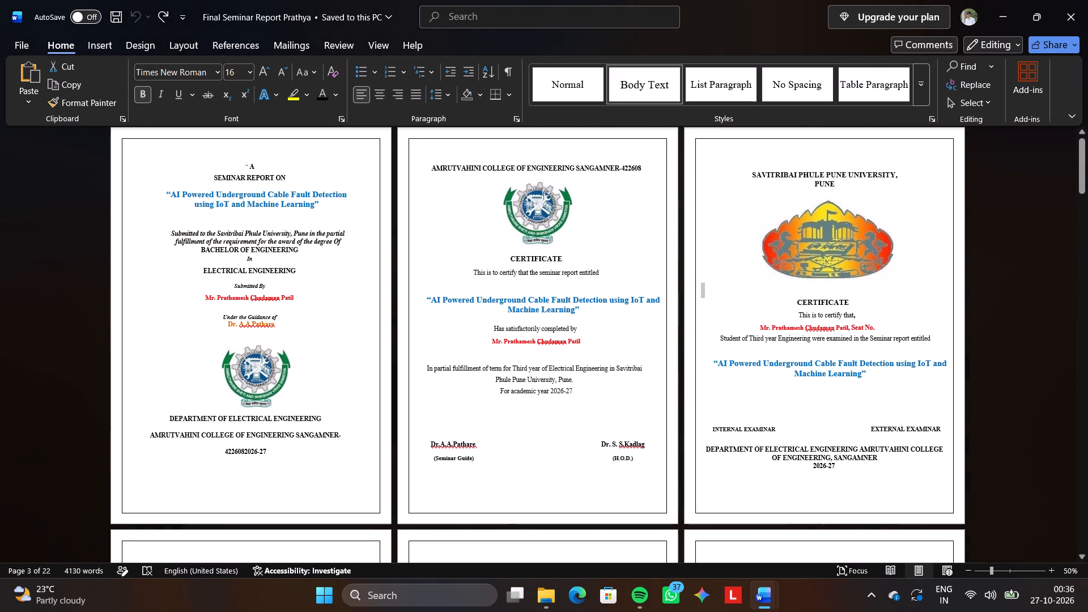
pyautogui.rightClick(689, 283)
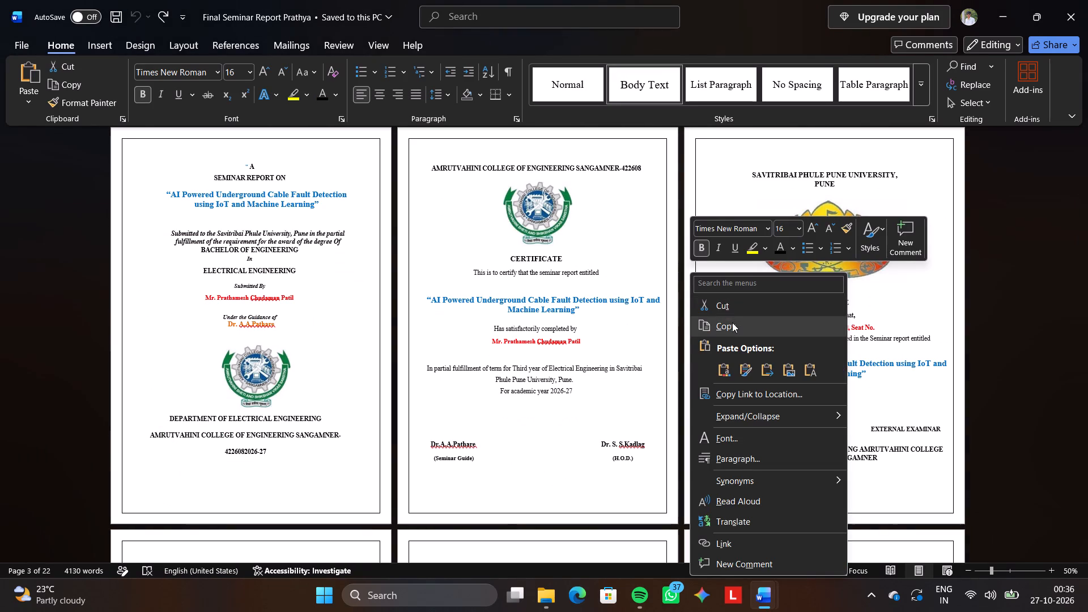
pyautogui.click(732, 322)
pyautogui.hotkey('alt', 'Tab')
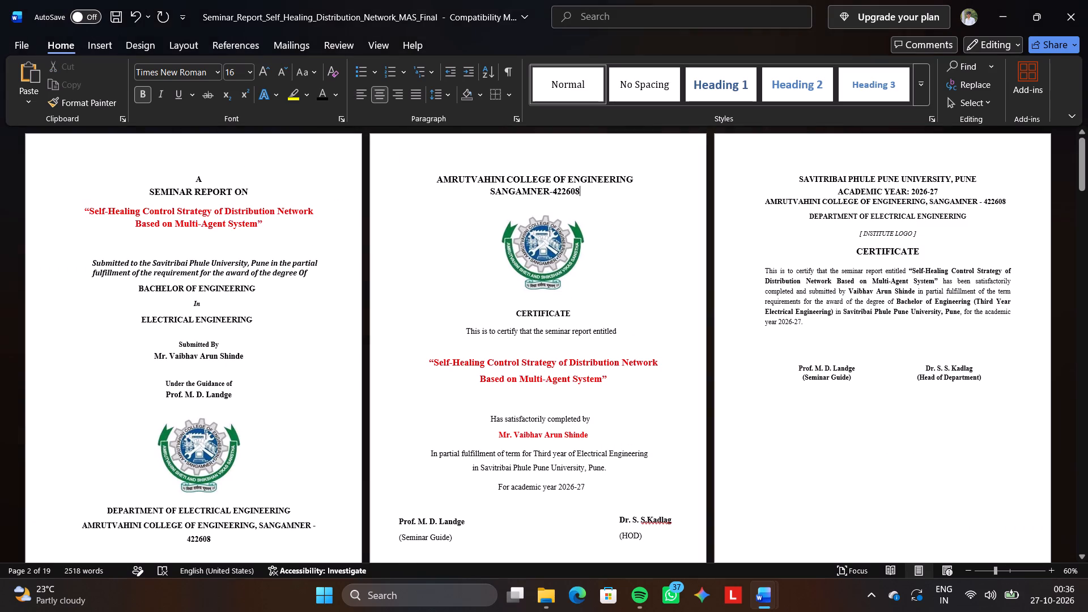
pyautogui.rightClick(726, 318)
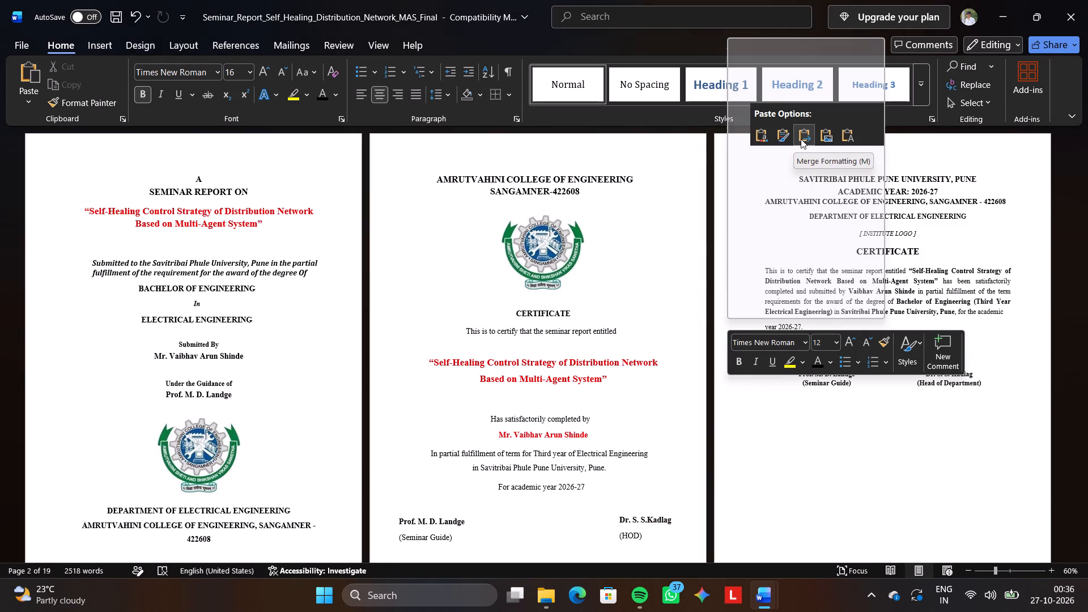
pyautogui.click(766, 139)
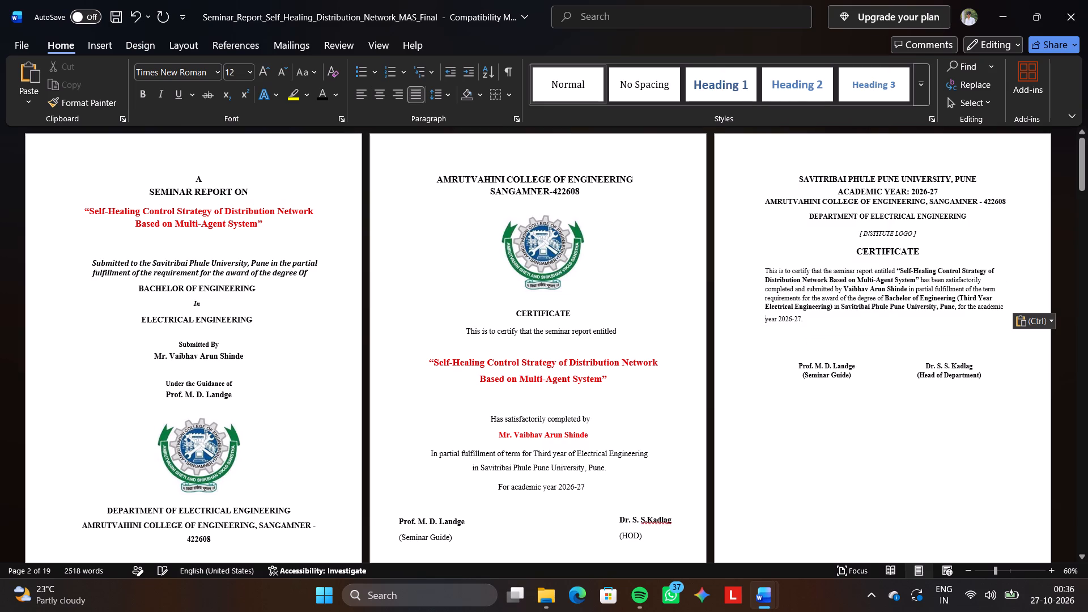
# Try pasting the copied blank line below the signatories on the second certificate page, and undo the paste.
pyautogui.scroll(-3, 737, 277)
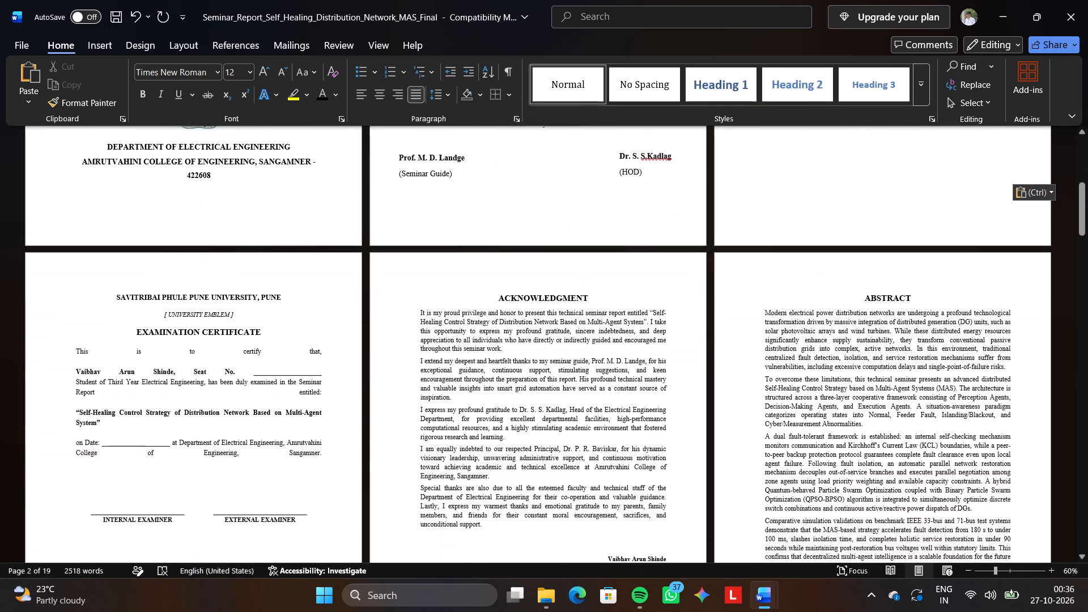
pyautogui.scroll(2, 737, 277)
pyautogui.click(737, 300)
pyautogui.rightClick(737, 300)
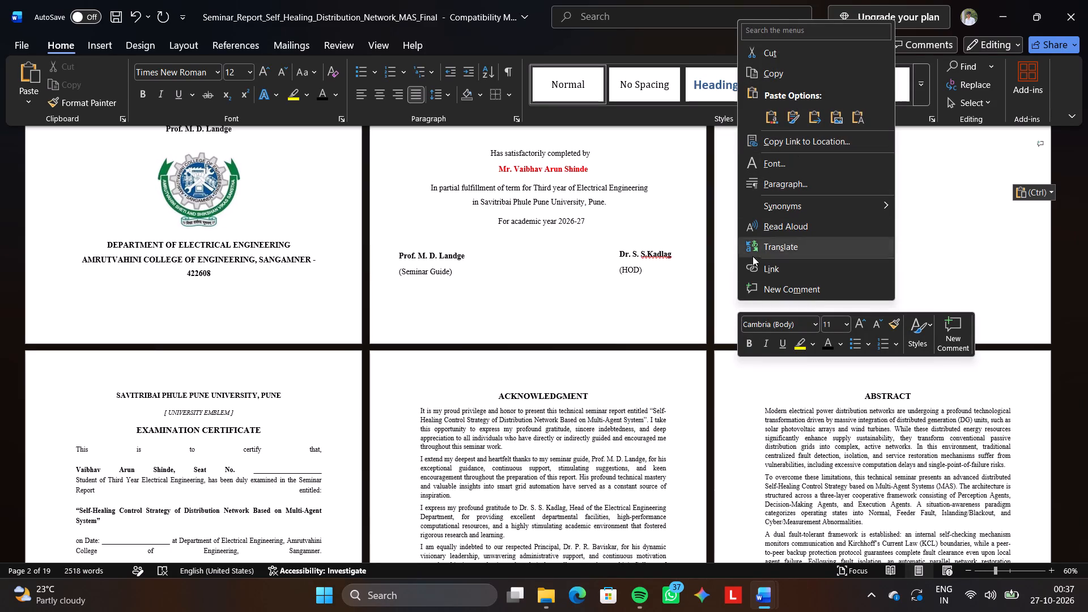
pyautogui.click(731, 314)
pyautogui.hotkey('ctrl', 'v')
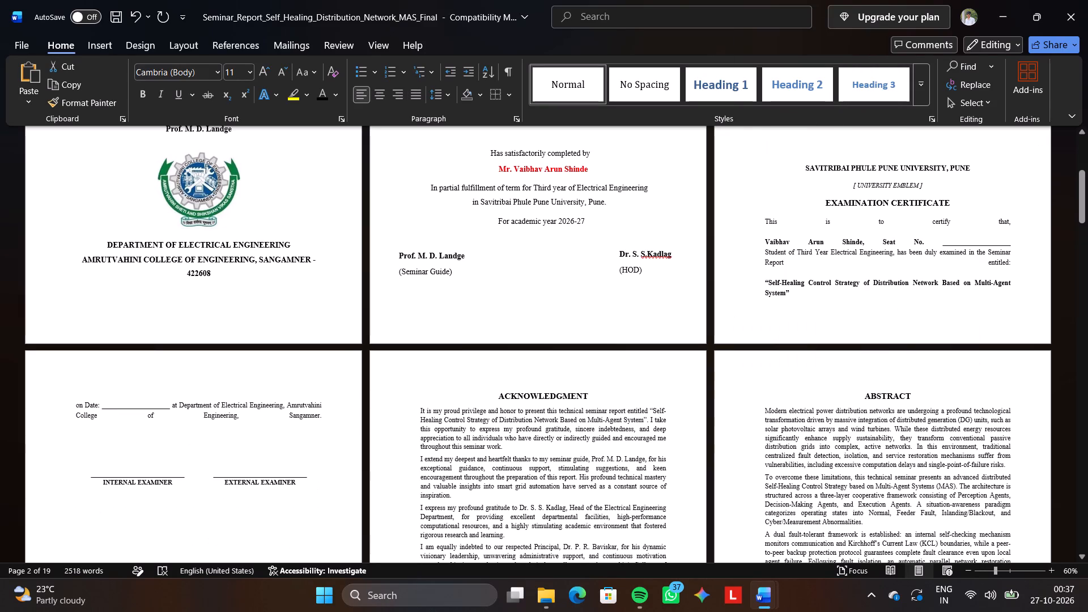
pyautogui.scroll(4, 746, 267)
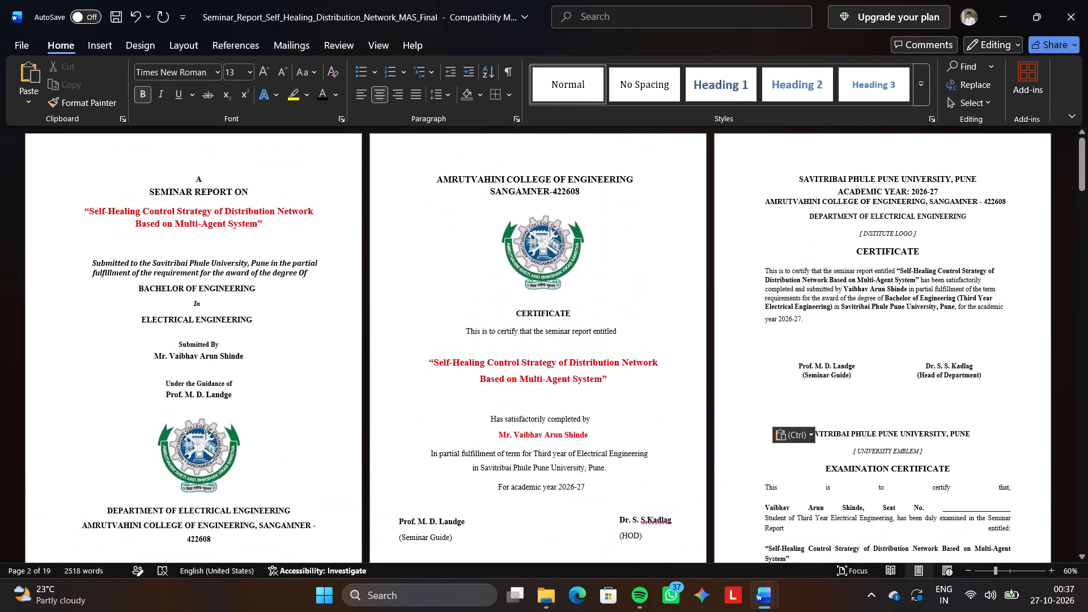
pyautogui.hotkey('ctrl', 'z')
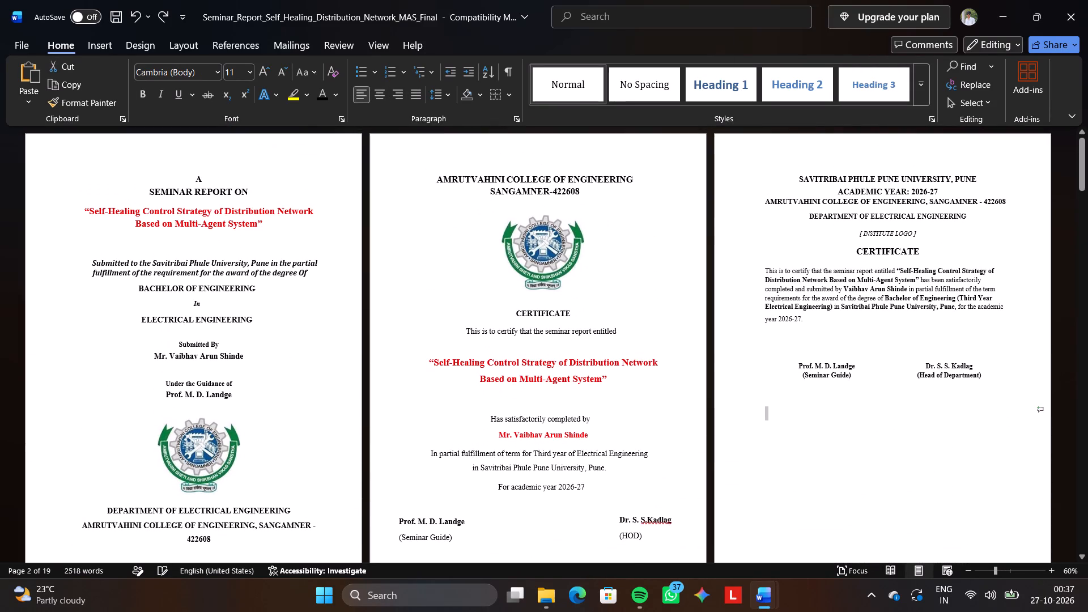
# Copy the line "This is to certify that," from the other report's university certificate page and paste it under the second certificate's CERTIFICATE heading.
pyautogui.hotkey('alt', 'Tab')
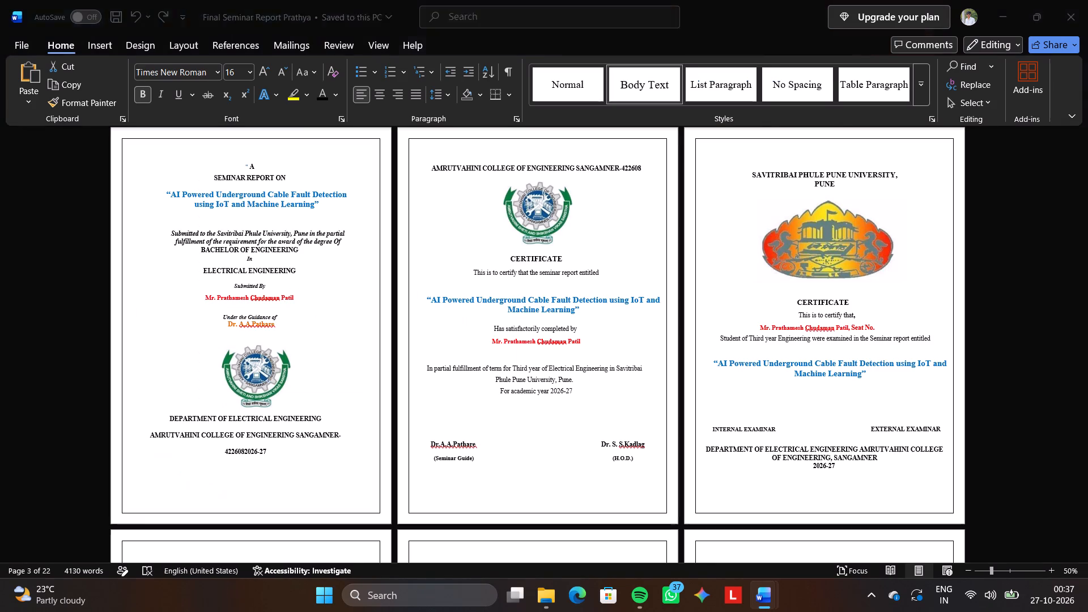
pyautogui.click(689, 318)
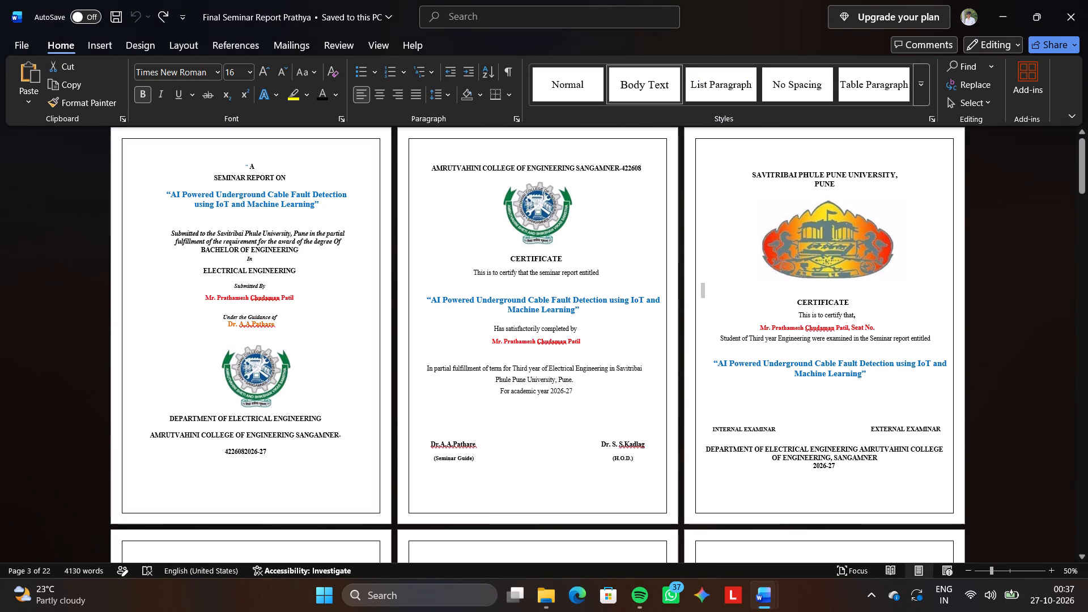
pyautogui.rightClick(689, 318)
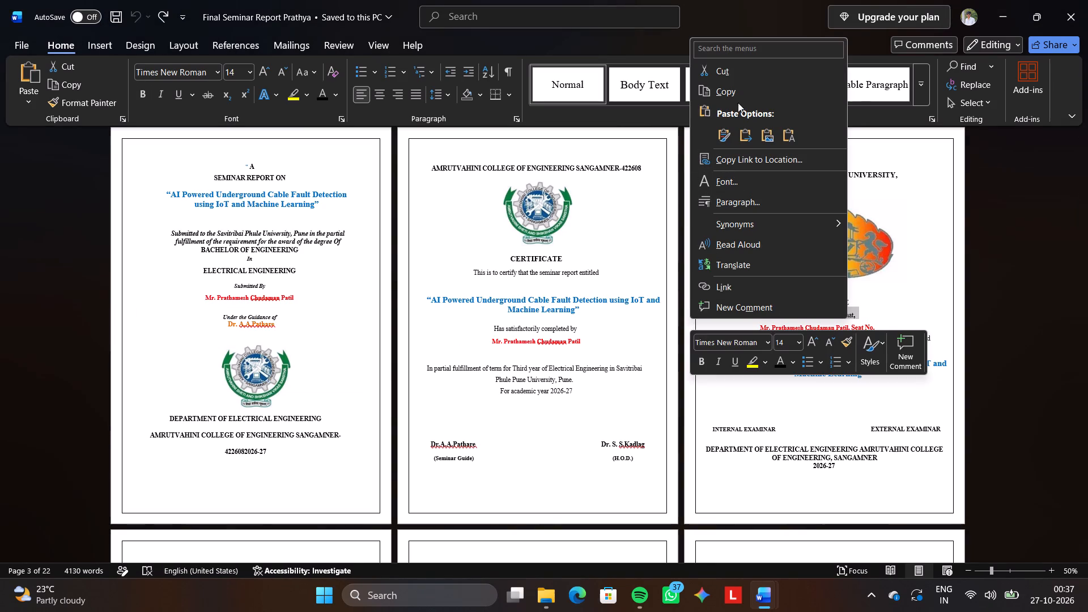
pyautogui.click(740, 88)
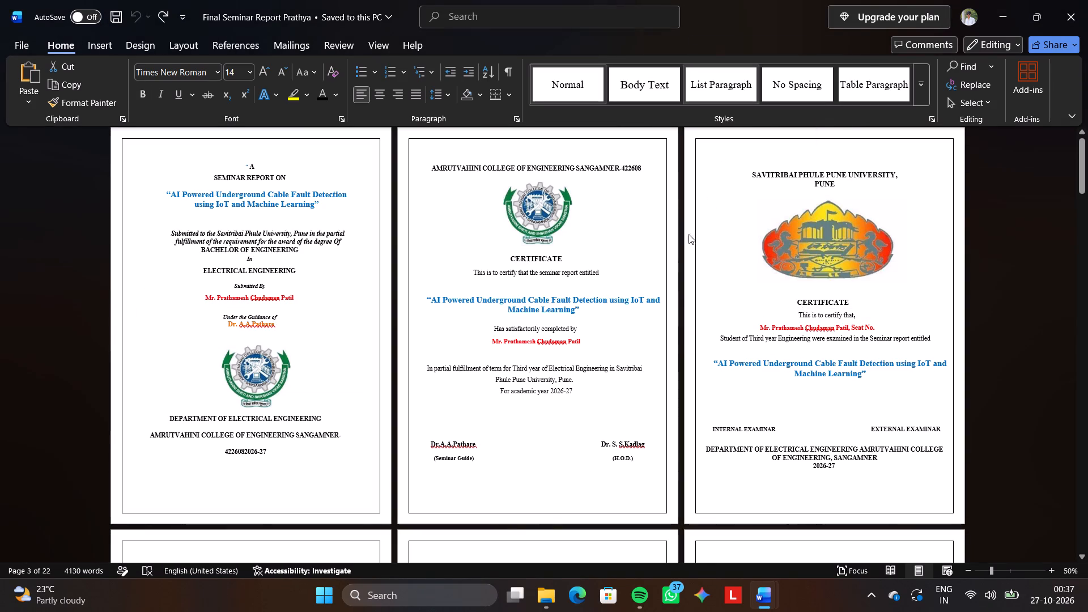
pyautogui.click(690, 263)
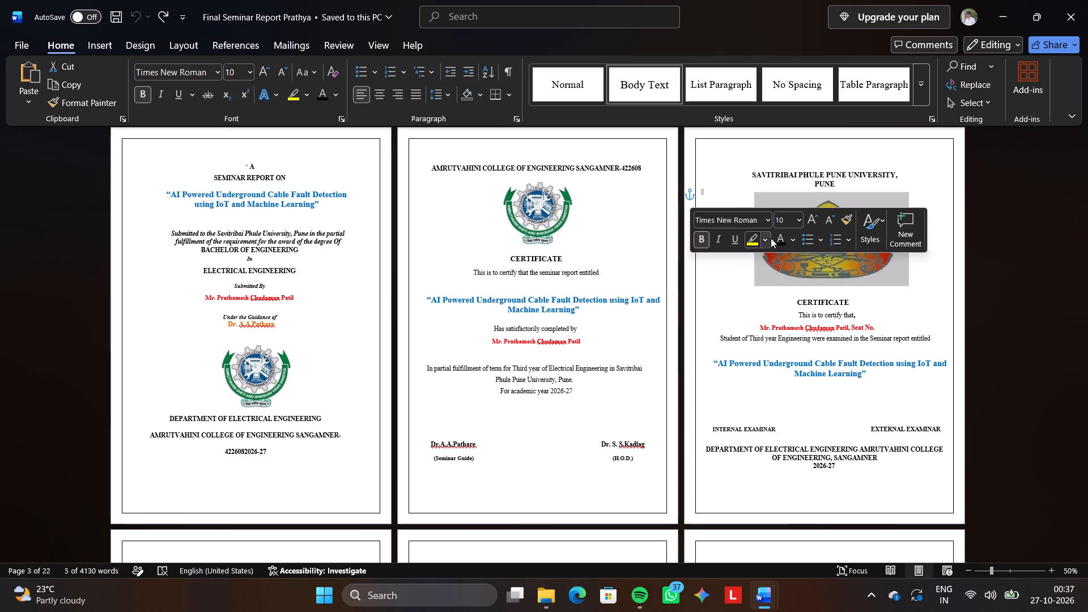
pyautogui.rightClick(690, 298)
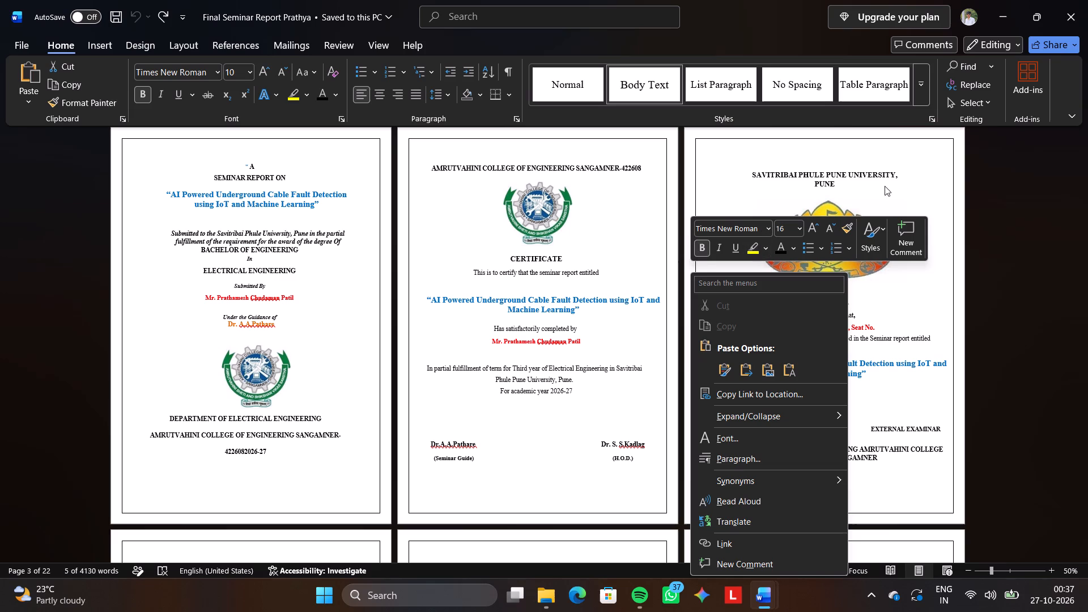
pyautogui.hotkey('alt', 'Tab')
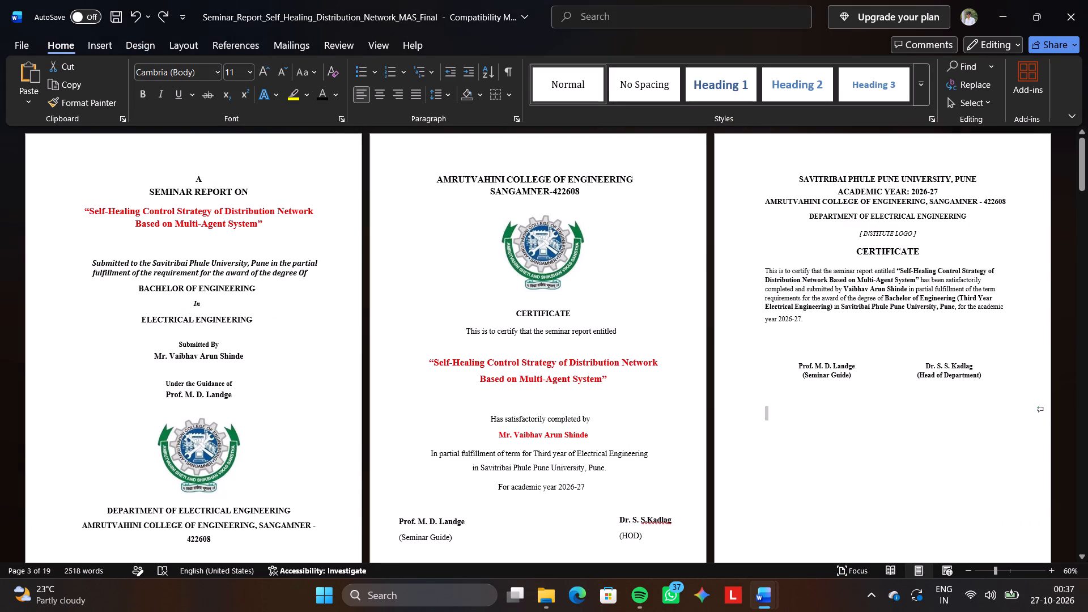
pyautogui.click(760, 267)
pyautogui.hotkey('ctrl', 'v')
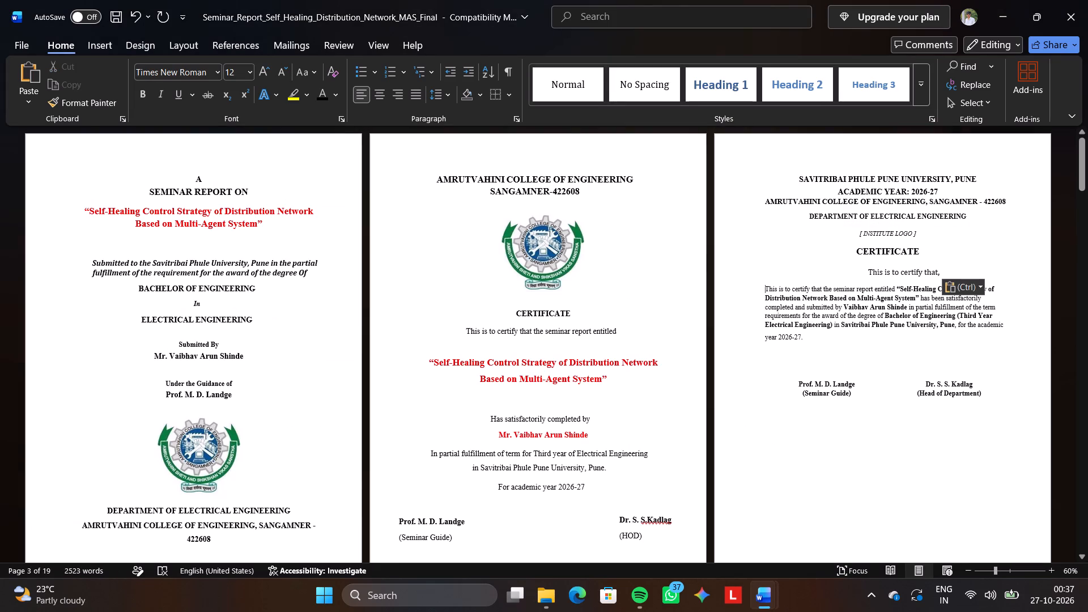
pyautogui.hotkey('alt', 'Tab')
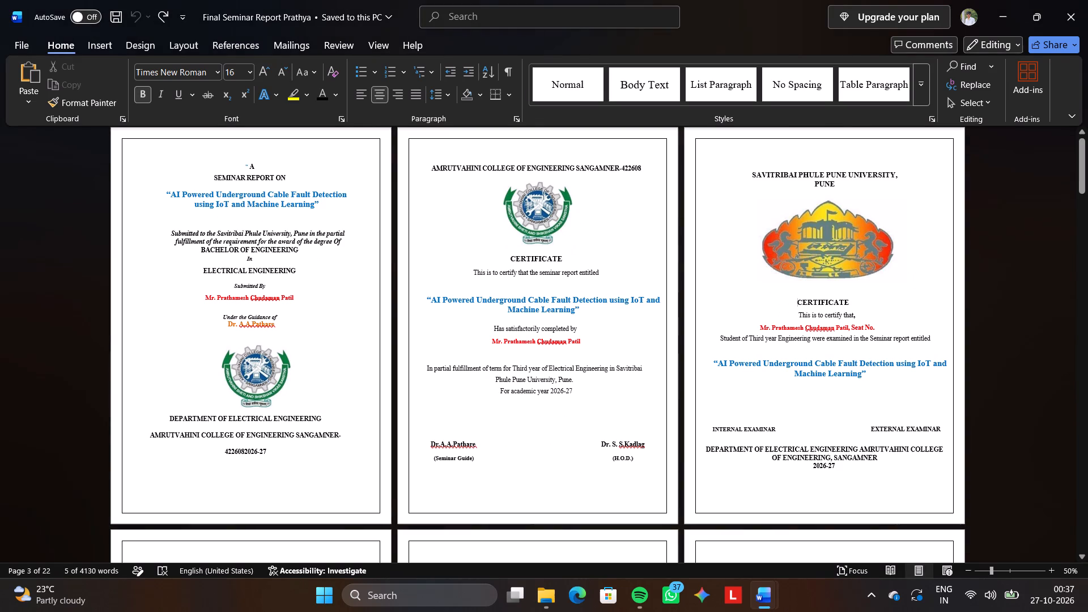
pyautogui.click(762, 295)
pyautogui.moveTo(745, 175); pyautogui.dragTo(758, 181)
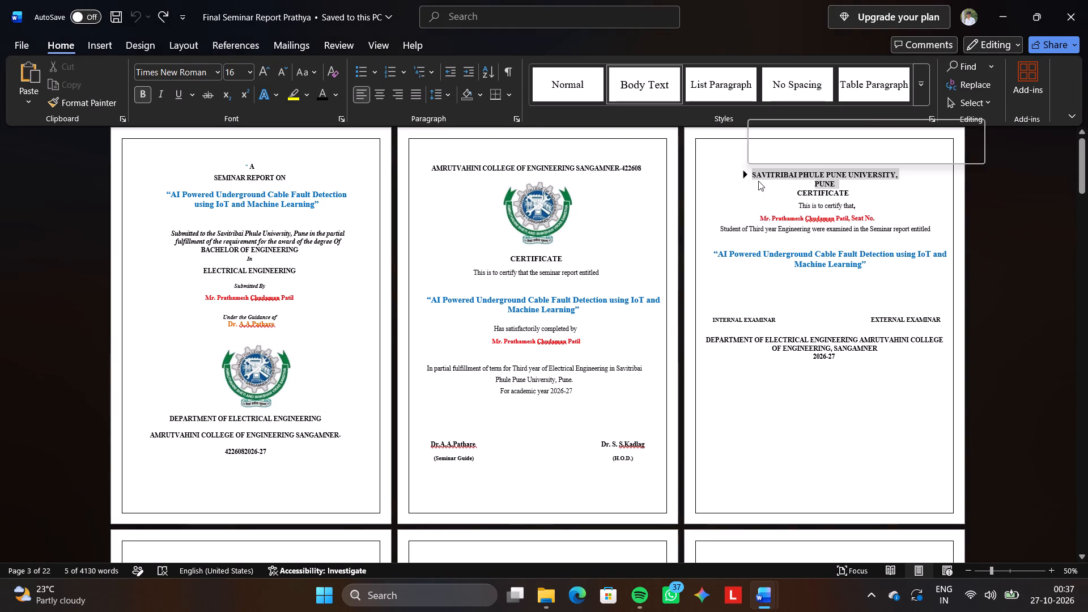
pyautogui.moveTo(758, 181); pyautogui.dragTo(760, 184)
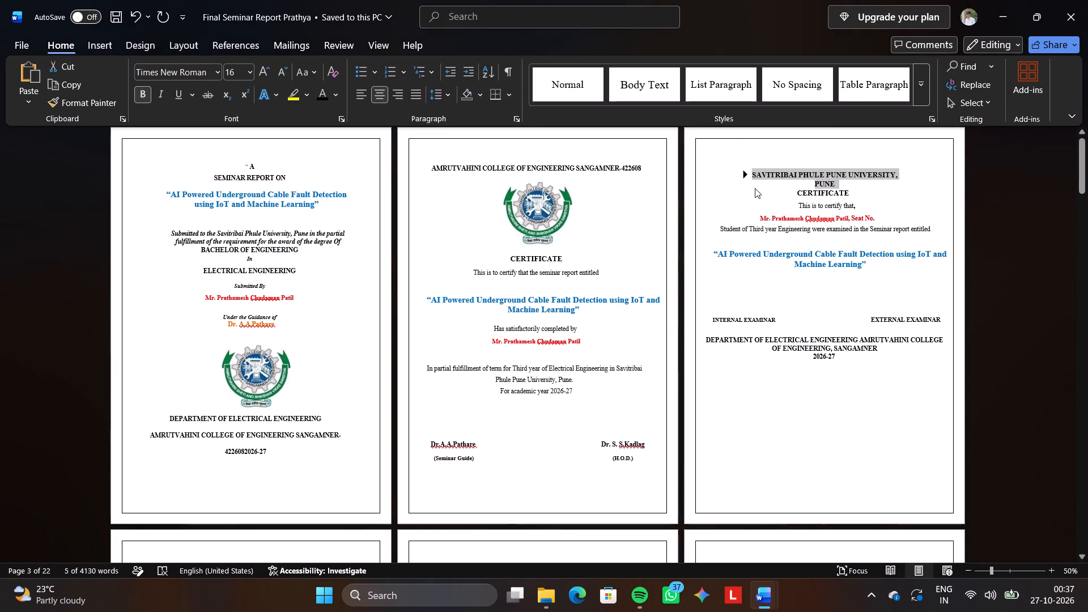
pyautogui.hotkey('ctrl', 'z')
# Replace the second certificate page's content with the complete university certificate page, including emblem and examiner lines, copied from the other seminar report.
pyautogui.moveTo(745, 164); pyautogui.dragTo(857, 425)
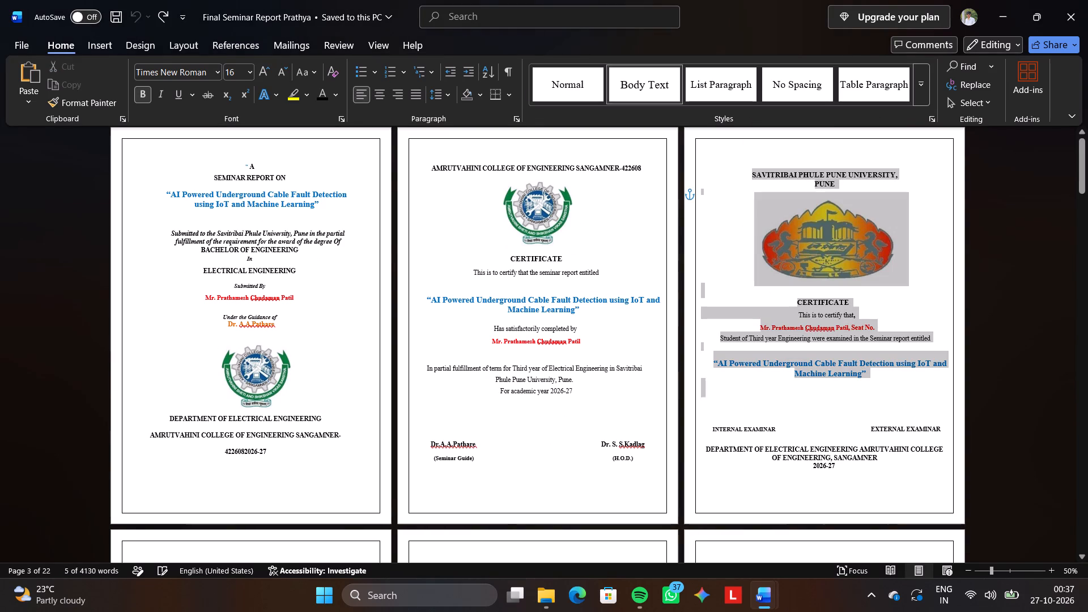
pyautogui.moveTo(857, 425); pyautogui.dragTo(881, 543)
pyautogui.hotkey('ctrl', 'c')
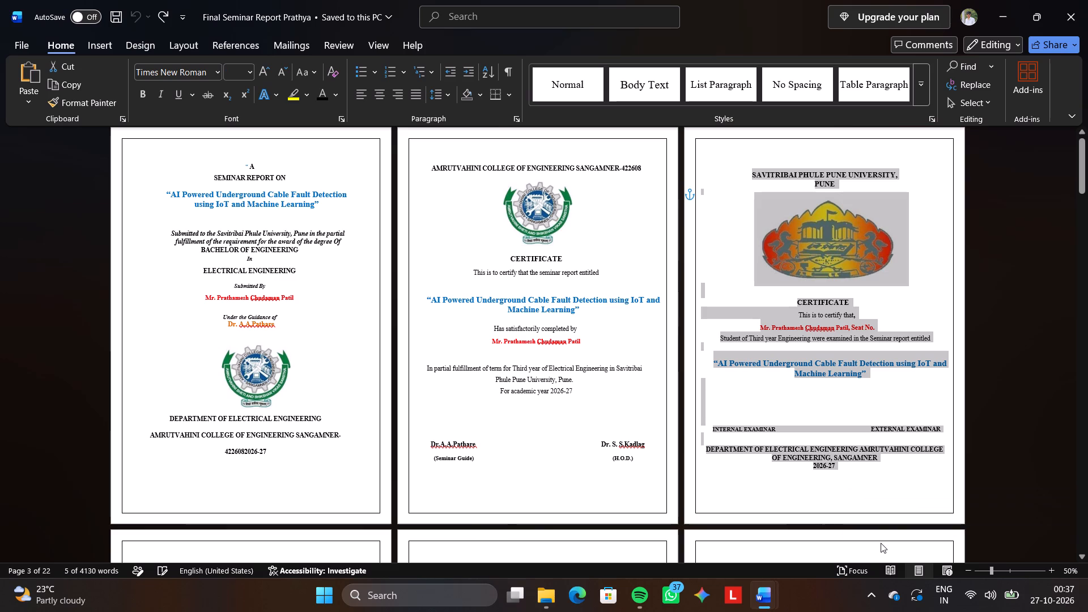
pyautogui.hotkey('alt', 'Tab')
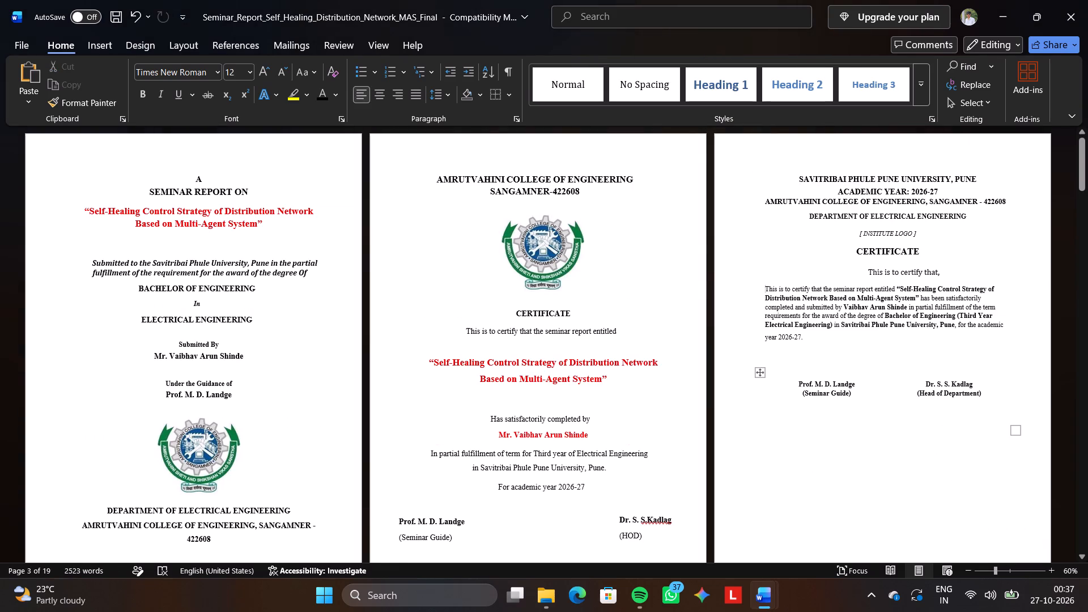
pyautogui.moveTo(778, 178); pyautogui.dragTo(936, 436)
pyautogui.hotkey('ctrl', 'v')
pyautogui.hotkey('ctrl', 'b')
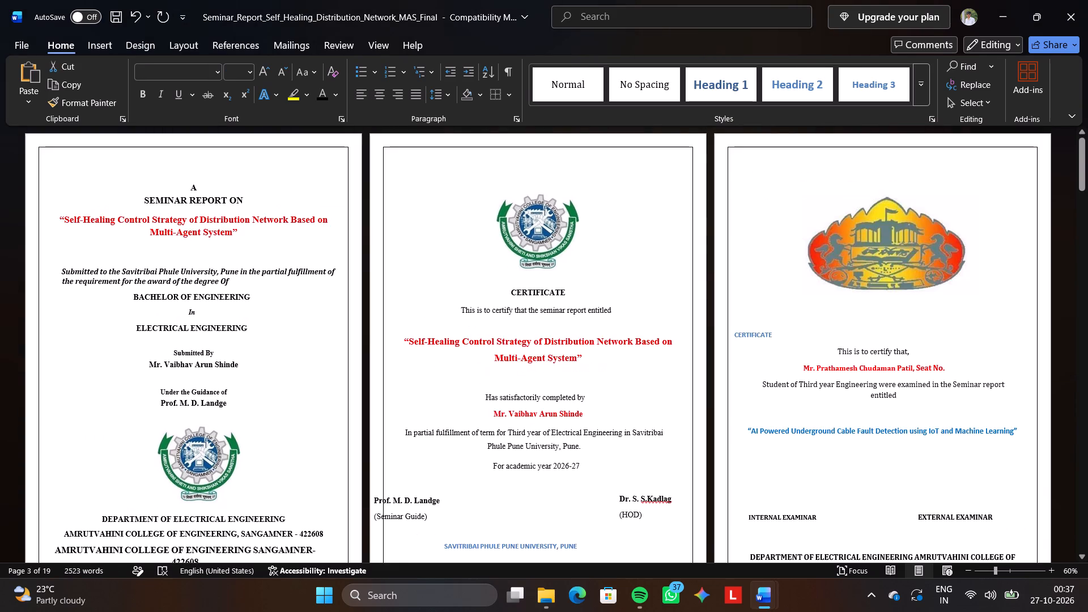
# Examine the cover, certificate, acknowledgment, abstract and contents pages to check what the pasted page did to the report's layout.
pyautogui.scroll(-2, 925, 385)
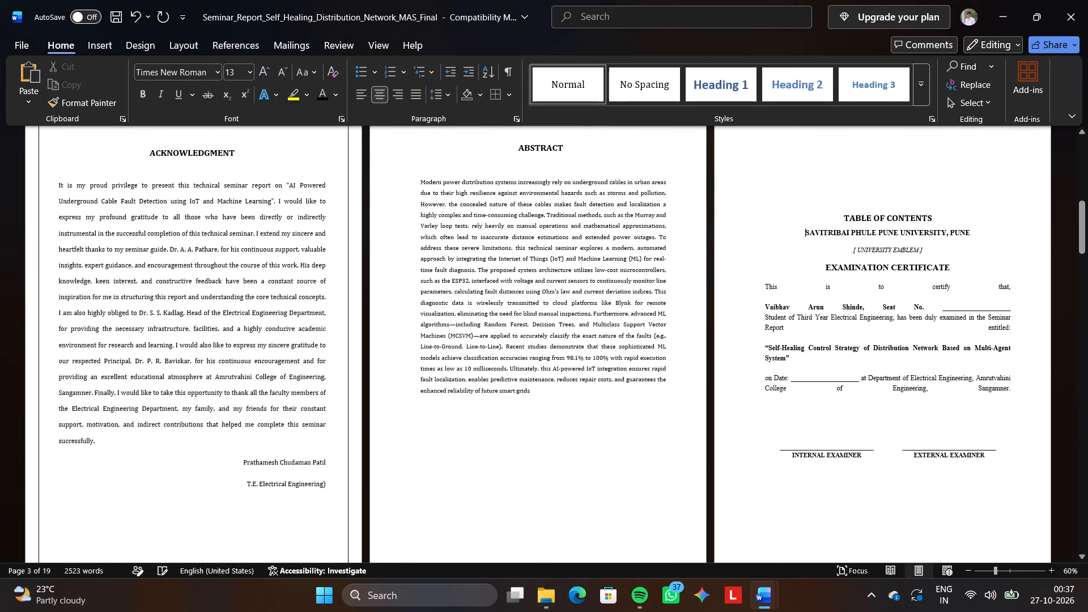
pyautogui.scroll(3, 925, 385)
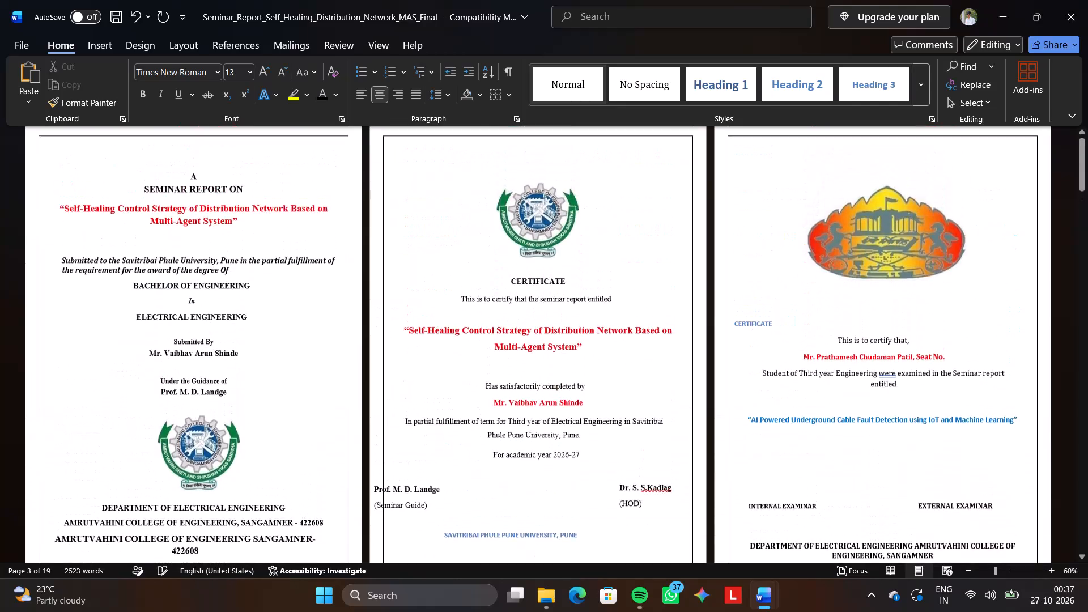
pyautogui.scroll(1, 925, 385)
pyautogui.scroll(-5, 925, 385)
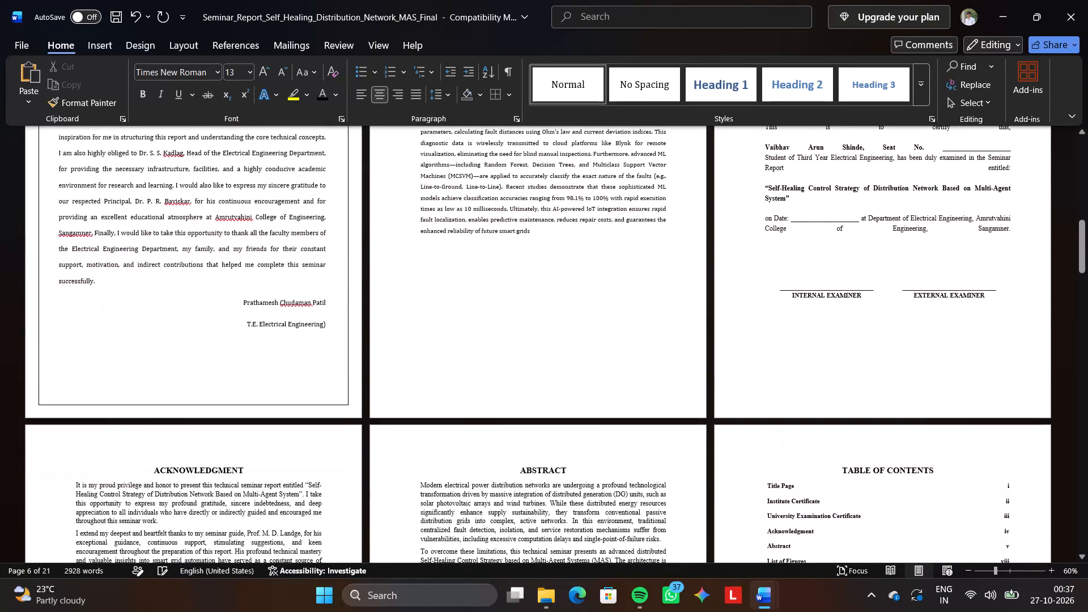
pyautogui.doubleClick(925, 385)
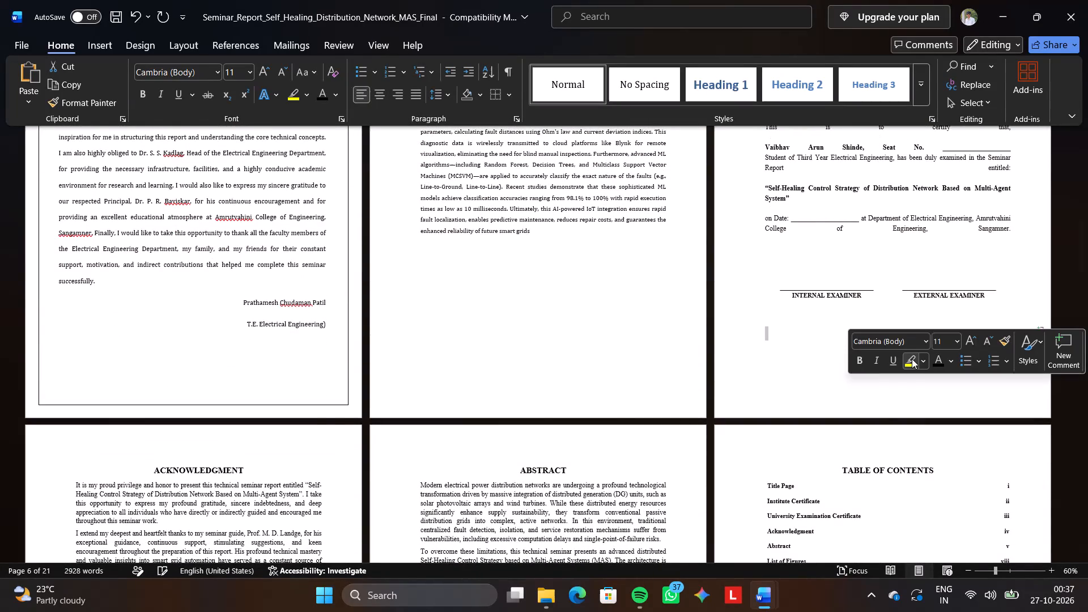
pyautogui.scroll(1, 912, 359)
pyautogui.scroll(2, 870, 388)
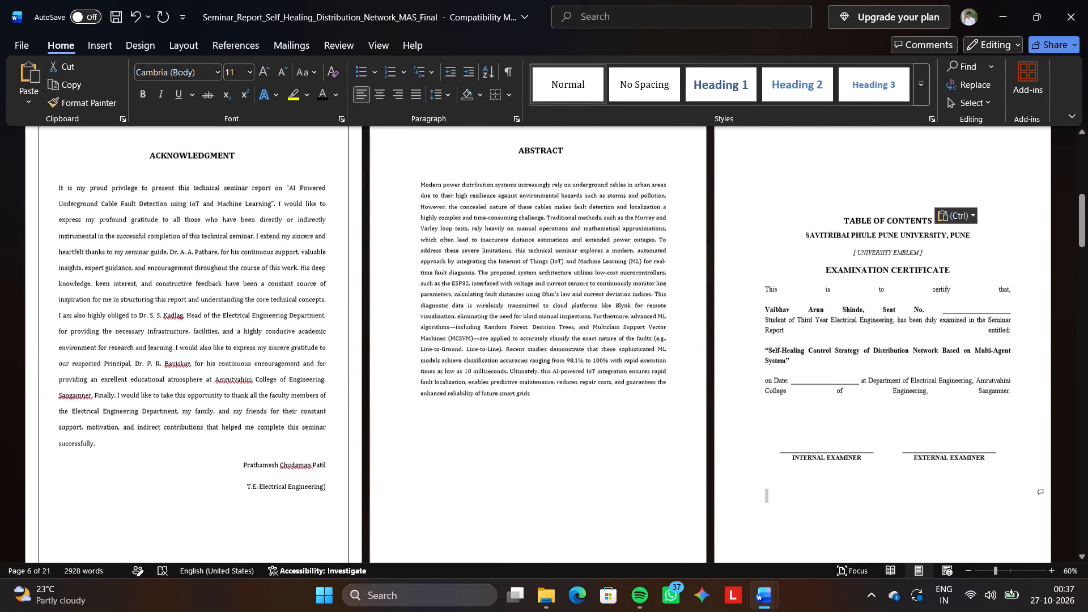
pyautogui.scroll(1, 870, 388)
pyautogui.scroll(-1, 870, 388)
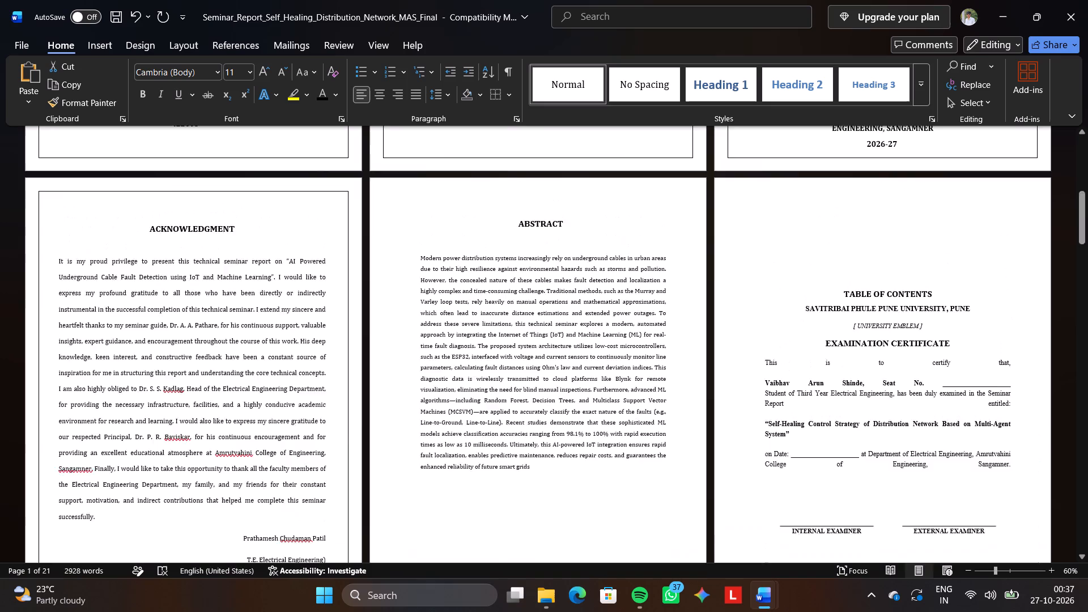
pyautogui.scroll(-1, 870, 388)
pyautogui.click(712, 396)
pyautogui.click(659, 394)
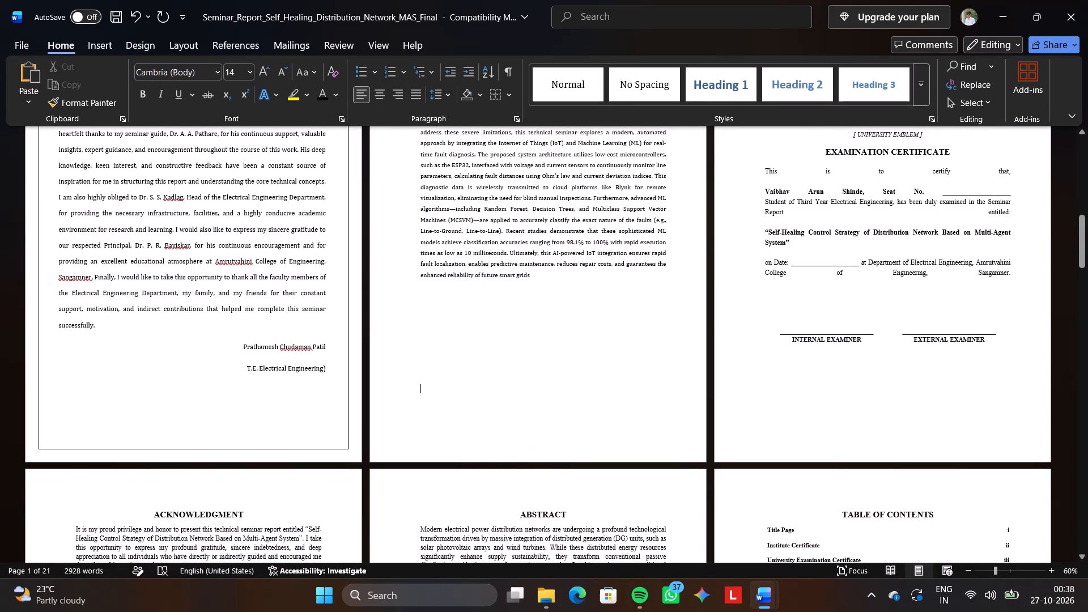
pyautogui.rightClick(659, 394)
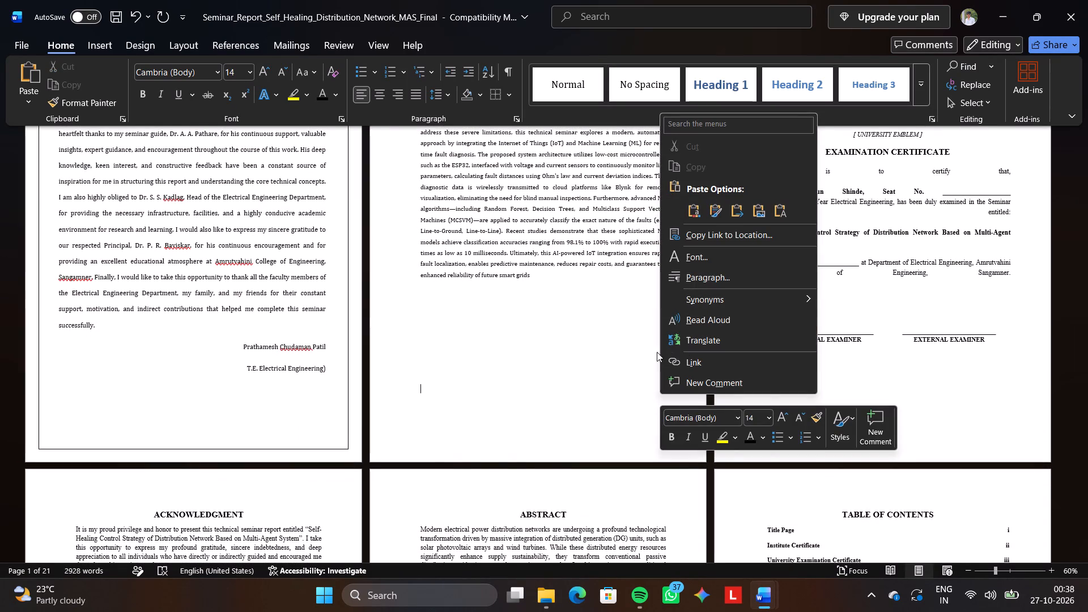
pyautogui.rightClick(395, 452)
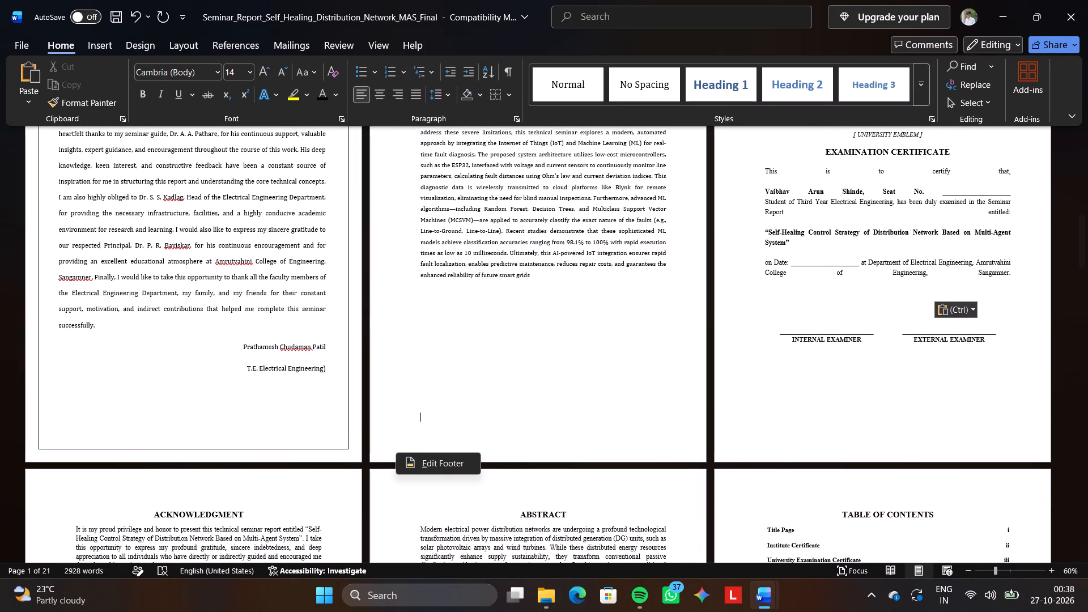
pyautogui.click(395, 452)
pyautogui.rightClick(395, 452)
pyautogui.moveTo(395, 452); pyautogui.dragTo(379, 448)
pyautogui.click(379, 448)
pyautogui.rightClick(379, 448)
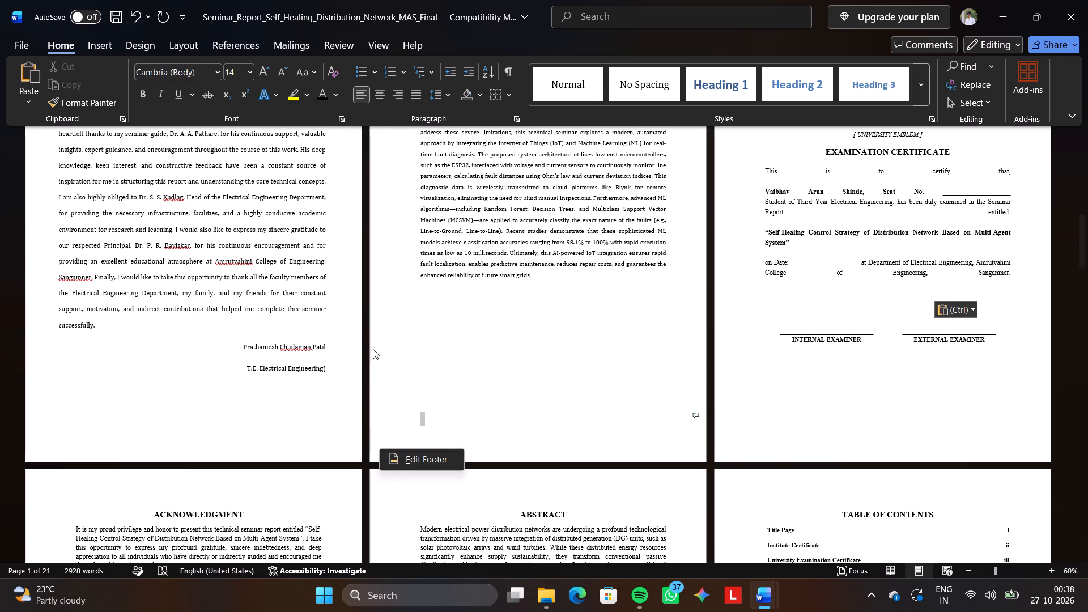
# Undo the paste of the other report's pages over the second certificate page.
pyautogui.rightClick(373, 349)
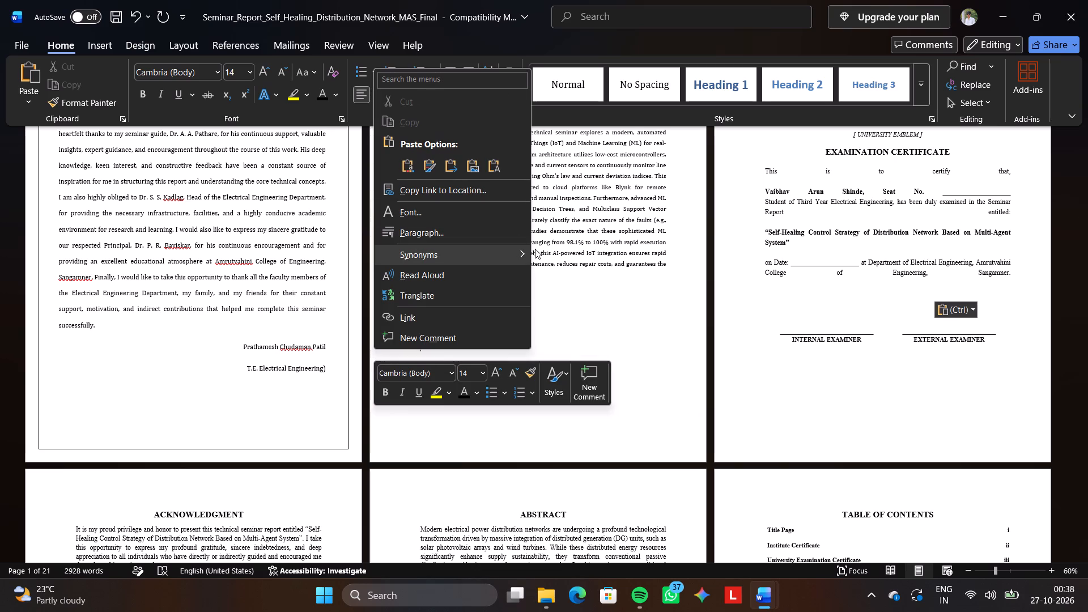
pyautogui.hotkey('ctrl', 'z')
pyautogui.hotkey('ctrl', 'z')
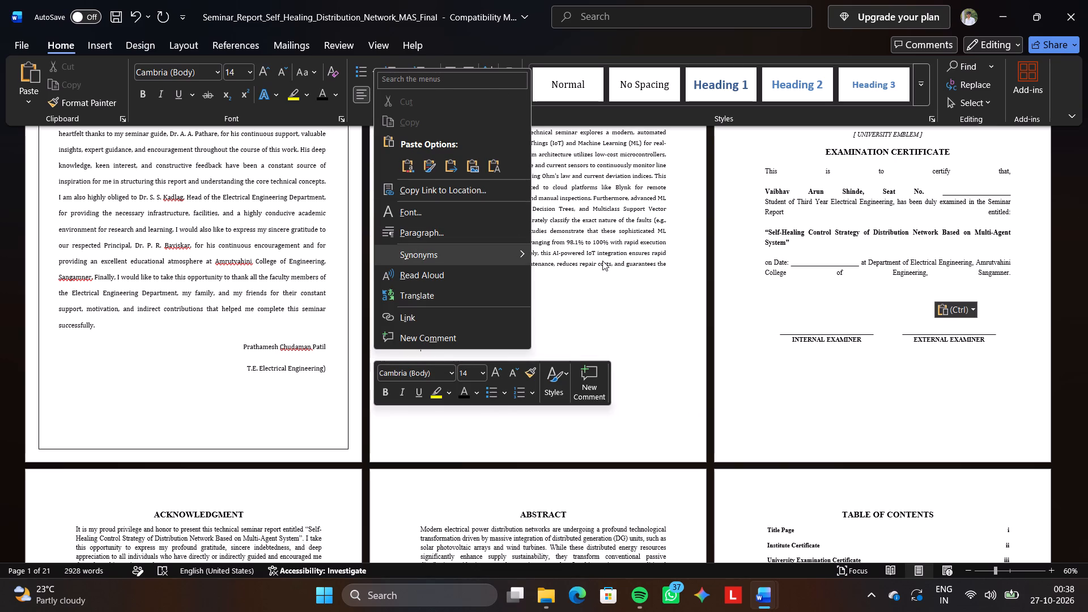
pyautogui.click(602, 261)
pyautogui.hotkey('ctrl', 'z')
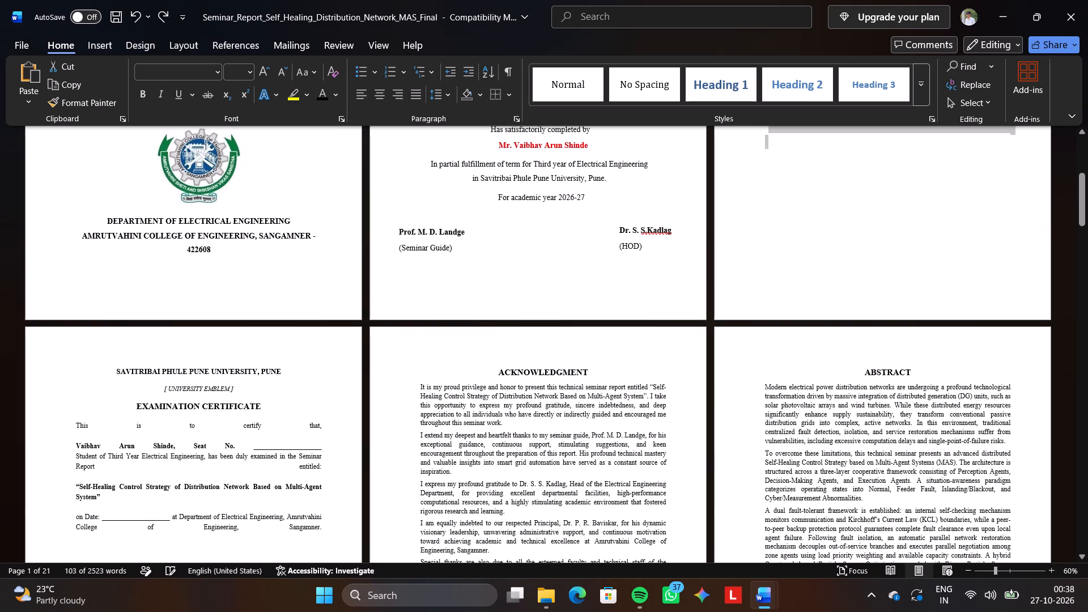
pyautogui.scroll(1, 602, 261)
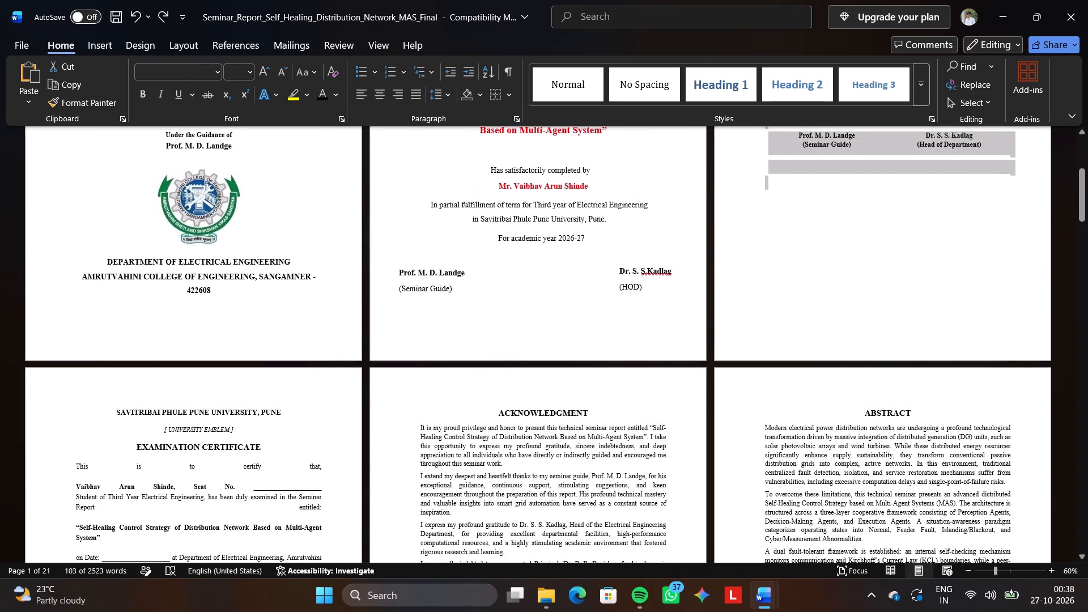
# In the other seminar report, copy only the university certificate page, from the Savitribai Phule Pune University heading through the 2026-27 line, and return to this report.
pyautogui.hotkey('alt', 'Tab')
pyautogui.scroll(-1, 716, 271)
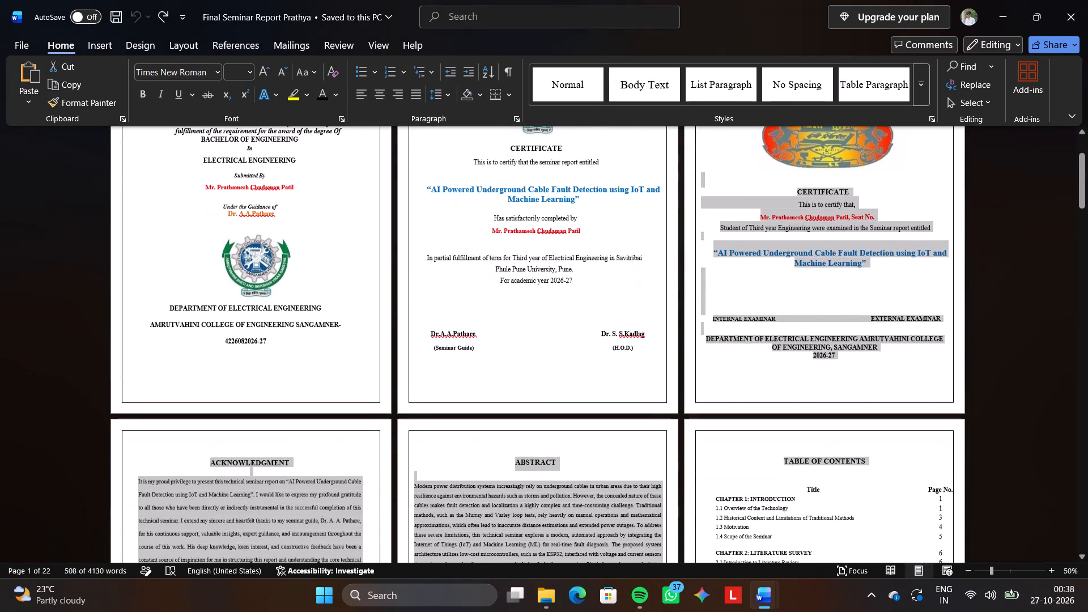
pyautogui.click(850, 348)
pyautogui.moveTo(850, 348); pyautogui.dragTo(729, 118)
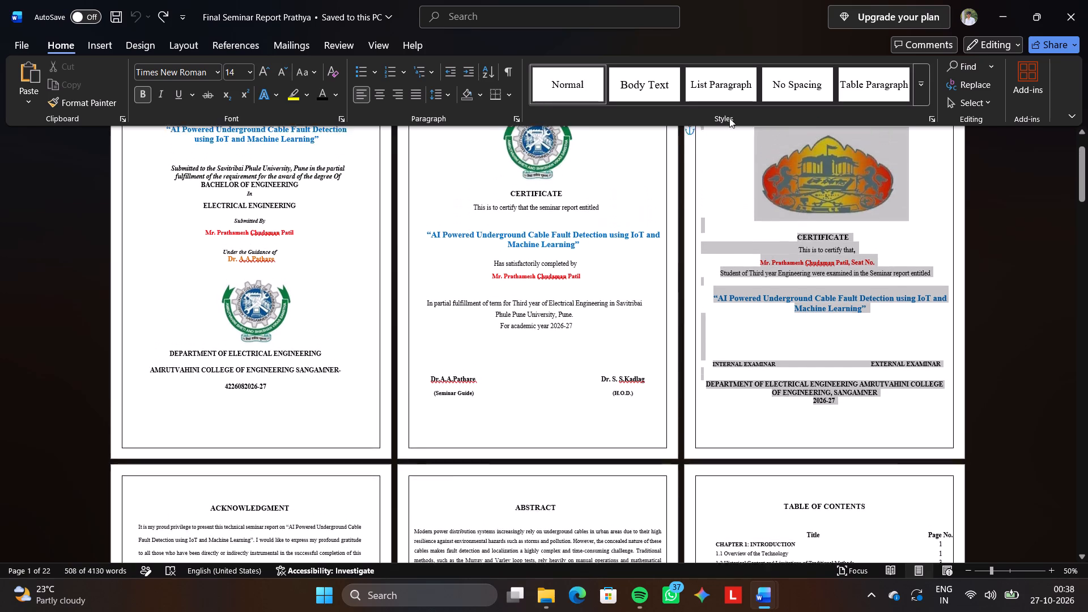
pyautogui.moveTo(729, 118); pyautogui.dragTo(732, 163)
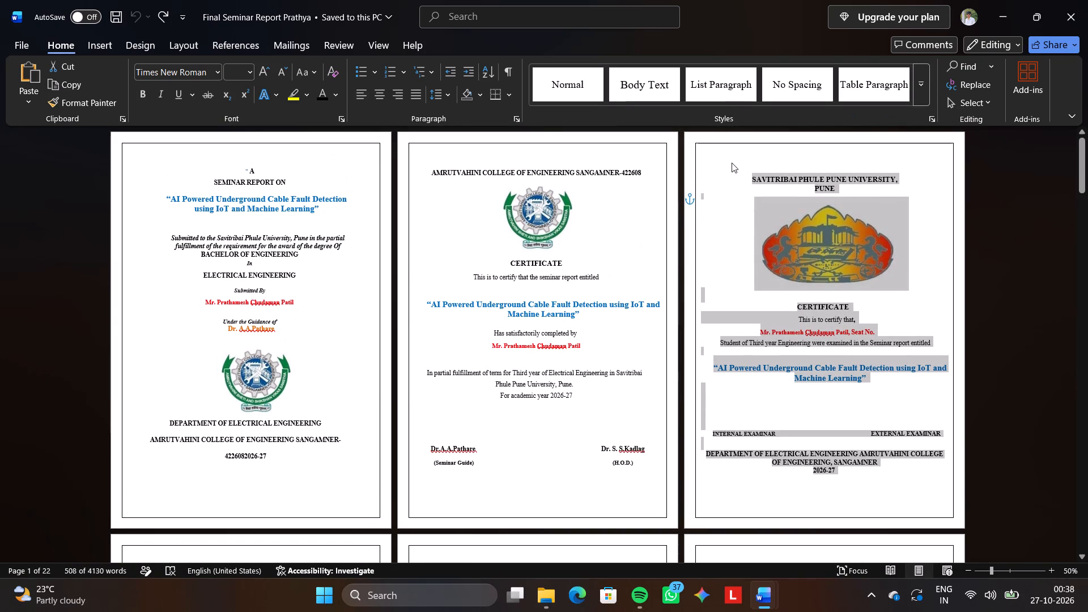
pyautogui.hotkey('ctrl', 'c')
pyautogui.hotkey('alt', 'Tab')
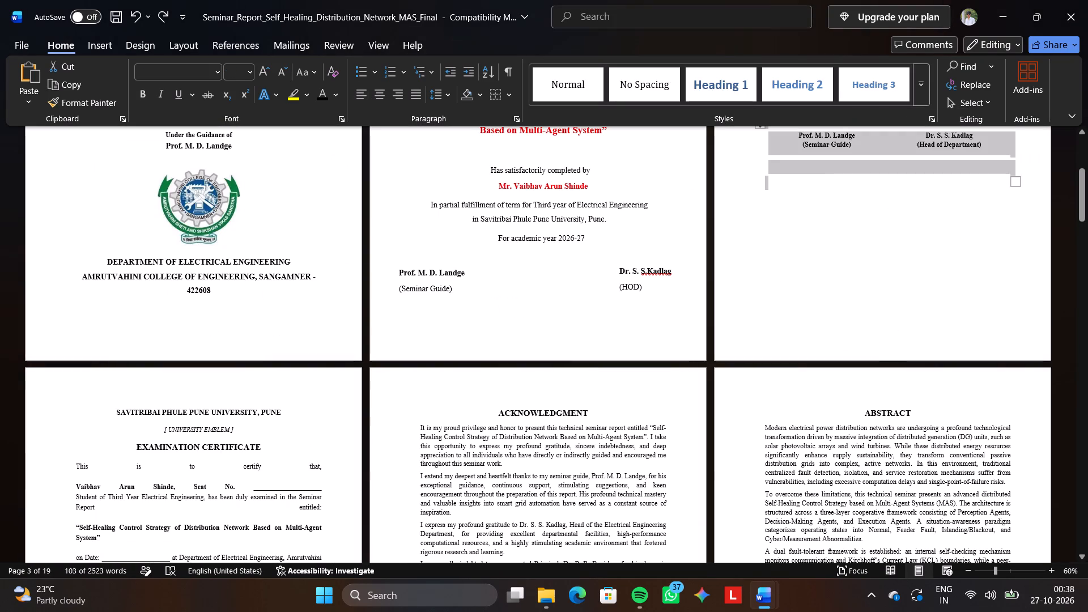
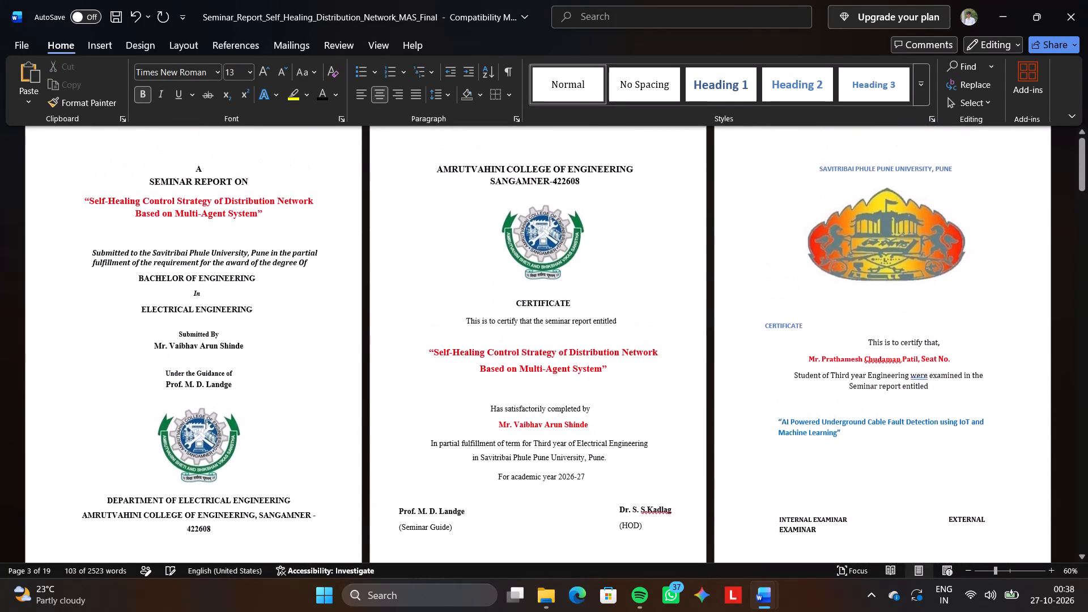
# Set the font of the pasted university certificate, from the Savitribai Phule Pune University heading through the examiner lines, to Times New Roman.
pyautogui.scroll(1, 912, 196)
pyautogui.tripleClick(844, 181)
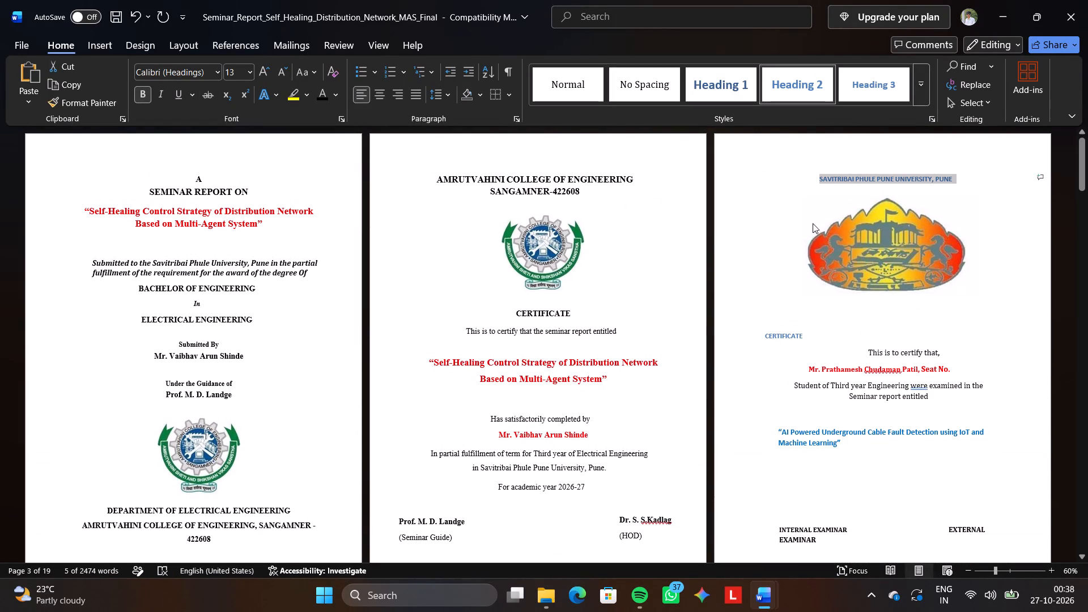
pyautogui.click(772, 181)
pyautogui.moveTo(772, 181); pyautogui.dragTo(983, 499)
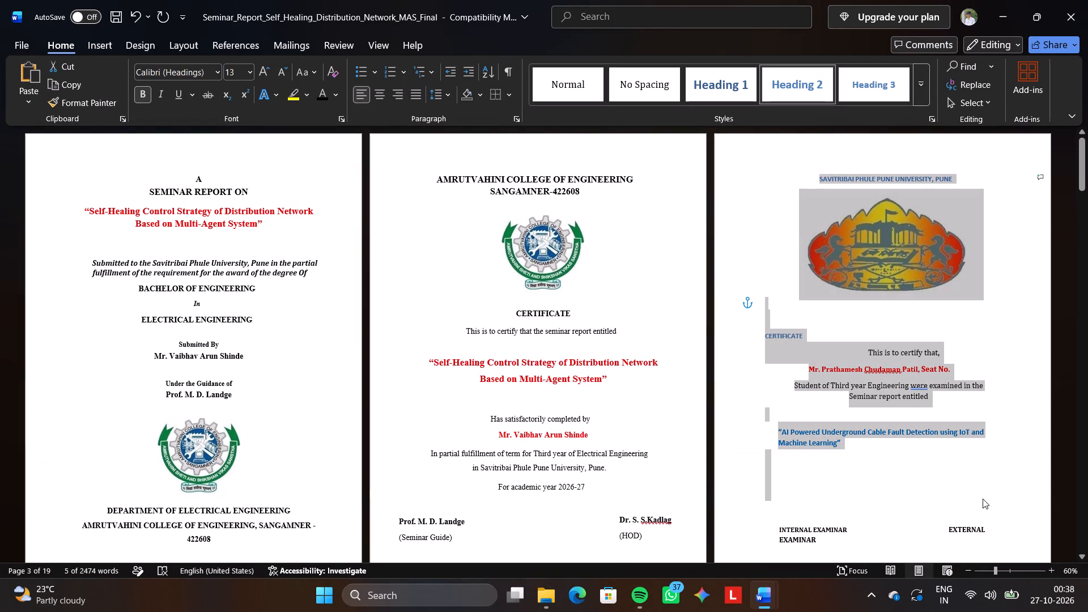
pyautogui.moveTo(983, 499); pyautogui.dragTo(947, 260)
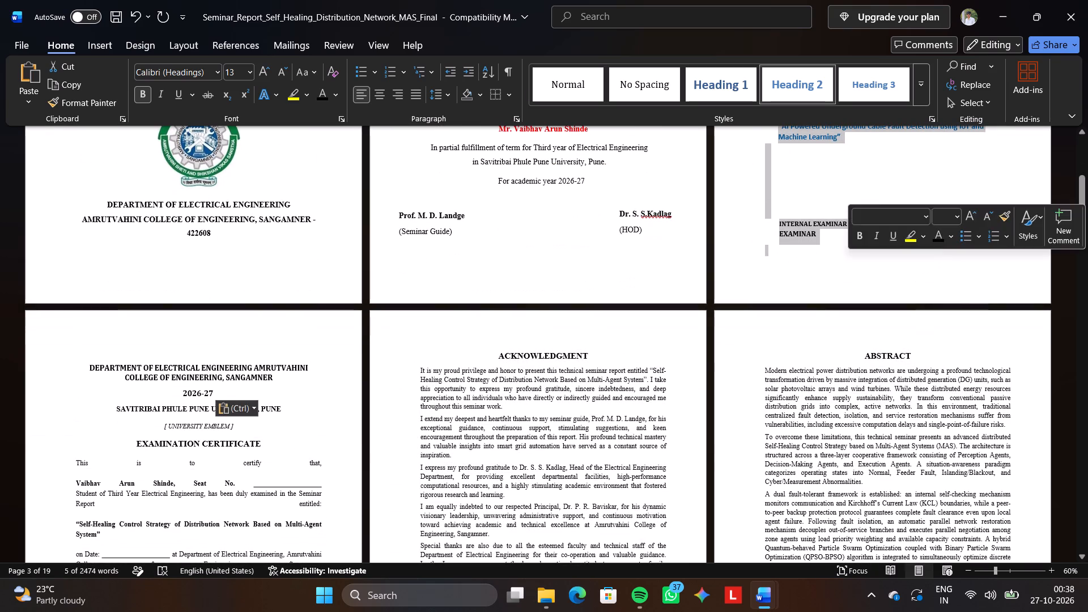
pyautogui.click(186, 70)
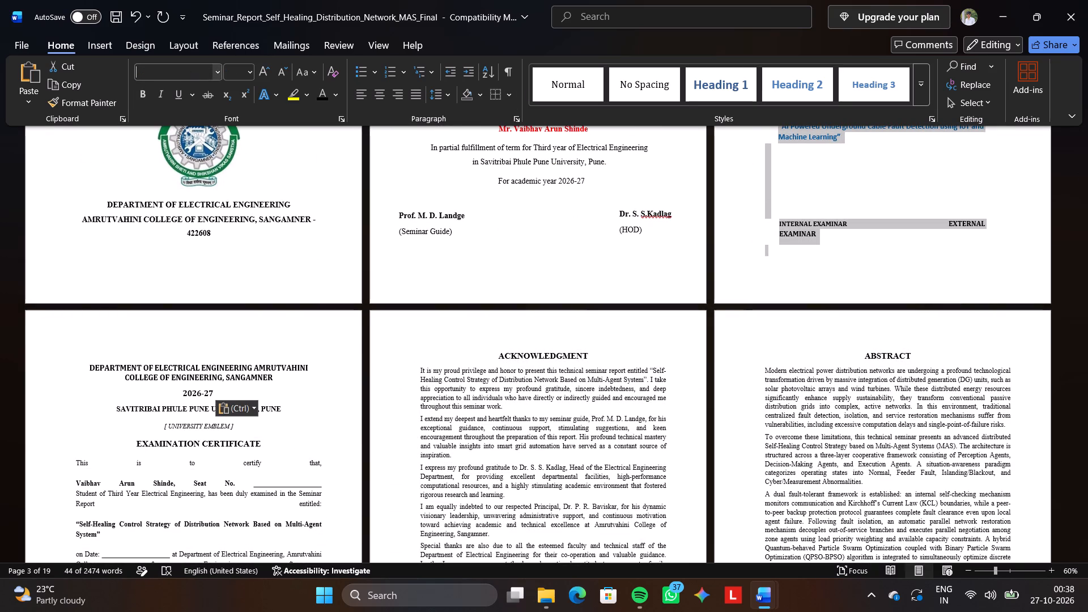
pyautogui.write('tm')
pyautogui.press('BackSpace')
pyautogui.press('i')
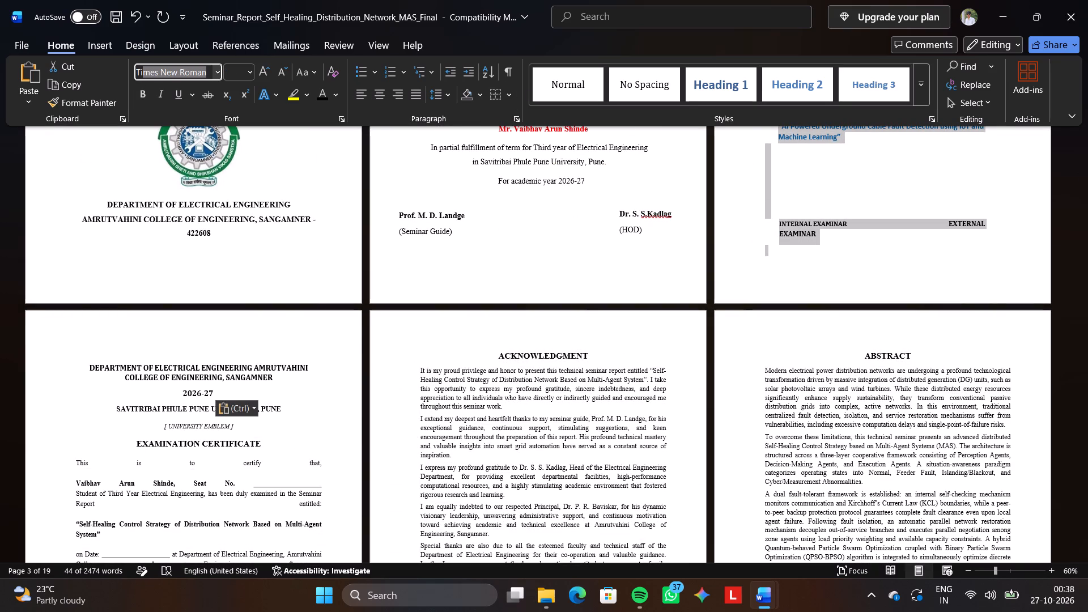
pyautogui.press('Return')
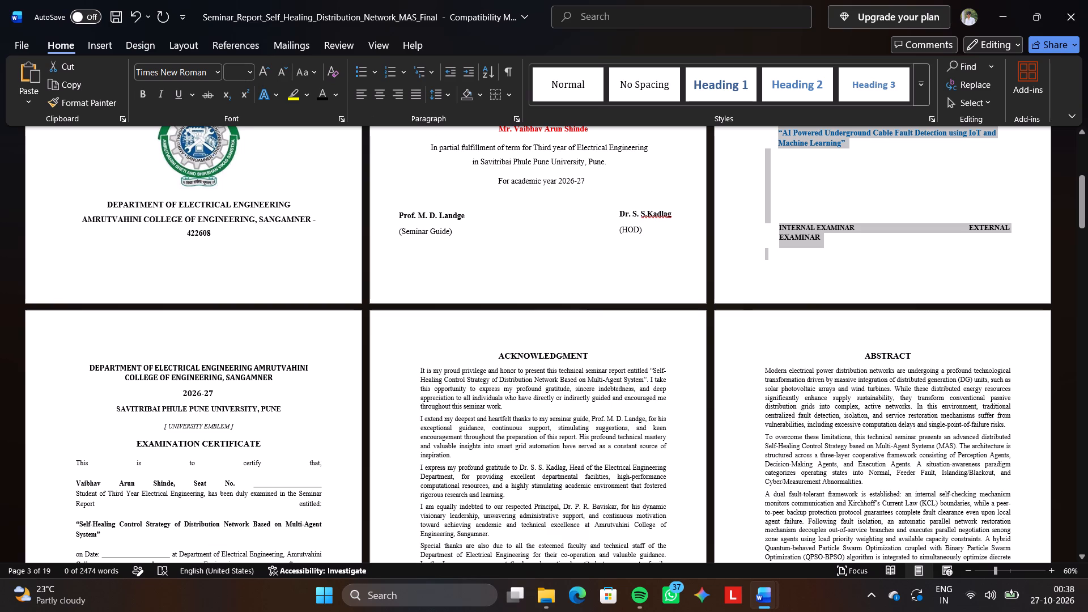
# Try to shift the wrapped word EXAMINAR under the internal examiner line by inserting spaces before it.
pyautogui.scroll(2, 863, 295)
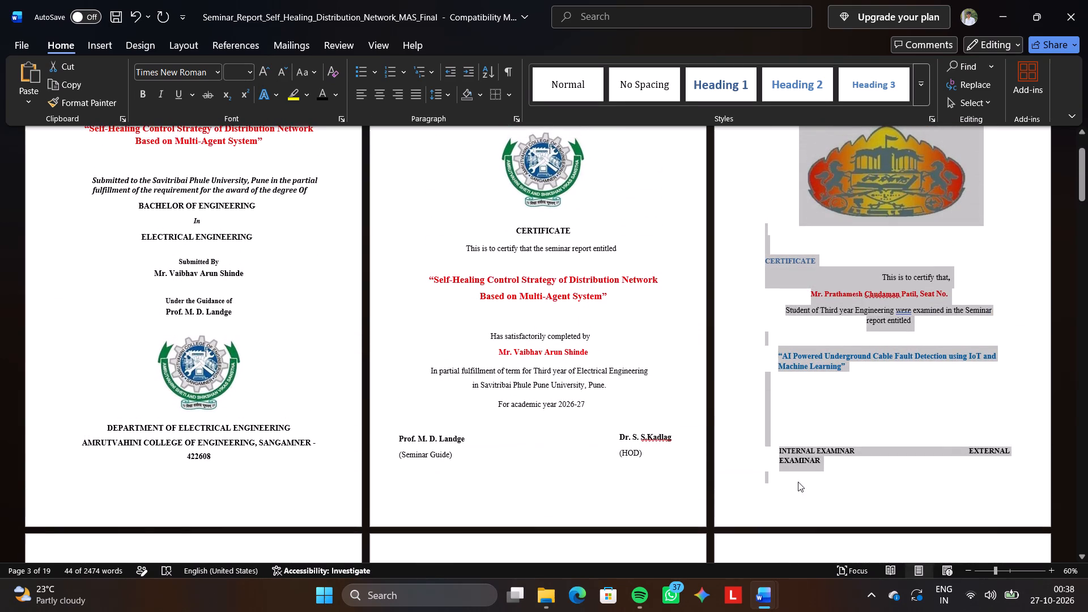
pyautogui.click(801, 469)
pyautogui.click(776, 463)
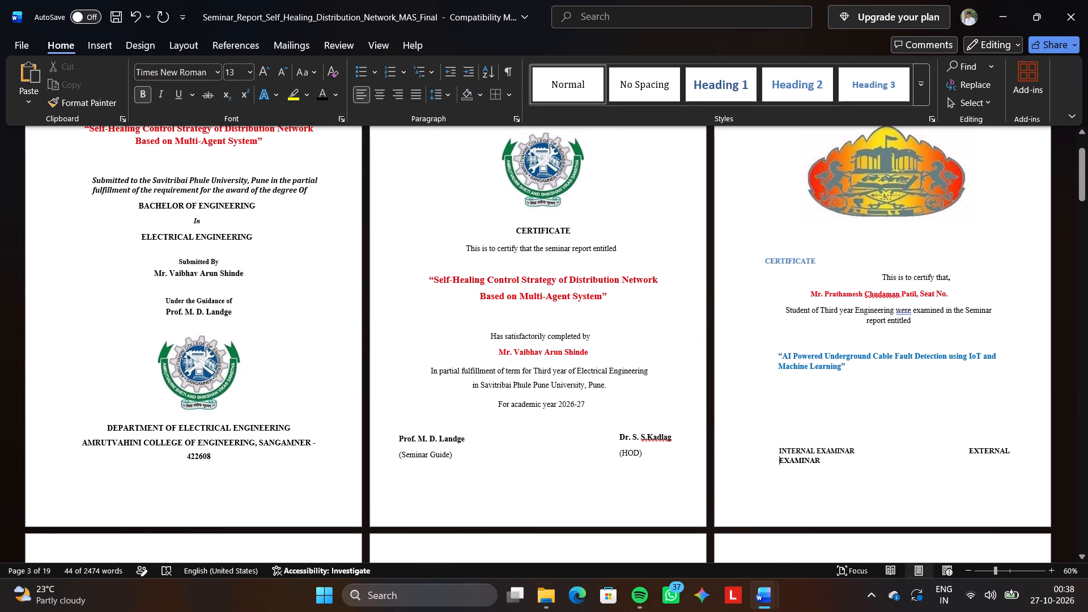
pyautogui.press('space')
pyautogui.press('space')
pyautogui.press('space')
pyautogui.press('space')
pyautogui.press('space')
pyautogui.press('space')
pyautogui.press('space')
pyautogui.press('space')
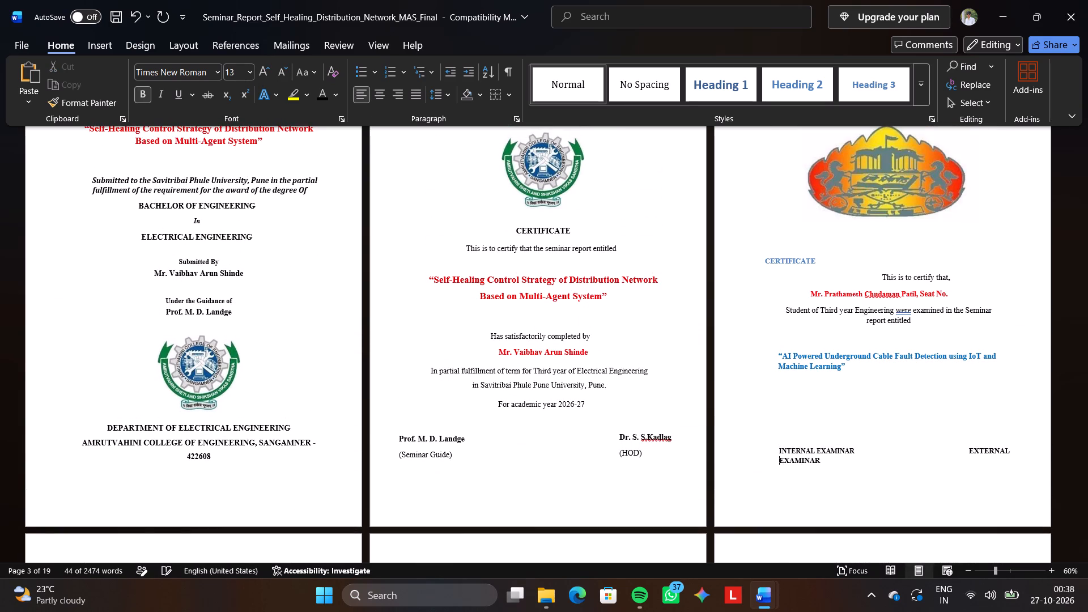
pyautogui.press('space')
pyautogui.doubleClick(776, 459)
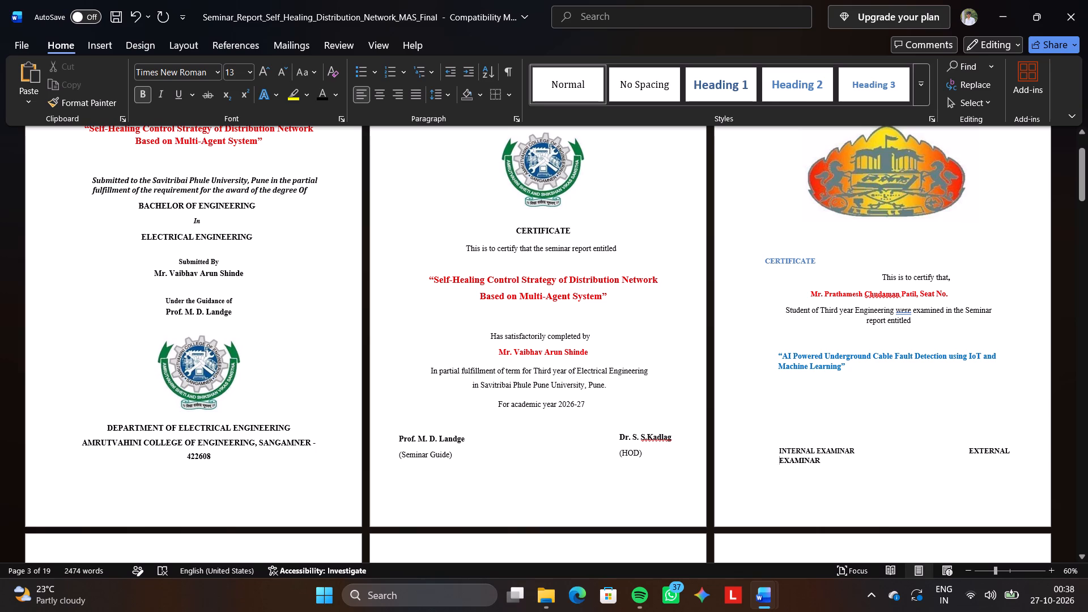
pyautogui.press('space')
pyautogui.hotkey('ctrl', 'z')
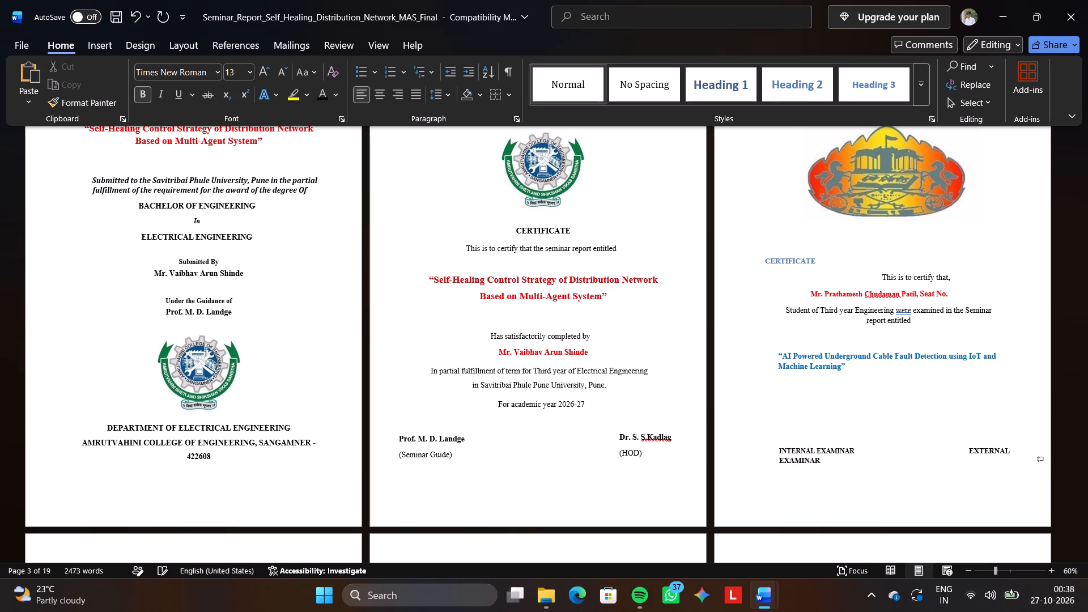
pyautogui.click(776, 459)
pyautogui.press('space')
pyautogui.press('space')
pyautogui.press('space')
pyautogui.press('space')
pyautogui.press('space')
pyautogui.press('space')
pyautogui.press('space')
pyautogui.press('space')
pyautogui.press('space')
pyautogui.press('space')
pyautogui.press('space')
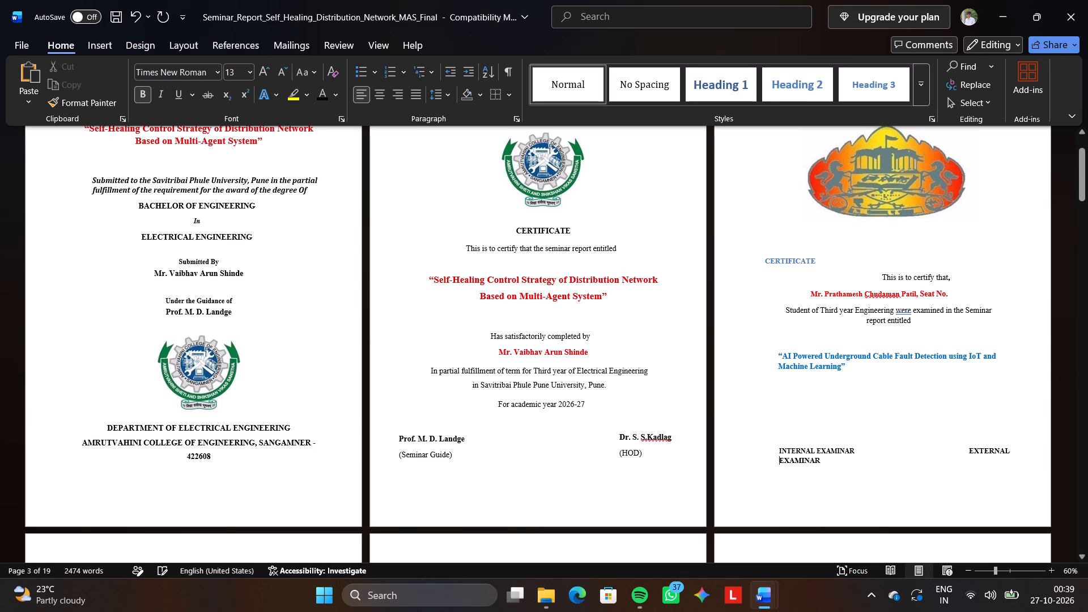
# Center the university certificate's content from the Savitribai Phule Pune University heading through the quoted seminar title.
pyautogui.scroll(1, 651, 508)
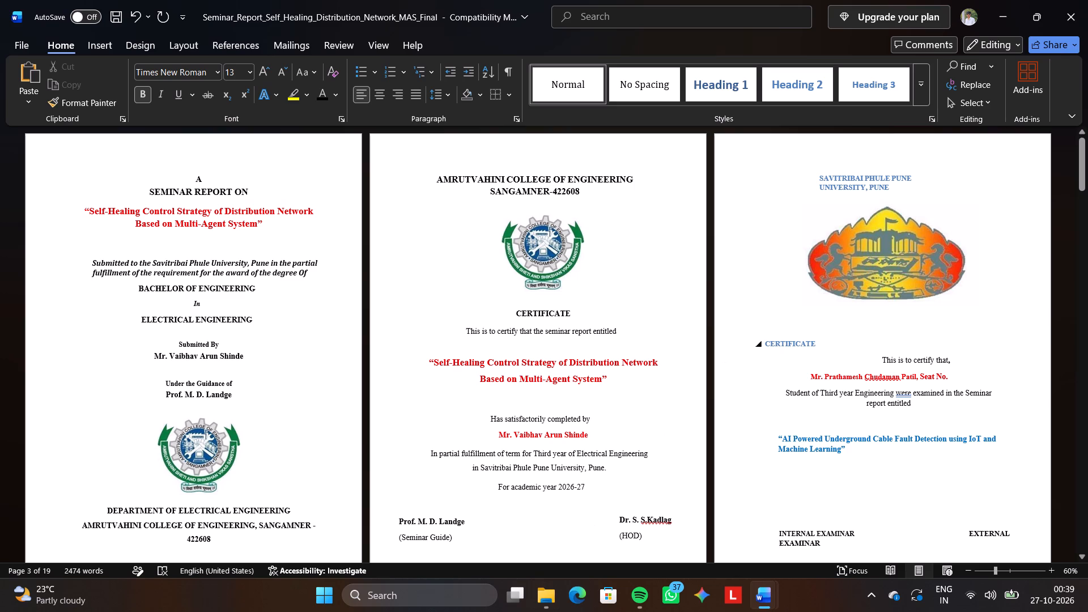
pyautogui.doubleClick(816, 178)
pyautogui.moveTo(815, 164); pyautogui.dragTo(949, 453)
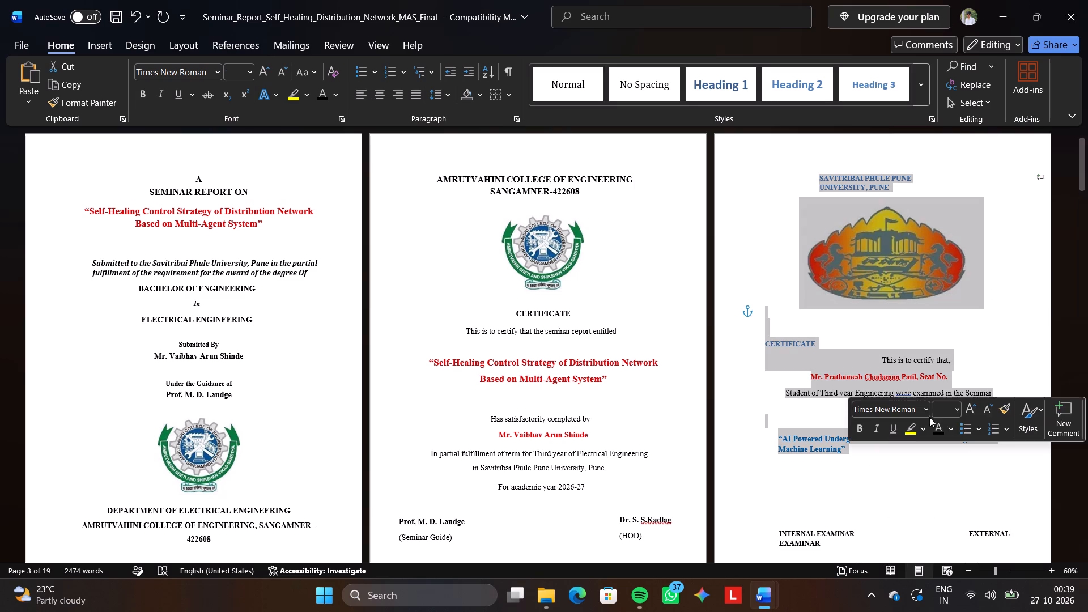
pyautogui.click(385, 96)
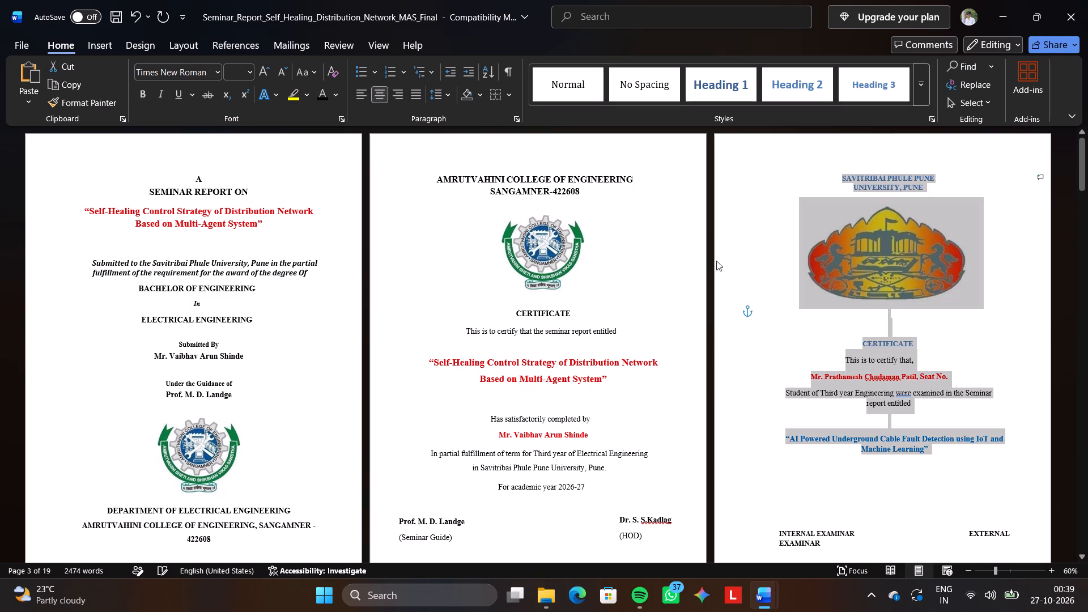
# Enlarge the Savitribai Phule Pune University heading to 16 pt and keep it centered.
pyautogui.click(753, 279)
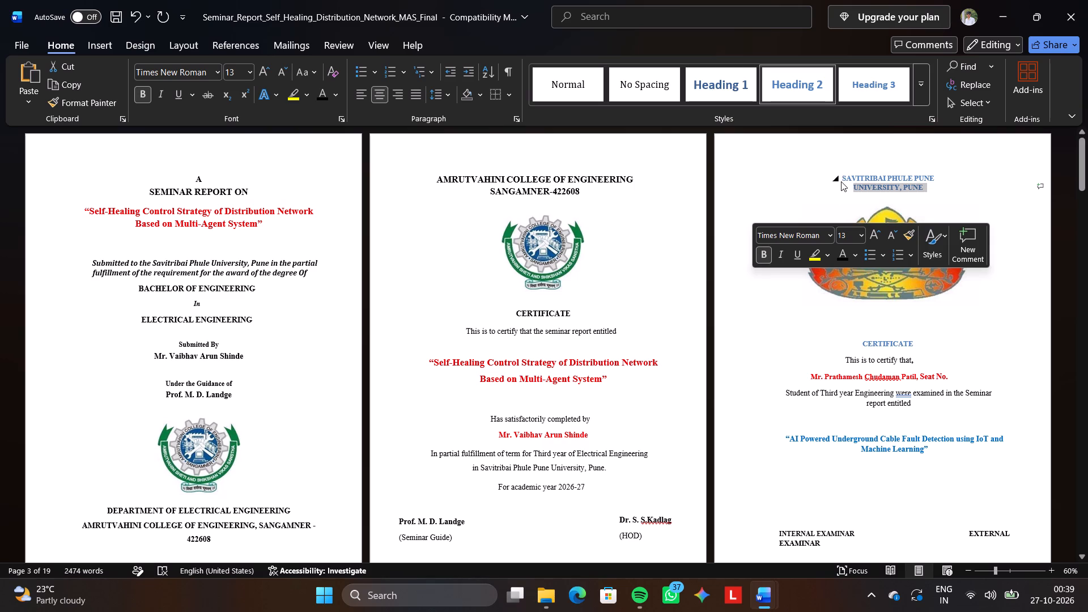
pyautogui.moveTo(846, 175); pyautogui.dragTo(918, 197)
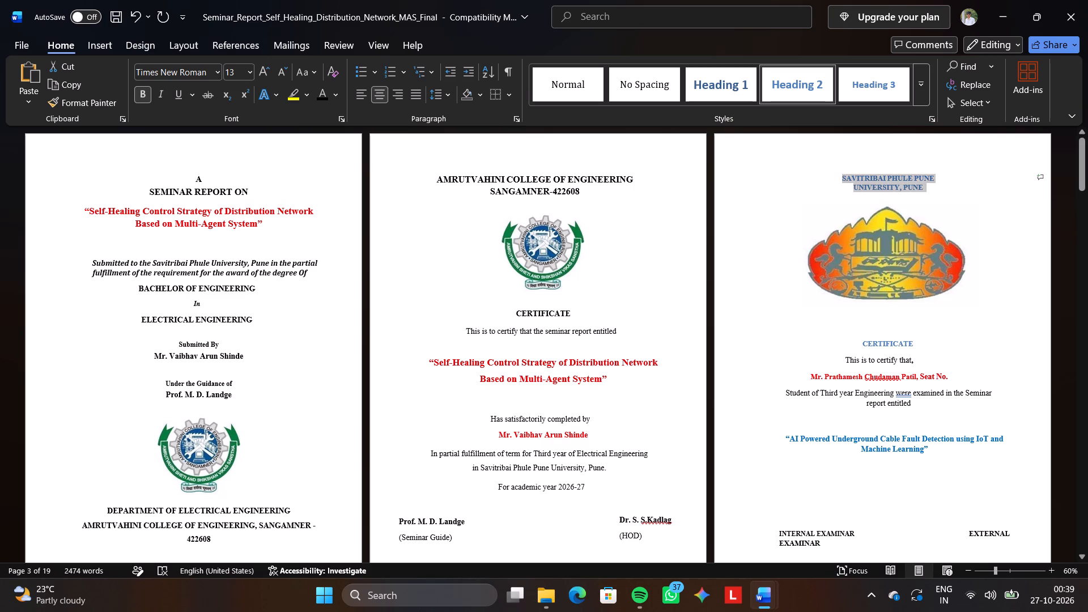
pyautogui.moveTo(918, 197); pyautogui.dragTo(923, 197)
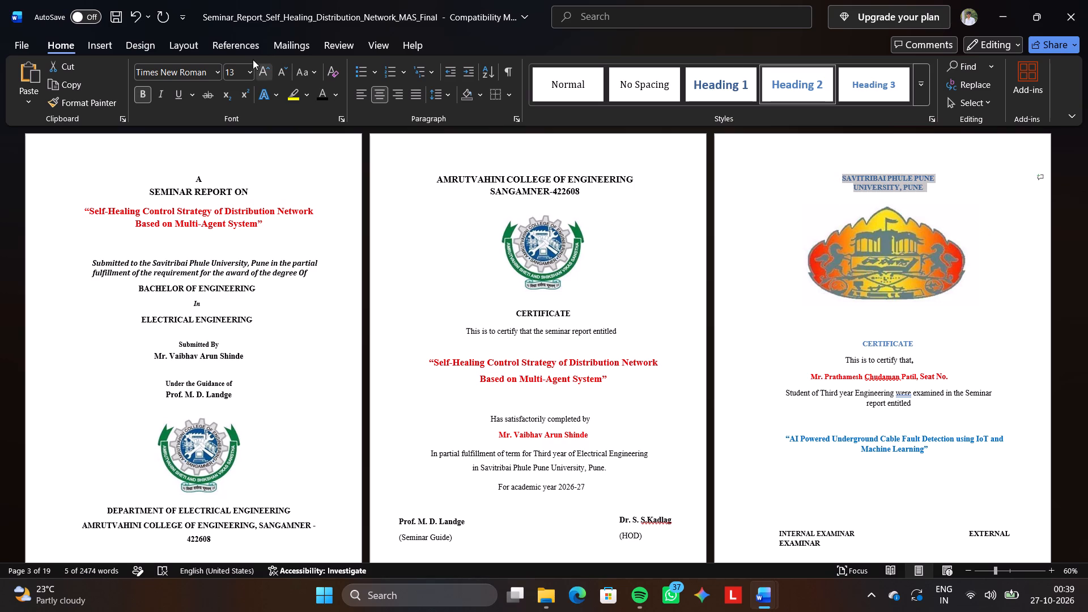
pyautogui.doubleClick(261, 68)
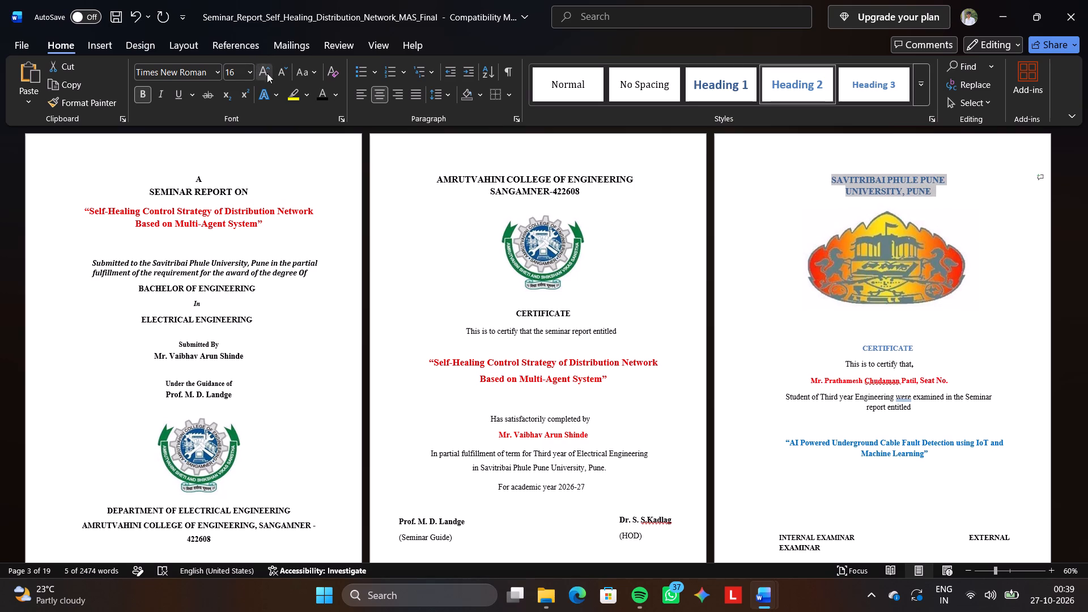
pyautogui.click(132, 96)
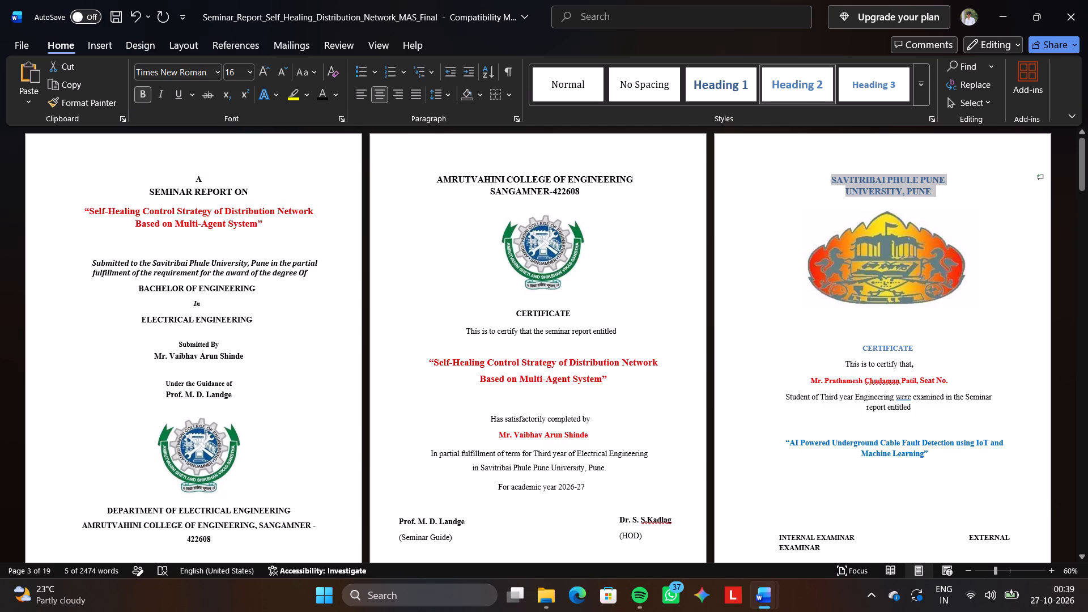
pyautogui.click(364, 95)
pyautogui.click(412, 96)
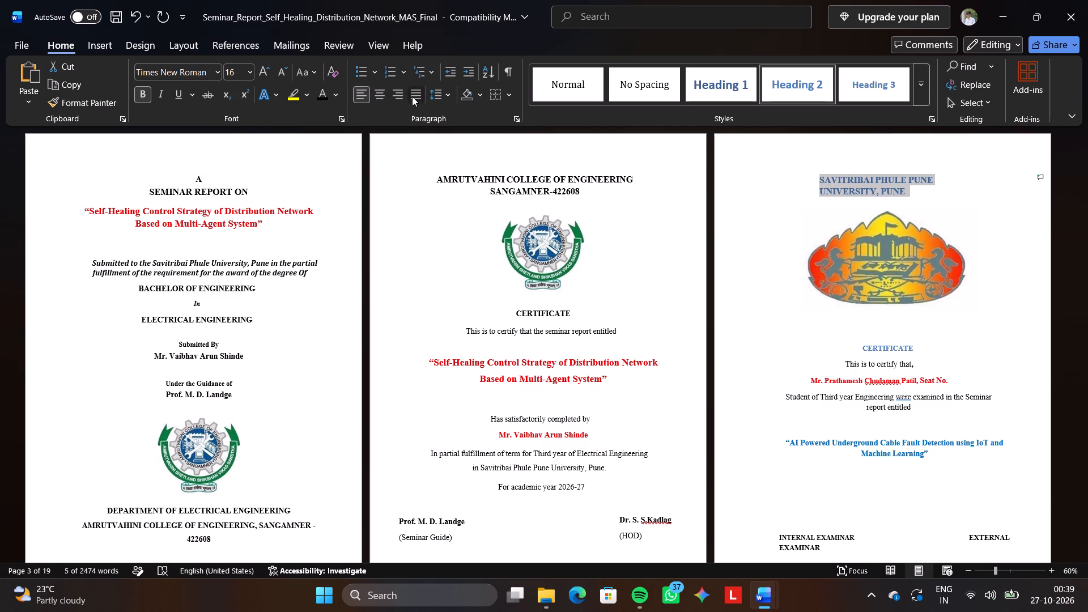
pyautogui.click(377, 90)
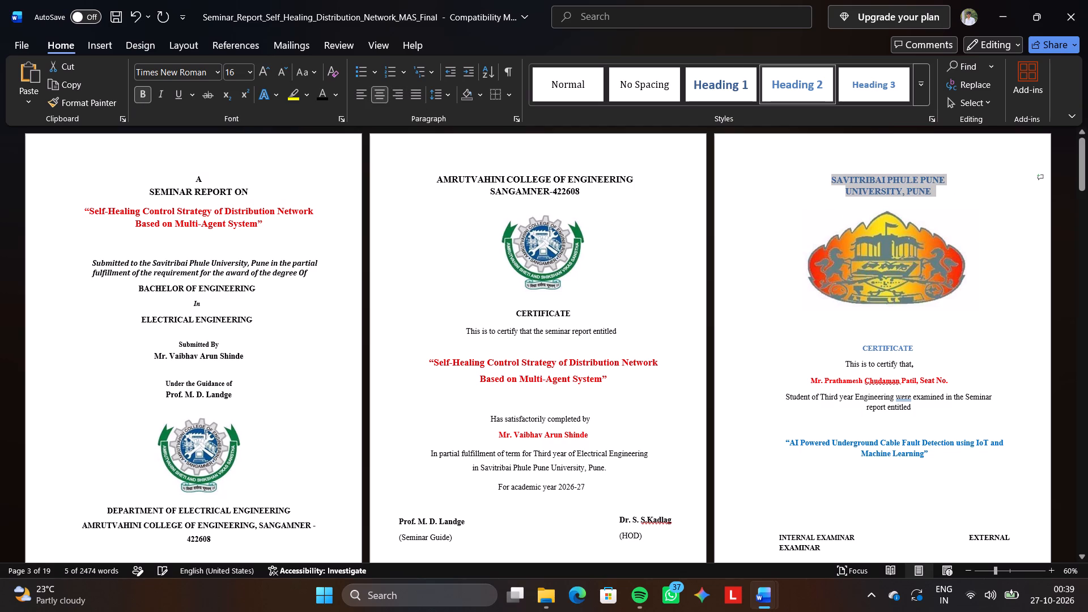
# Try to adjust the second line of the university heading by inserting spaces before the word UNIVERSITY.
pyautogui.click(823, 181)
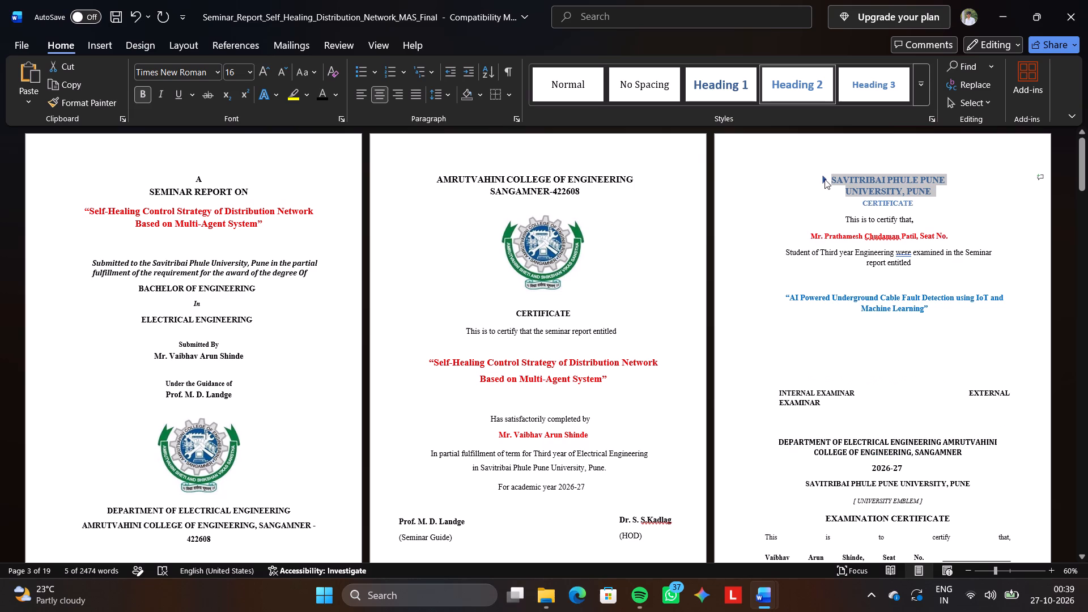
pyautogui.moveTo(824, 179); pyautogui.dragTo(842, 200)
pyautogui.click(842, 200)
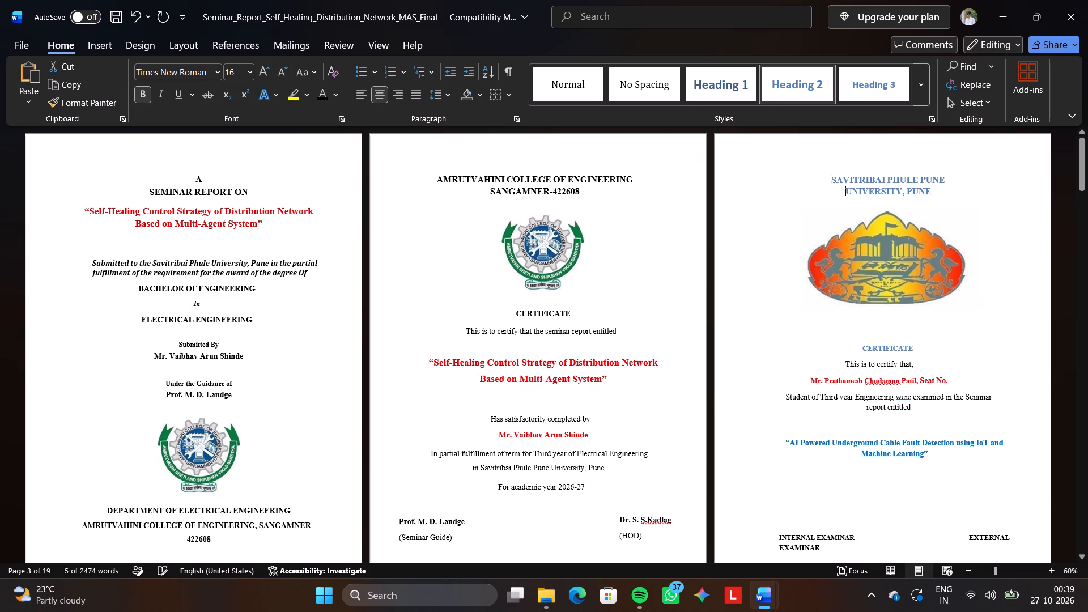
pyautogui.press('BackSpace')
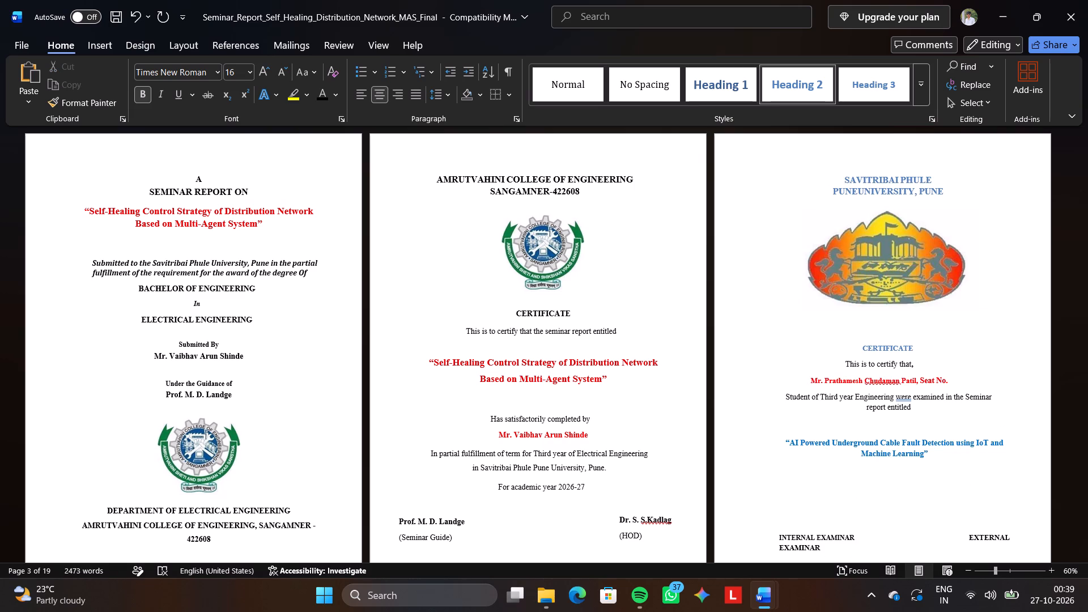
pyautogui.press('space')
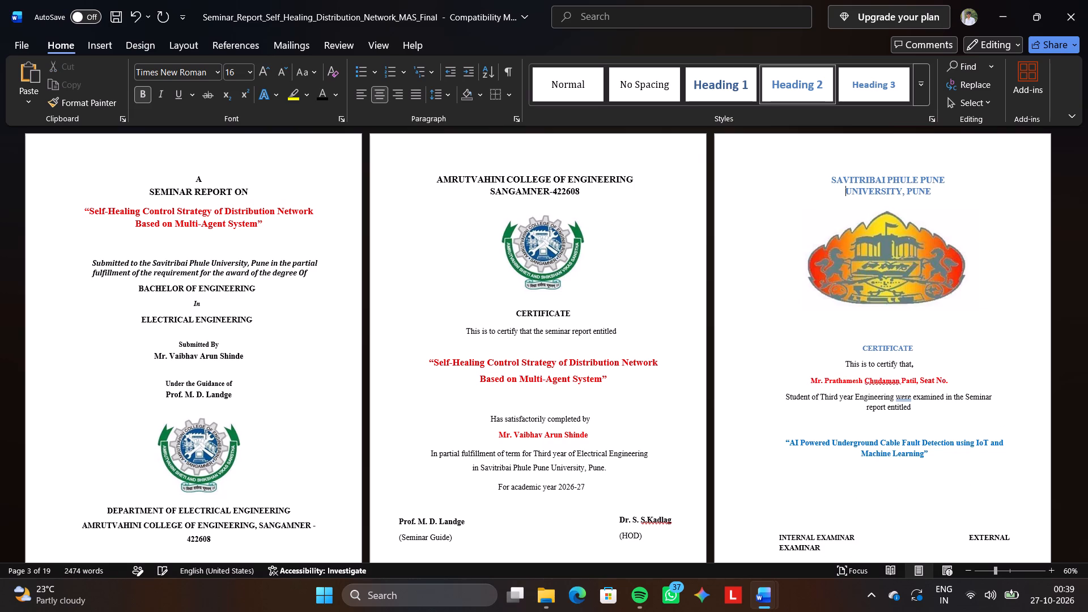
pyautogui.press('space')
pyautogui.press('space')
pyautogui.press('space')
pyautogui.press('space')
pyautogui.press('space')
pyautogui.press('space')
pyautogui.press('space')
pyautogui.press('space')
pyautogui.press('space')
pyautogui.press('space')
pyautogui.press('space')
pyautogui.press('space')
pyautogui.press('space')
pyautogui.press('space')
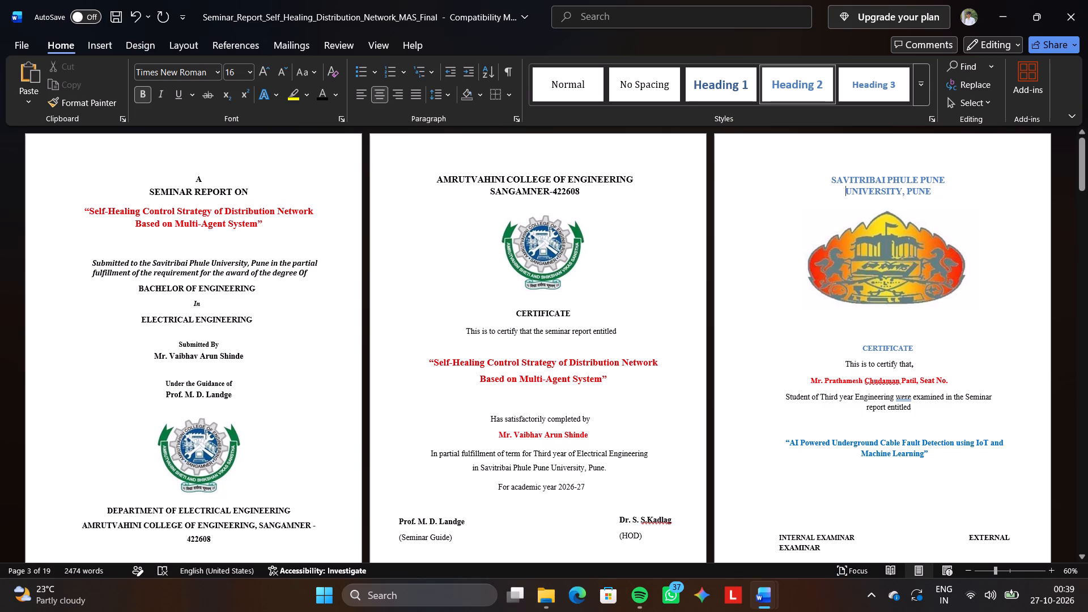
# Reapply center alignment to the CERTIFICATE heading and the "This is to certify that," line below the university emblem.
pyautogui.moveTo(855, 335); pyautogui.dragTo(934, 371)
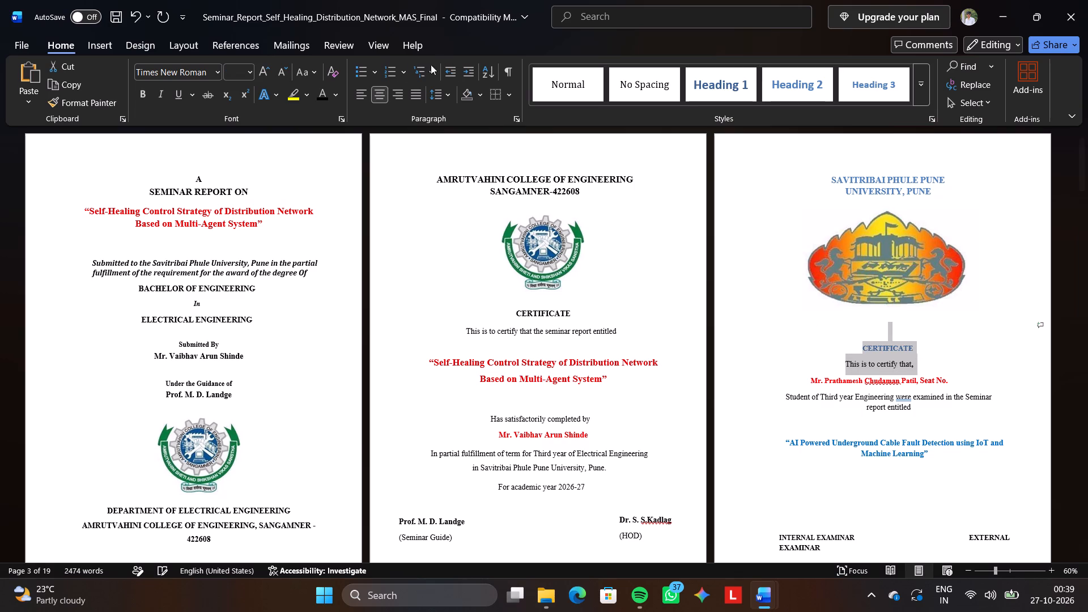
pyautogui.doubleClick(379, 95)
pyautogui.click(849, 351)
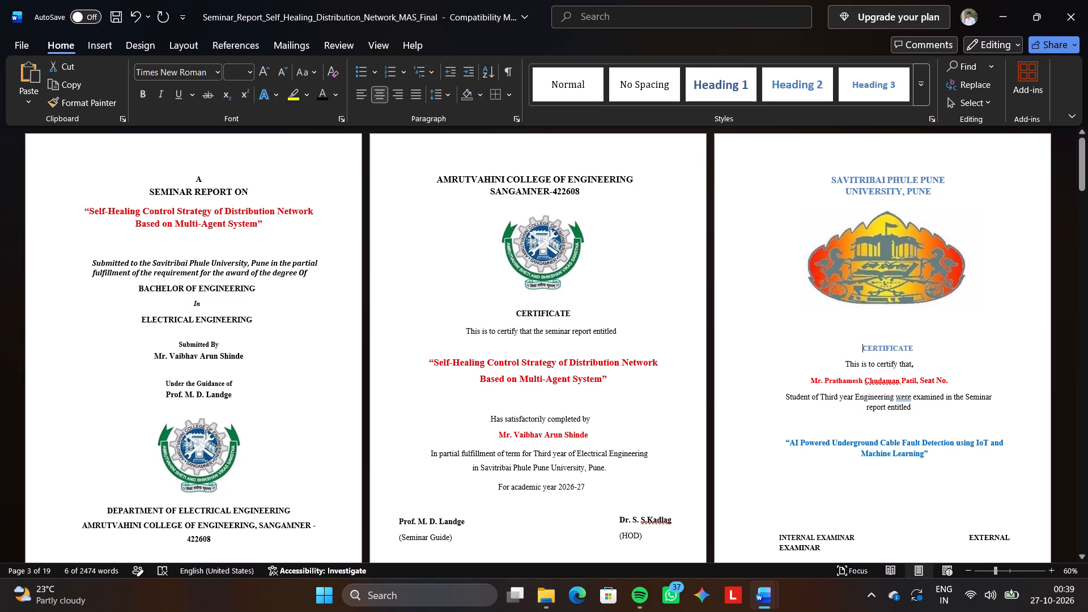
# Nudge the "This is to certify that," line on the university certificate by inserting spaces before it.
pyautogui.click(841, 367)
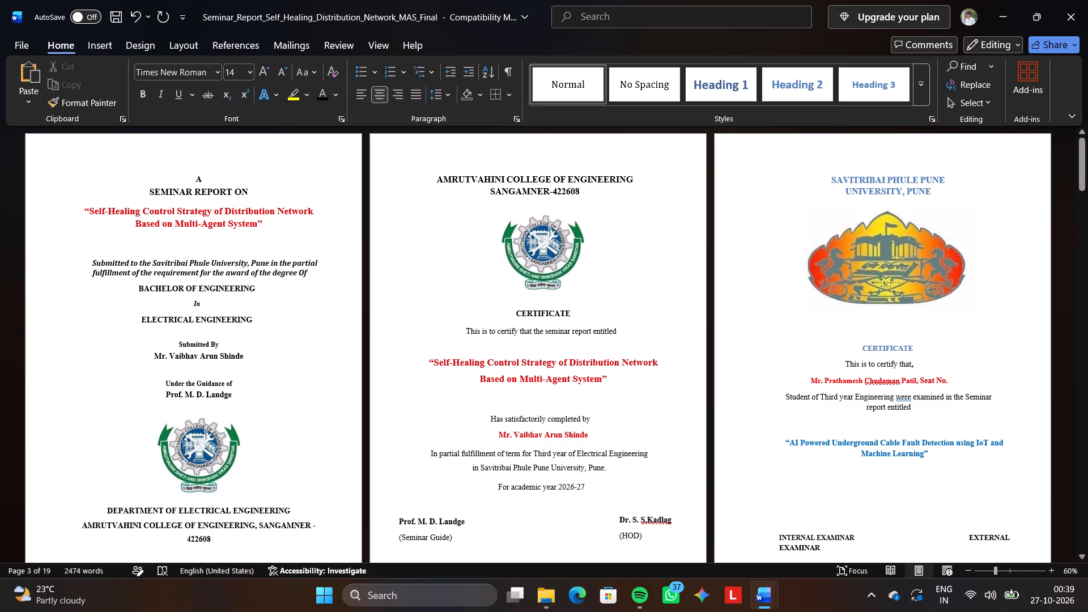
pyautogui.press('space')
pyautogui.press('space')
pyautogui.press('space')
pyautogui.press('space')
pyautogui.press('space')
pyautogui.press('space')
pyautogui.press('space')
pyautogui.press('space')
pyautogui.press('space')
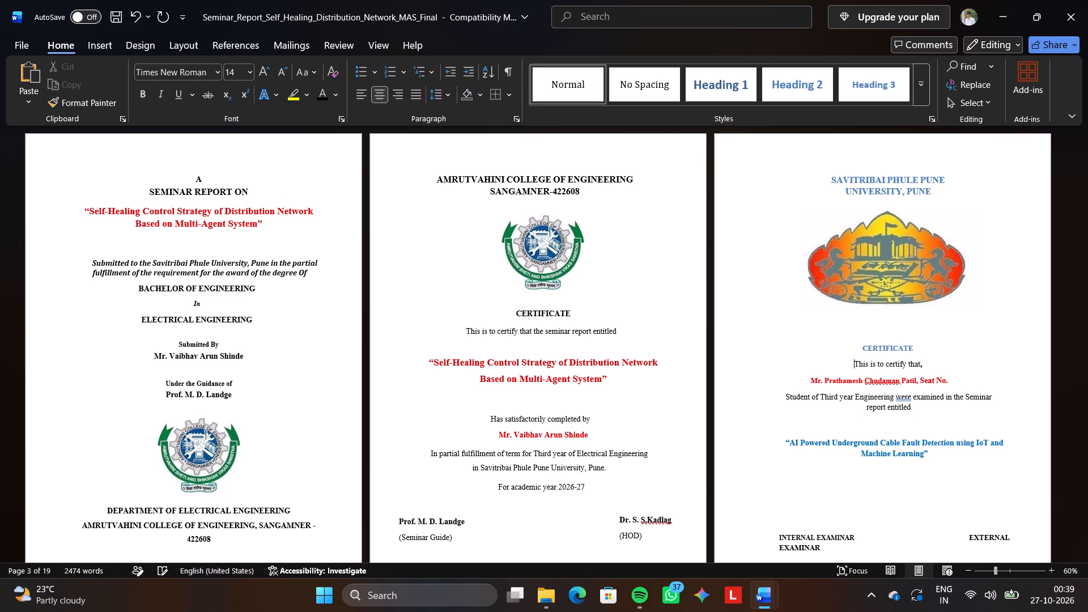
# Insert three more spaces before the "This is to certify that," line on the university certificate.
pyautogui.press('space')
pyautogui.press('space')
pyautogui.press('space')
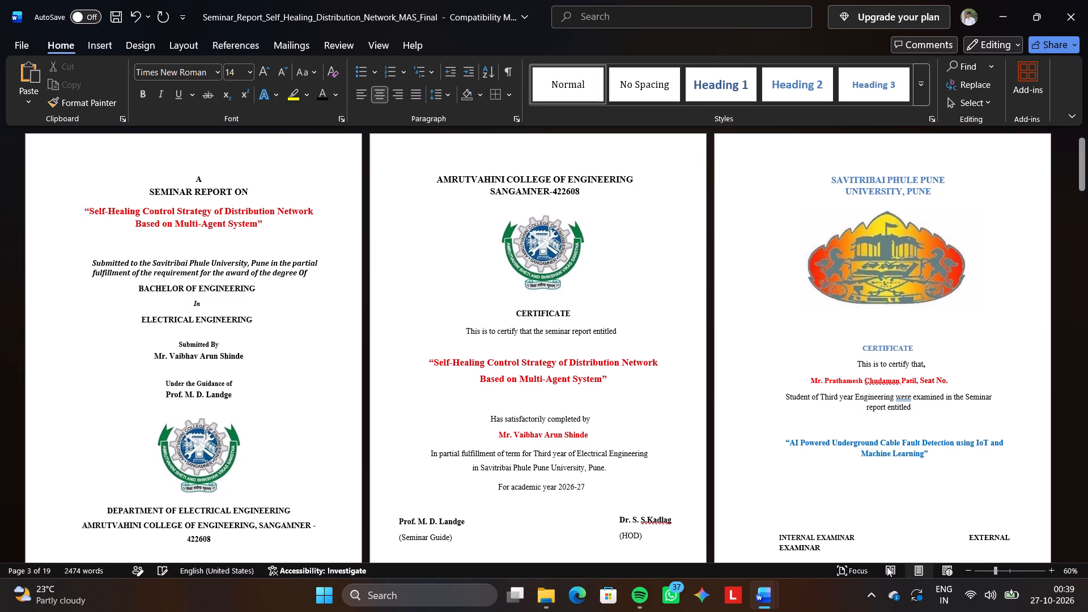
# Replace the student name on the university certificate with the one copied from the college certificate, keeping ", Seat No." on the same line.
pyautogui.tripleClick(524, 437)
pyautogui.hotkey('ctrl', 'c')
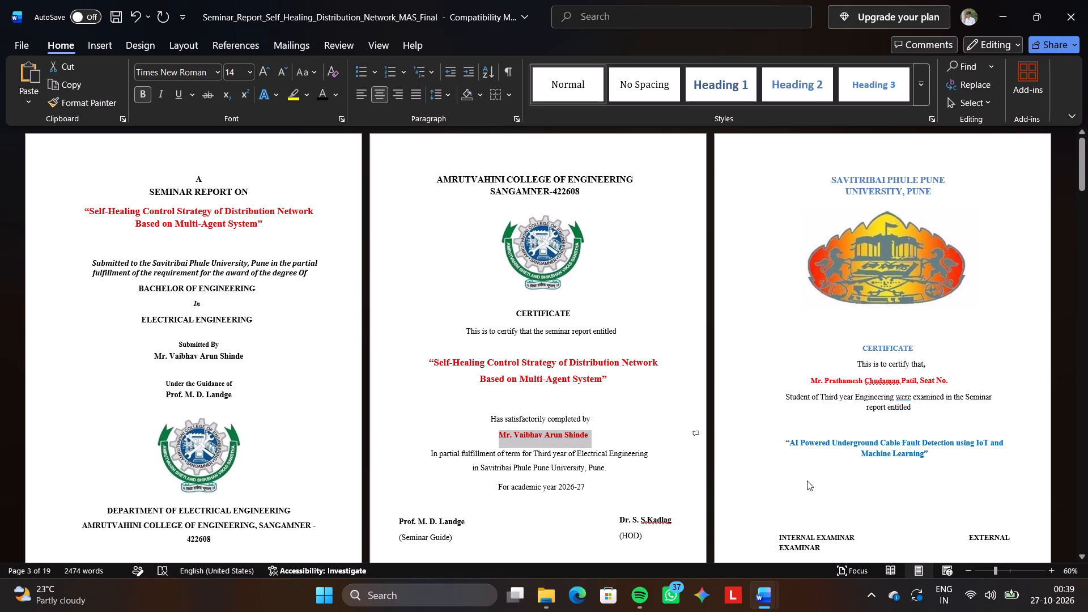
pyautogui.moveTo(914, 382); pyautogui.dragTo(806, 382)
pyautogui.hotkey('ctrl', 'v')
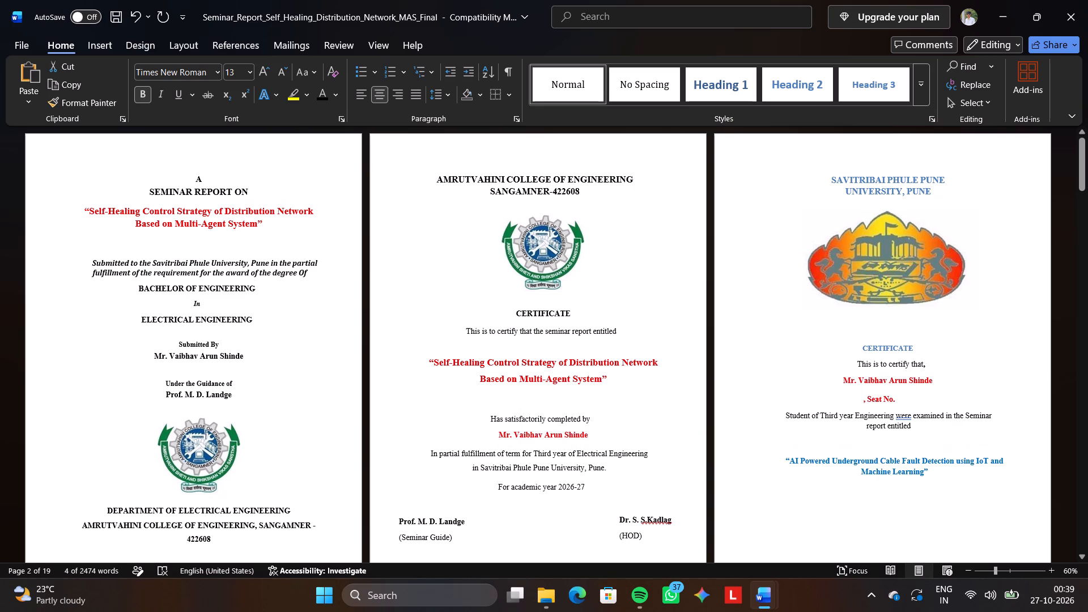
pyautogui.press('BackSpace')
pyautogui.press('BackSpace')
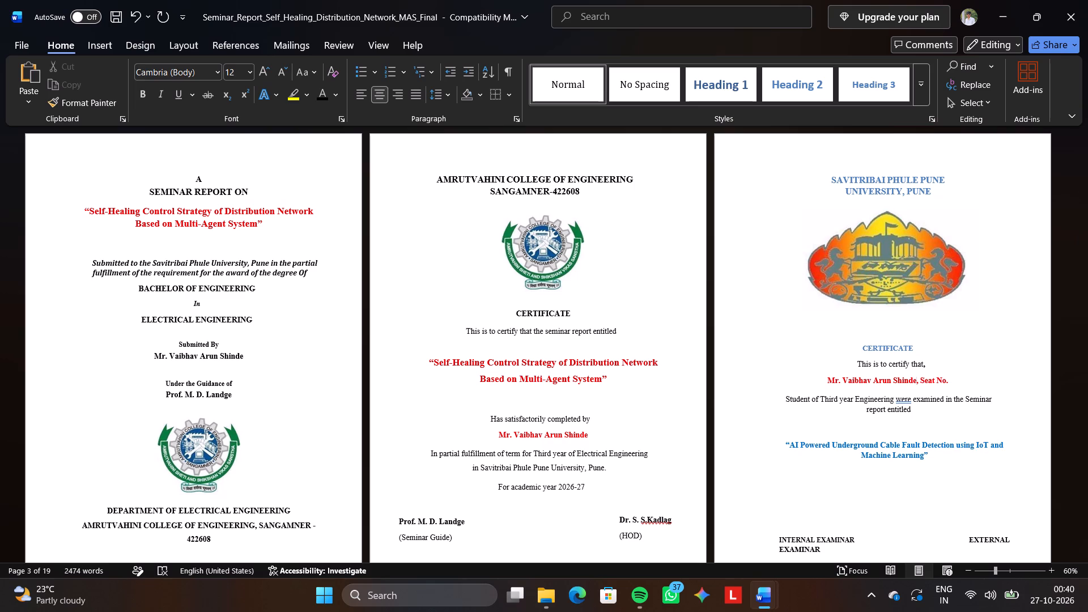
# Enlarge the blue report title on the university certificate to 16 pt.
pyautogui.scroll(-2, 844, 403)
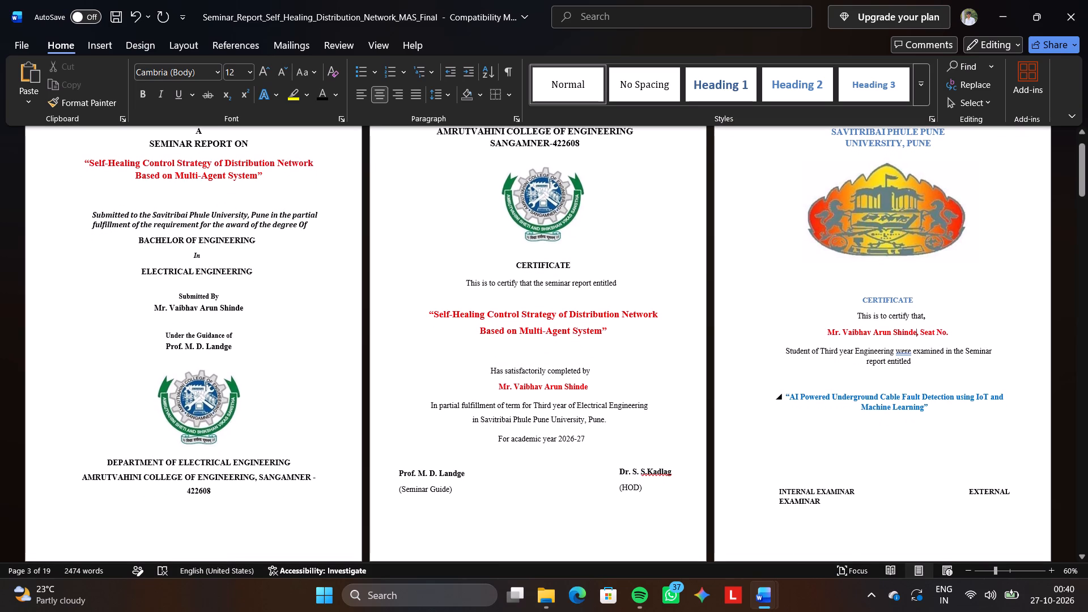
pyautogui.moveTo(792, 395); pyautogui.dragTo(1008, 431)
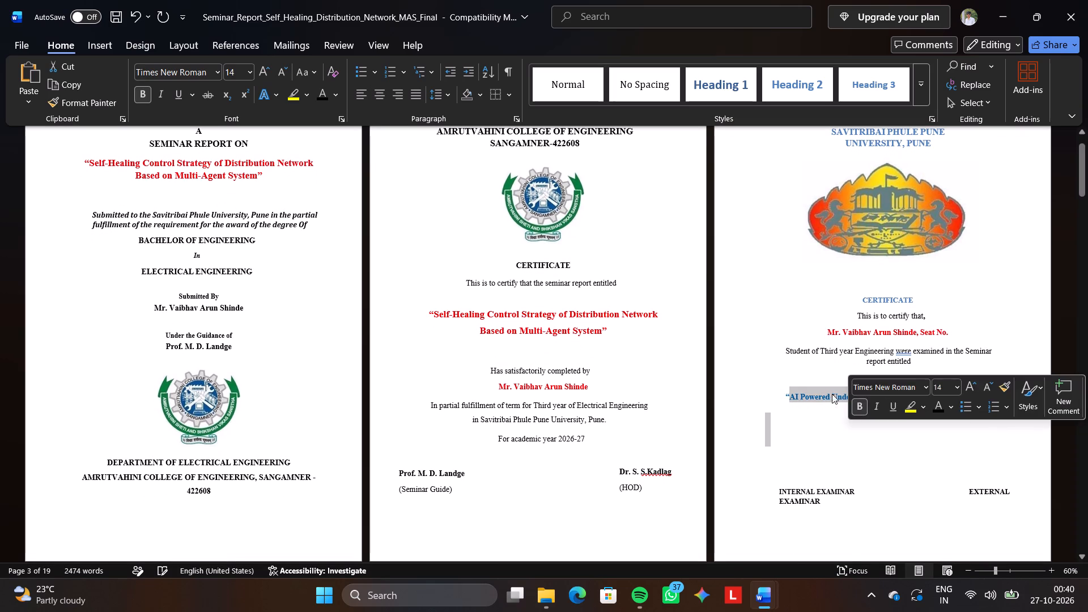
pyautogui.click(258, 72)
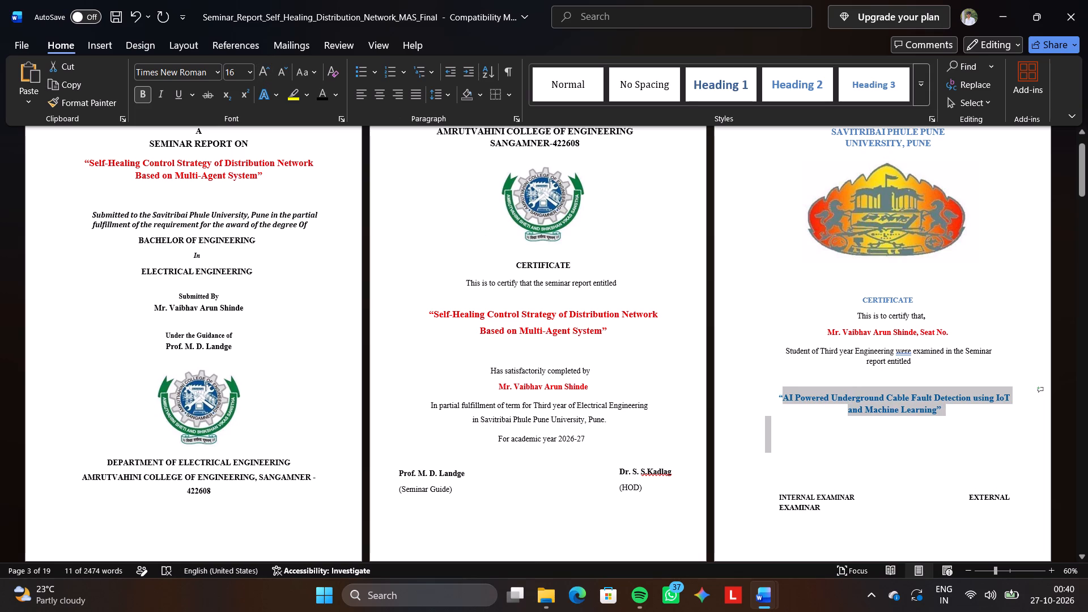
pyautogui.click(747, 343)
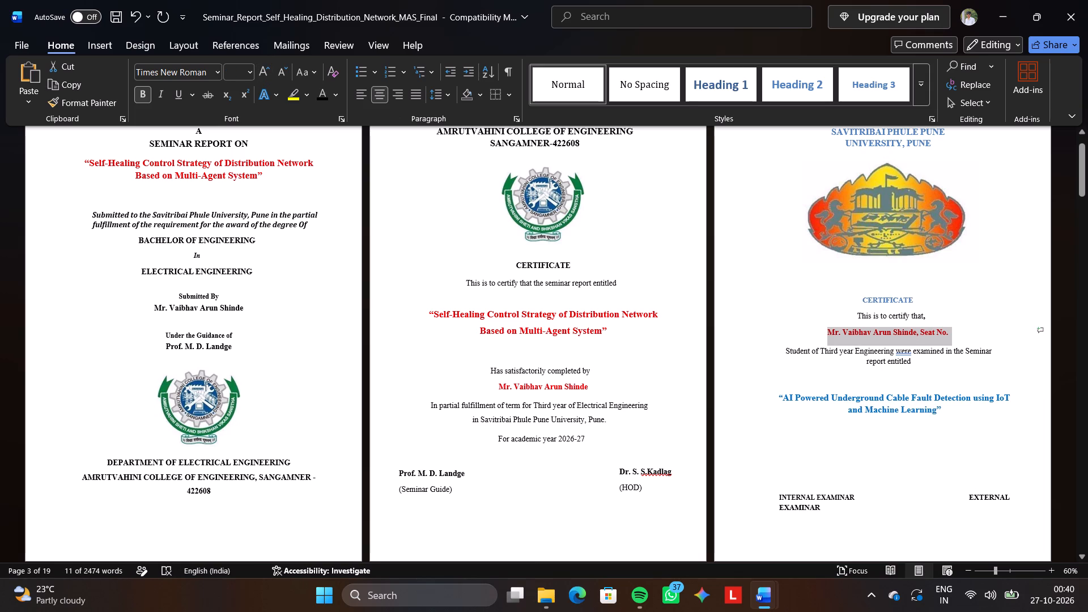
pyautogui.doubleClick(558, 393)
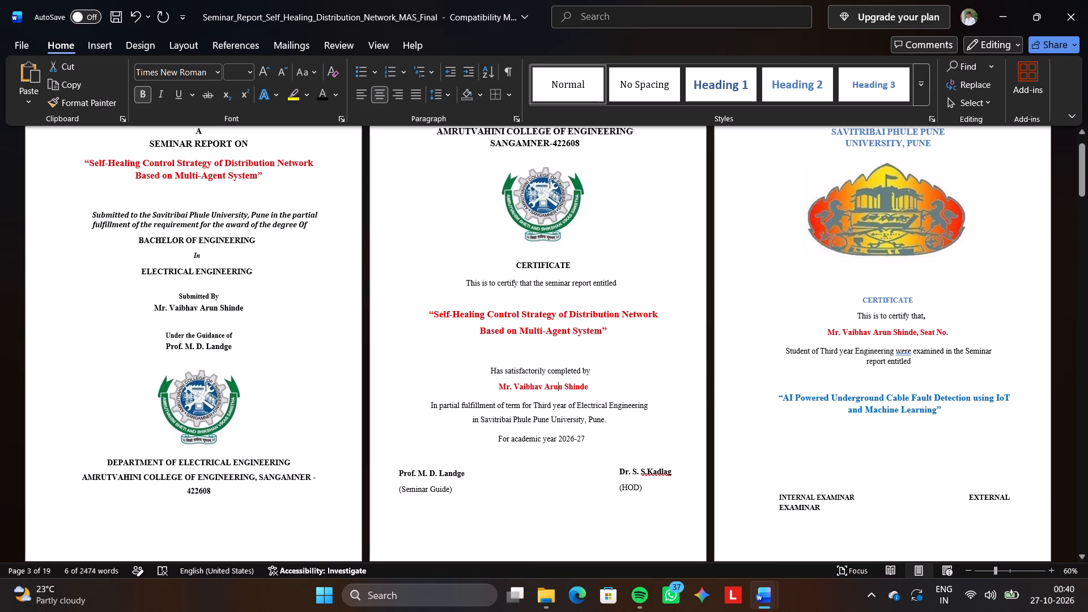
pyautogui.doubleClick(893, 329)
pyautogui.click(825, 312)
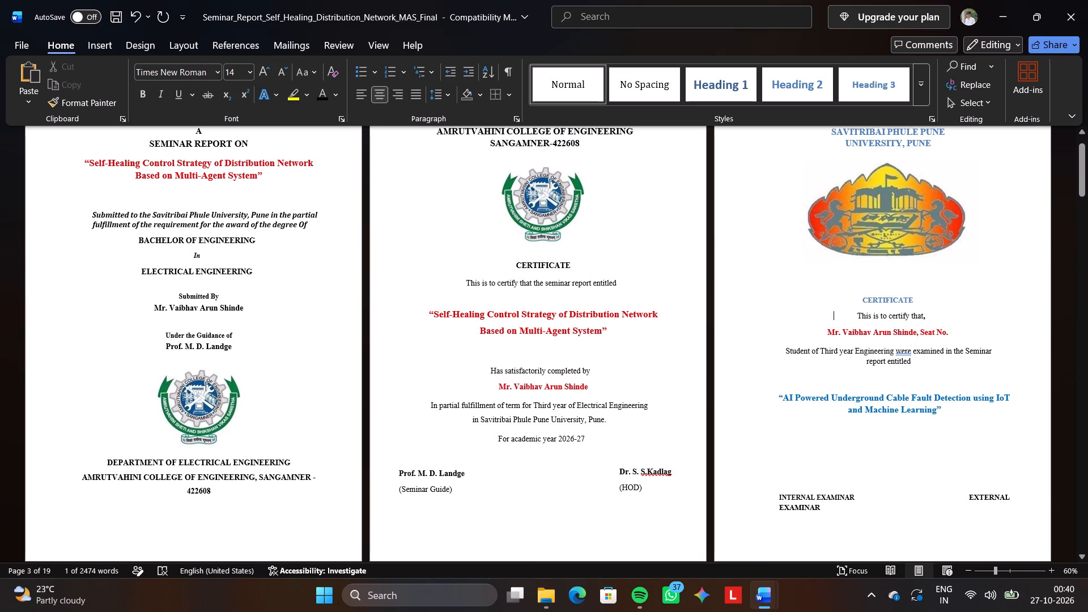
# Set the CERTIFICATE heading on the university certificate to 14 pt.
pyautogui.tripleClick(877, 300)
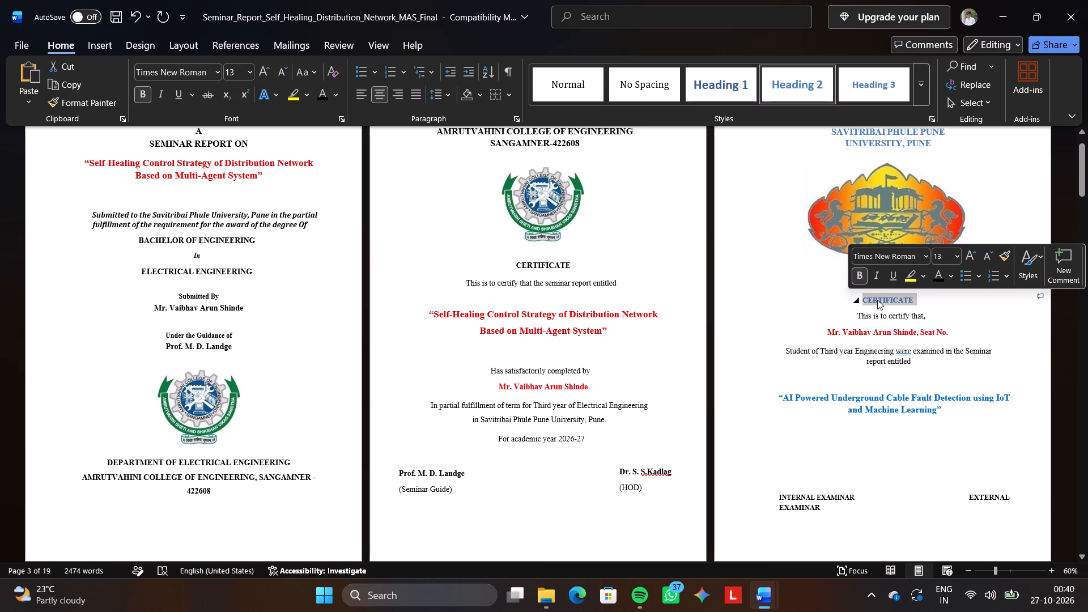
pyautogui.click(949, 256)
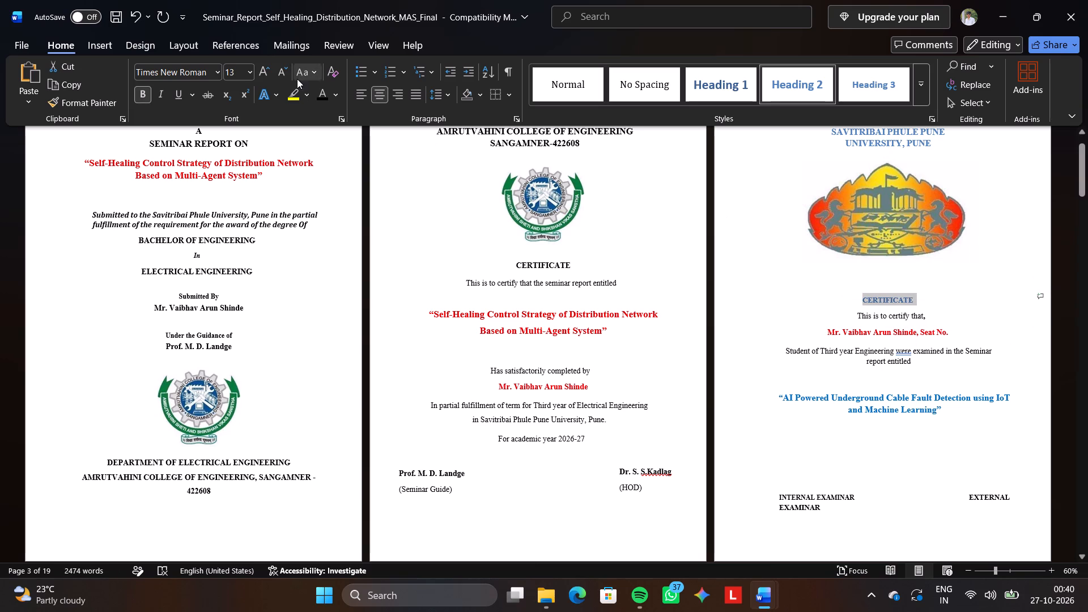
pyautogui.moveTo(248, 71); pyautogui.dragTo(243, 176)
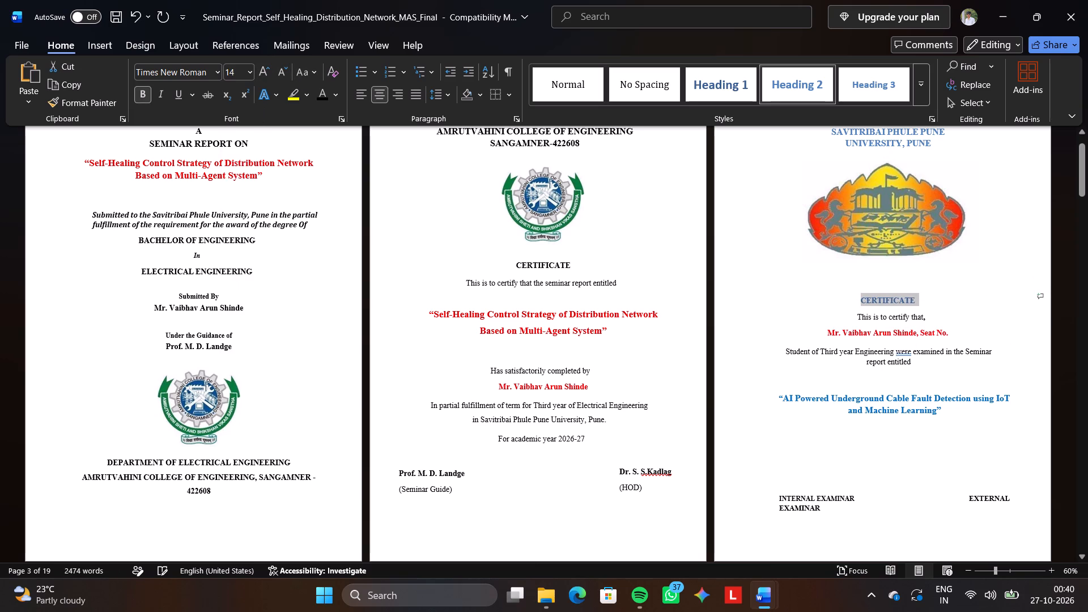
pyautogui.click(243, 176)
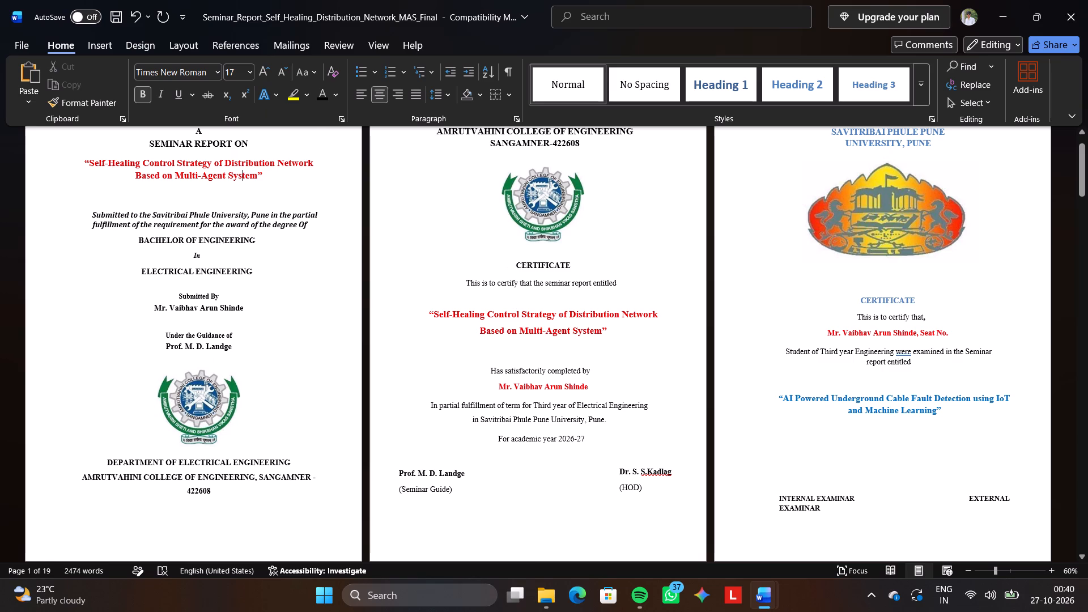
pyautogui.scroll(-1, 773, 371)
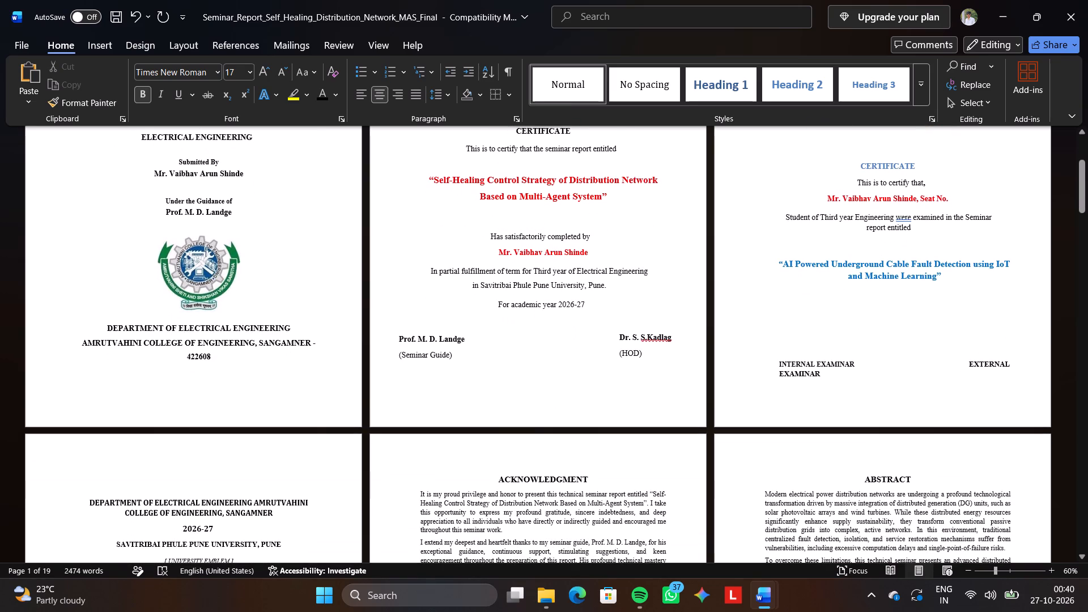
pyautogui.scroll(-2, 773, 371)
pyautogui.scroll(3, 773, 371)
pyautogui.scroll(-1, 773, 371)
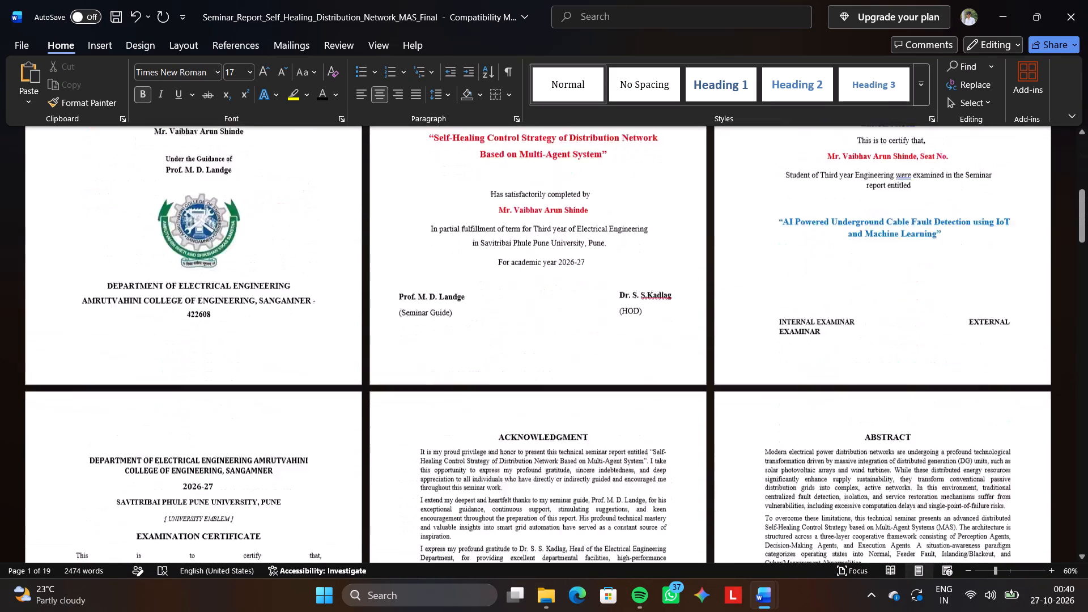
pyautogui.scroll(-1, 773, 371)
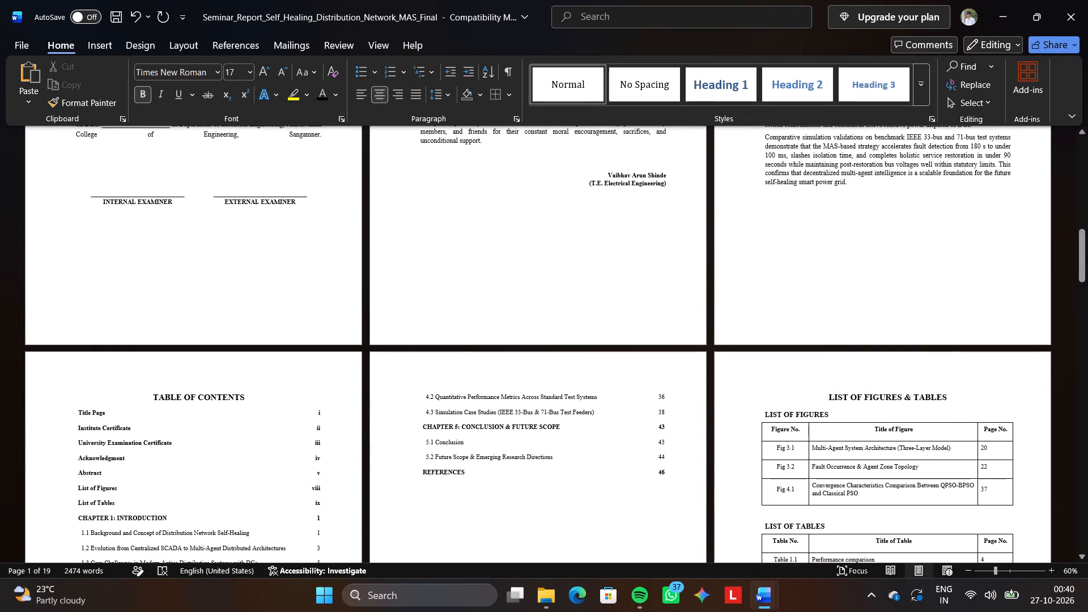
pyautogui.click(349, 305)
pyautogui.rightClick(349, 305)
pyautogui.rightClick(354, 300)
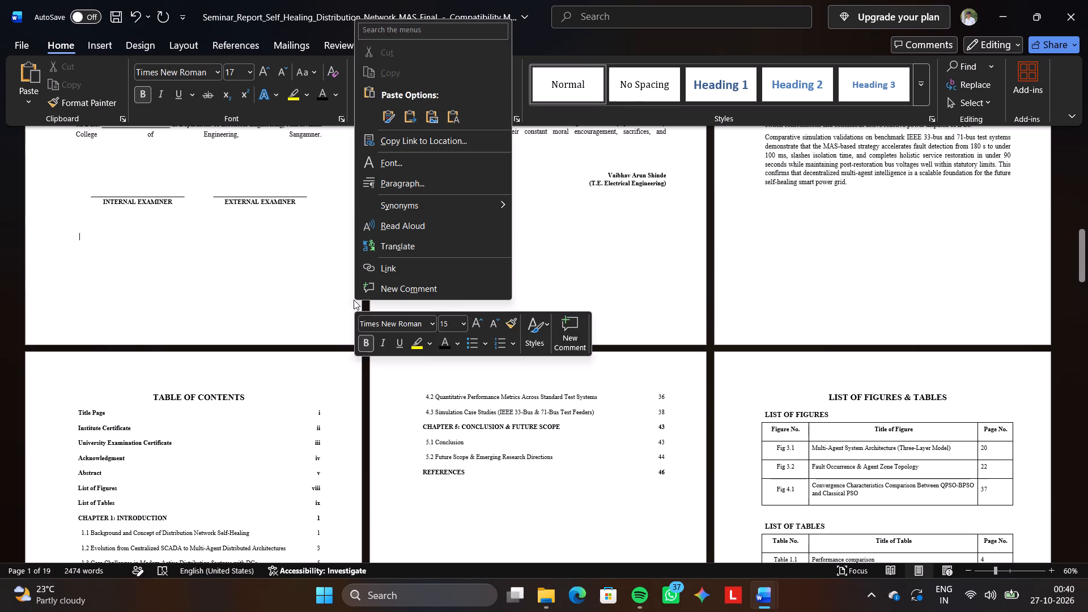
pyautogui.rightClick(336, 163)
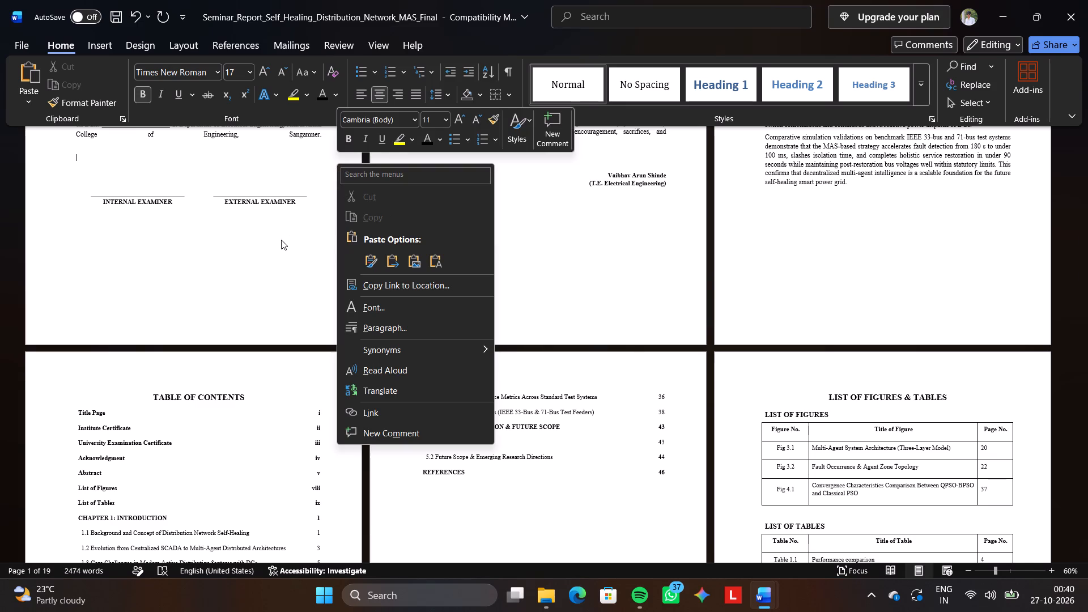
# Delete the body text of the old Examination Certificate page, from "This is to certify that," down to the examiner signatures.
pyautogui.scroll(1, 281, 240)
pyautogui.moveTo(312, 380); pyautogui.dragTo(307, 378)
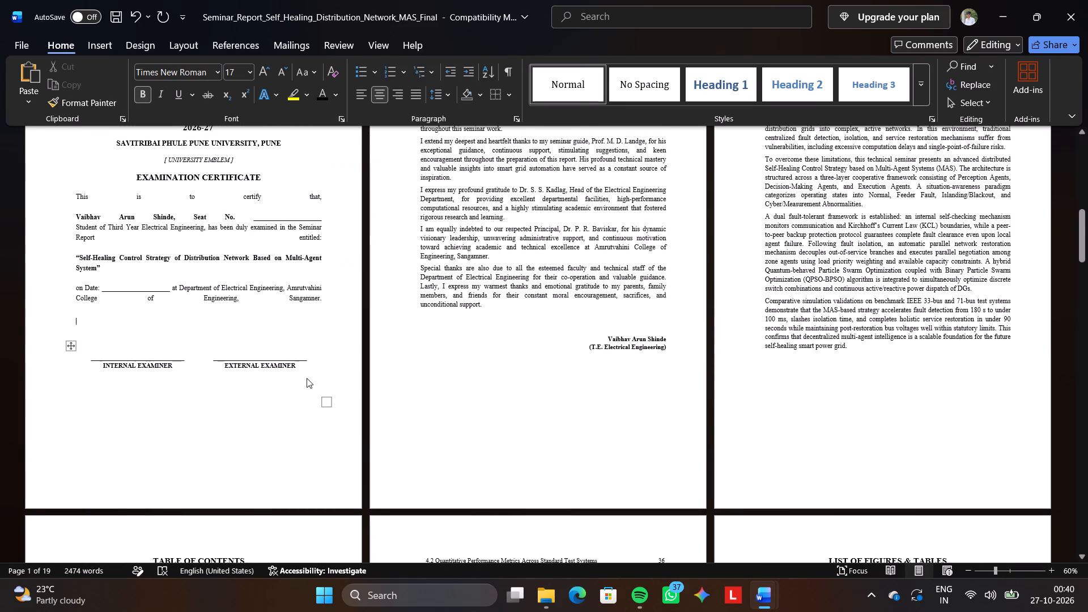
pyautogui.moveTo(307, 378); pyautogui.dragTo(190, 311)
pyautogui.tripleClick(190, 311)
pyautogui.click(190, 311)
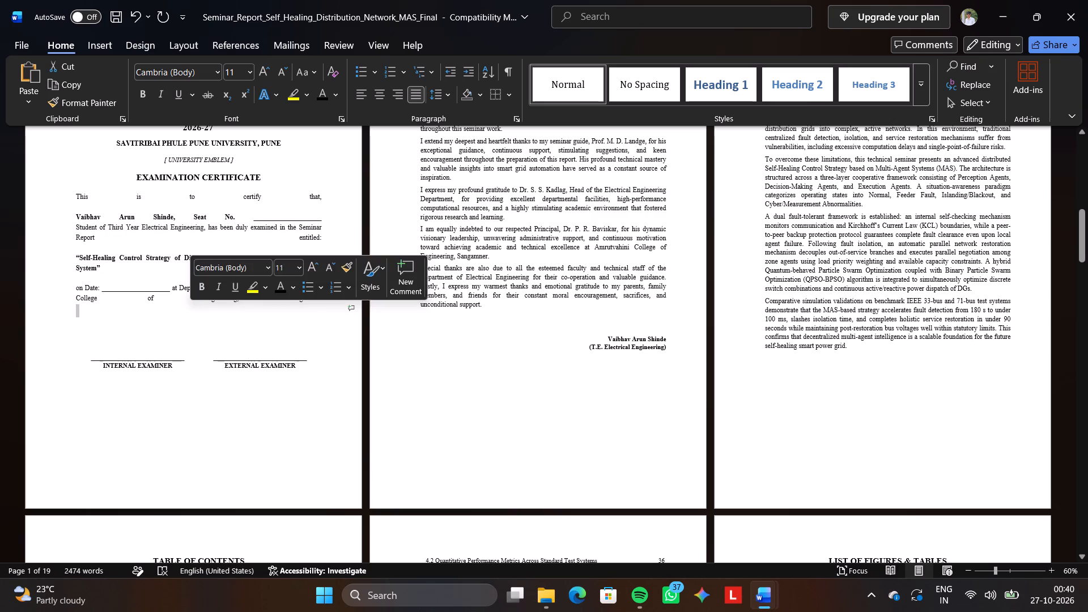
pyautogui.hotkey('ctrl', 'a')
pyautogui.tripleClick(201, 316)
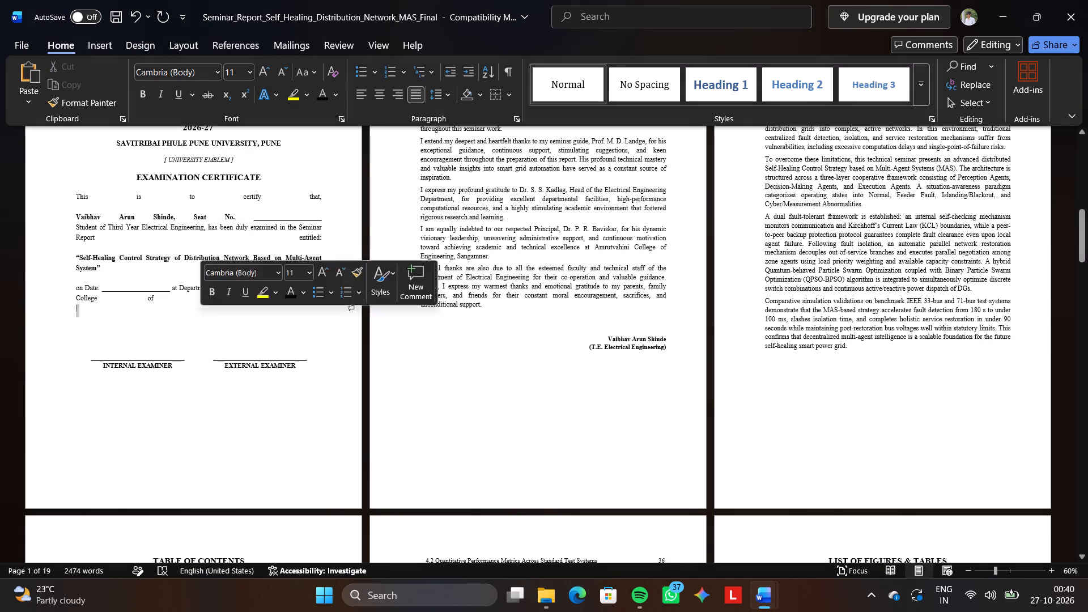
pyautogui.hotkey('ctrl', 'a')
pyautogui.tripleClick(201, 316)
pyautogui.click(201, 316)
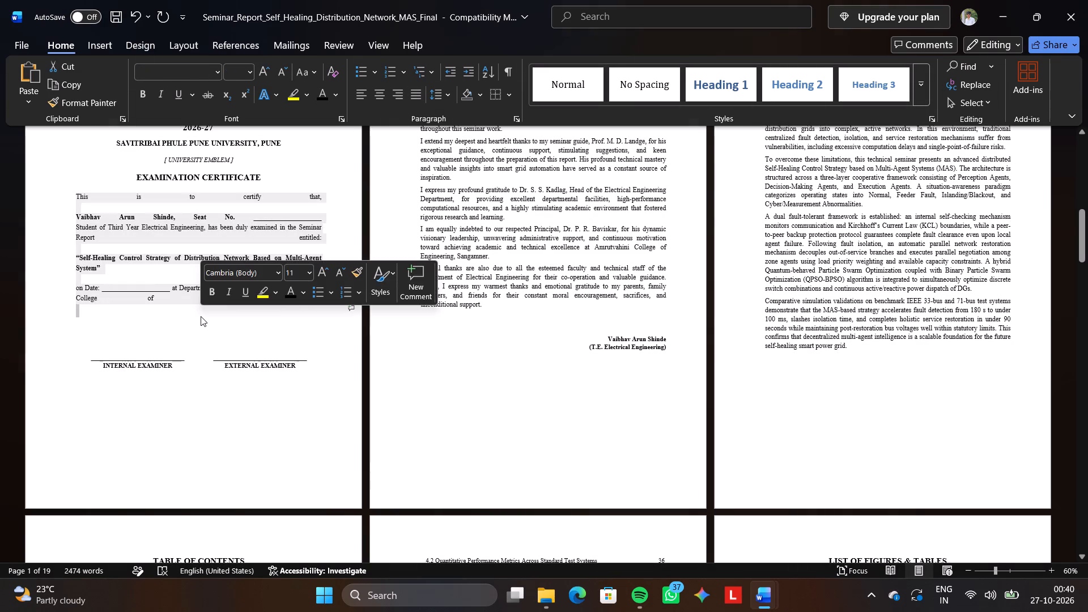
pyautogui.tripleClick(201, 316)
pyautogui.press('BackSpace')
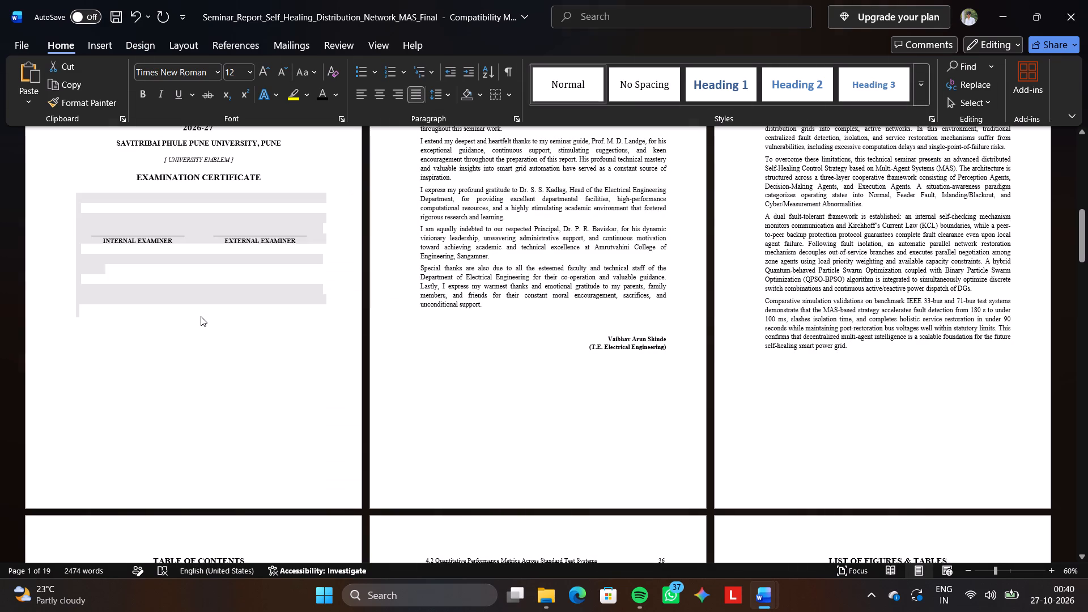
# Clear the rest of the old Examination Certificate page by deleting its examiner signature lines and all remaining headings.
pyautogui.tripleClick(259, 211)
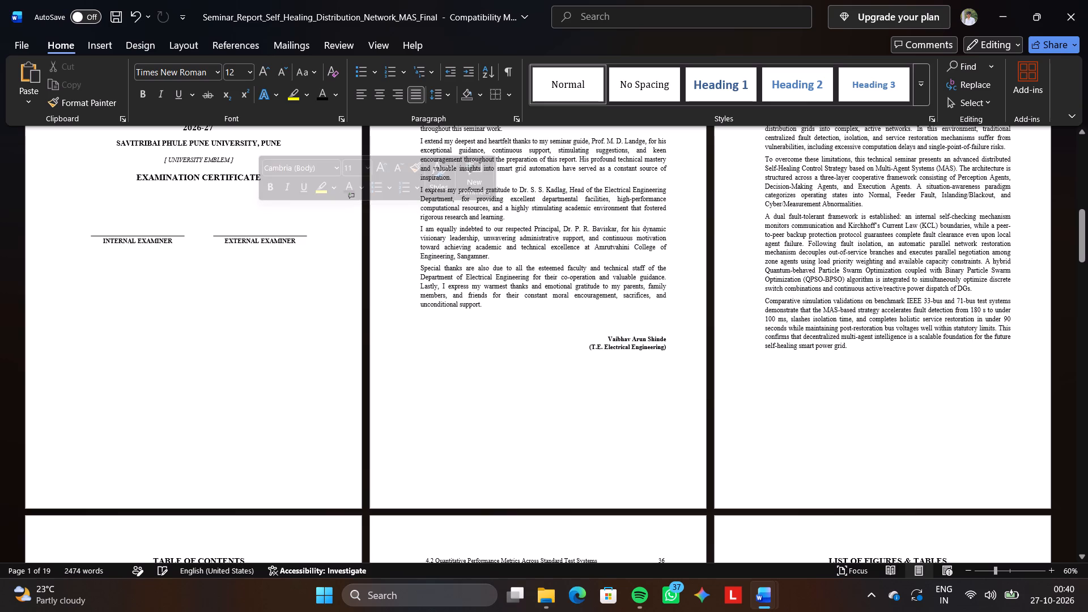
pyautogui.moveTo(293, 237); pyautogui.dragTo(129, 134)
pyautogui.press('BackSpace')
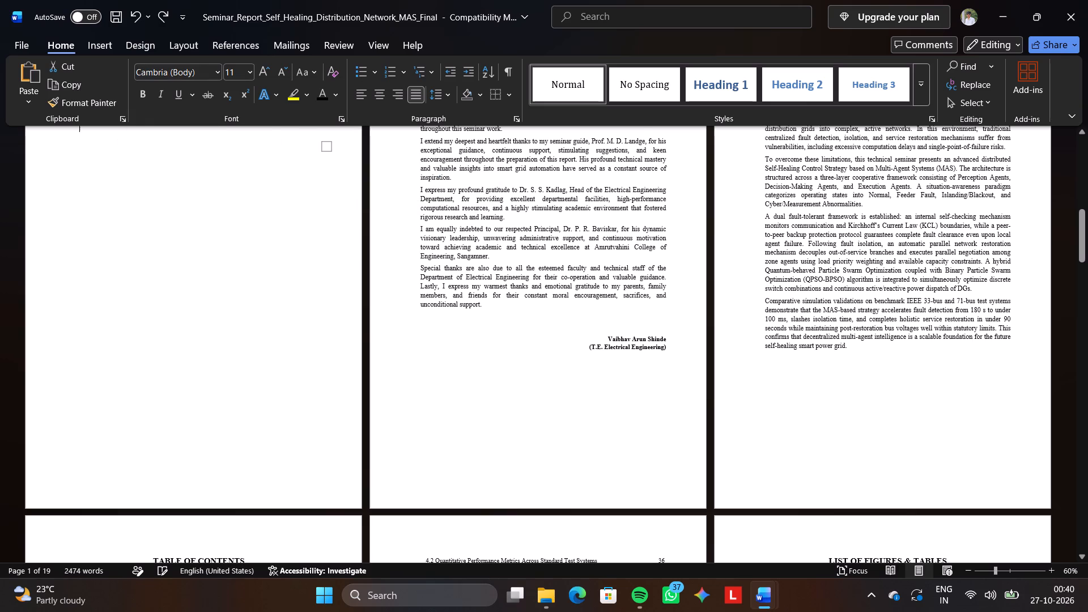
pyautogui.scroll(1, 129, 134)
pyautogui.moveTo(298, 220); pyautogui.dragTo(243, 248)
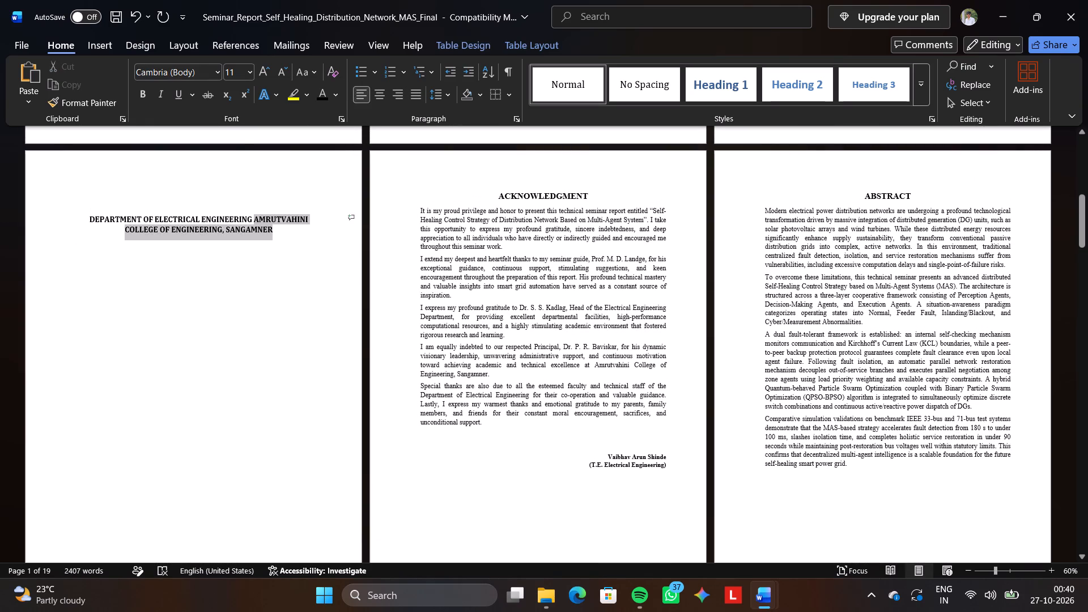
pyautogui.moveTo(243, 248); pyautogui.dragTo(97, 209)
pyautogui.press('BackSpace')
pyautogui.click(105, 222)
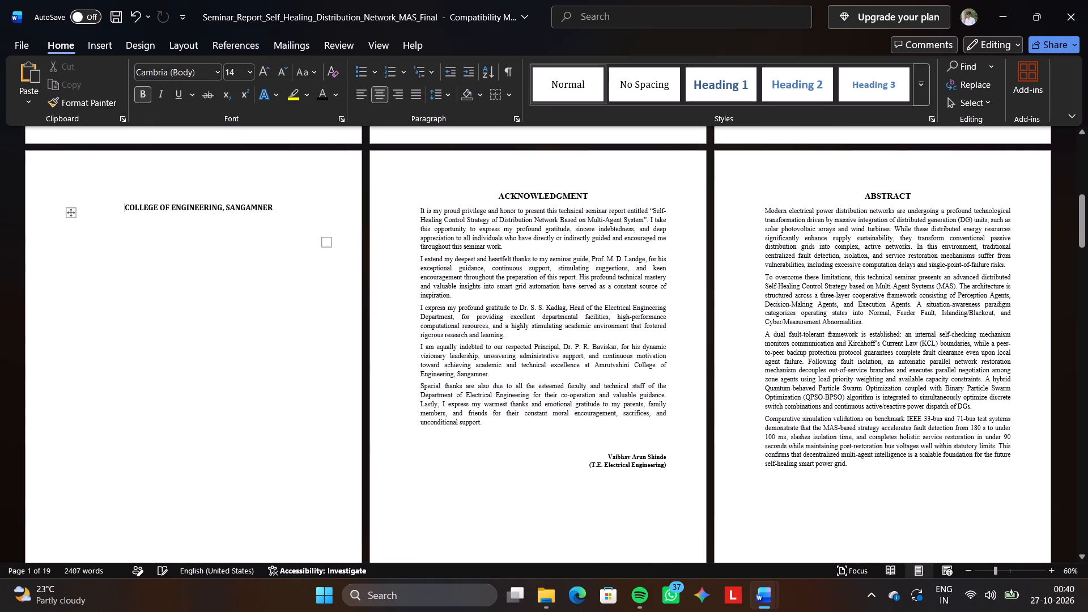
pyautogui.moveTo(105, 222); pyautogui.dragTo(97, 194)
pyautogui.press('BackSpace')
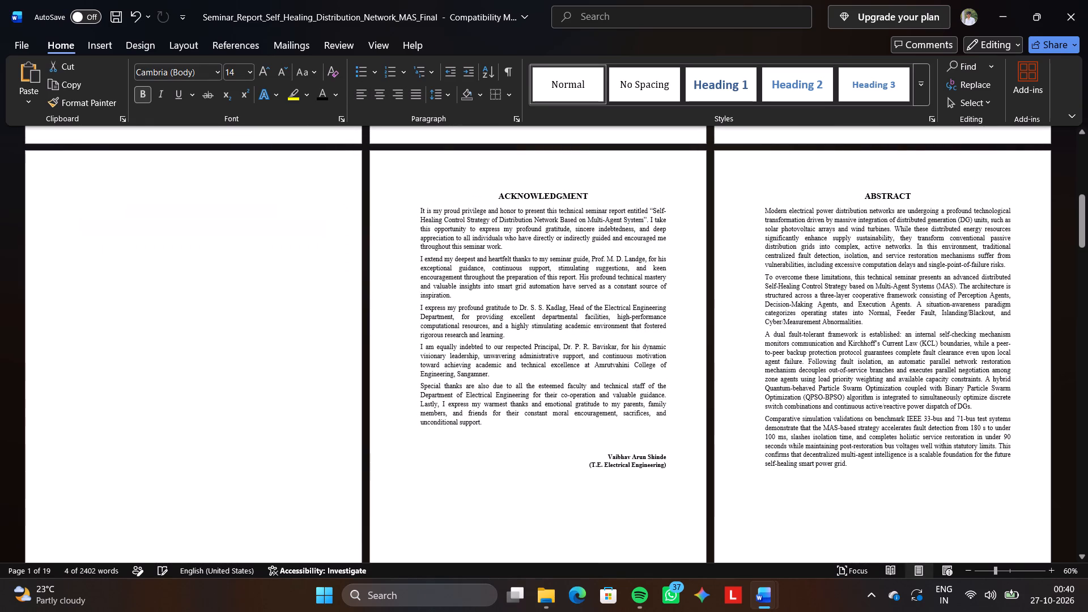
# Remove the indent and the blank line before INTERNAL EXAMINAR on the university certificate to eliminate the empty page after it.
pyautogui.rightClick(167, 239)
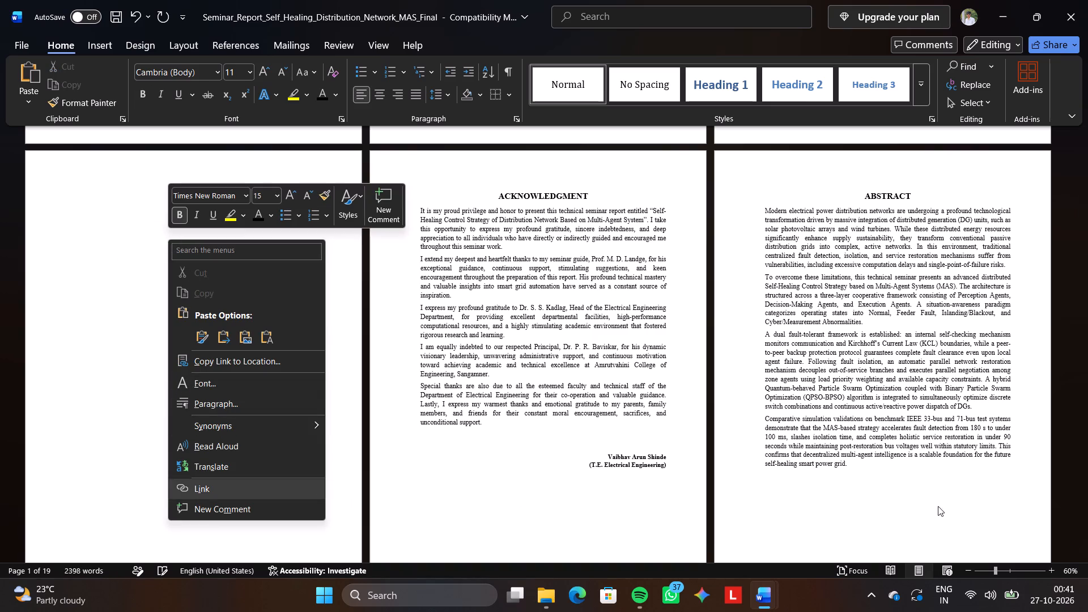
pyautogui.click(1010, 571)
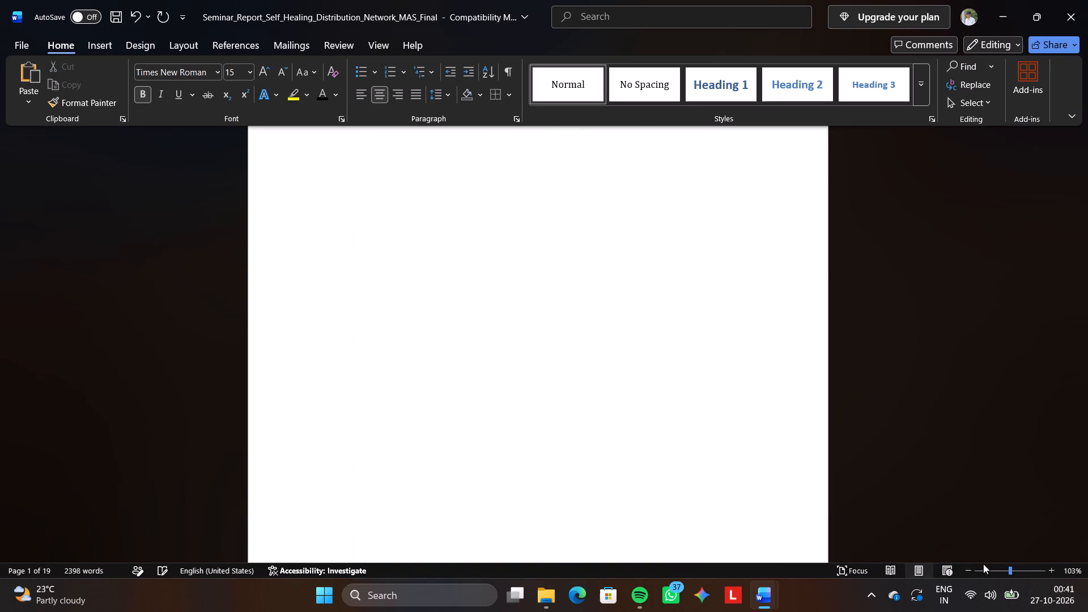
pyautogui.click(965, 569)
pyautogui.scroll(2, 797, 436)
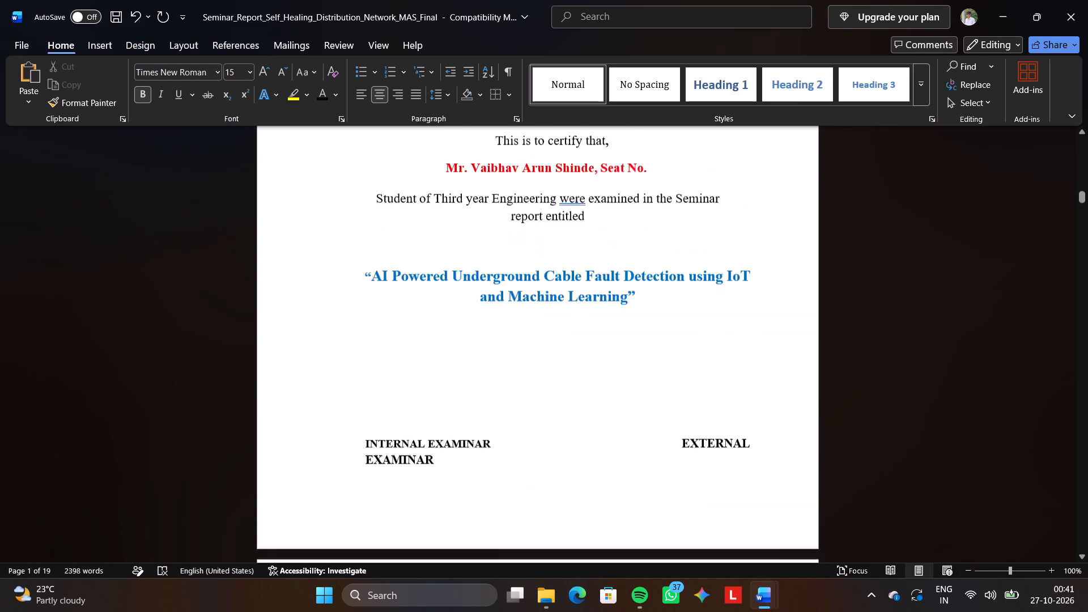
pyautogui.scroll(2, 797, 436)
pyautogui.scroll(-2, 797, 436)
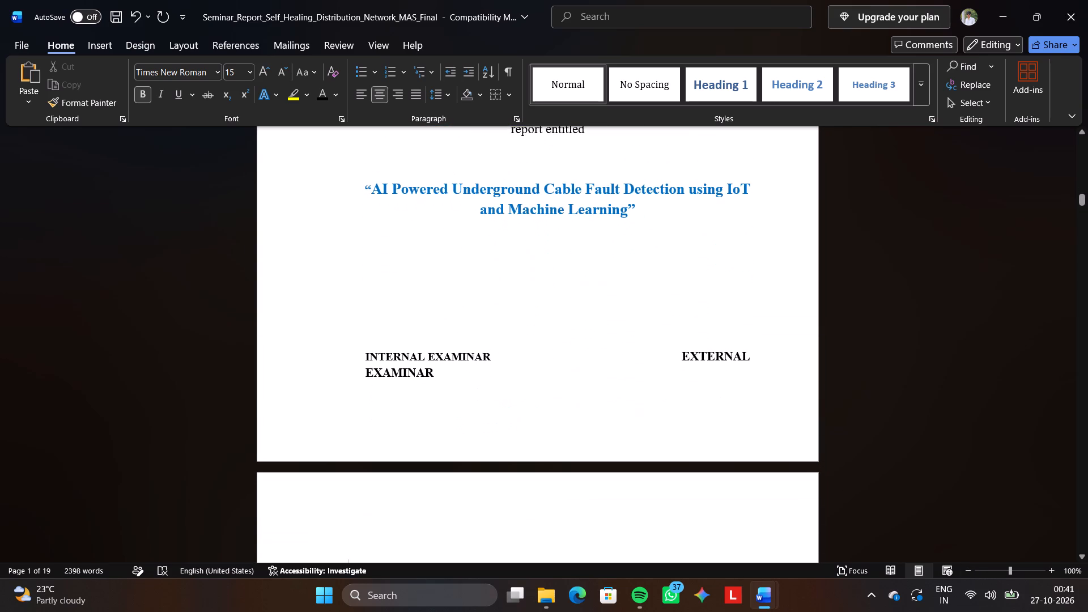
pyautogui.click(347, 354)
pyautogui.press('BackSpace')
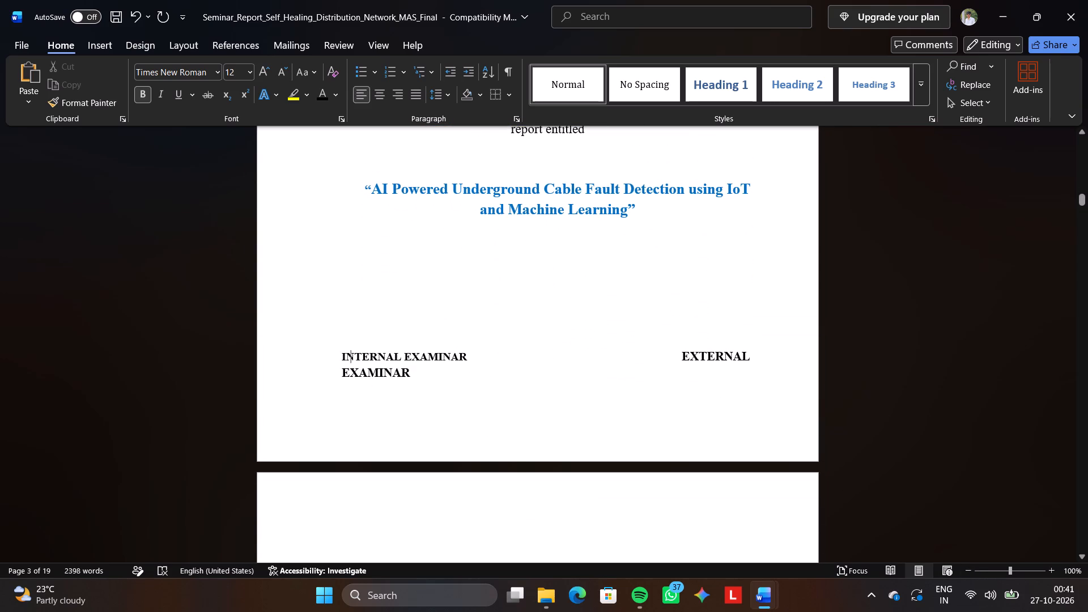
pyautogui.press('BackSpace')
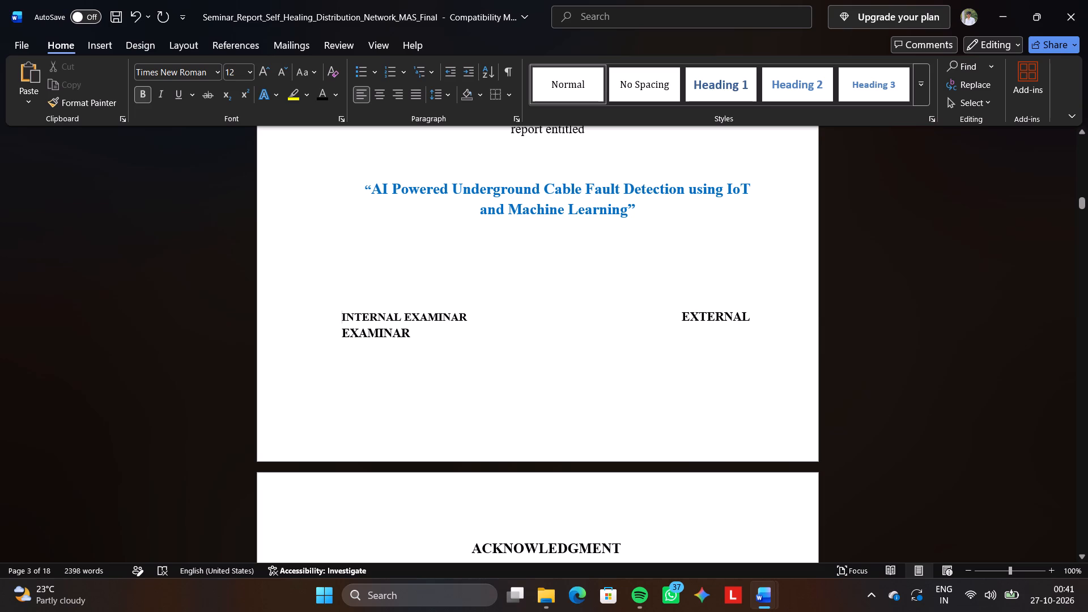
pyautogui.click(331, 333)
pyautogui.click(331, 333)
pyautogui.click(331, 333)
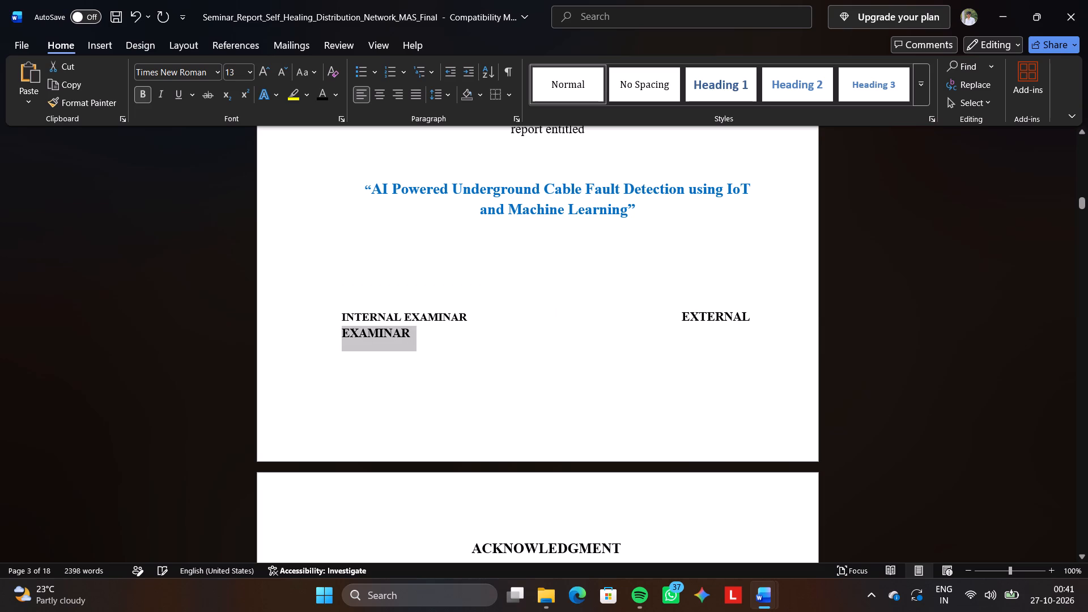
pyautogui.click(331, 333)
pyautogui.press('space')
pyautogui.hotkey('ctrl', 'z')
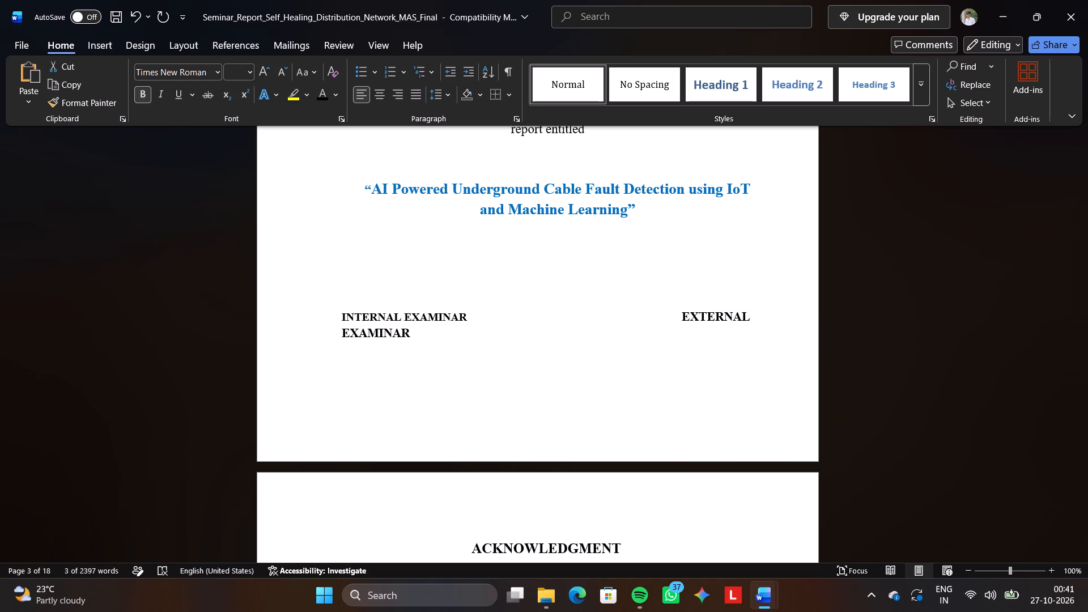
# Insert two spaces before the word EXAMINAR on the line below INTERNAL EXAMINAR.
pyautogui.click(331, 333)
pyautogui.click(331, 333)
pyautogui.click(331, 333)
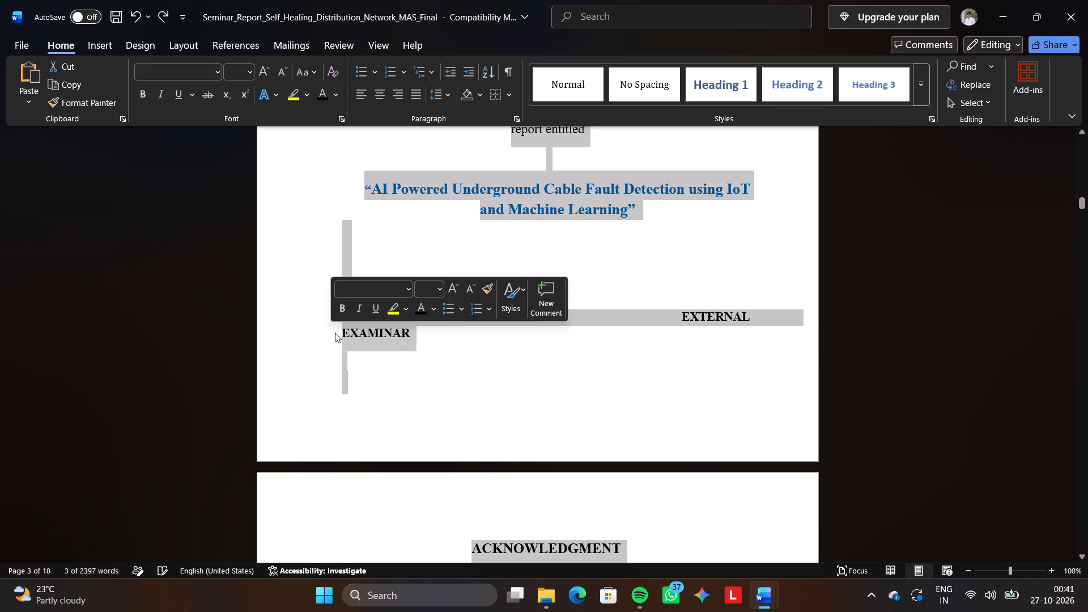
pyautogui.click(335, 333)
pyautogui.click(335, 333)
pyautogui.click(335, 333)
pyautogui.click(335, 333)
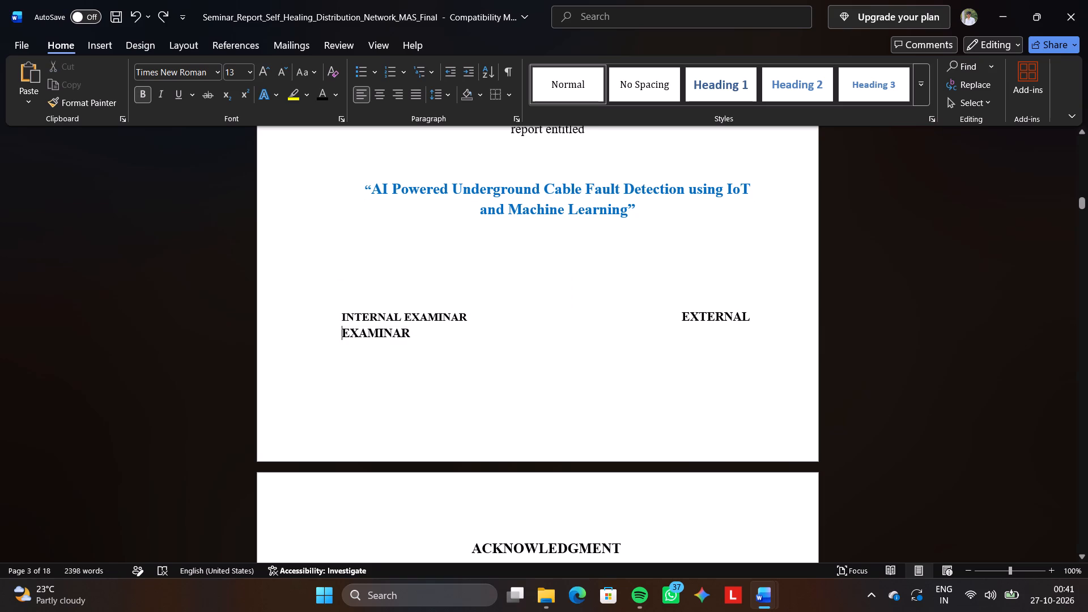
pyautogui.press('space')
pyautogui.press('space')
# Copy the blue SAVITRIBAI PHULE PUNE UNIVERSITY, PUNE heading on the university certificate and insert a Simple Text Box at it.
pyautogui.scroll(2, 335, 333)
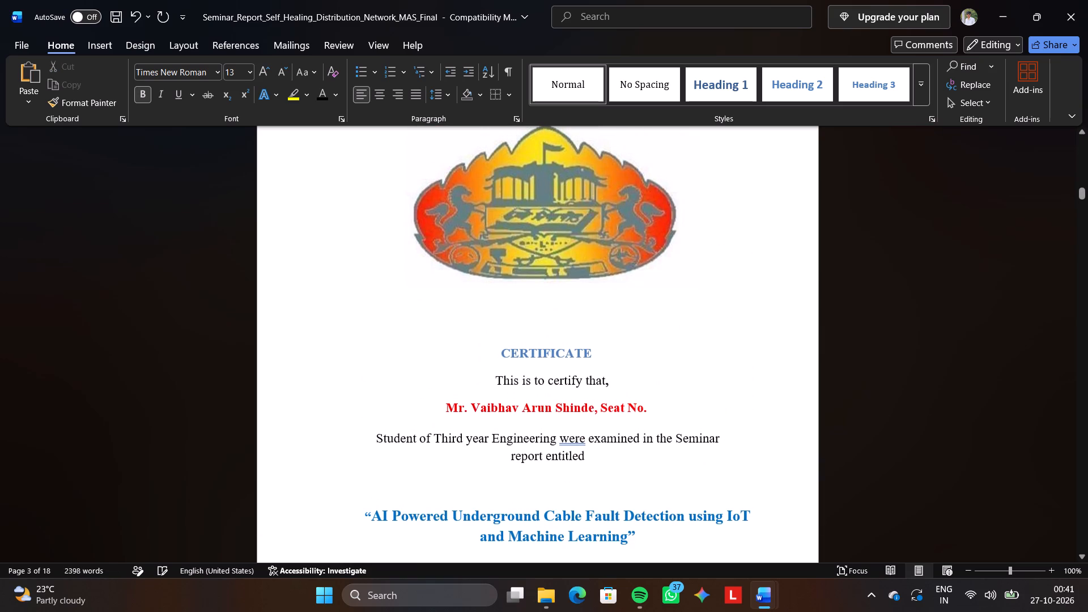
pyautogui.scroll(2, 335, 333)
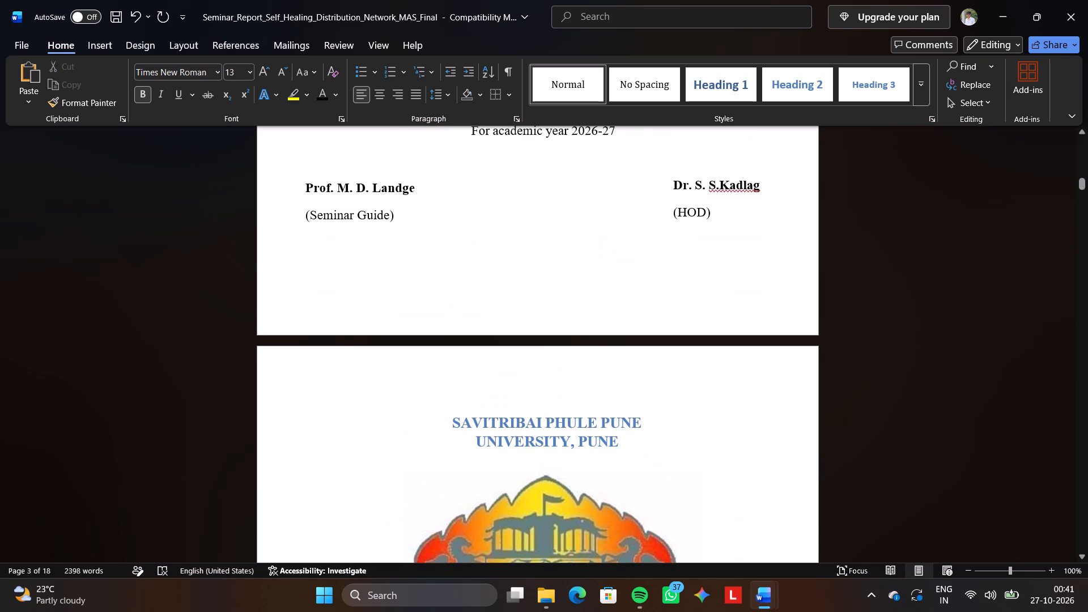
pyautogui.click(455, 426)
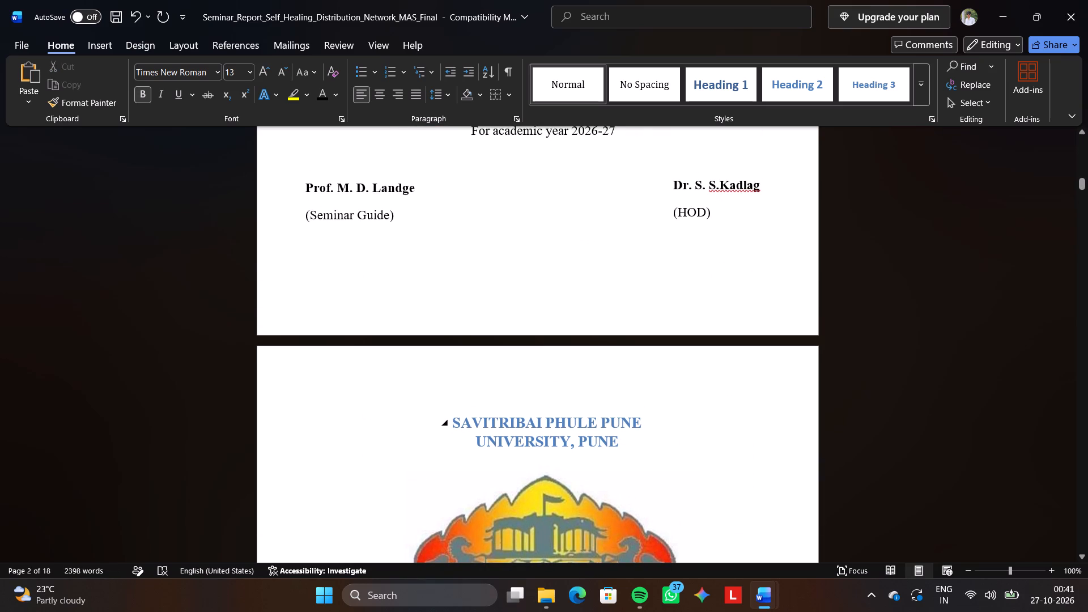
pyautogui.click(455, 426)
pyautogui.moveTo(455, 426); pyautogui.dragTo(625, 458)
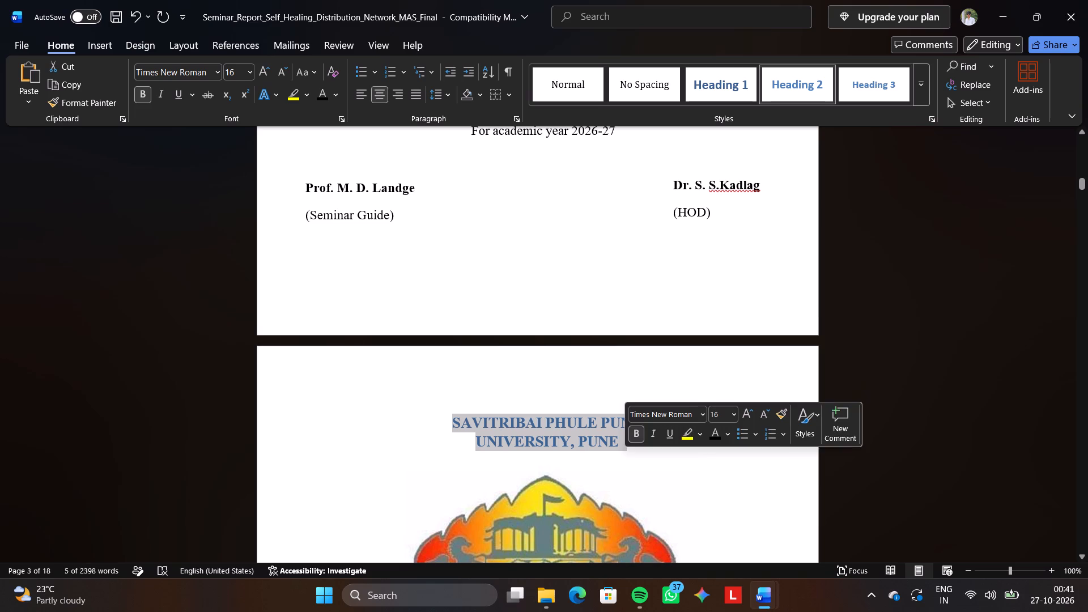
pyautogui.hotkey('ctrl', 'c')
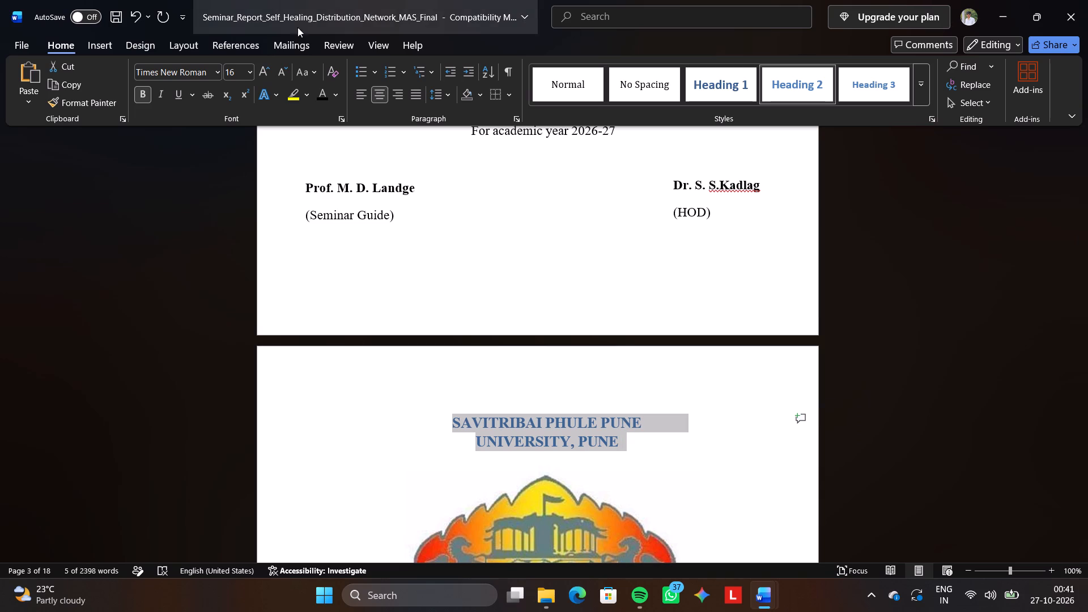
pyautogui.click(115, 45)
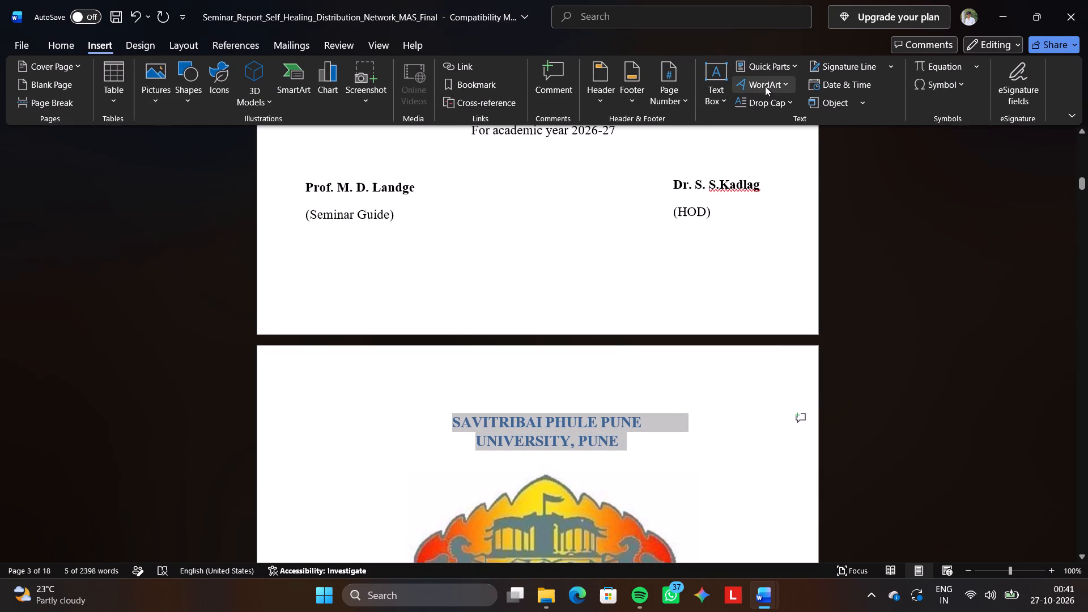
pyautogui.click(711, 73)
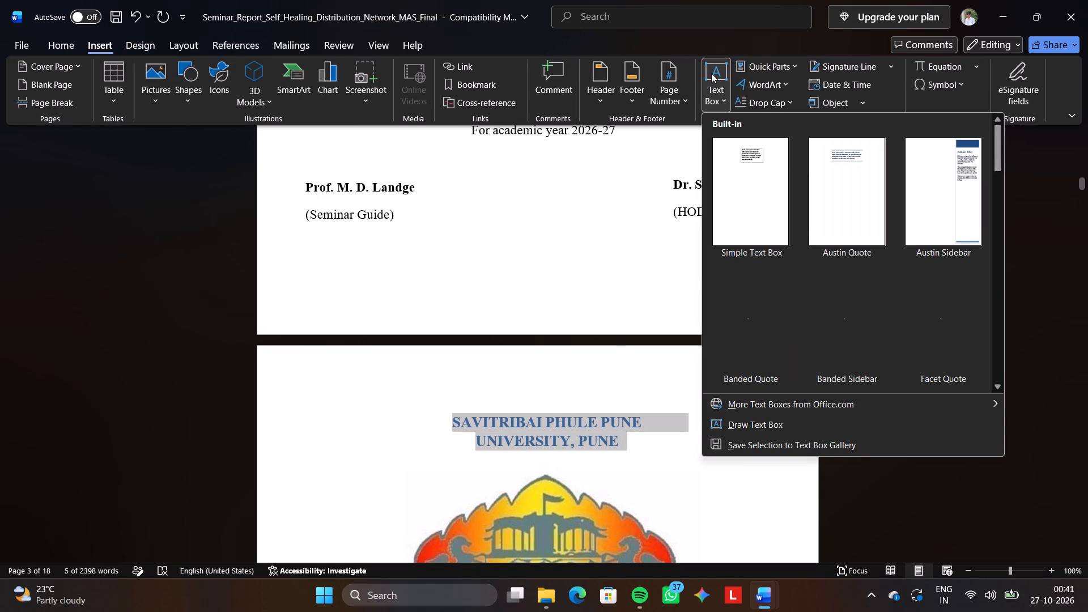
pyautogui.click(750, 180)
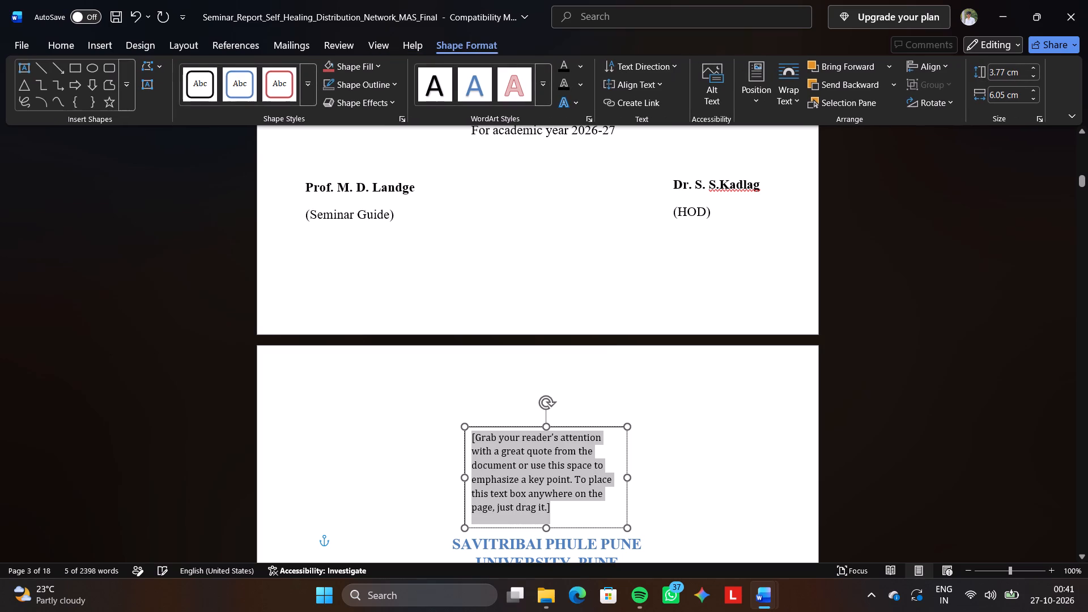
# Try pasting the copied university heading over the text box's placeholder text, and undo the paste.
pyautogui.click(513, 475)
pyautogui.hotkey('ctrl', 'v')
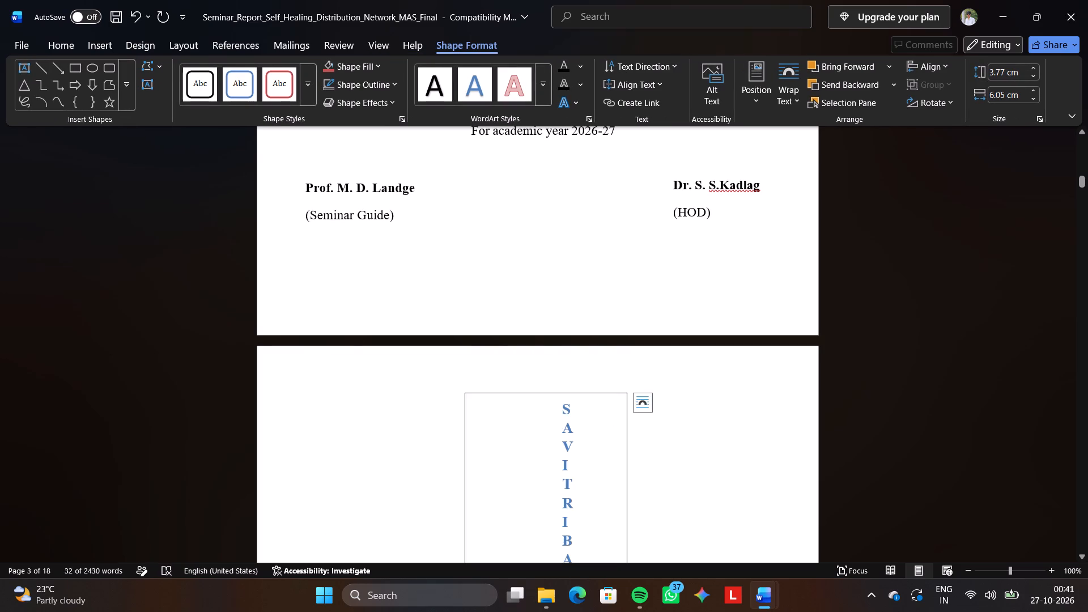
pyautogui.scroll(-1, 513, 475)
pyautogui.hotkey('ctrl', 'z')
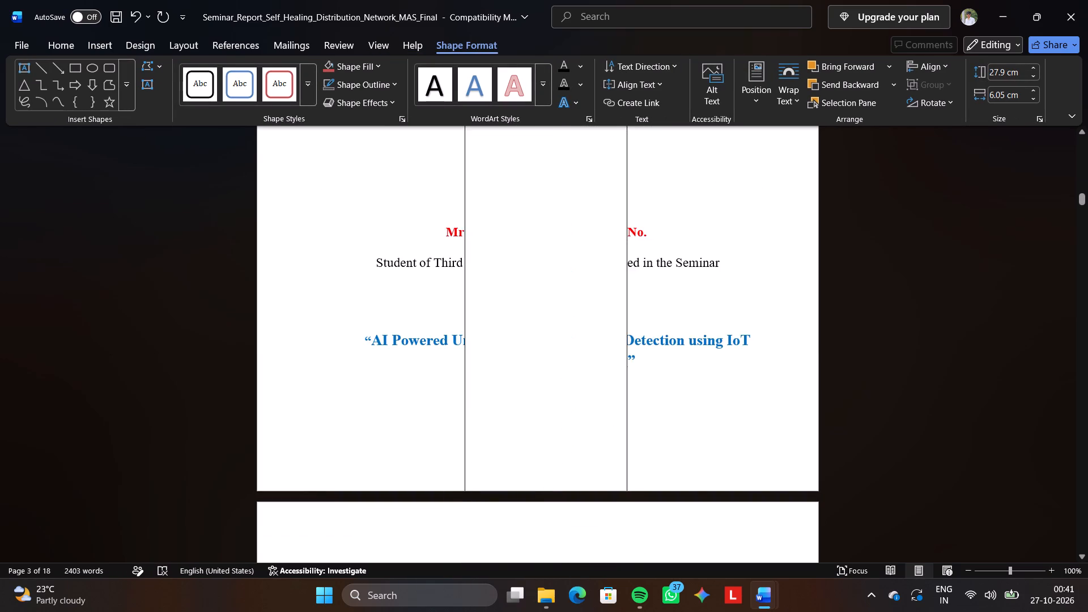
# Replace the text box's placeholder text with SAVITRIBAI PHULE PUNE UNIVERSITY, PUNE.
pyautogui.scroll(2, 556, 407)
pyautogui.scroll(-1, 493, 415)
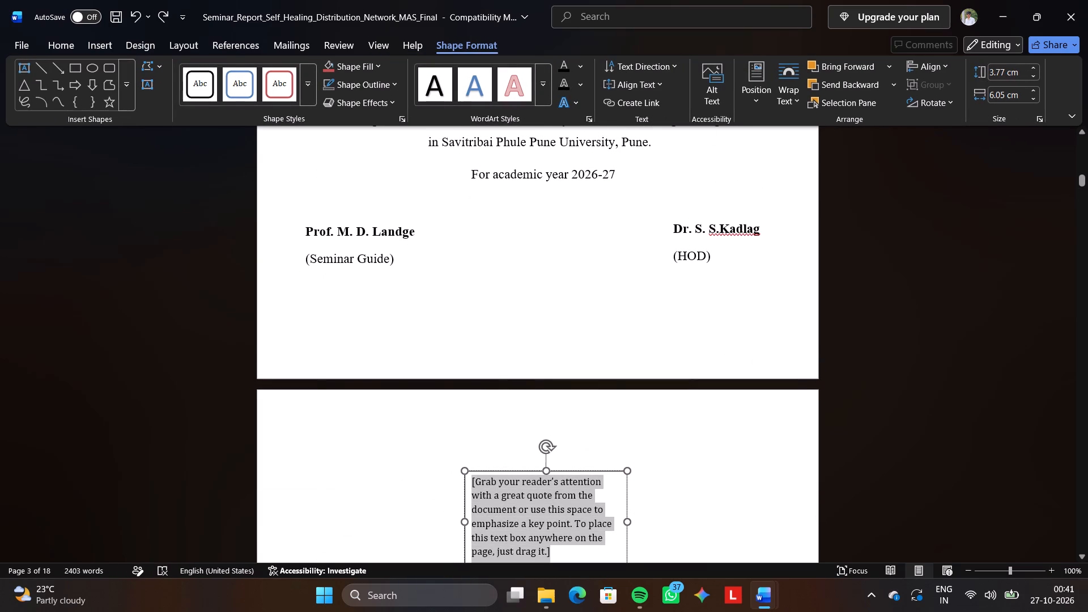
pyautogui.scroll(-1, 498, 405)
pyautogui.scroll(-1, 489, 482)
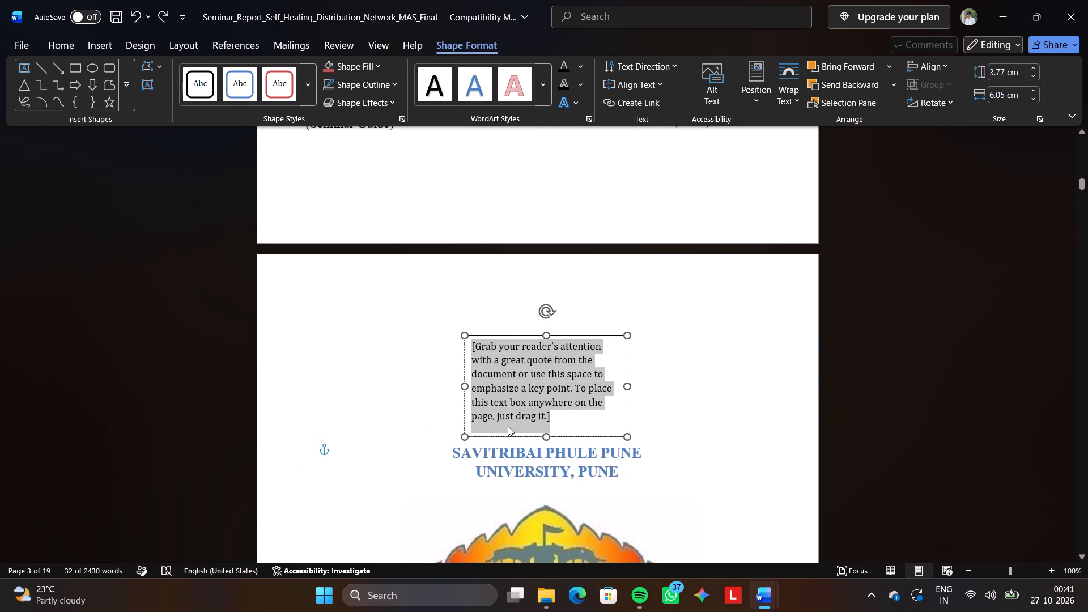
pyautogui.click(496, 389)
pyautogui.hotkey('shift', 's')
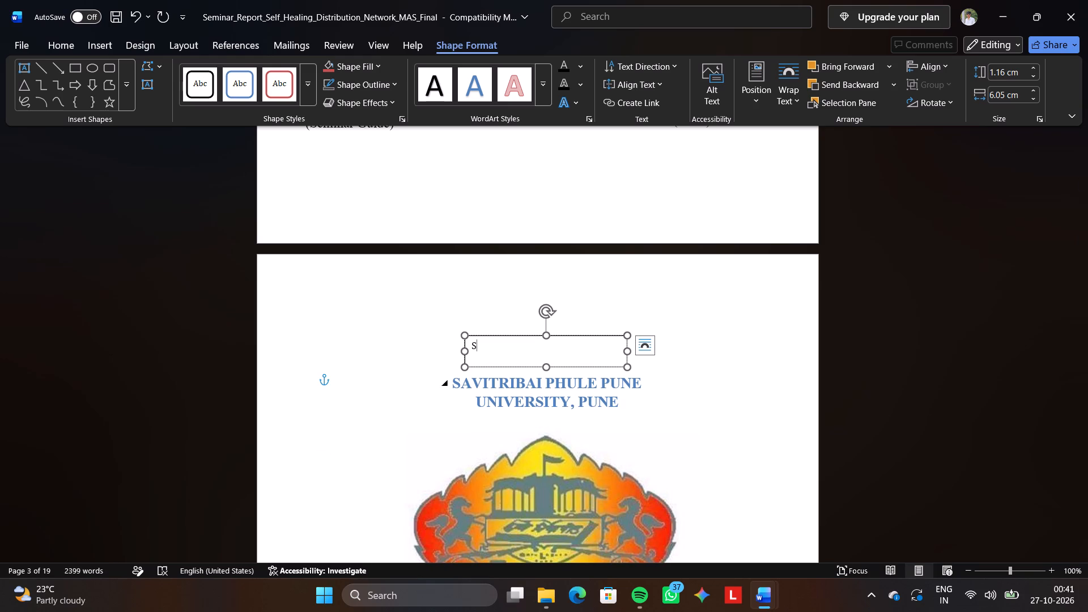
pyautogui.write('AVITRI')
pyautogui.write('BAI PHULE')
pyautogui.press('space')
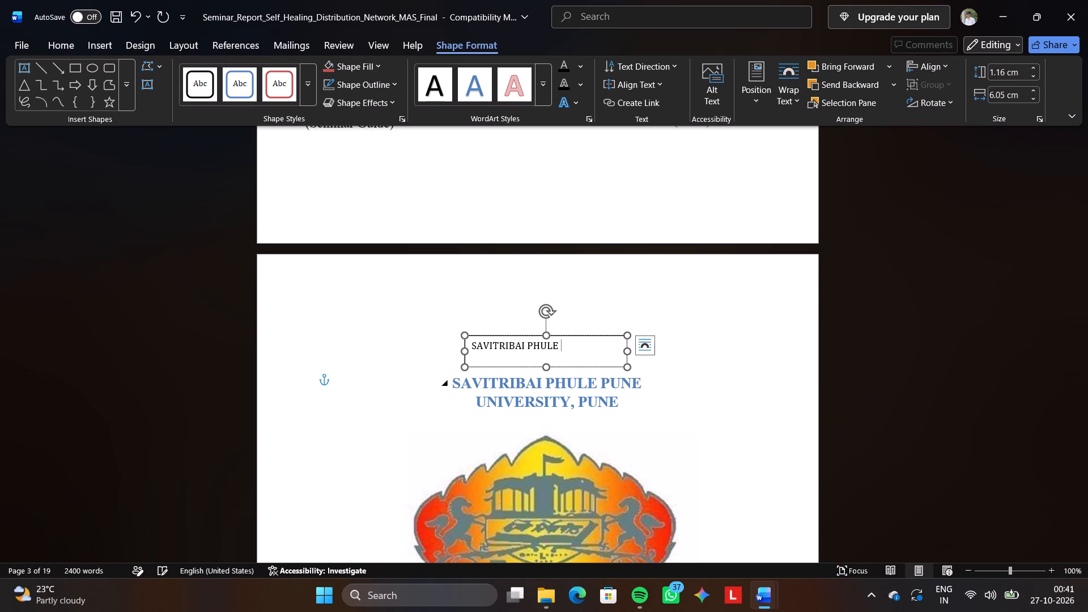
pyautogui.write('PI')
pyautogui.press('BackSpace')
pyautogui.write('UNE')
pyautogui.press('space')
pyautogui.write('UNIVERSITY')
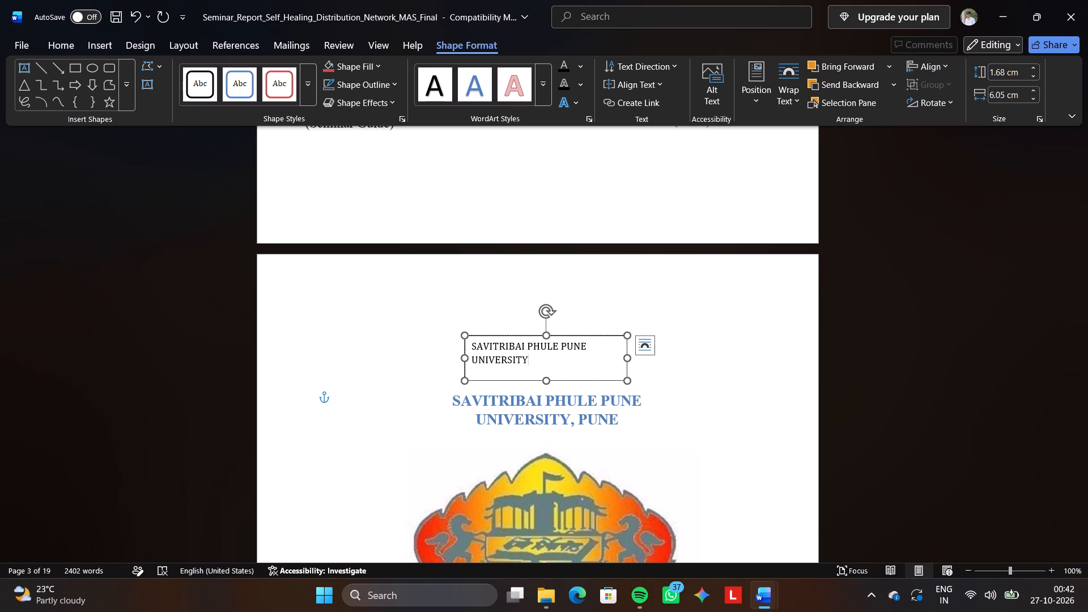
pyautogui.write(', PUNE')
# Widen the text box on both sides to about 17.4 cm and centre it above the blue university heading.
pyautogui.moveTo(626, 359); pyautogui.dragTo(772, 343)
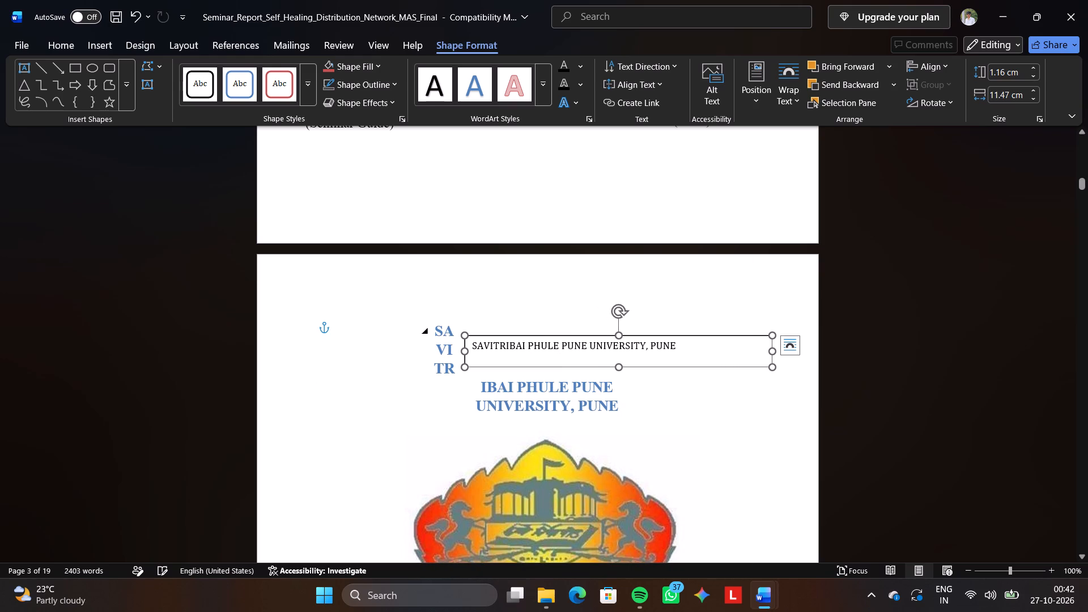
pyautogui.moveTo(463, 349); pyautogui.dragTo(357, 373)
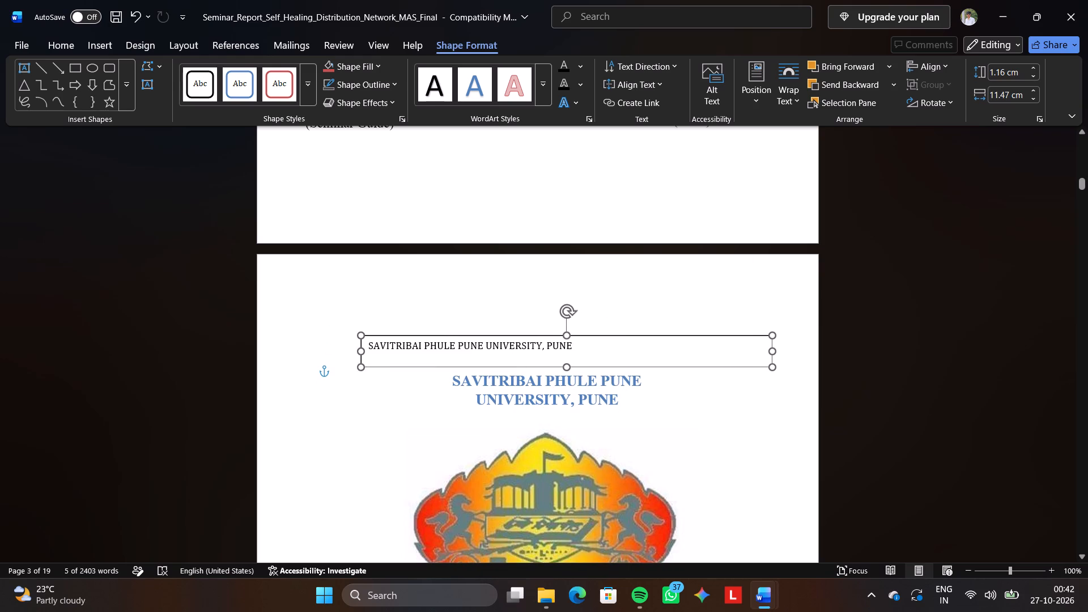
pyautogui.moveTo(357, 373); pyautogui.dragTo(306, 372)
pyautogui.click(374, 345)
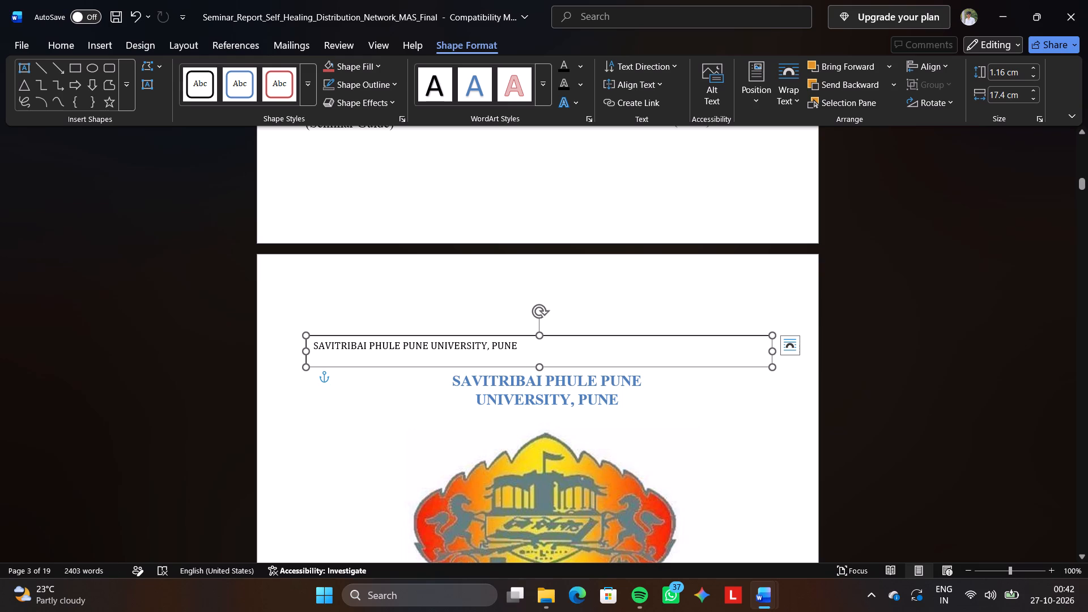
pyautogui.moveTo(577, 331); pyautogui.dragTo(600, 335)
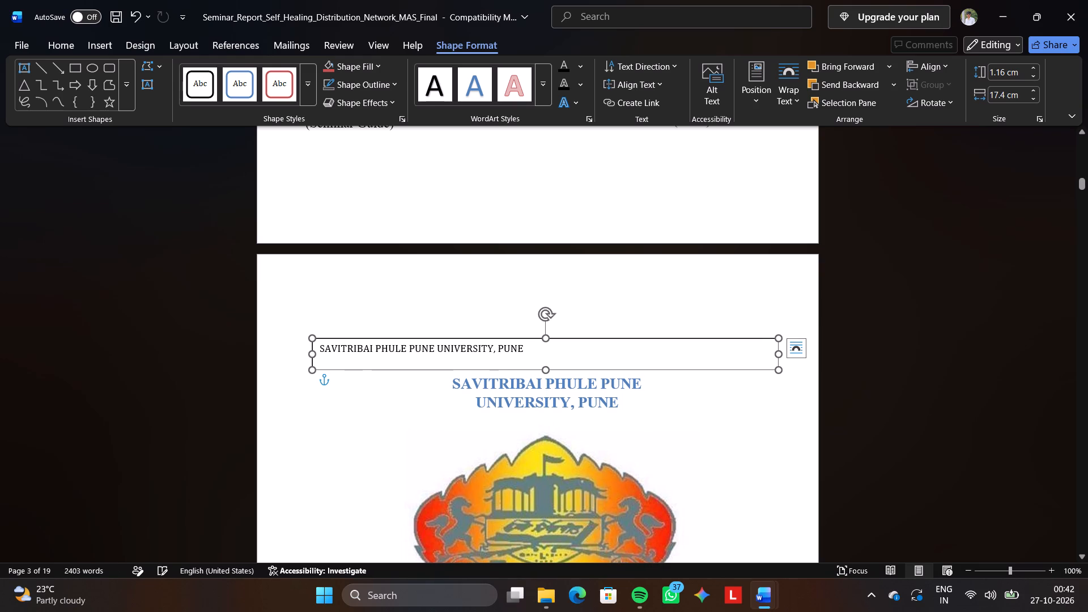
# Format the text box's SAVITRIBAI PHULE PUNE UNIVERSITY, PUNE heading as Times New Roman, 16 pt, bold and centred.
pyautogui.tripleClick(502, 350)
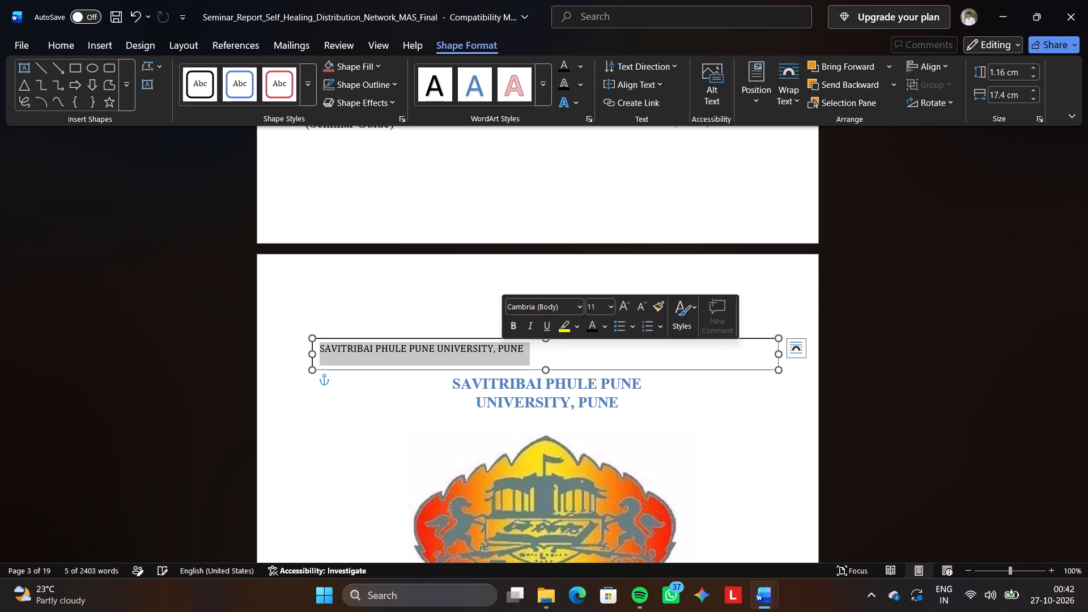
pyautogui.click(570, 303)
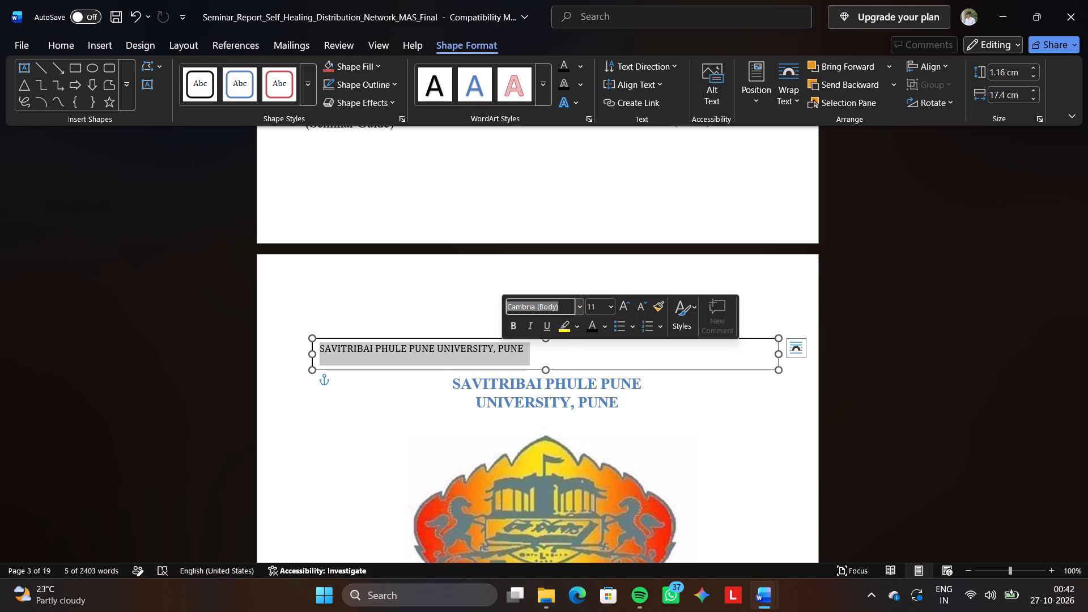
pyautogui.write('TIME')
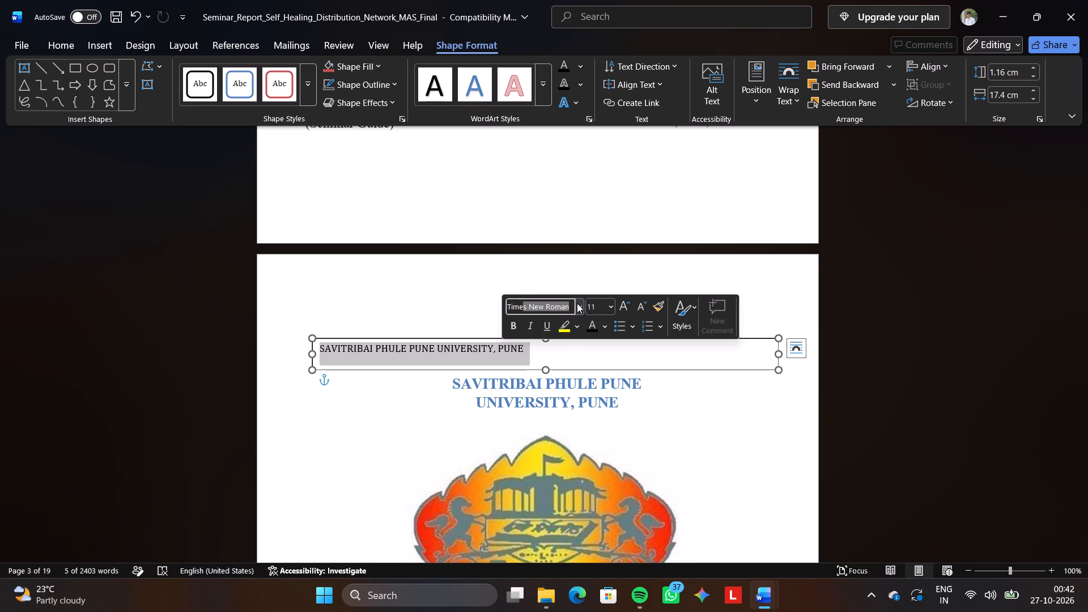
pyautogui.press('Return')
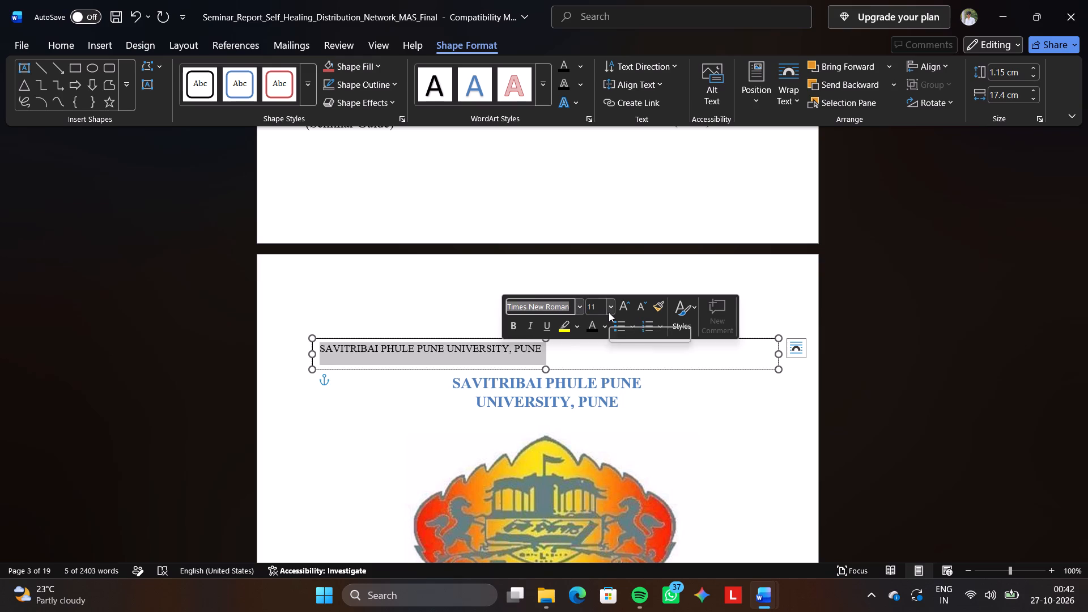
pyautogui.click(609, 312)
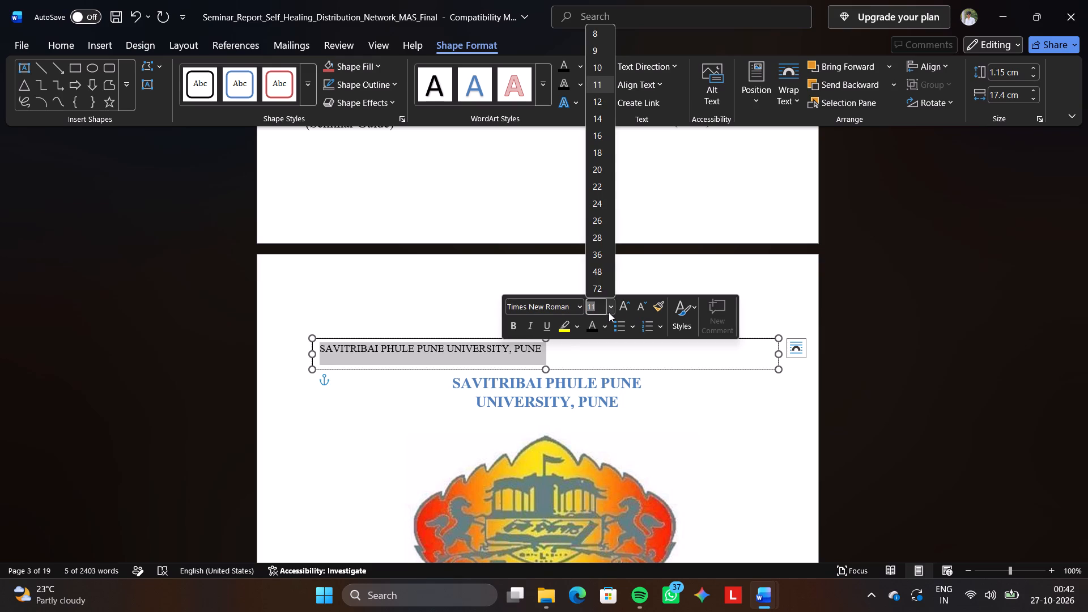
pyautogui.click(600, 120)
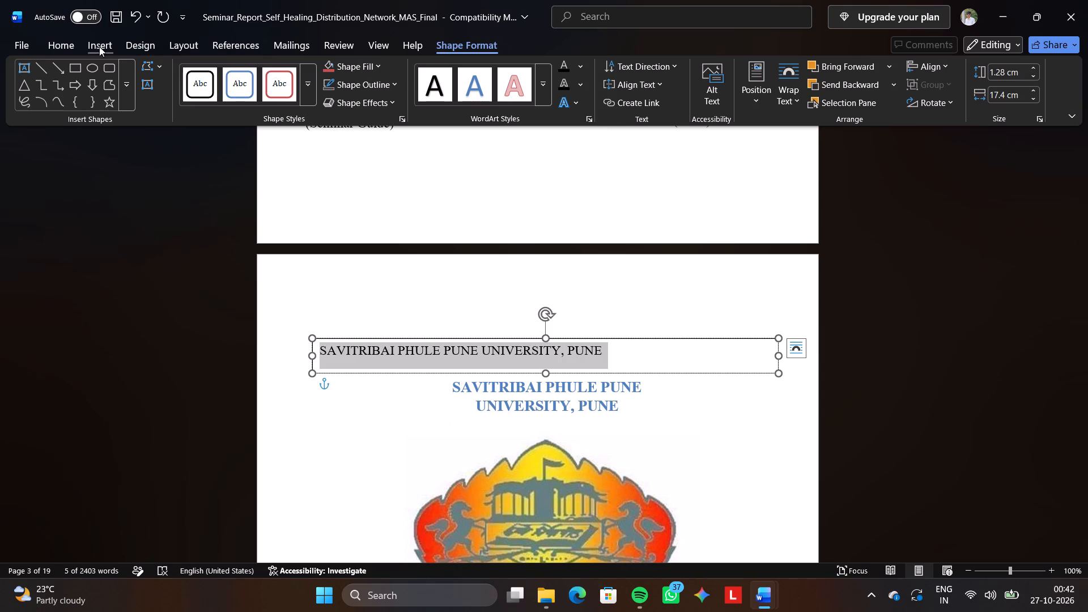
pyautogui.click(63, 45)
pyautogui.click(141, 92)
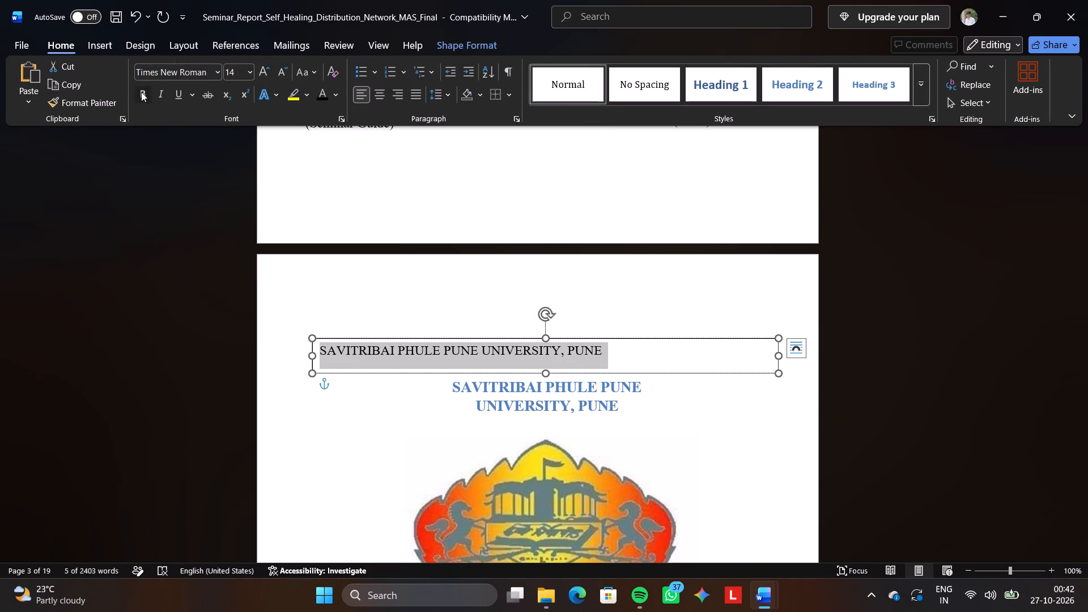
pyautogui.click(383, 97)
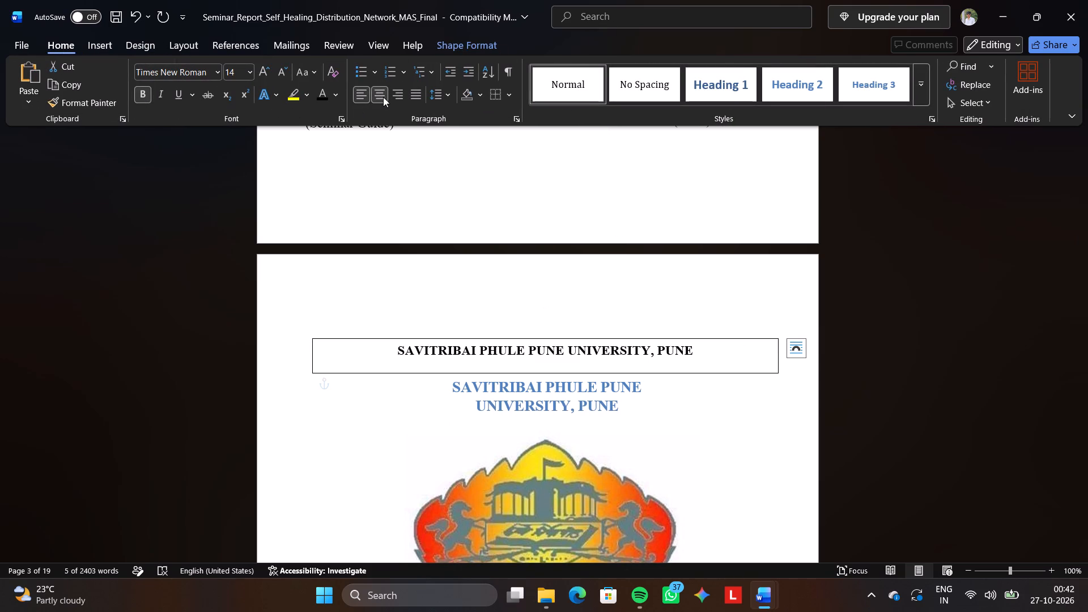
pyautogui.click(264, 65)
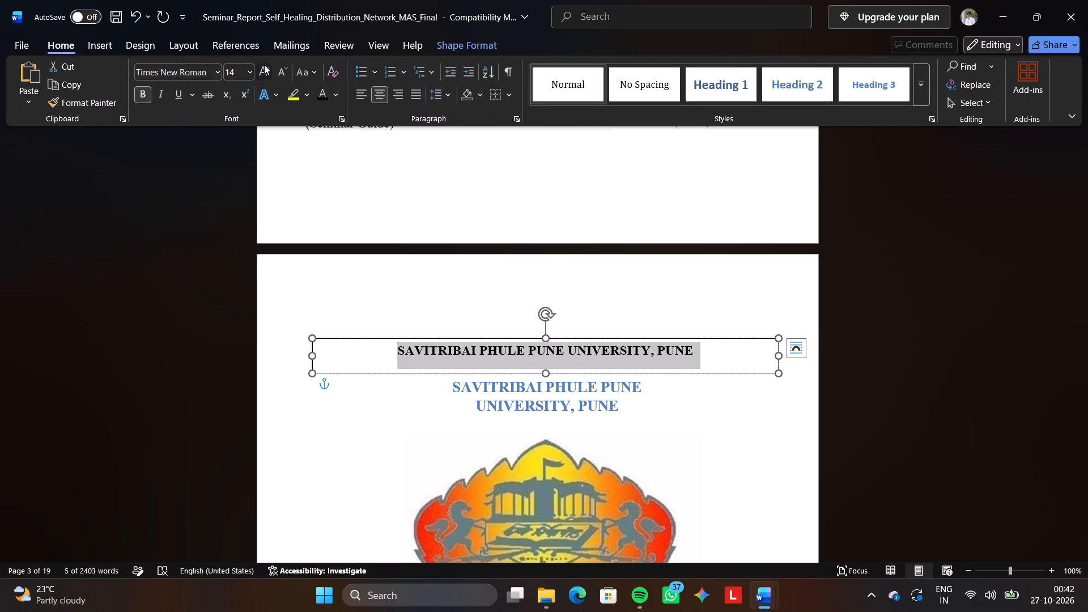
# Delete the blue SAVITRIBAI PHULE PUNE UNIVERSITY, PUNE heading between the text box and the university emblem.
pyautogui.click(493, 400)
pyautogui.tripleClick(493, 400)
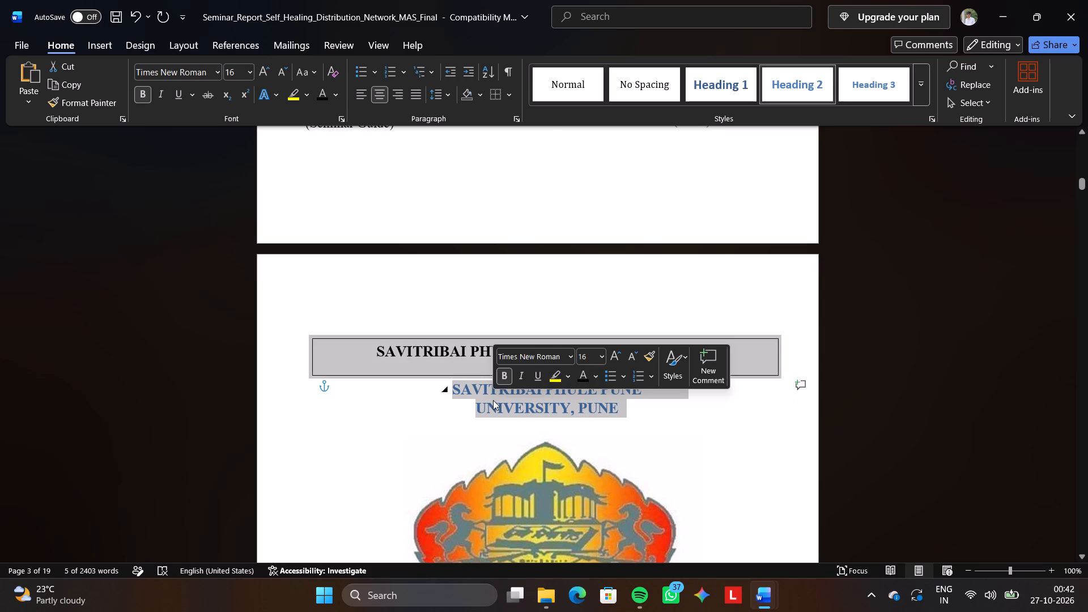
pyautogui.tripleClick(493, 400)
pyautogui.click(493, 400)
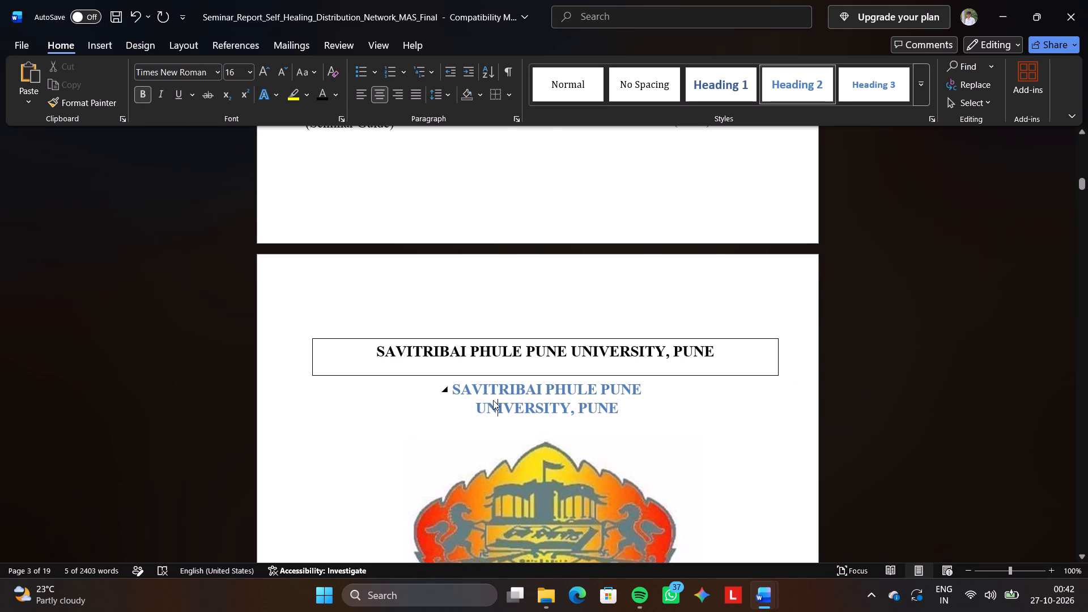
pyautogui.doubleClick(493, 400)
pyautogui.press('BackSpace')
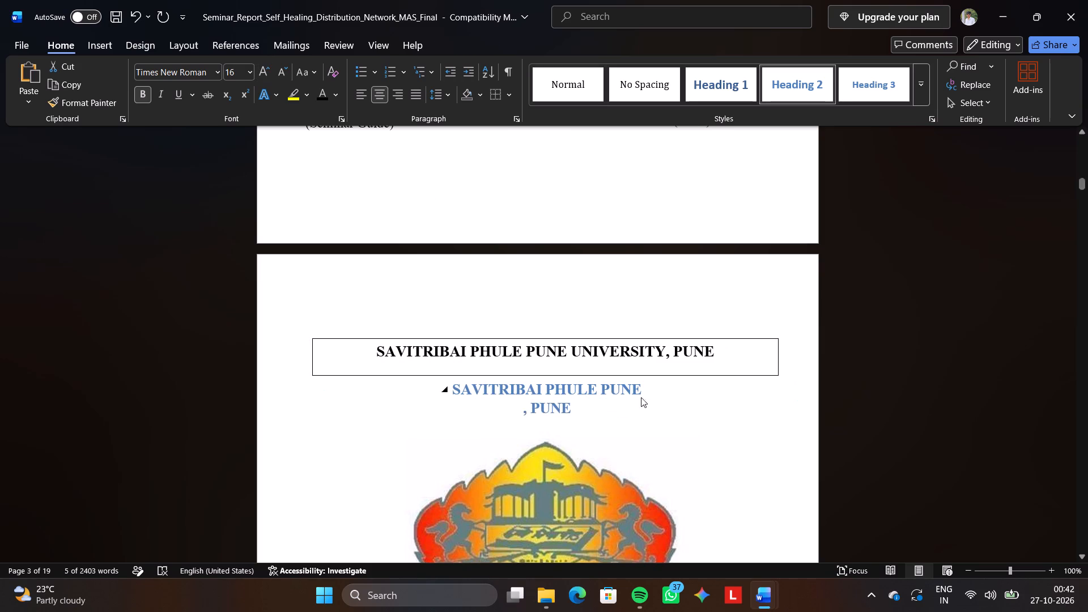
pyautogui.moveTo(593, 407); pyautogui.dragTo(466, 404)
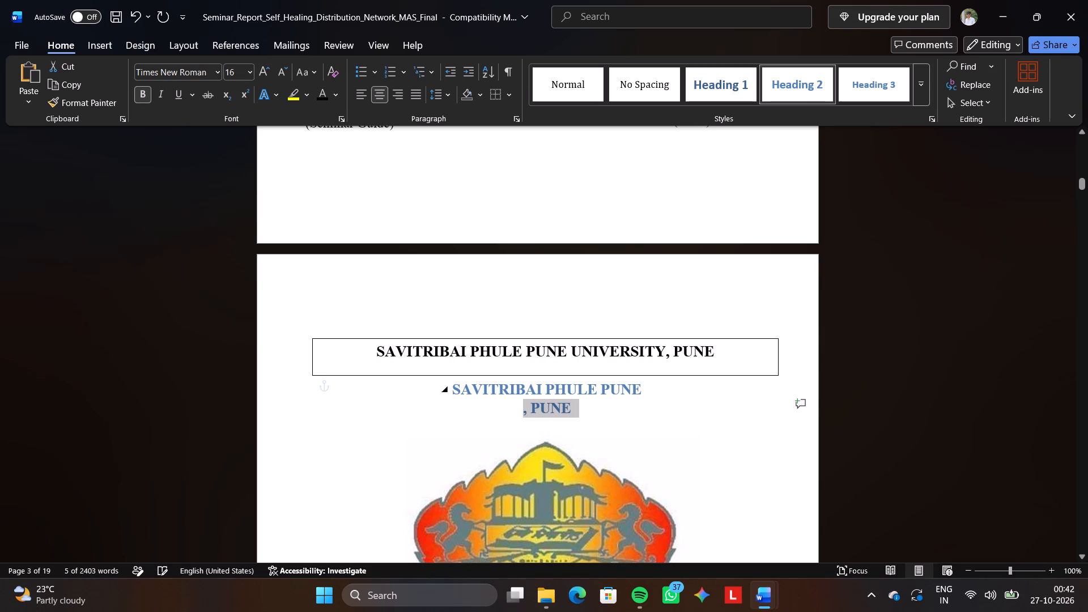
pyautogui.moveTo(466, 404); pyautogui.dragTo(524, 416)
pyautogui.press('BackSpace')
pyautogui.press('BackSpace')
pyautogui.press('BackSpace')
pyautogui.press('BackSpace')
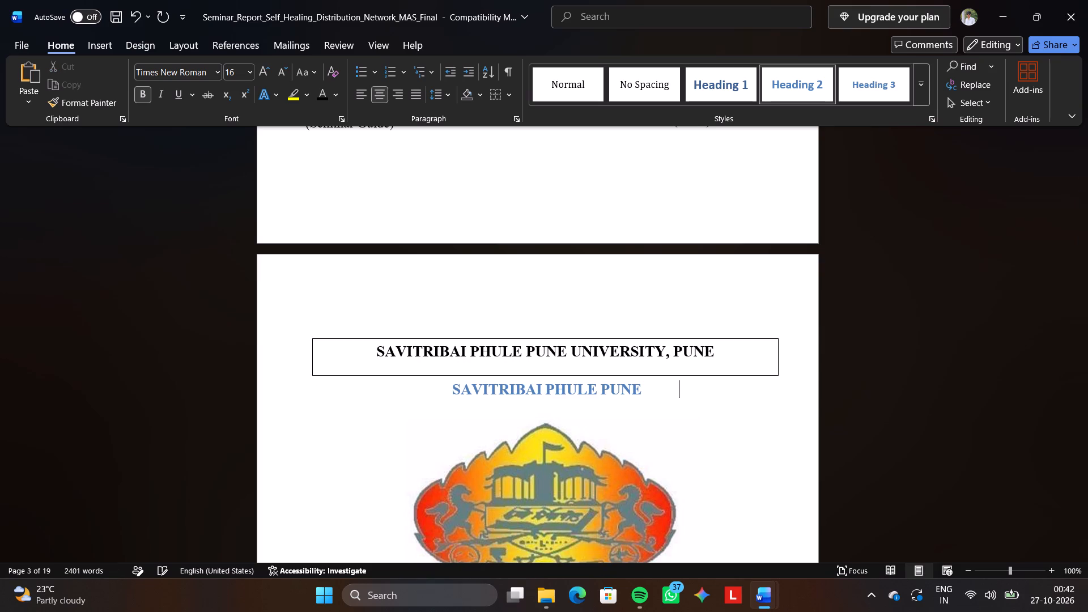
pyautogui.press('BackSpace')
pyautogui.press('BackSpace')
pyautogui.press('BackSpace')
pyautogui.press('BackSpace')
pyautogui.press('BackSpace')
pyautogui.press('BackSpace')
pyautogui.press('BackSpace')
pyautogui.press('BackSpace')
pyautogui.press('BackSpace')
pyautogui.press('BackSpace')
pyautogui.press('BackSpace')
pyautogui.press('BackSpace')
pyautogui.press('BackSpace')
pyautogui.press('BackSpace')
pyautogui.press('BackSpace')
pyautogui.press('BackSpace')
pyautogui.press('BackSpace')
pyautogui.press('BackSpace')
pyautogui.press('BackSpace')
pyautogui.press('BackSpace')
pyautogui.press('BackSpace')
pyautogui.press('BackSpace')
pyautogui.press('BackSpace')
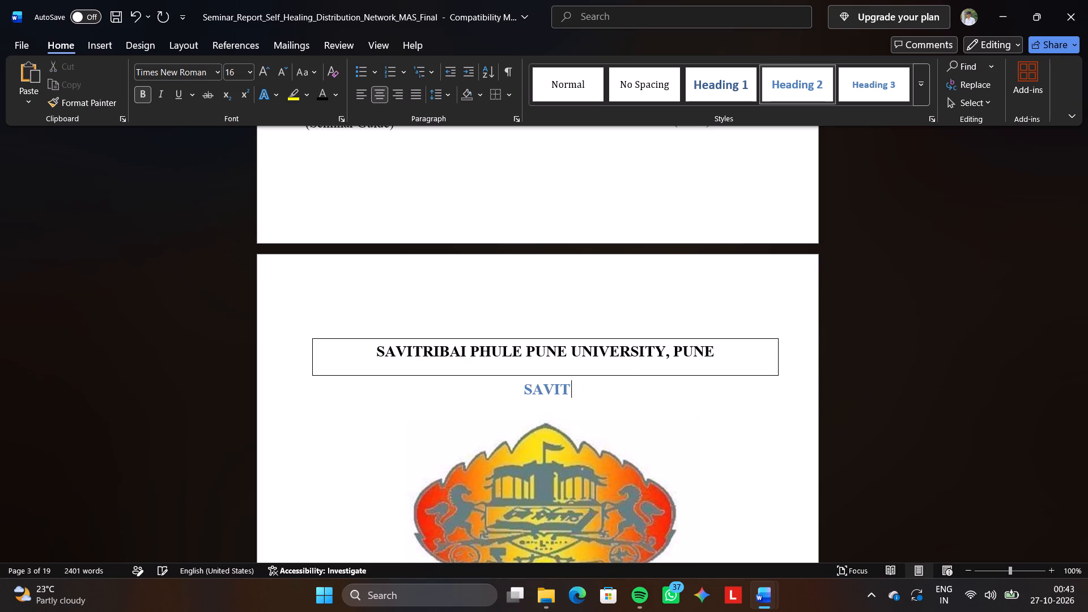
pyautogui.press('BackSpace')
pyautogui.press('BackSpace')
pyautogui.press('BackSpace')
pyautogui.press('BackSpace')
pyautogui.press('BackSpace')
# Remove the outline from the university heading's text box.
pyautogui.scroll(-1, 524, 416)
pyautogui.click(605, 328)
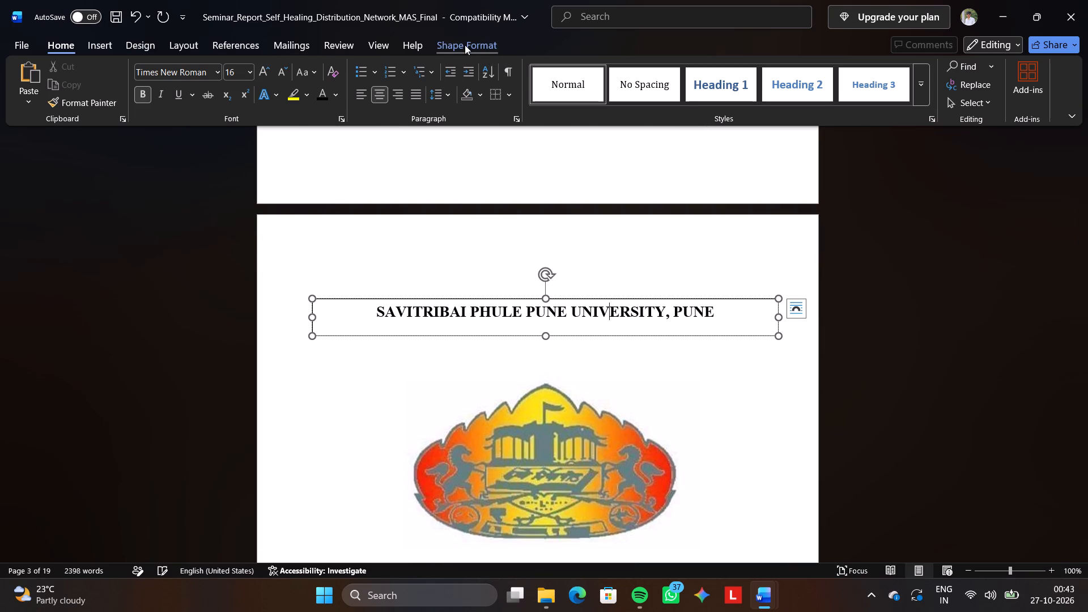
pyautogui.click(465, 45)
pyautogui.click(368, 88)
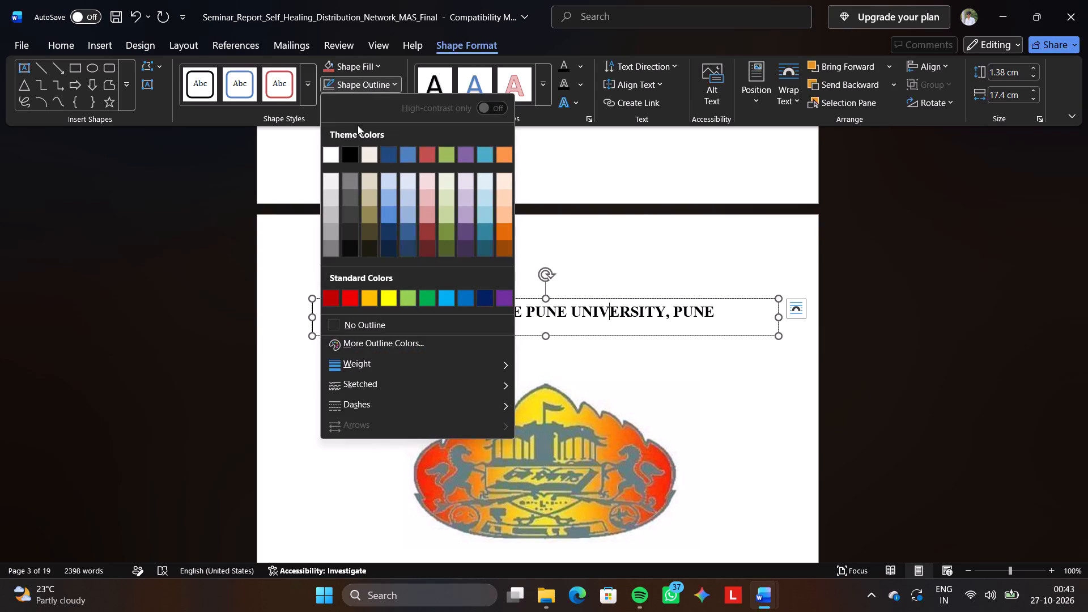
pyautogui.click(346, 322)
# Check the heading in the reference seminar report, and break the text box's heading so that PUNE stands on its own second line.
pyautogui.scroll(-1, 622, 362)
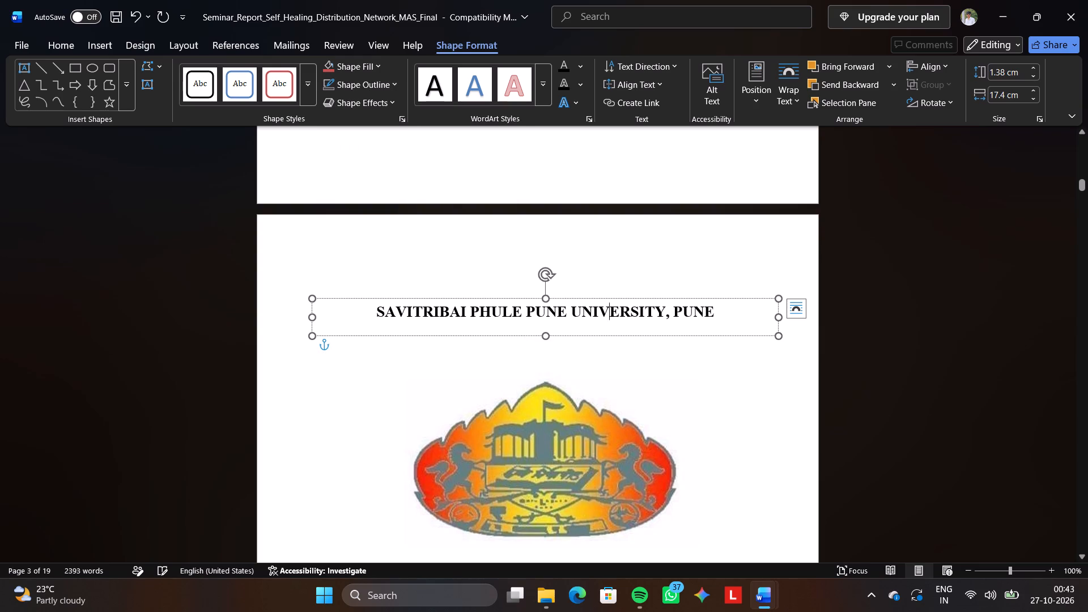
pyautogui.scroll(-1, 622, 362)
pyautogui.hotkey('alt', 'Tab')
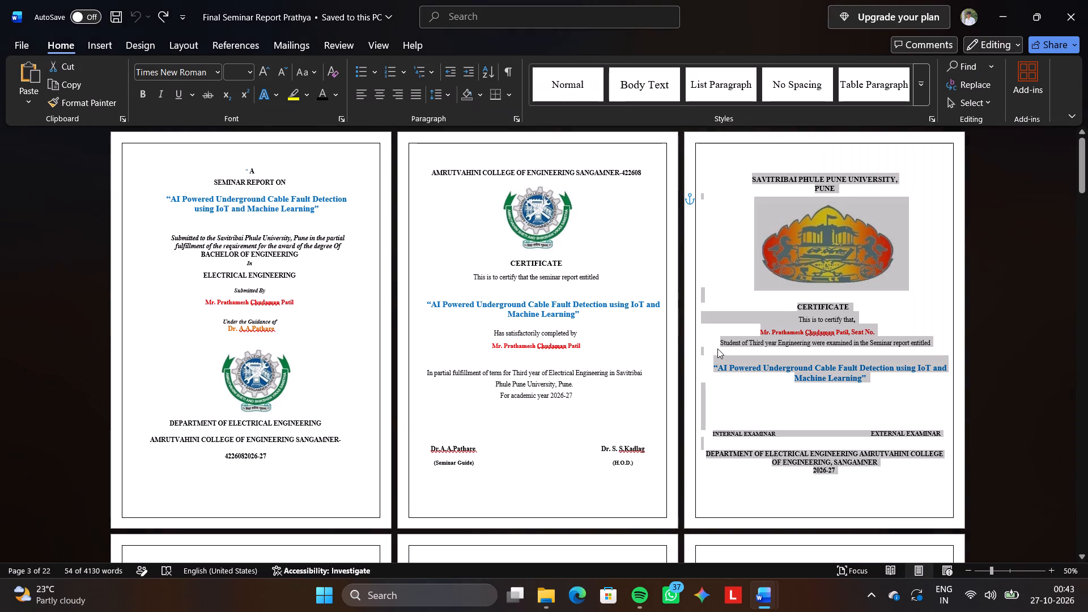
pyautogui.hotkey('alt', 'Tab')
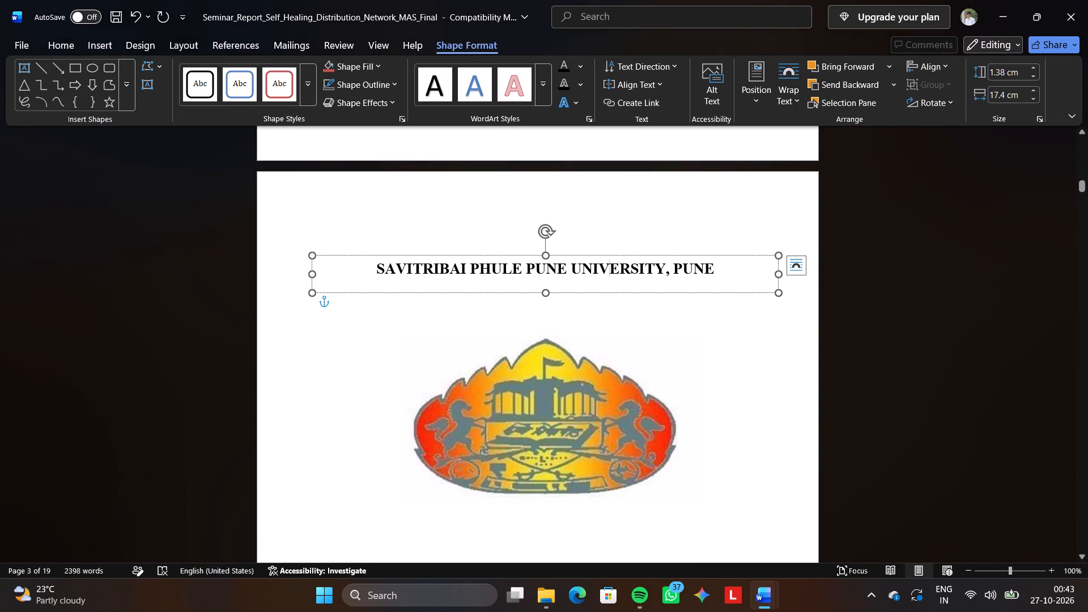
pyautogui.click(675, 265)
pyautogui.press('Return')
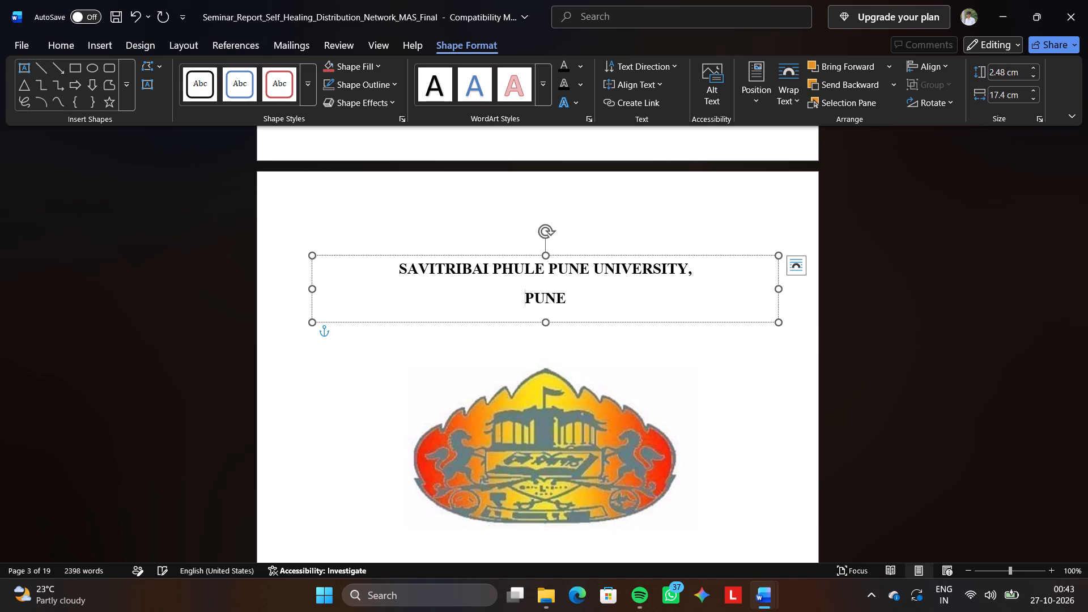
# Compare the university certificate's remaining text, title spacing and examiner lines with the same page in the reference seminar report.
pyautogui.click(818, 341)
pyautogui.scroll(-2, 818, 341)
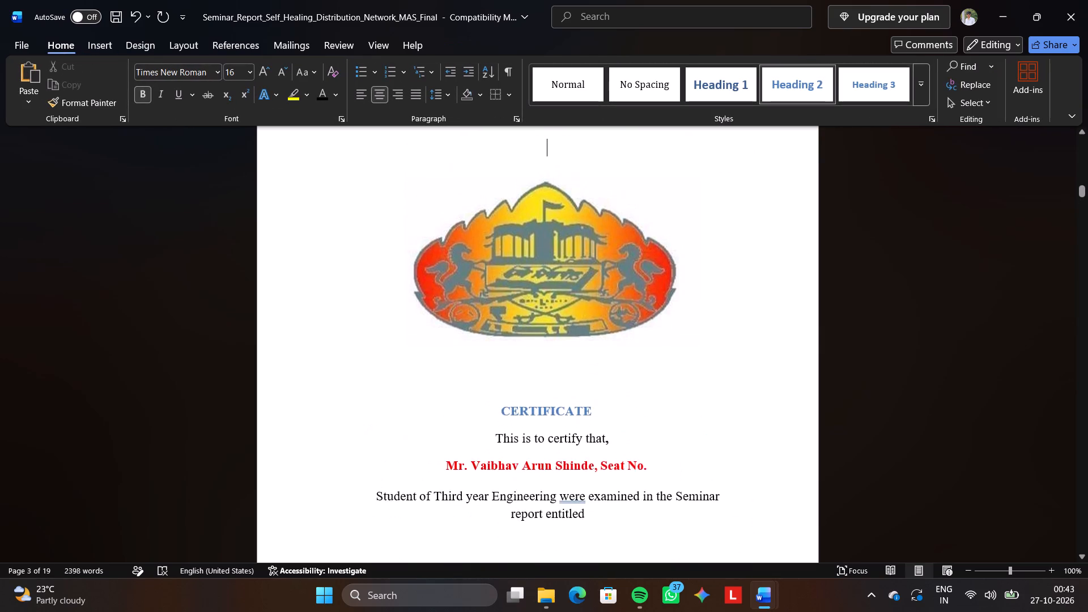
pyautogui.scroll(-1, 818, 341)
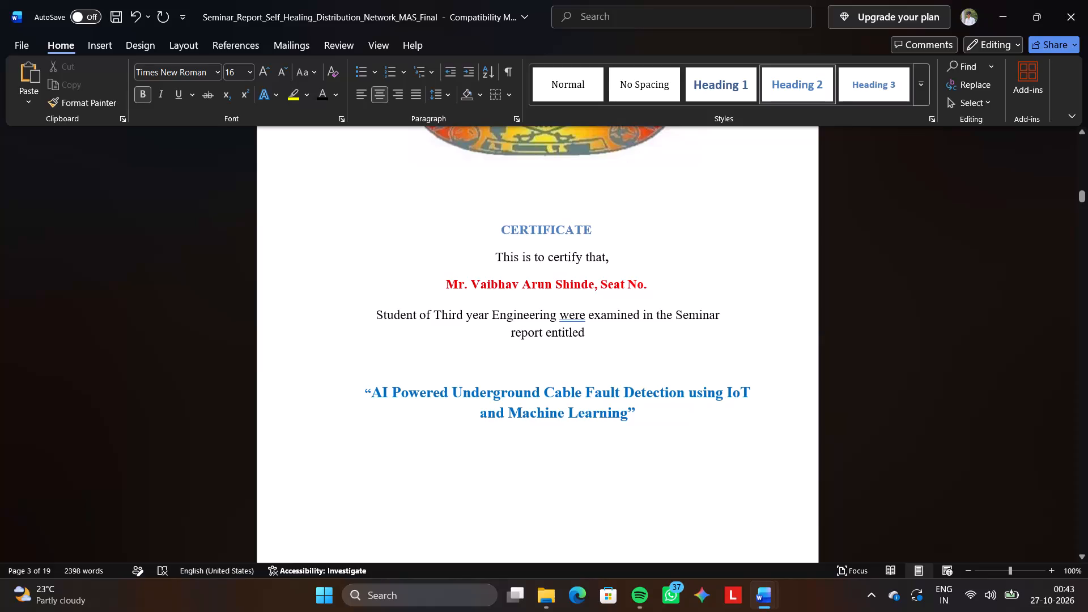
pyautogui.hotkey('alt', 'Tab')
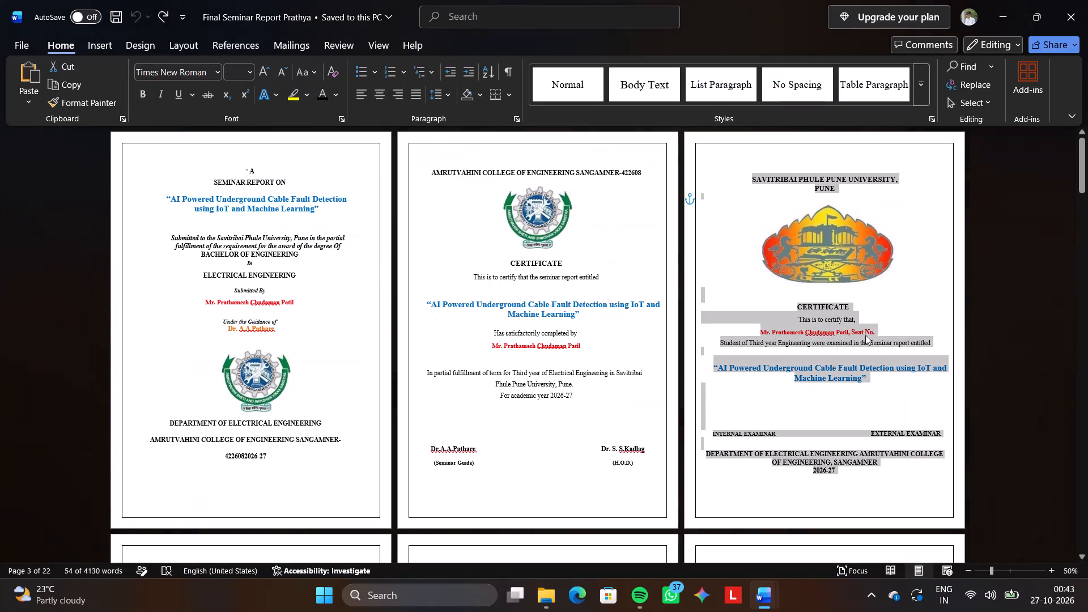
pyautogui.click(885, 386)
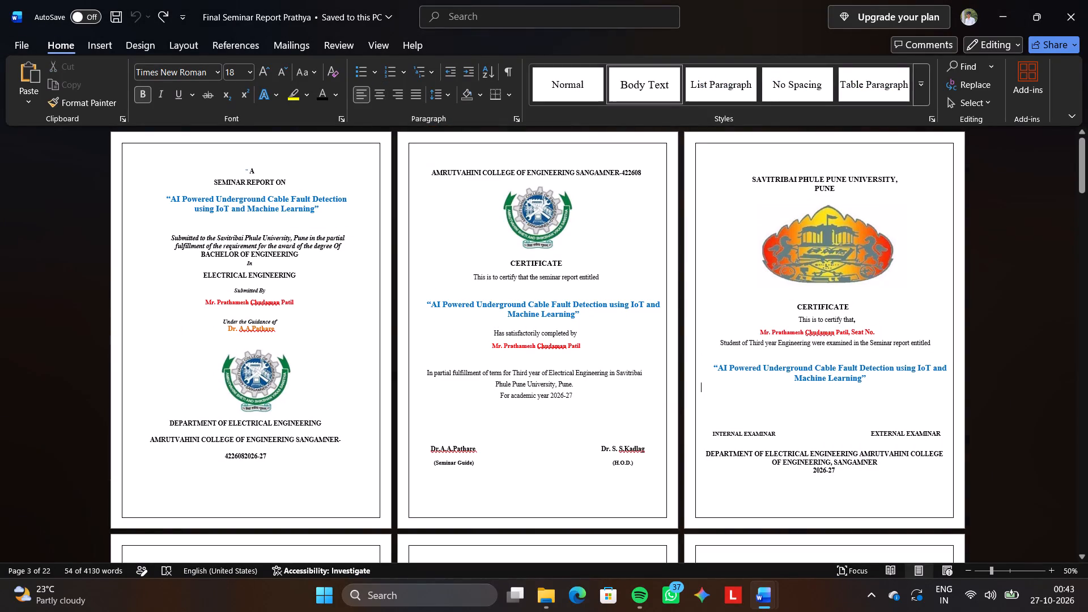
pyautogui.hotkey('alt', 'Tab')
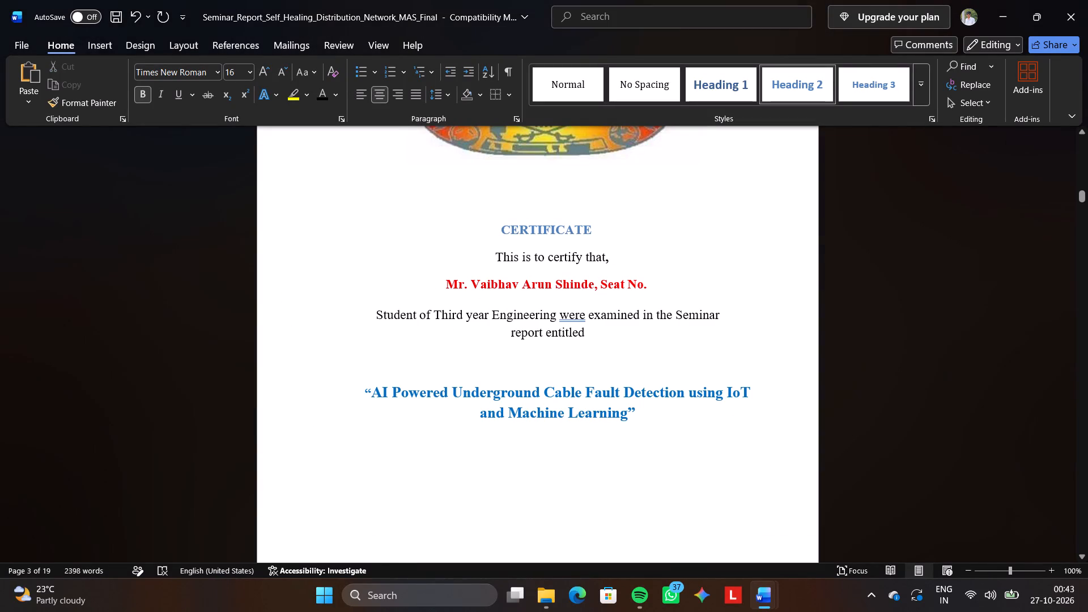
pyautogui.scroll(-2, 805, 359)
pyautogui.click(809, 477)
pyautogui.scroll(1, 809, 477)
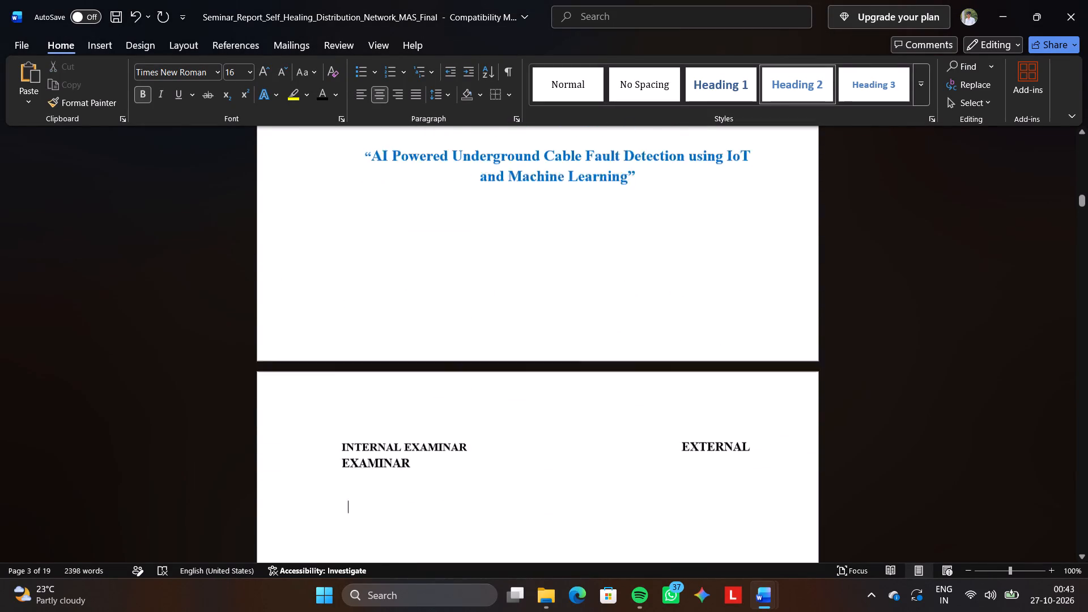
pyautogui.scroll(1, 809, 477)
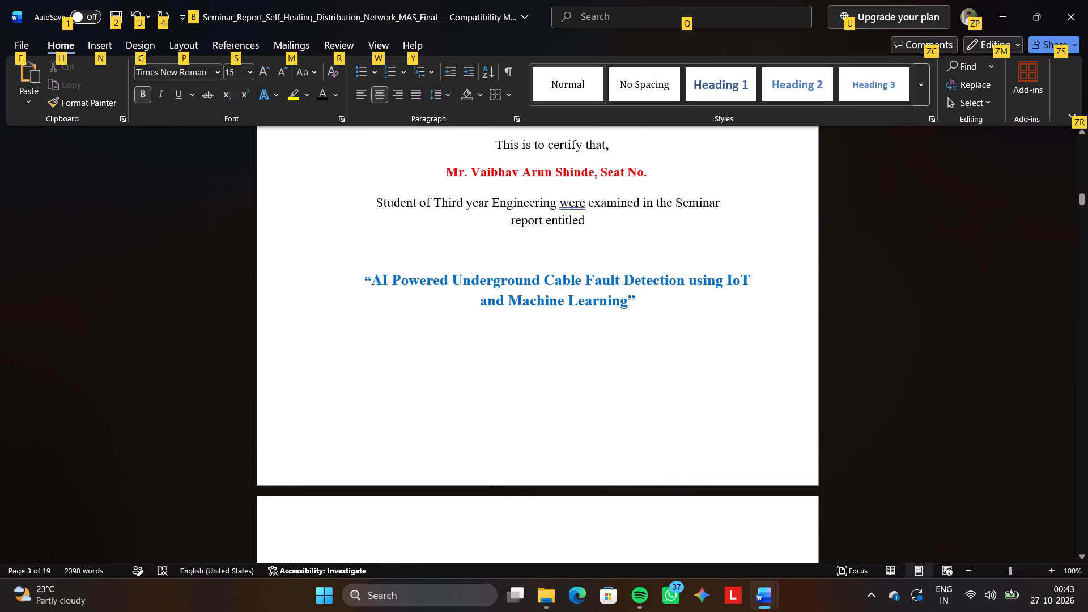
pyautogui.hotkey('alt', 'Tab')
pyautogui.click(809, 477)
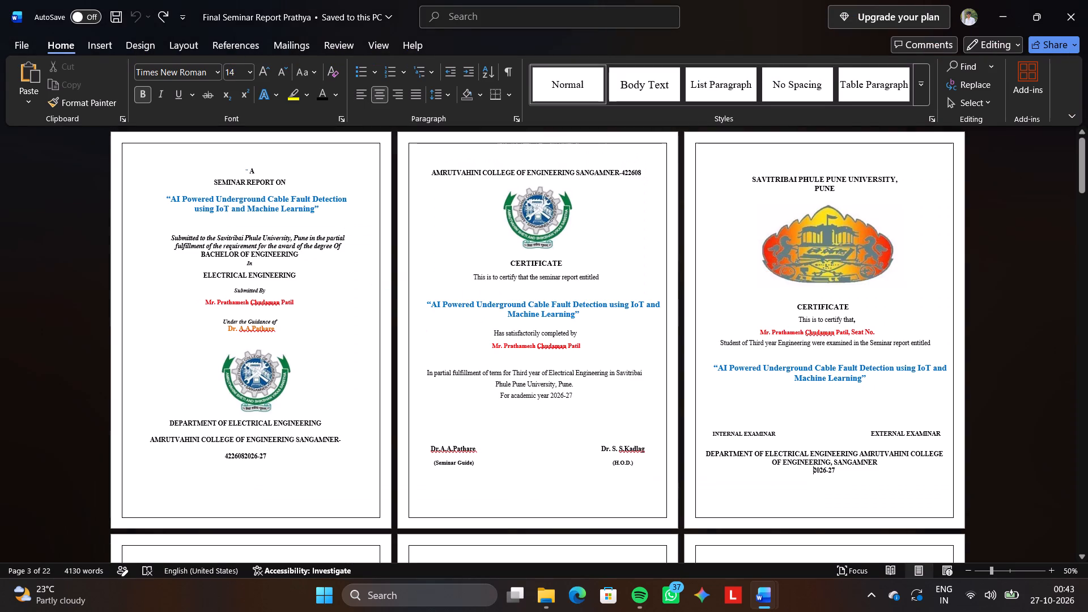
pyautogui.hotkey('alt', 'Tab')
# Remove the blank line above the blue report title on the university certificate page.
pyautogui.scroll(-7, 809, 477)
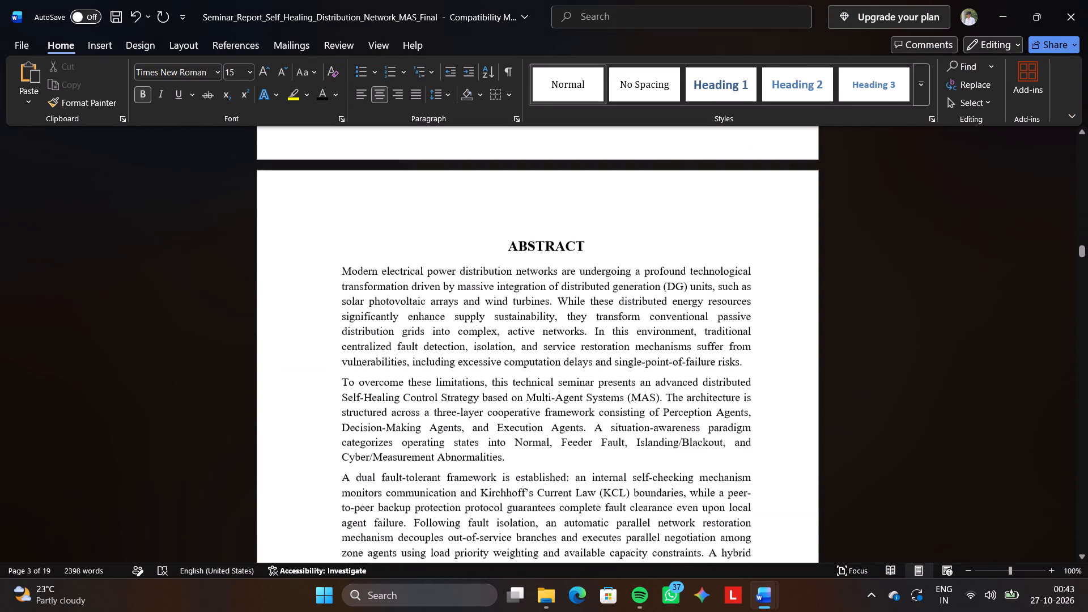
pyautogui.scroll(9, 809, 477)
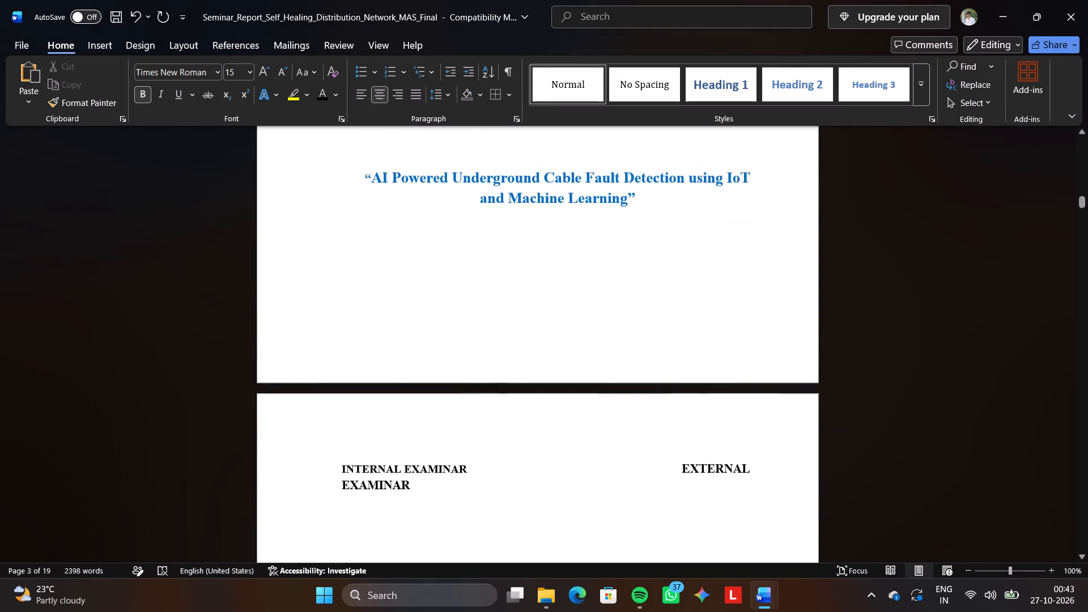
pyautogui.scroll(1, 568, 417)
pyautogui.keyDown('ctrl'); pyautogui.scroll(-1, 683, 551); pyautogui.keyUp('ctrl')
pyautogui.keyDown('ctrl'); pyautogui.scroll(1, 683, 551); pyautogui.keyUp('ctrl')
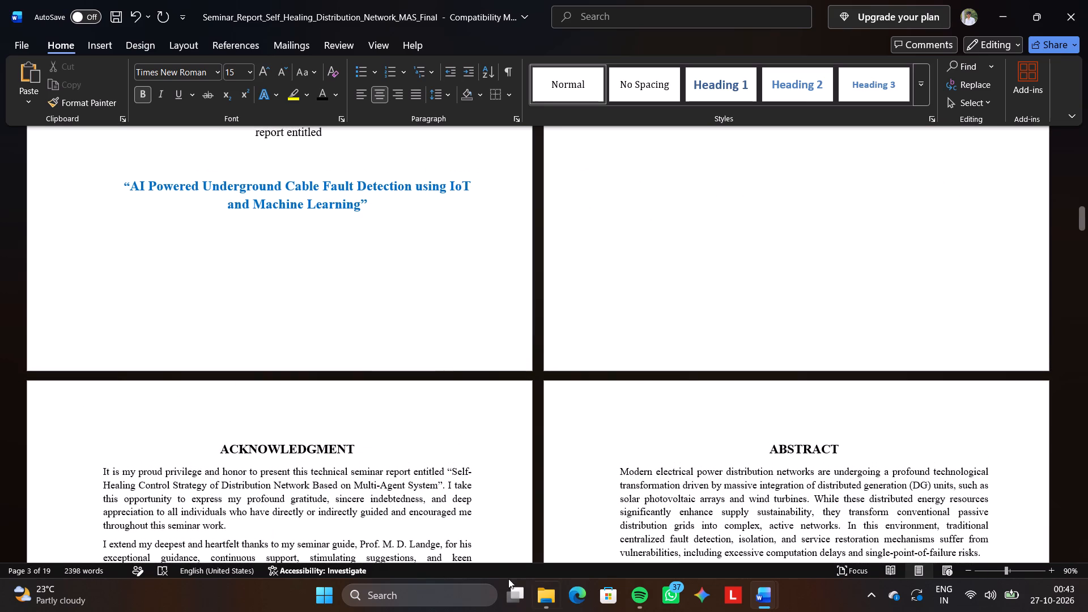
pyautogui.scroll(1, 326, 323)
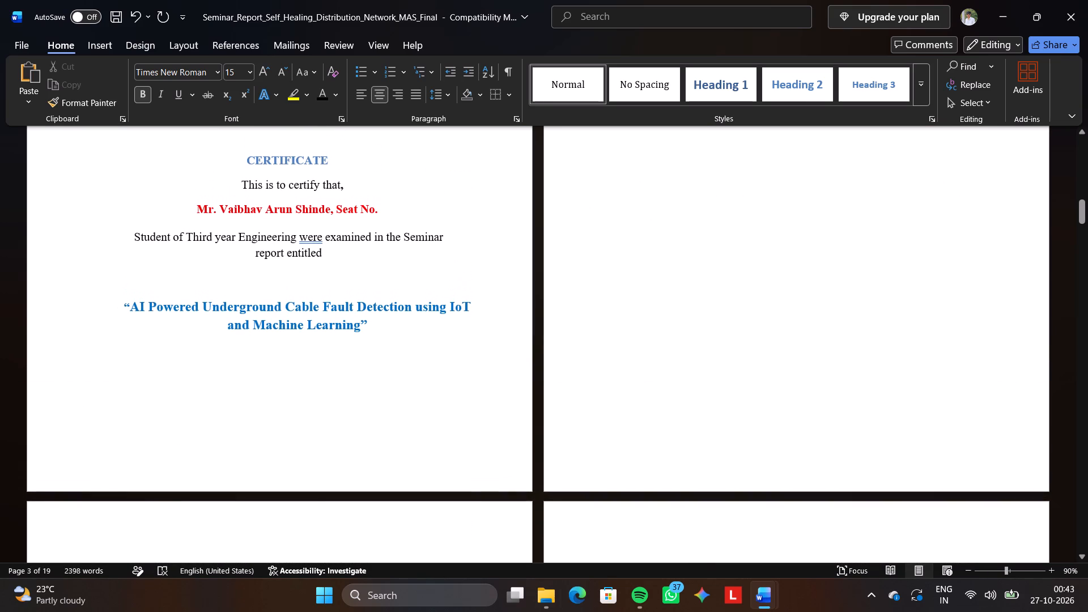
pyautogui.click(87, 299)
pyautogui.click(87, 299)
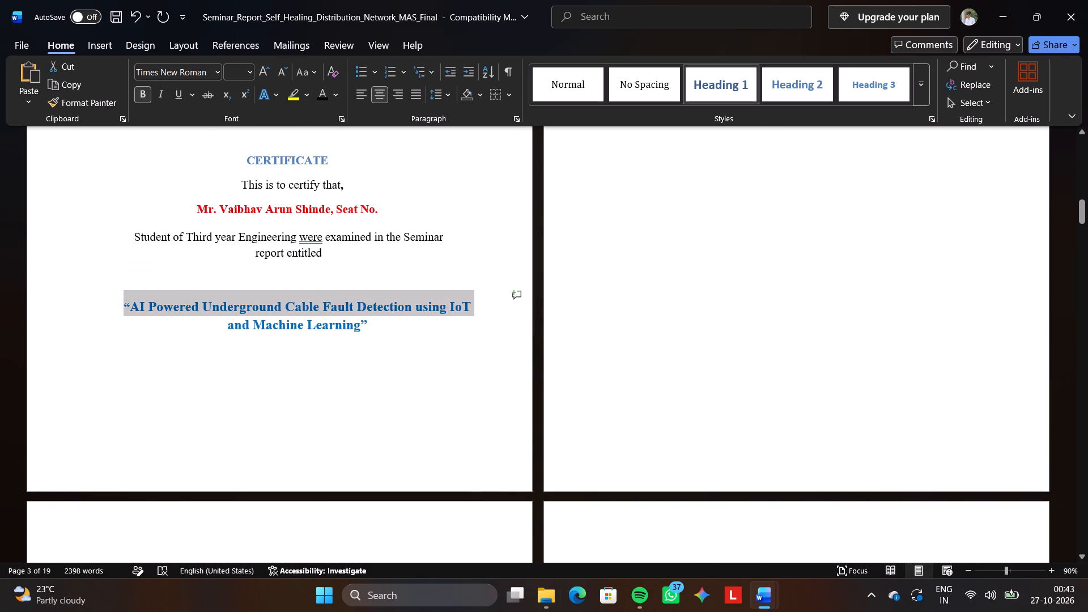
pyautogui.click(87, 299)
pyautogui.click(91, 308)
pyautogui.click(104, 311)
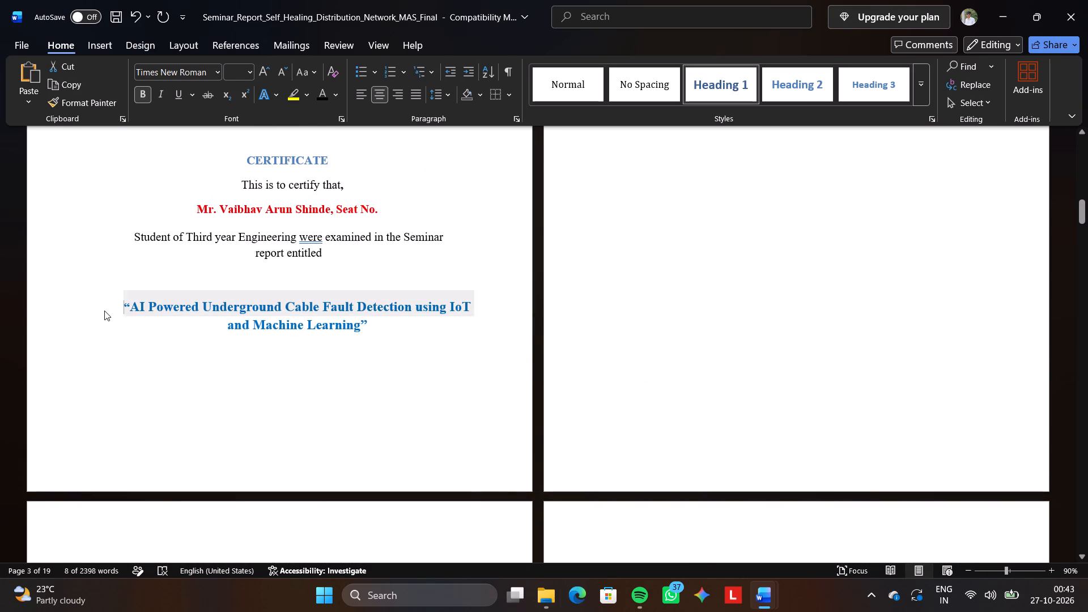
pyautogui.click(104, 311)
pyautogui.click(104, 311)
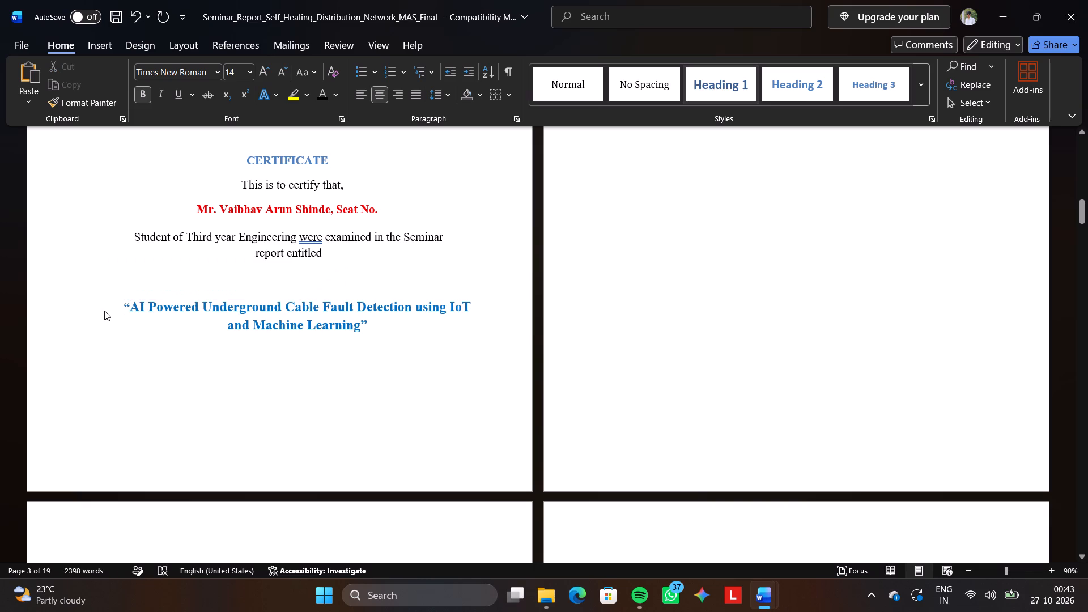
pyautogui.press('BackSpace')
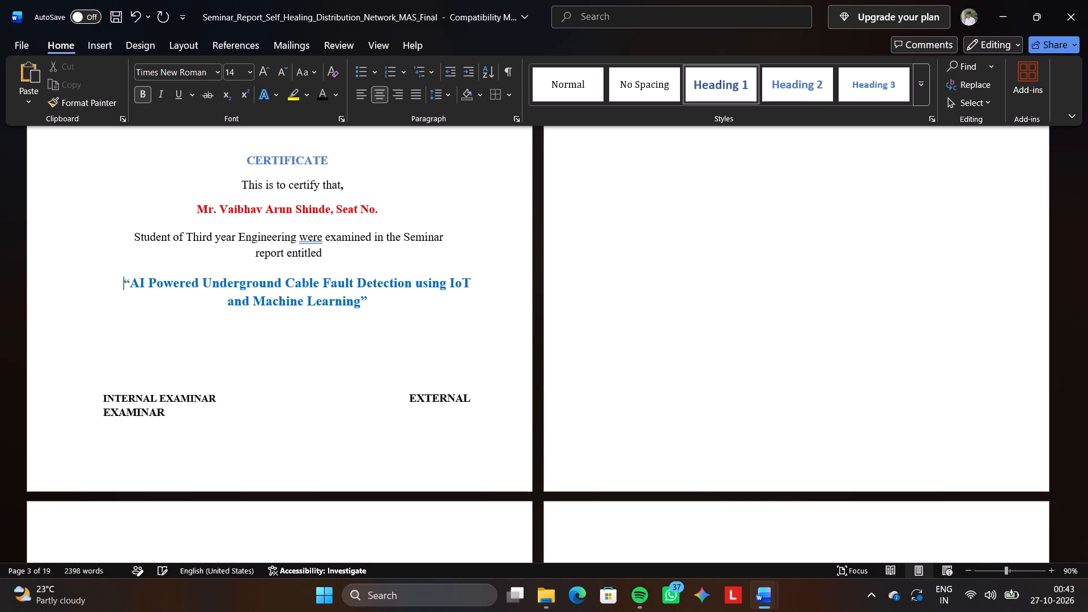
# Delete the empty lines between the blue report title and the INTERNAL EXAMINAR line on the university certificate.
pyautogui.click(74, 398)
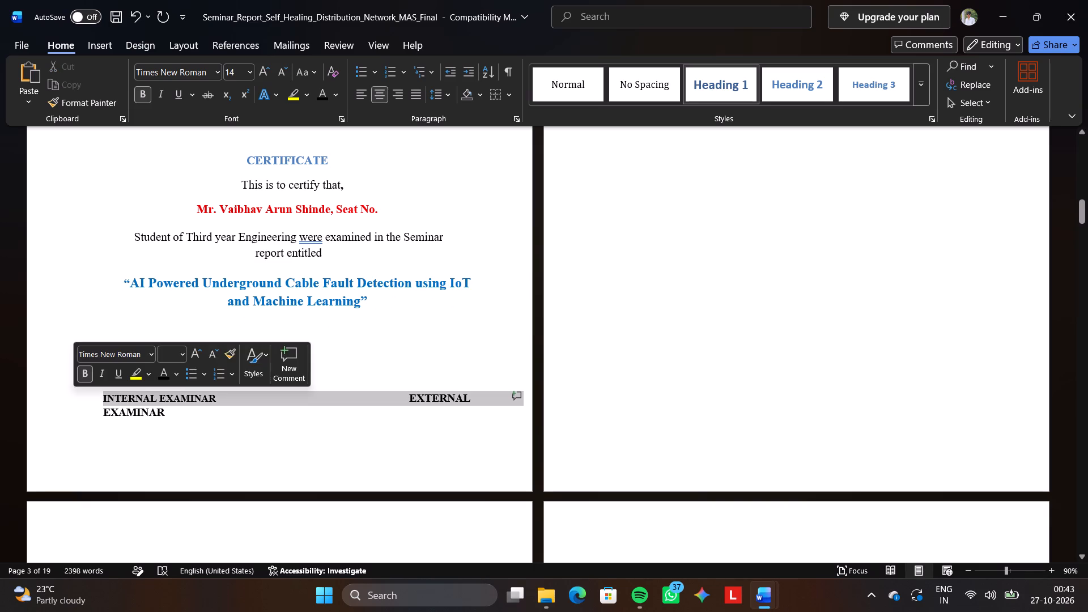
pyautogui.click(74, 398)
pyautogui.doubleClick(74, 398)
pyautogui.click(53, 393)
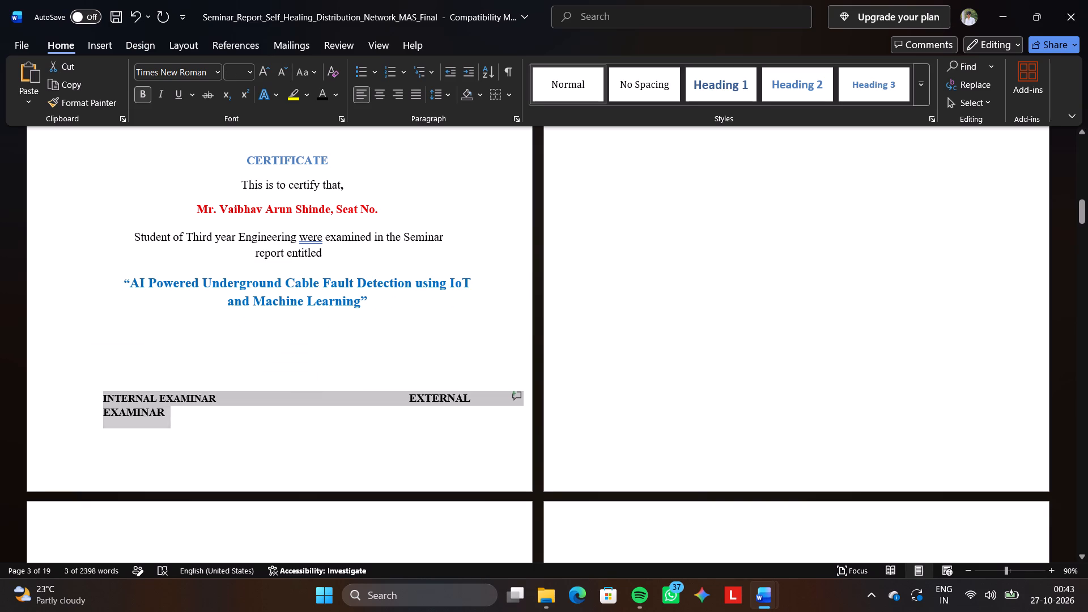
pyautogui.click(53, 393)
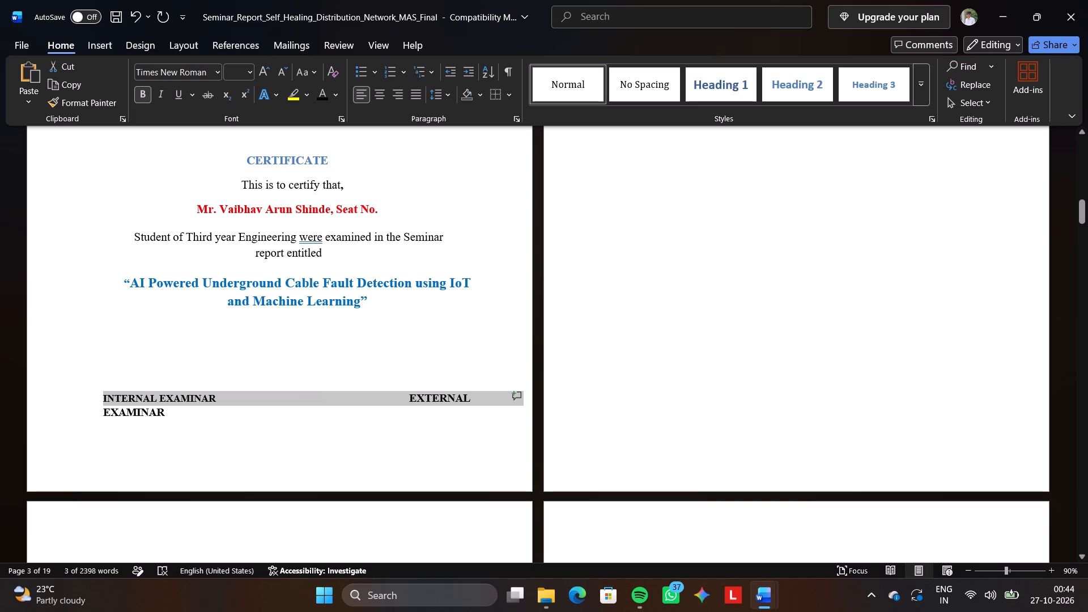
pyautogui.click(91, 414)
pyautogui.click(75, 386)
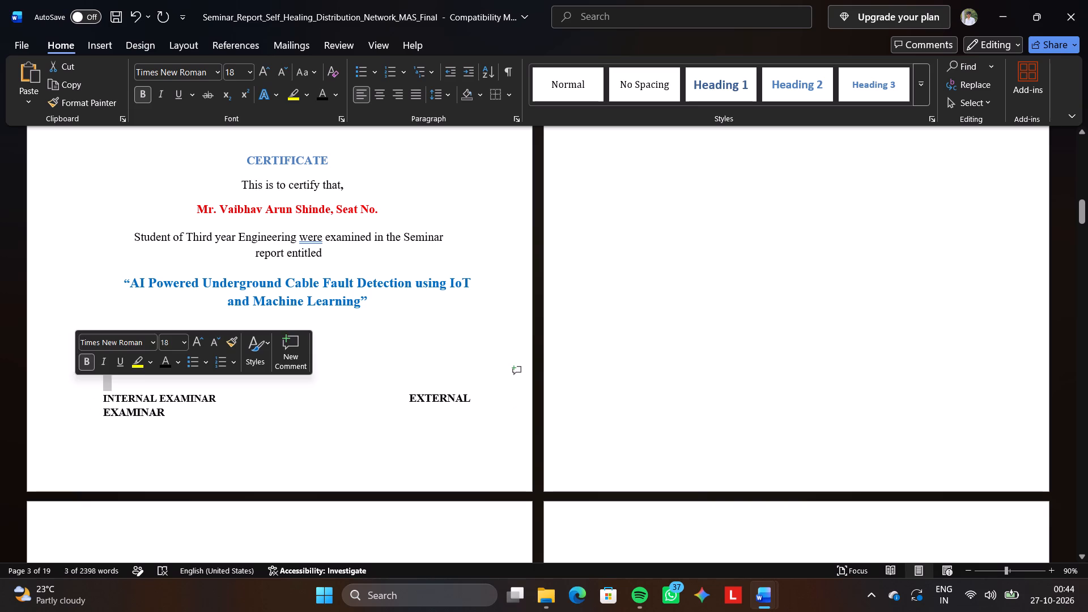
pyautogui.press('BackSpace')
pyautogui.press('BackSpace')
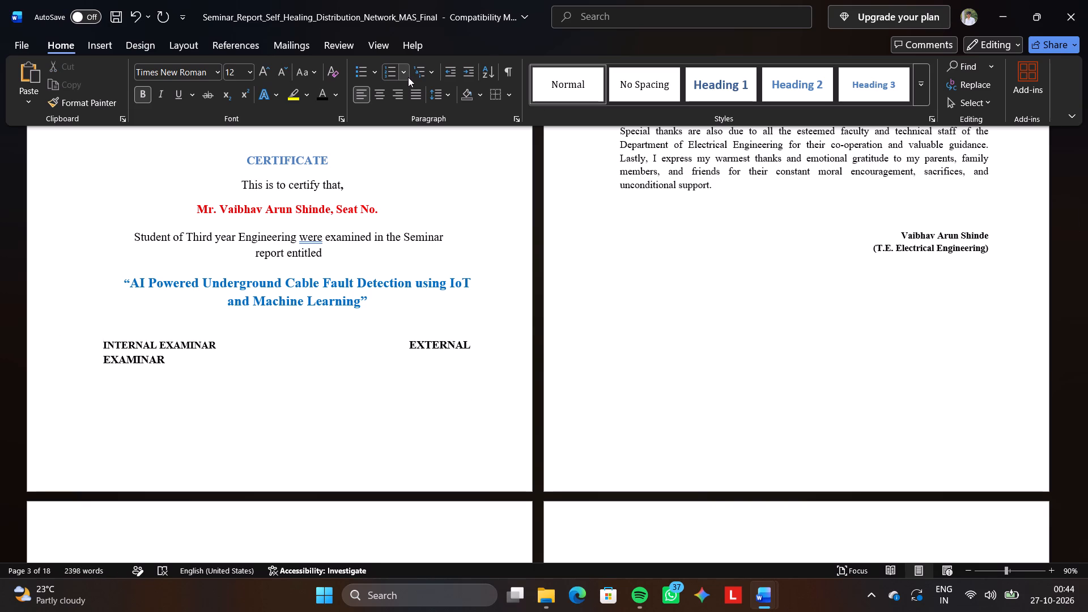
# Copy the department, college and 2026-27 lines from the reference report's university certificate and paste them just before this report's ACKNOWLEDGMENT heading.
pyautogui.hotkey('alt', 'Tab')
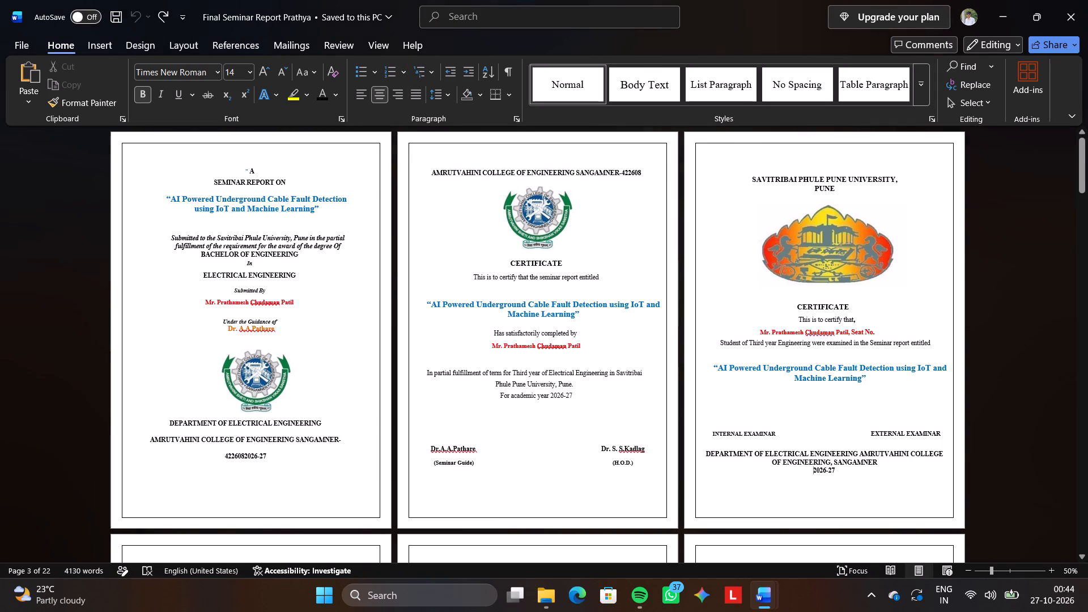
pyautogui.tripleClick(713, 454)
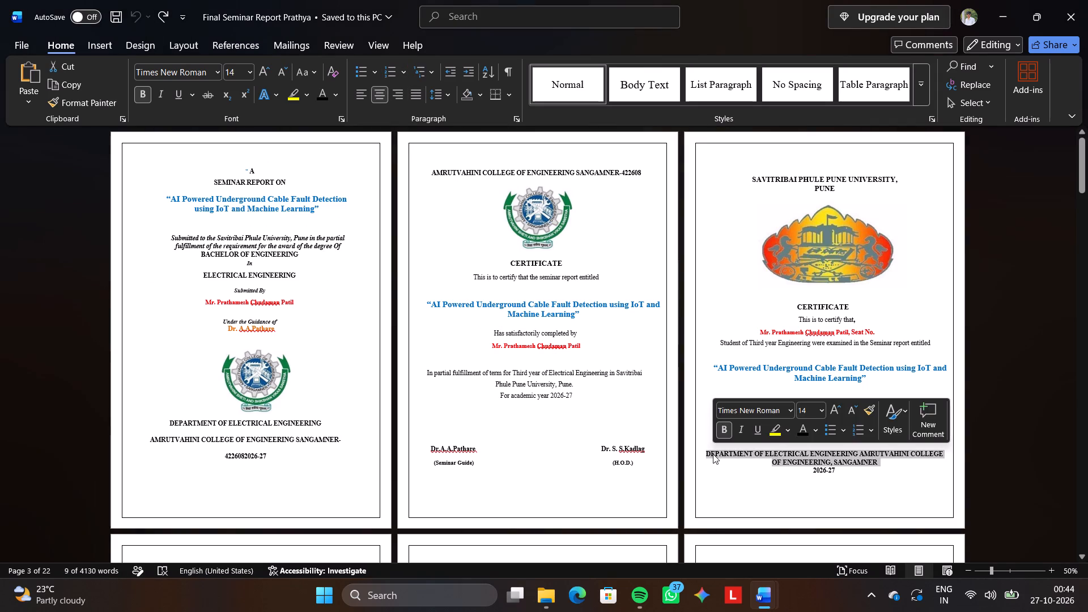
pyautogui.doubleClick(713, 454)
pyautogui.moveTo(713, 454); pyautogui.dragTo(854, 470)
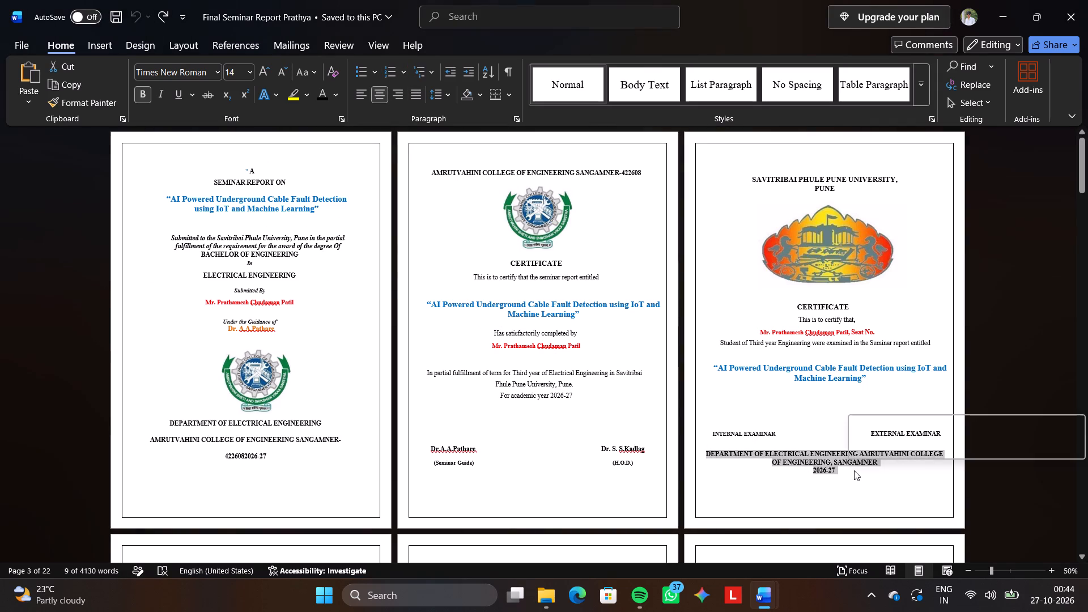
pyautogui.hotkey('ctrl', 'c')
pyautogui.hotkey('alt', 'Tab')
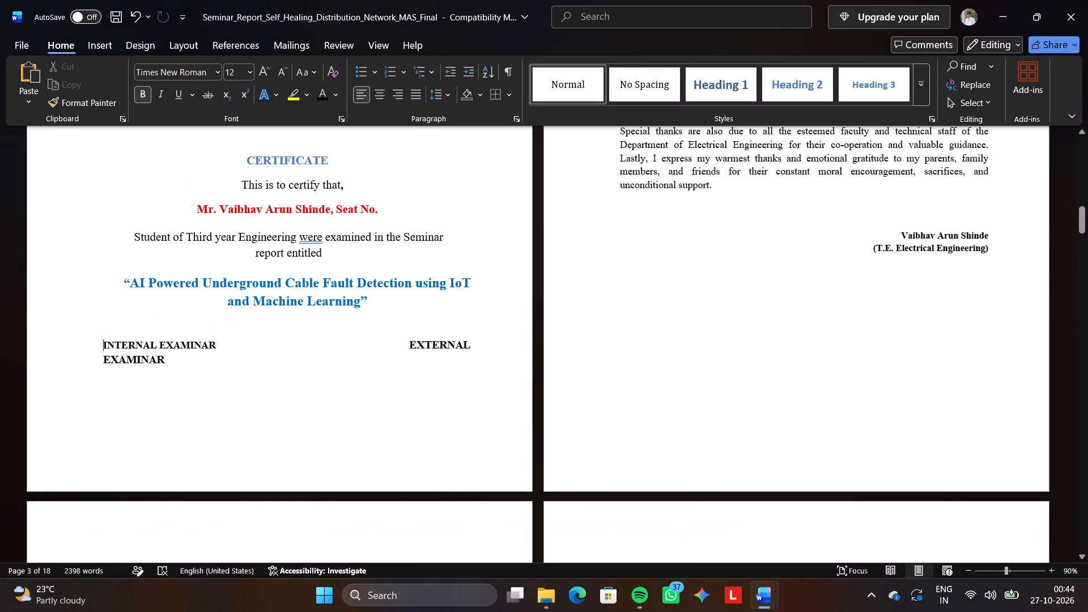
pyautogui.click(452, 445)
pyautogui.hotkey('ctrl', 'v')
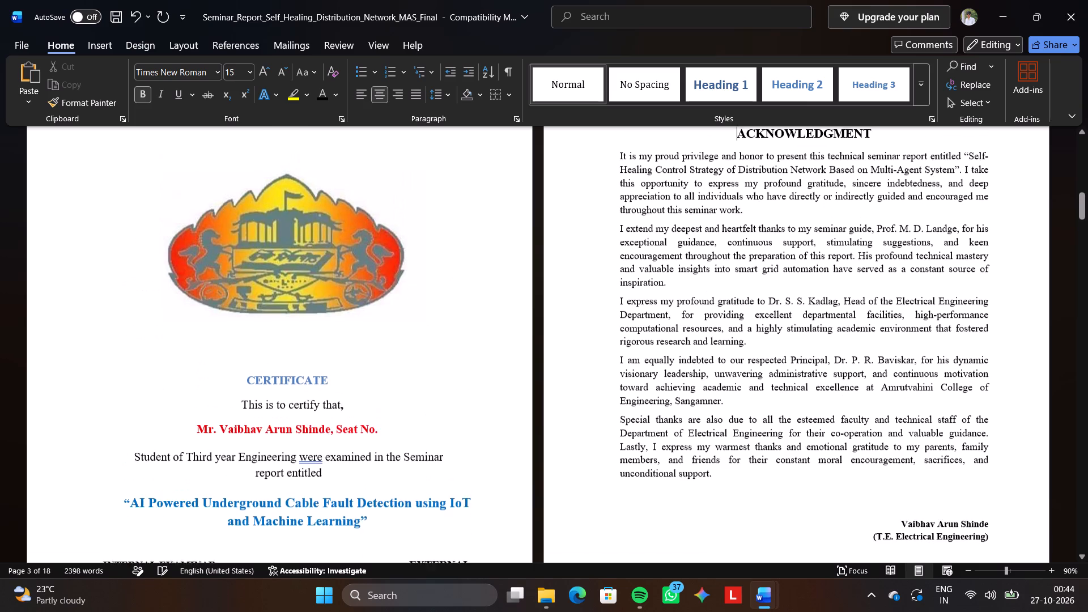
pyautogui.scroll(-2, 433, 409)
pyautogui.scroll(2, 433, 409)
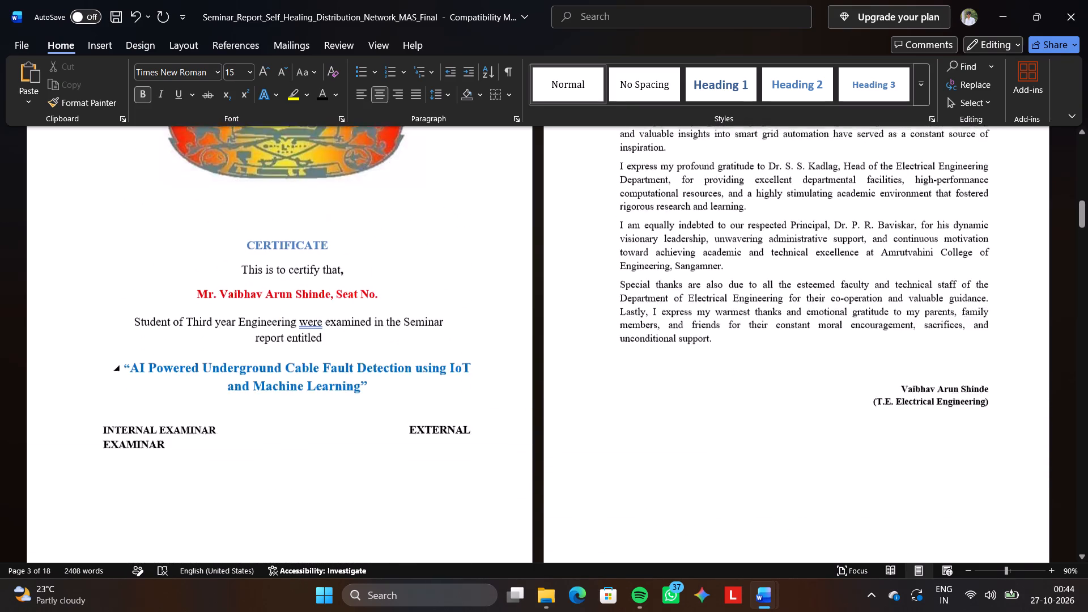
pyautogui.scroll(2, 433, 409)
# Remove the blank space between the university emblem and the CERTIFICATE heading.
pyautogui.scroll(-4, 433, 409)
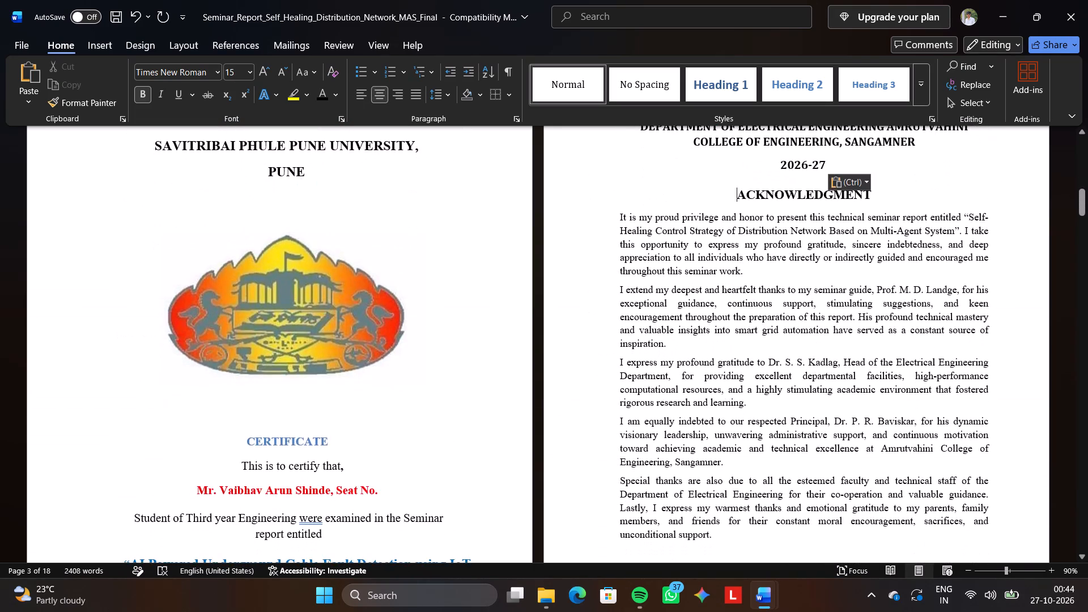
pyautogui.scroll(-1, 433, 409)
pyautogui.click(235, 309)
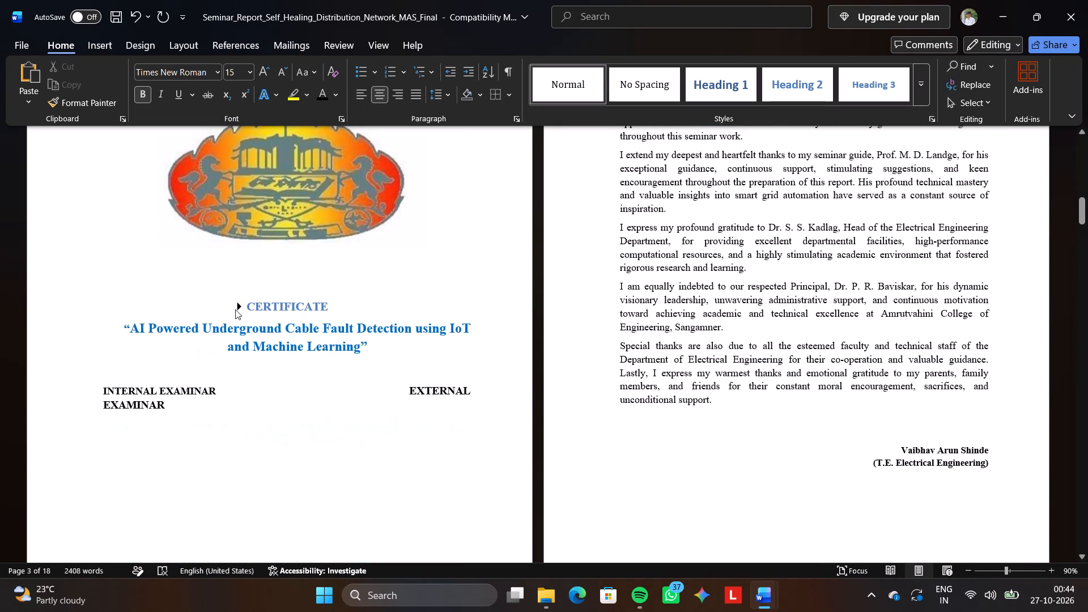
pyautogui.click(237, 308)
pyautogui.click(240, 286)
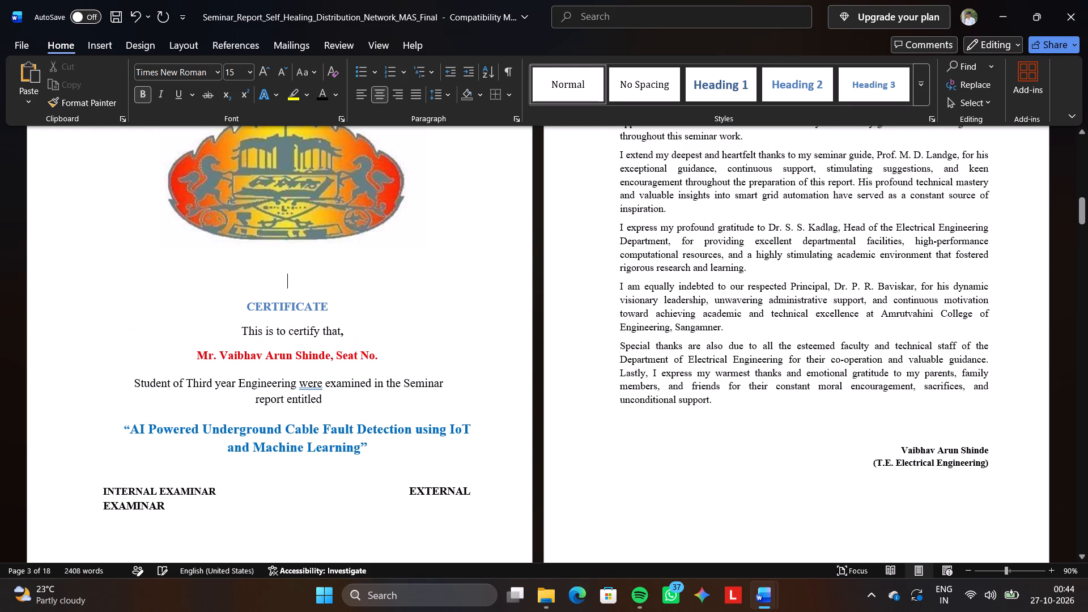
pyautogui.press('BackSpace')
pyautogui.press('BackSpace')
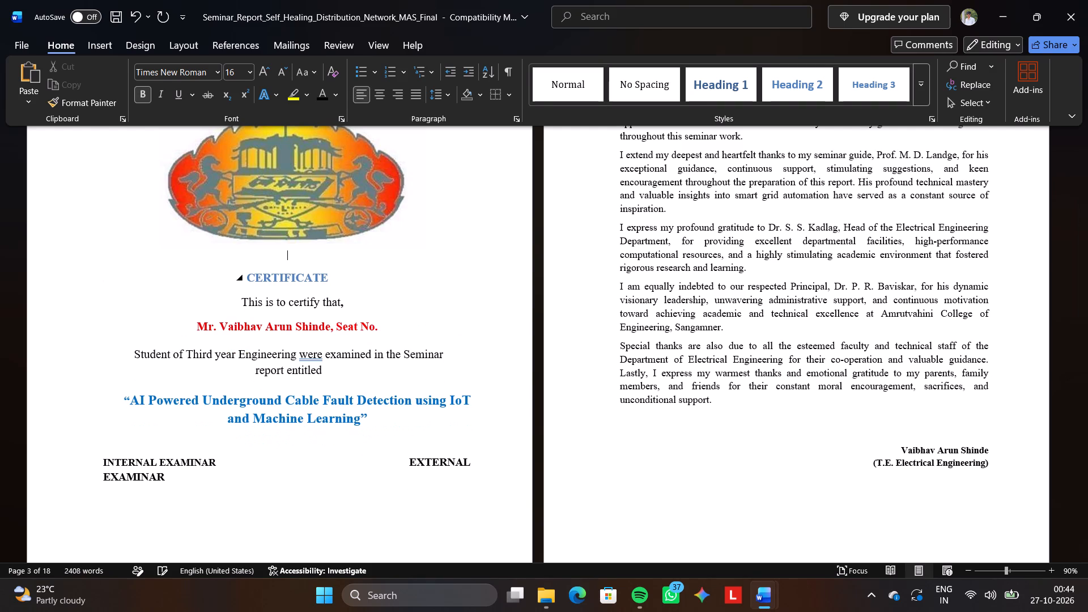
# Move the SAVITRIBAI PHULE PUNE UNIVERSITY, PUNE text box up, nearer the top edge of the certificate page.
pyautogui.scroll(-1, 240, 286)
pyautogui.scroll(1, 240, 286)
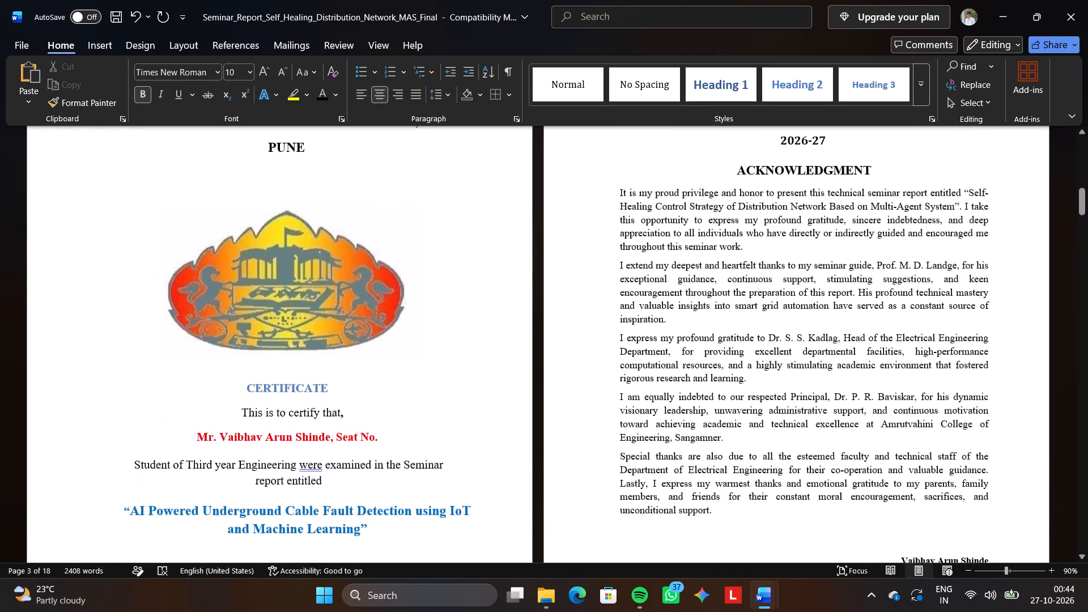
pyautogui.scroll(1, 240, 286)
pyautogui.click(161, 191)
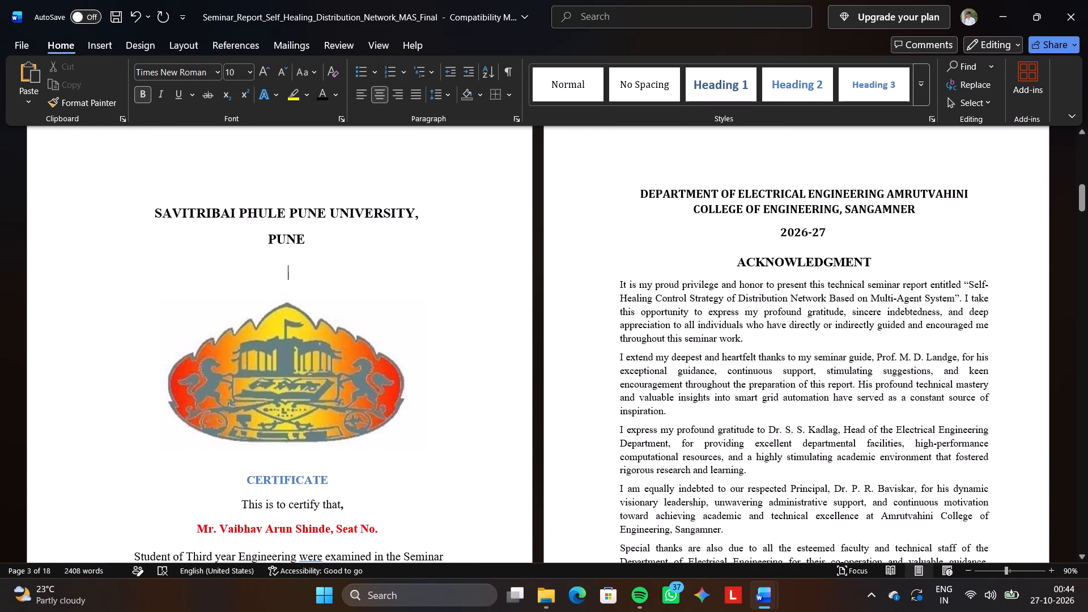
pyautogui.click(161, 191)
pyautogui.click(161, 191)
pyautogui.press('Up')
pyautogui.press('Up')
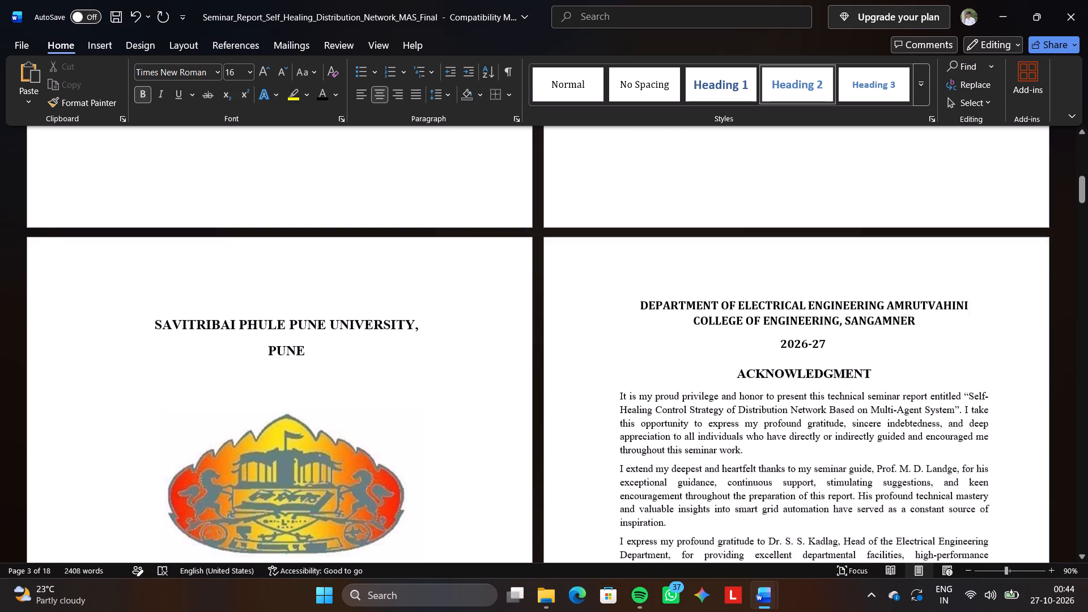
pyautogui.press('Down')
pyautogui.press('Down')
pyautogui.press('Up')
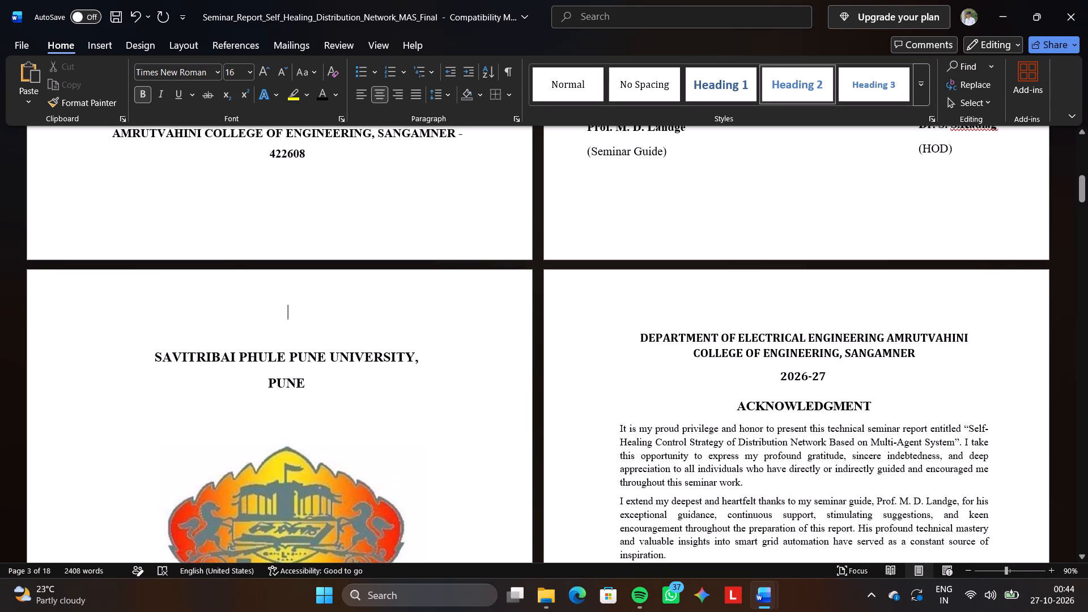
pyautogui.press('Down')
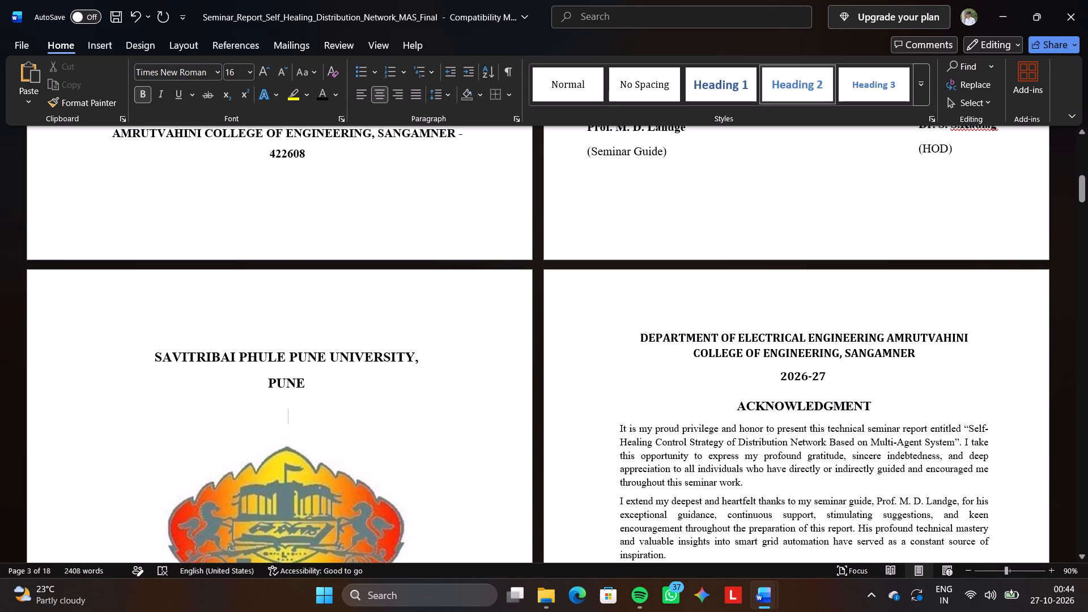
pyautogui.click(144, 347)
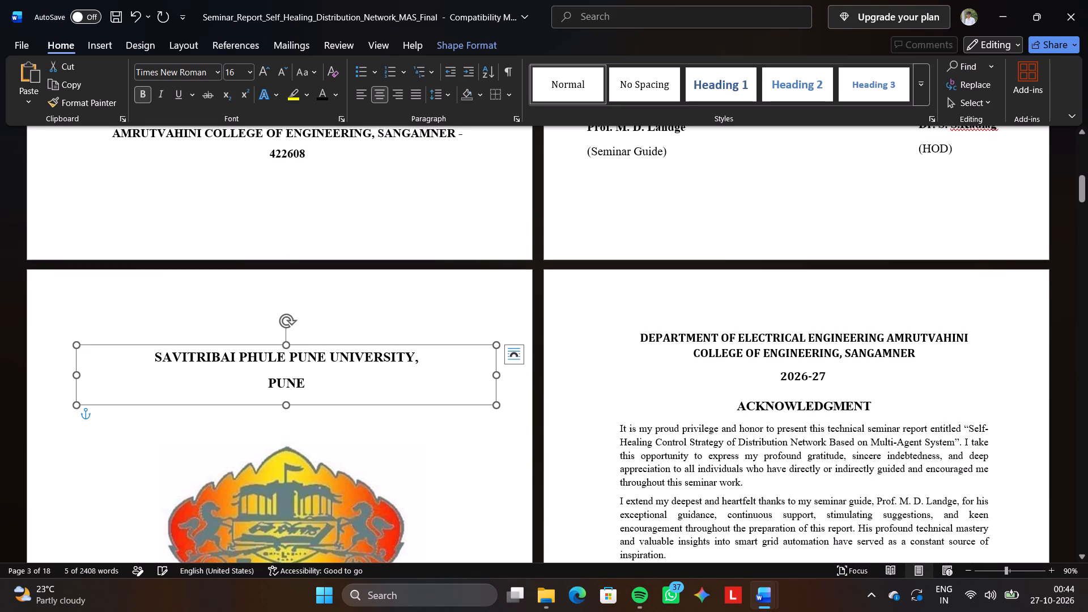
pyautogui.moveTo(230, 347); pyautogui.dragTo(232, 312)
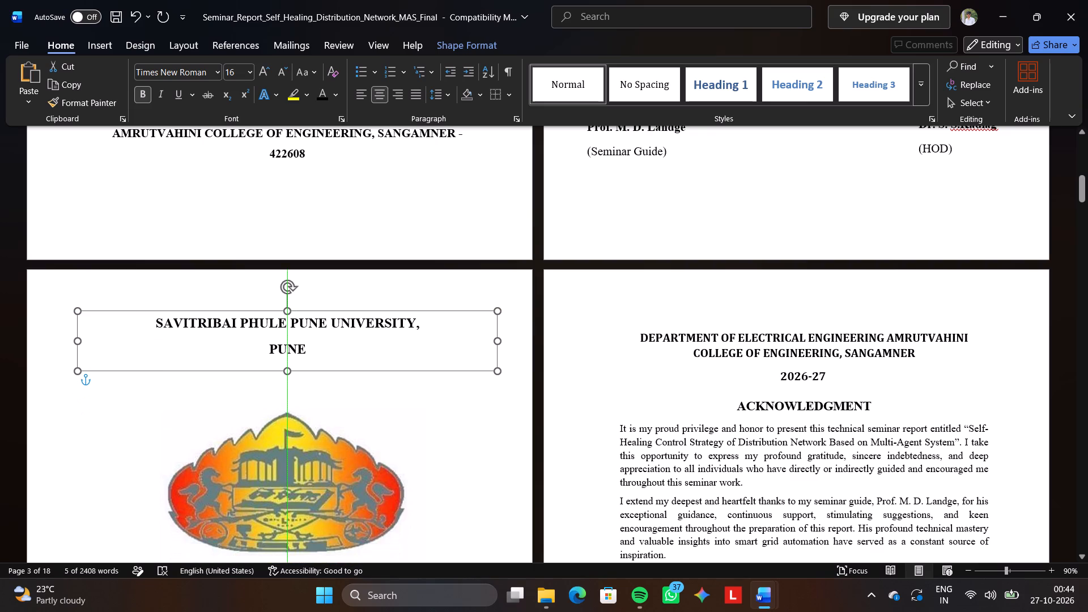
pyautogui.moveTo(232, 312); pyautogui.dragTo(229, 285)
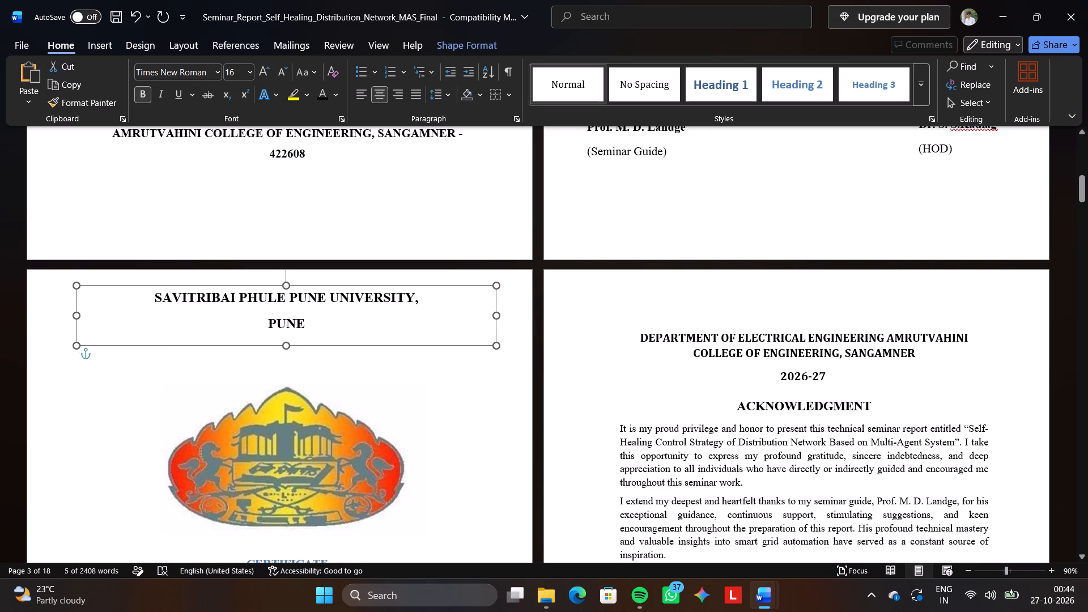
pyautogui.moveTo(229, 285); pyautogui.dragTo(227, 304)
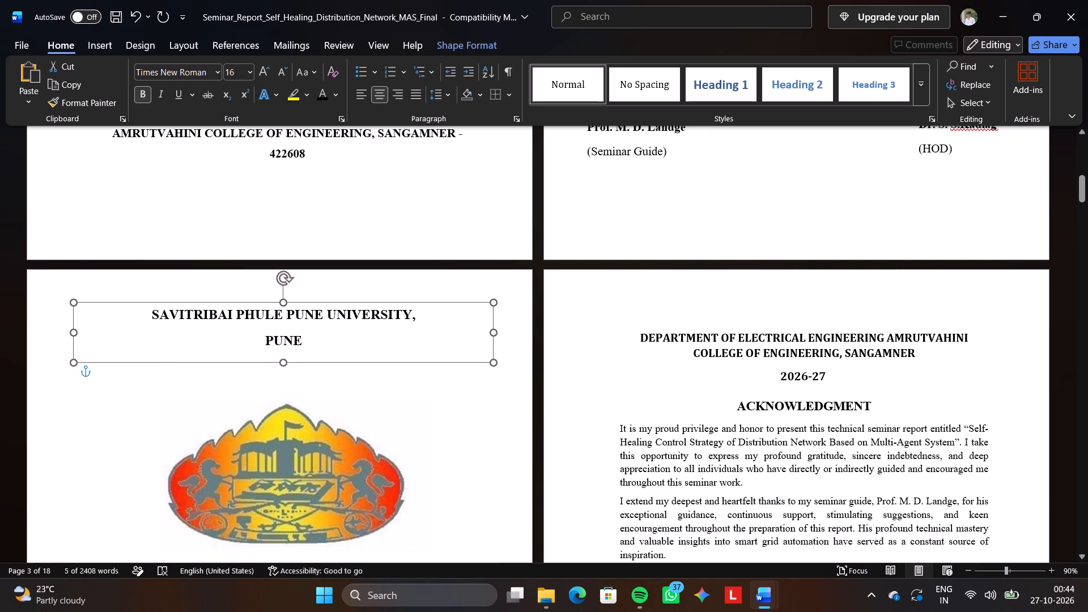
pyautogui.moveTo(227, 304); pyautogui.dragTo(222, 307)
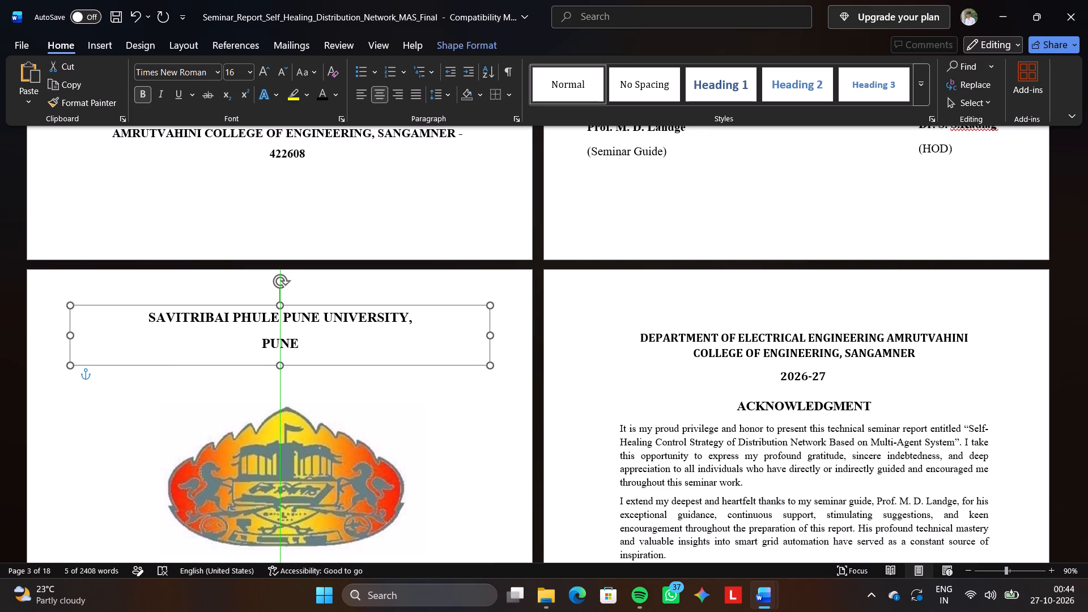
pyautogui.moveTo(222, 307); pyautogui.dragTo(223, 307)
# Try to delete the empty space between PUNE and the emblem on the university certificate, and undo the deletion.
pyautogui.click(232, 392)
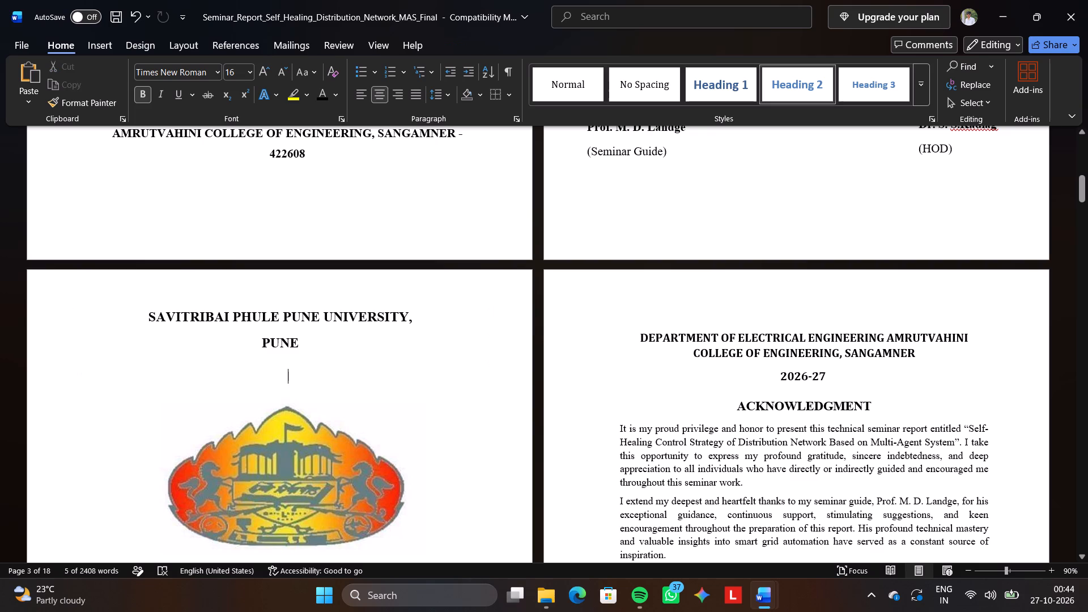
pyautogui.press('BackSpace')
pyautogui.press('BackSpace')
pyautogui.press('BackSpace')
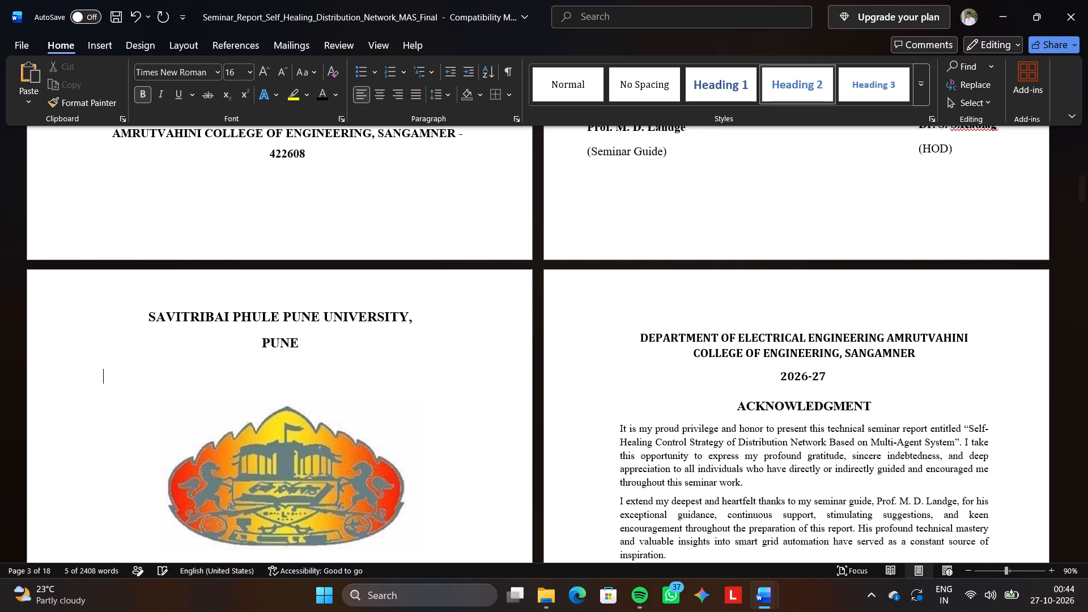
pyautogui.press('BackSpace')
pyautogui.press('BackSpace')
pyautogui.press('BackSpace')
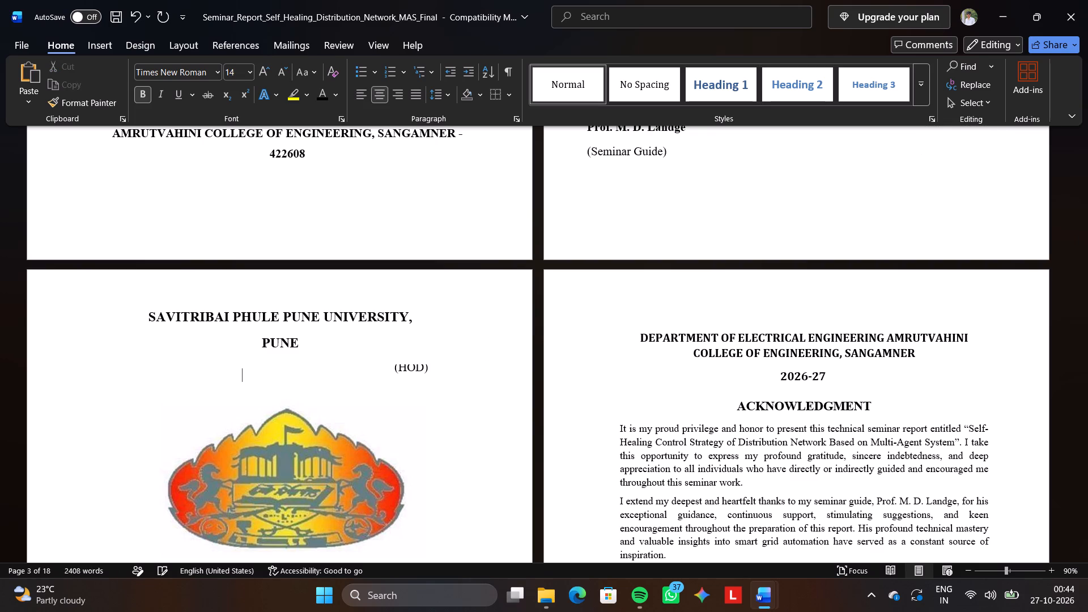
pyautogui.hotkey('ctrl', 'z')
# Move the university emblem up and slightly left, so it sits centred just beneath the PUNE line.
pyautogui.click(233, 406)
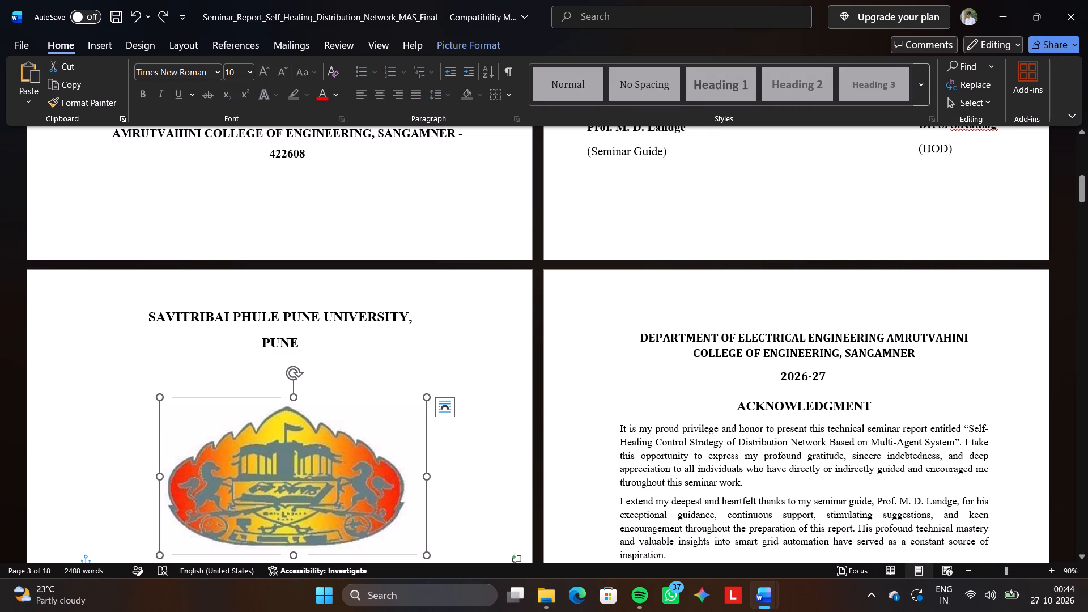
pyautogui.moveTo(245, 407); pyautogui.dragTo(231, 392)
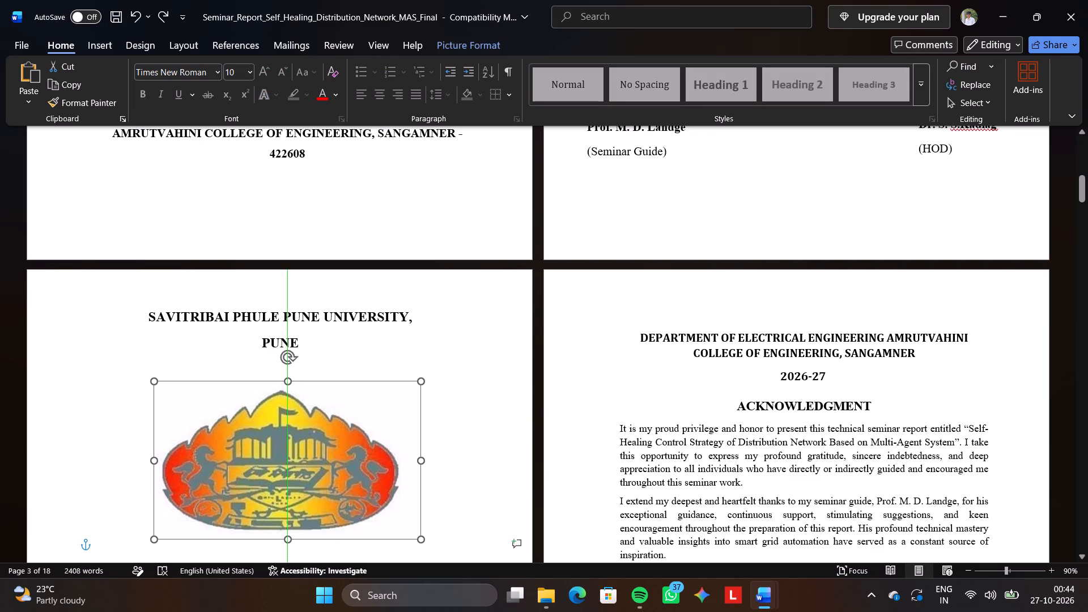
pyautogui.moveTo(231, 392); pyautogui.dragTo(231, 392)
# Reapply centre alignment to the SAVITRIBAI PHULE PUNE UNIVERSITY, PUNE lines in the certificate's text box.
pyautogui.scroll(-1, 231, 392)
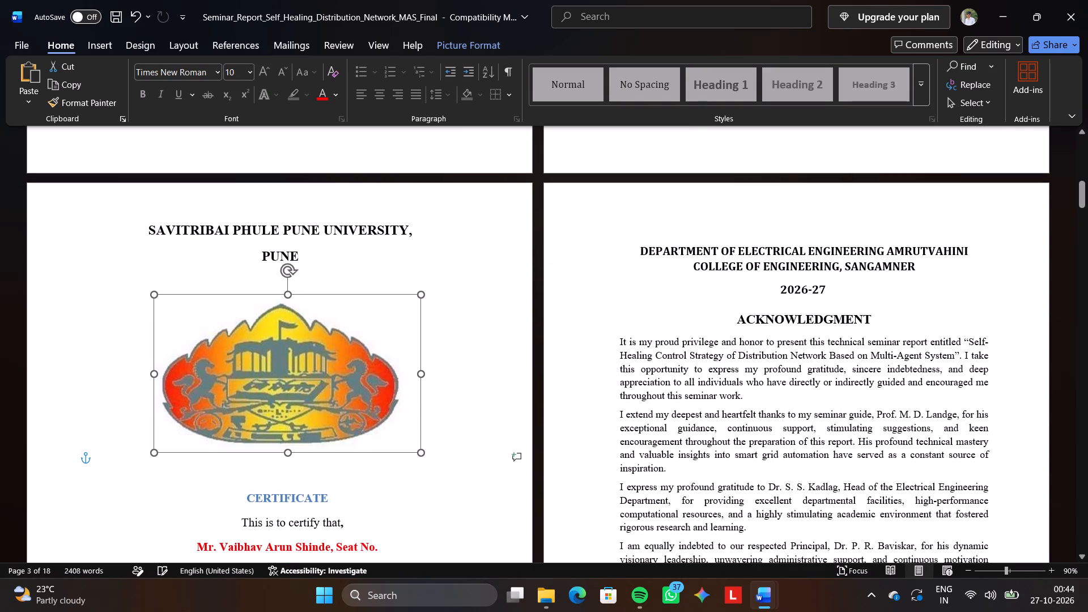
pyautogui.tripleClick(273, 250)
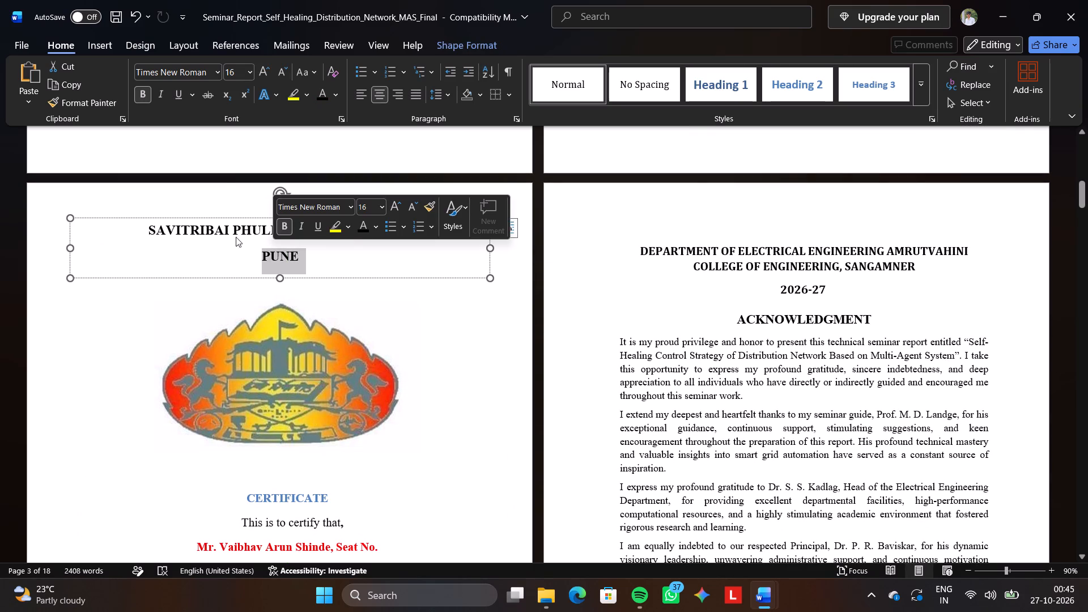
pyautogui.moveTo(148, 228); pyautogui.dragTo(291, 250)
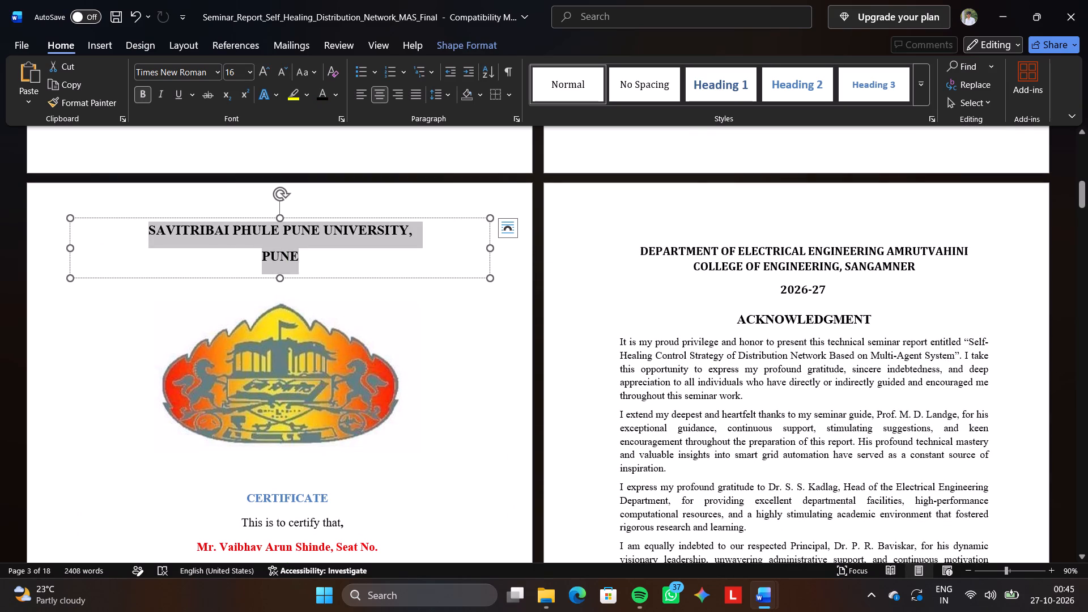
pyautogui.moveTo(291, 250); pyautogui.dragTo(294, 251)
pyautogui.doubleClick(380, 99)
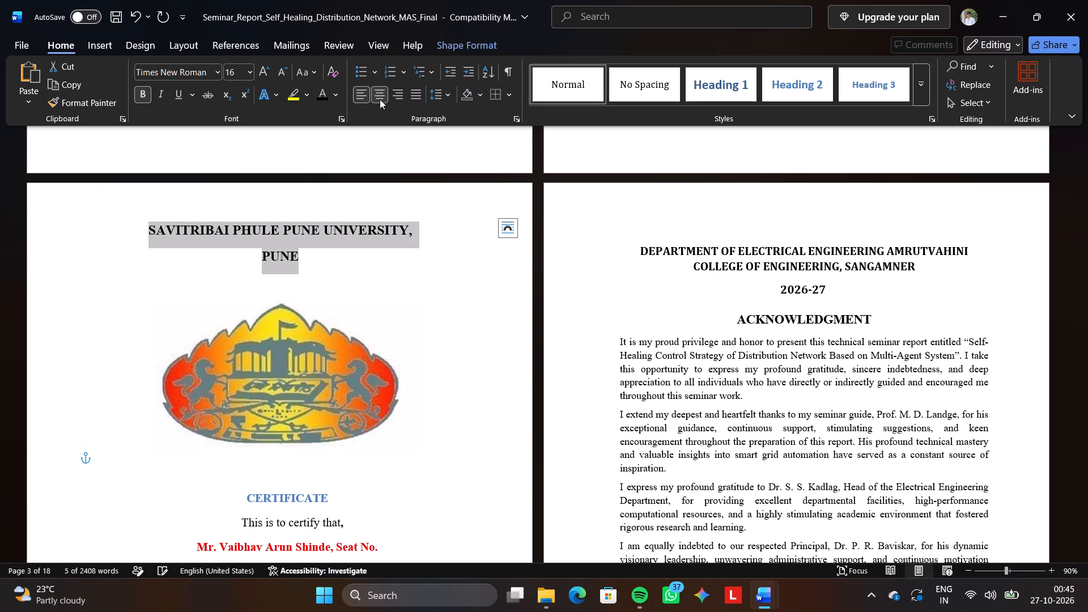
# Pull the department, college and 2026-27 lines back from the ACKNOWLEDGMENT page onto the university certificate, below the examiner lines.
pyautogui.click(447, 457)
pyautogui.scroll(-1, 447, 457)
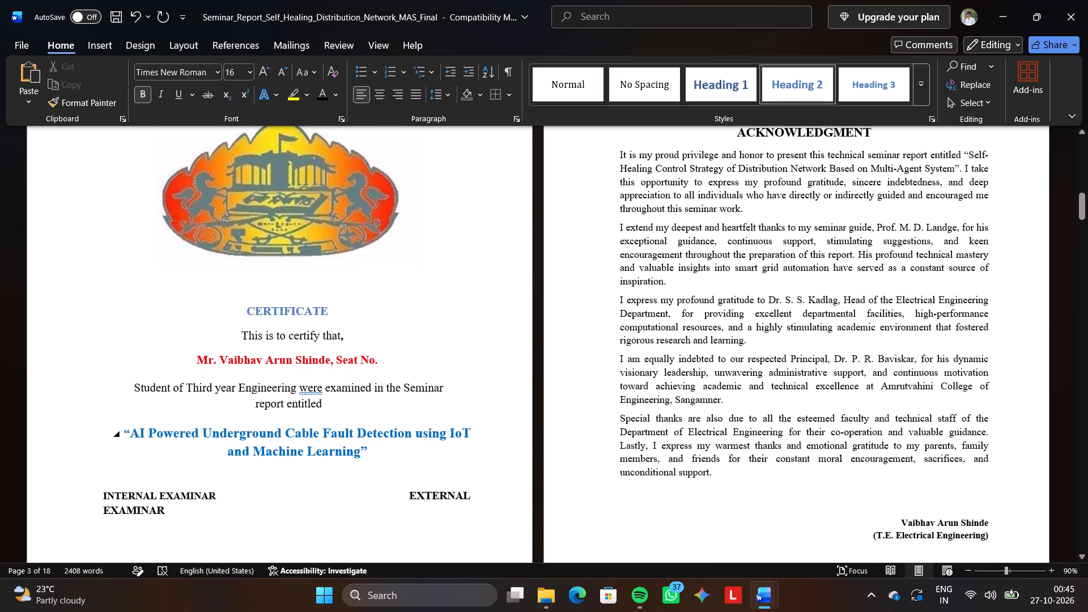
pyautogui.scroll(-2, 456, 400)
pyautogui.scroll(2, 443, 359)
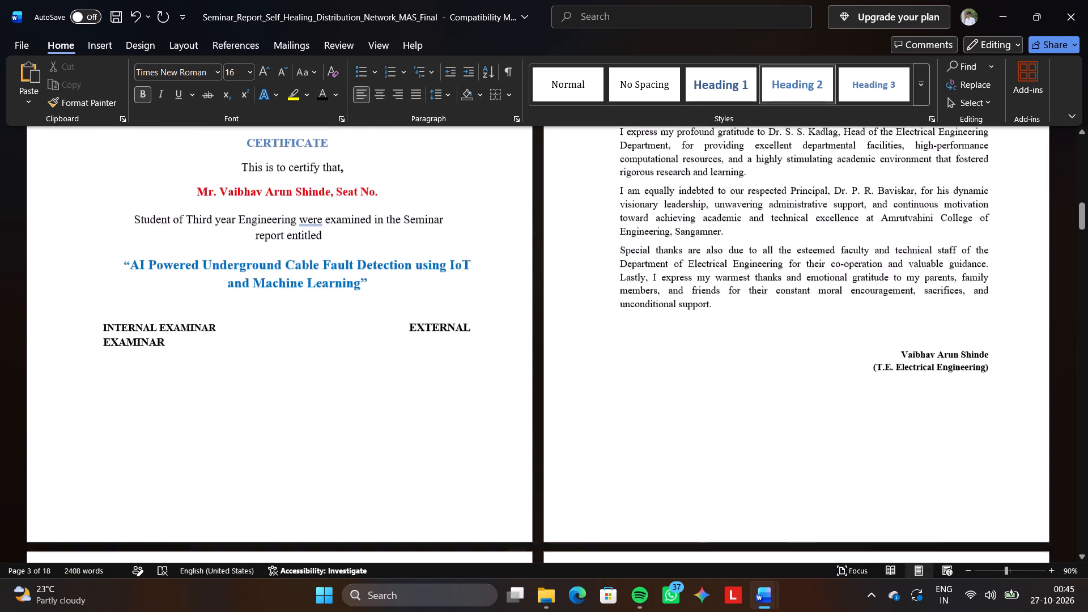
pyautogui.scroll(2, 443, 359)
pyautogui.click(640, 364)
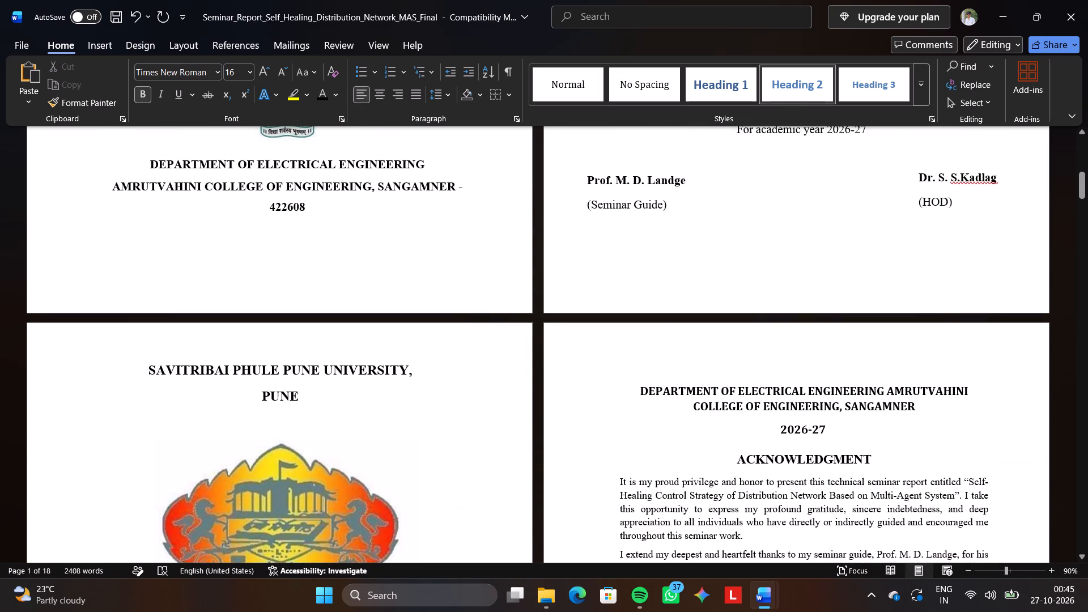
pyautogui.press('BackSpace')
pyautogui.press('BackSpace')
pyautogui.press('BackSpace')
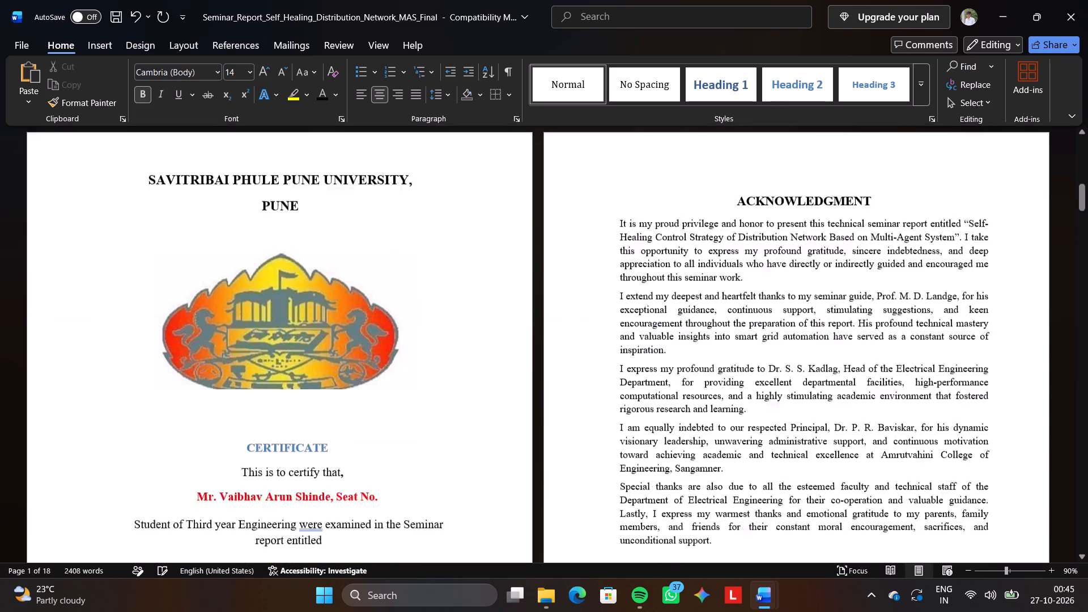
# Centre the department, college and 2026-27 lines on the university certificate and set their font to Times New Roman.
pyautogui.scroll(-1, 640, 364)
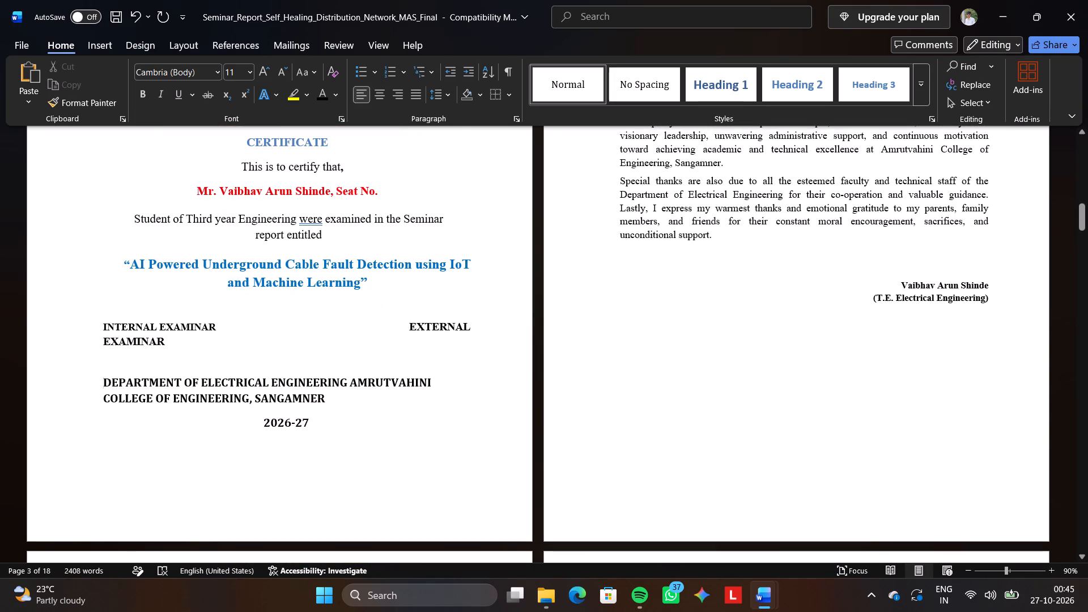
pyautogui.moveTo(103, 379); pyautogui.dragTo(310, 433)
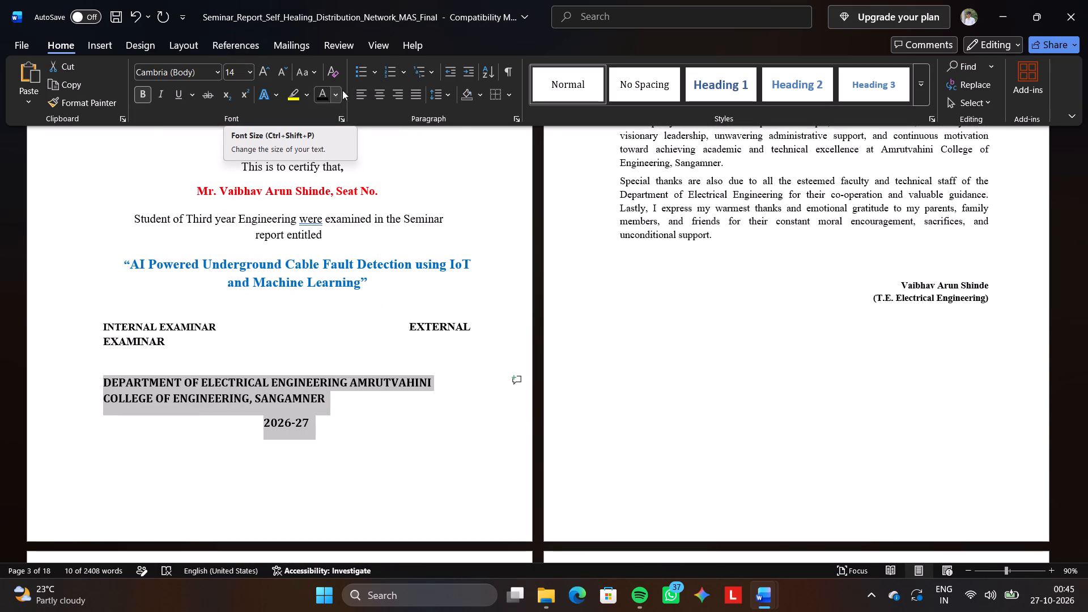
pyautogui.click(377, 95)
pyautogui.click(192, 75)
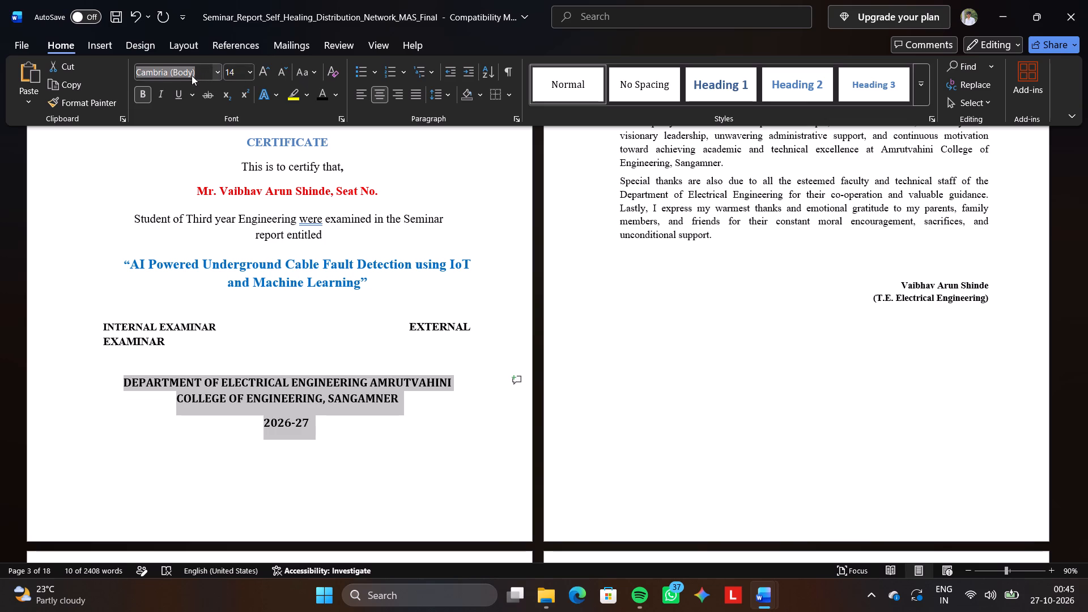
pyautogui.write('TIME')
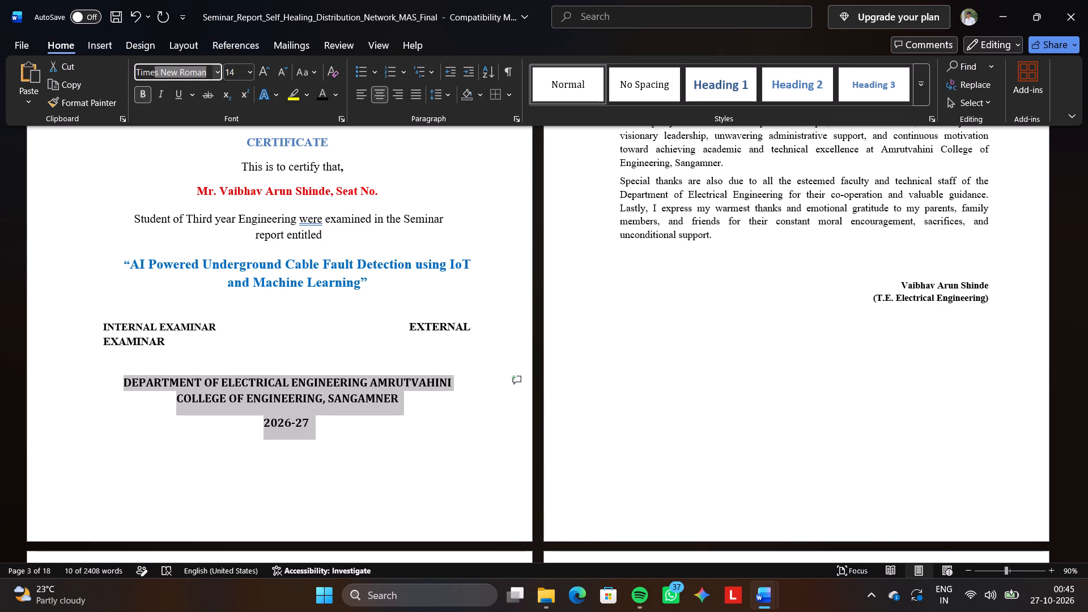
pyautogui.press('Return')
pyautogui.click(151, 124)
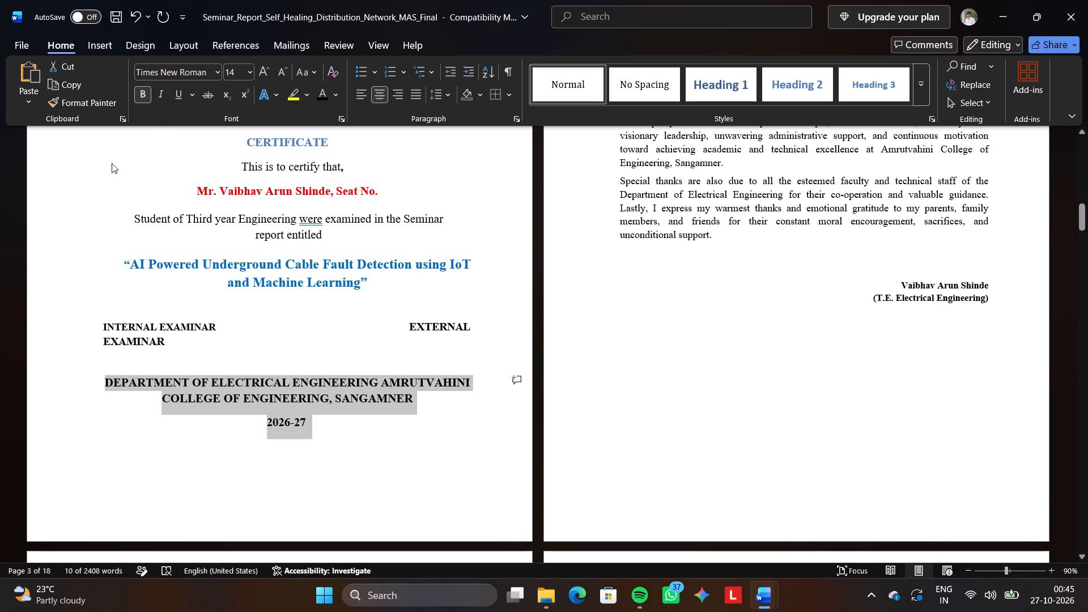
pyautogui.click(94, 359)
# Review the layout of the cover, both certificates and the following front-matter pages side by side.
pyautogui.scroll(2, 94, 359)
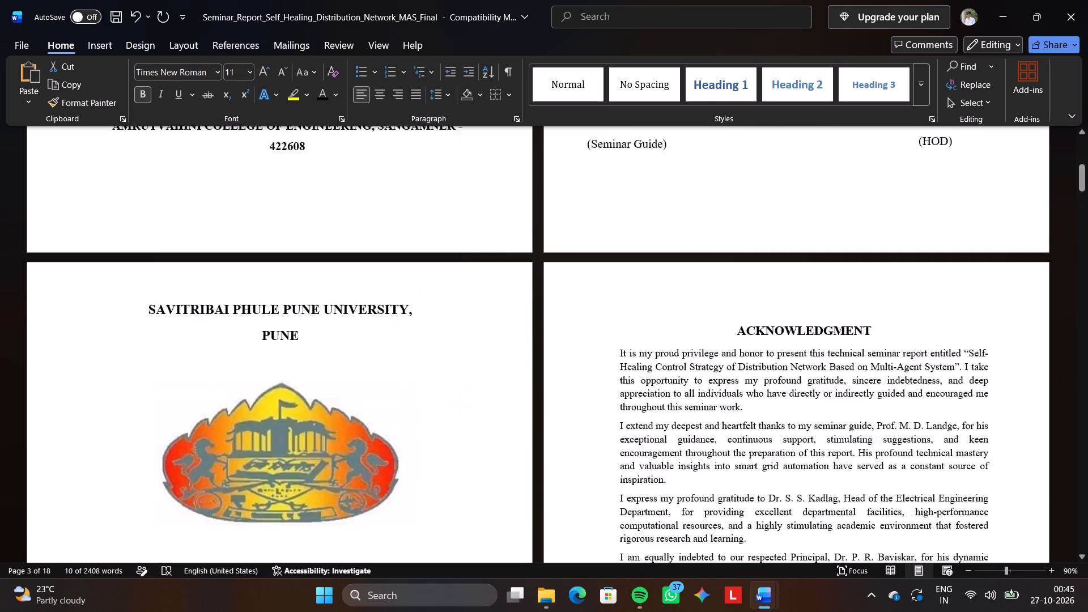
pyautogui.scroll(4, 94, 359)
pyautogui.hscroll(1, 94, 359)
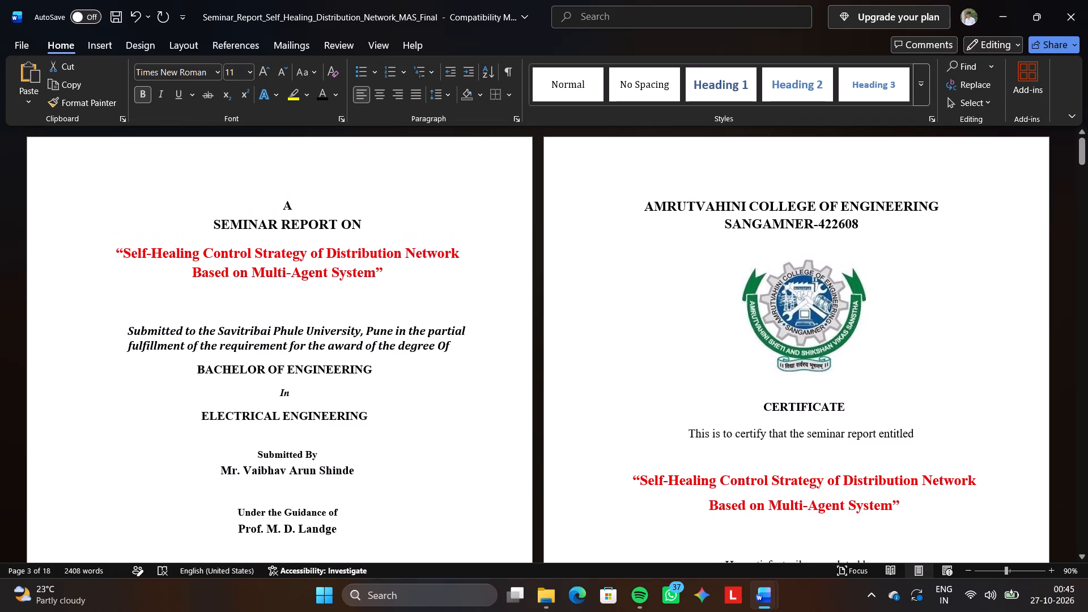
pyautogui.keyDown('ctrl'); pyautogui.scroll(-3, 229, 312); pyautogui.keyUp('ctrl')
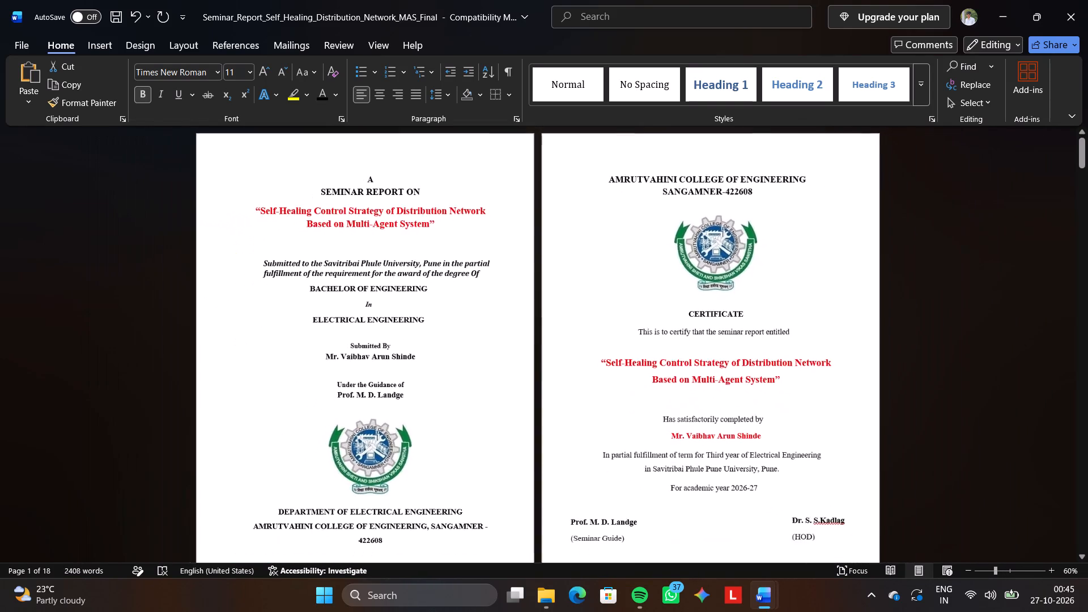
pyautogui.click(229, 312)
pyautogui.scroll(-1, 448, 289)
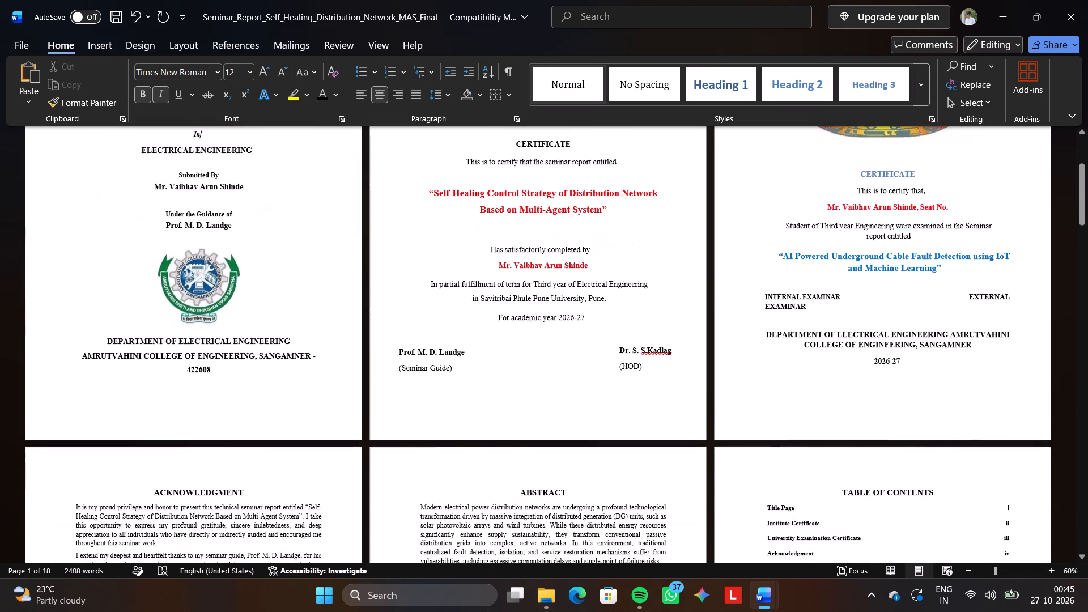
pyautogui.scroll(1, 448, 289)
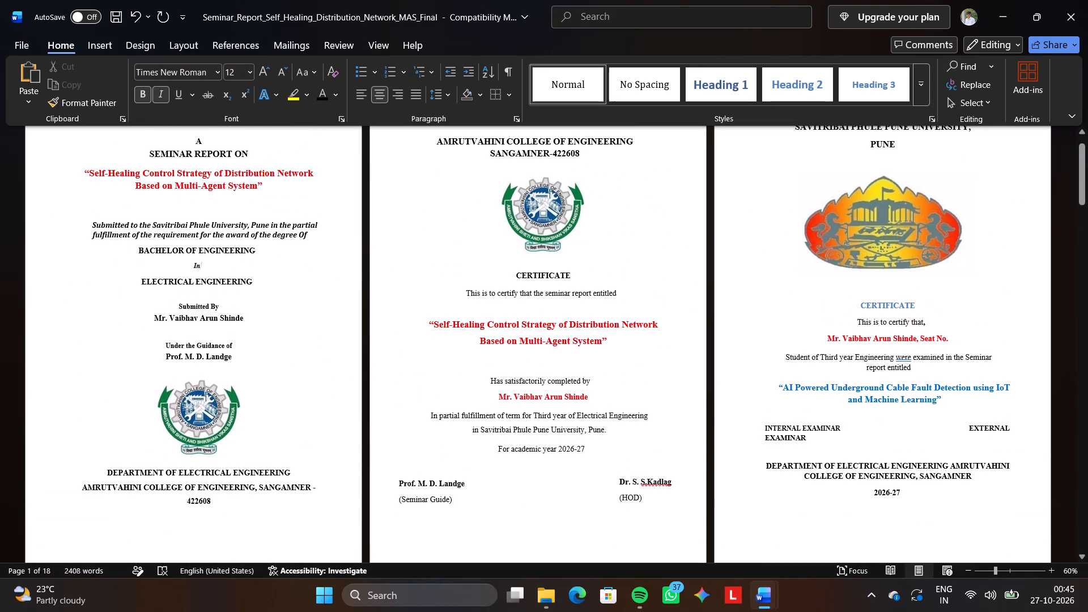
pyautogui.scroll(-1, 448, 289)
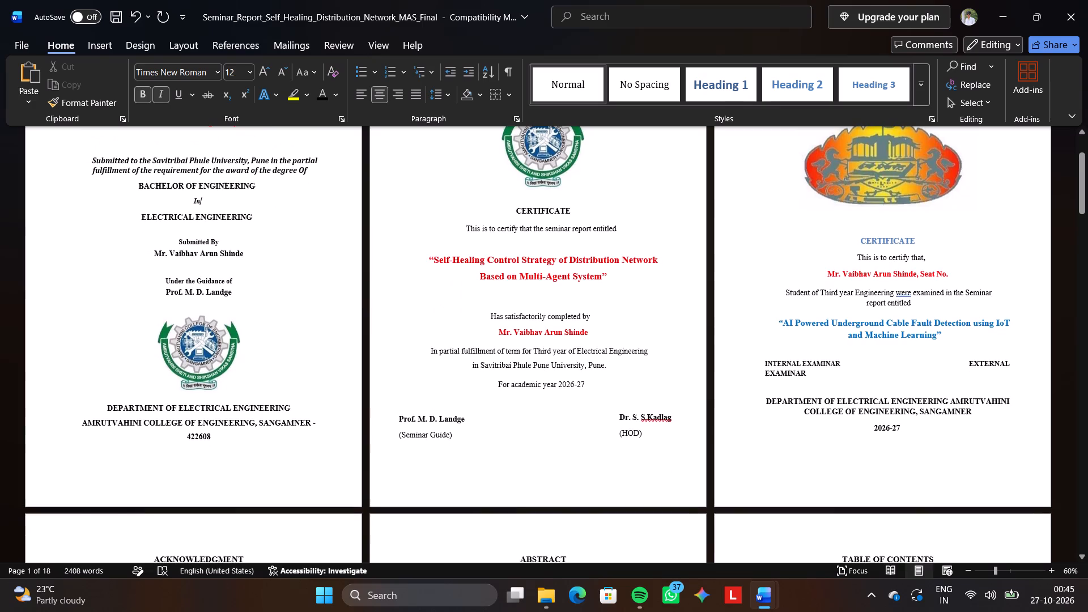
pyautogui.scroll(-3, 448, 289)
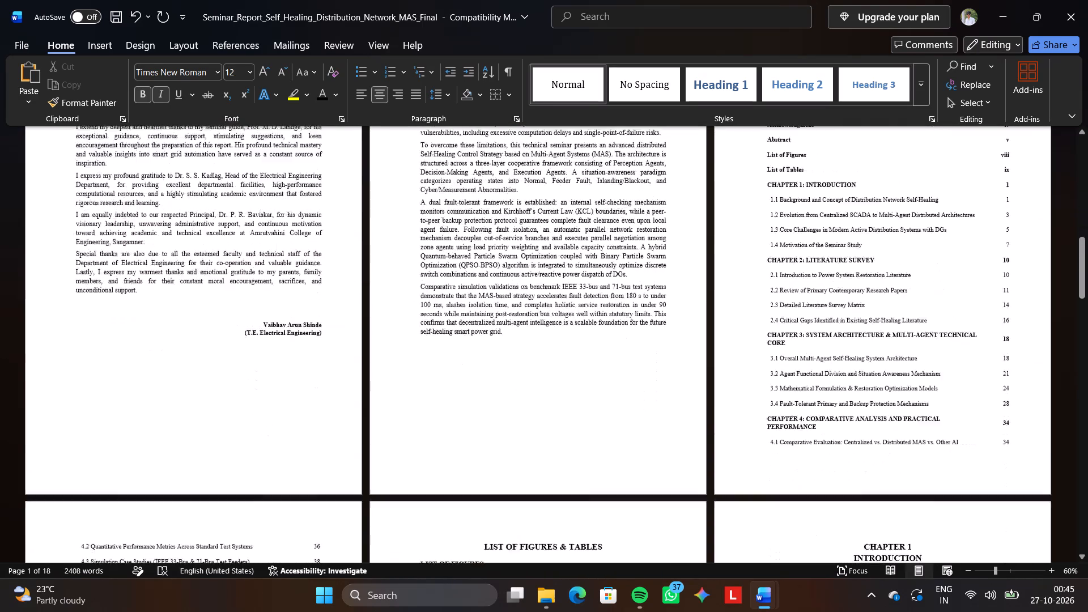
pyautogui.scroll(-1, 448, 289)
pyautogui.scroll(8, 448, 289)
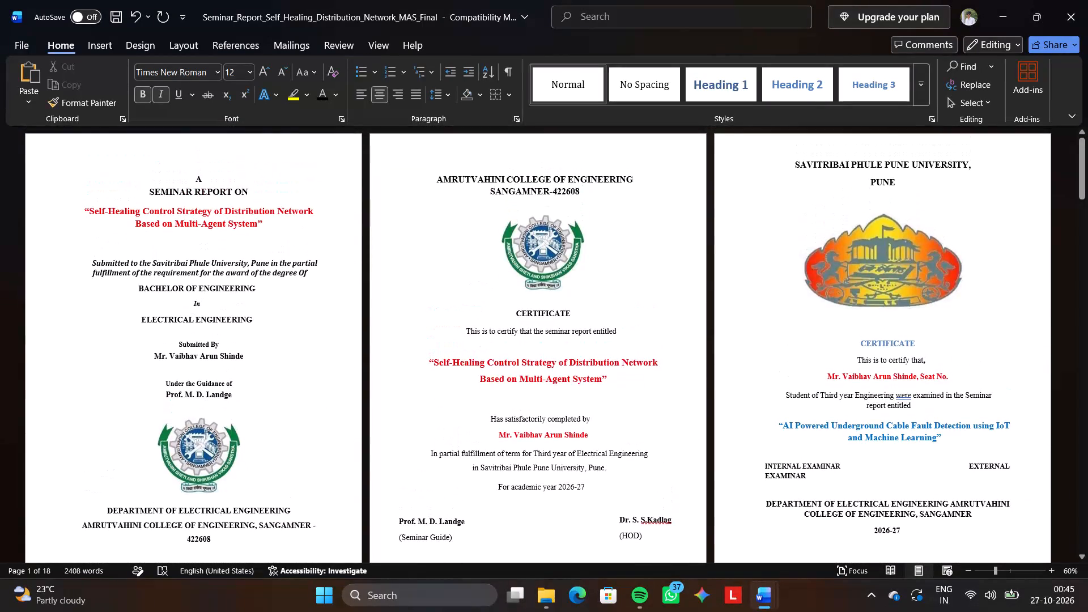
# Move the SAVITRIBAI PHULE PUNE UNIVERSITY, PUNE text box down until it sits directly above the emblem.
pyautogui.click(881, 162)
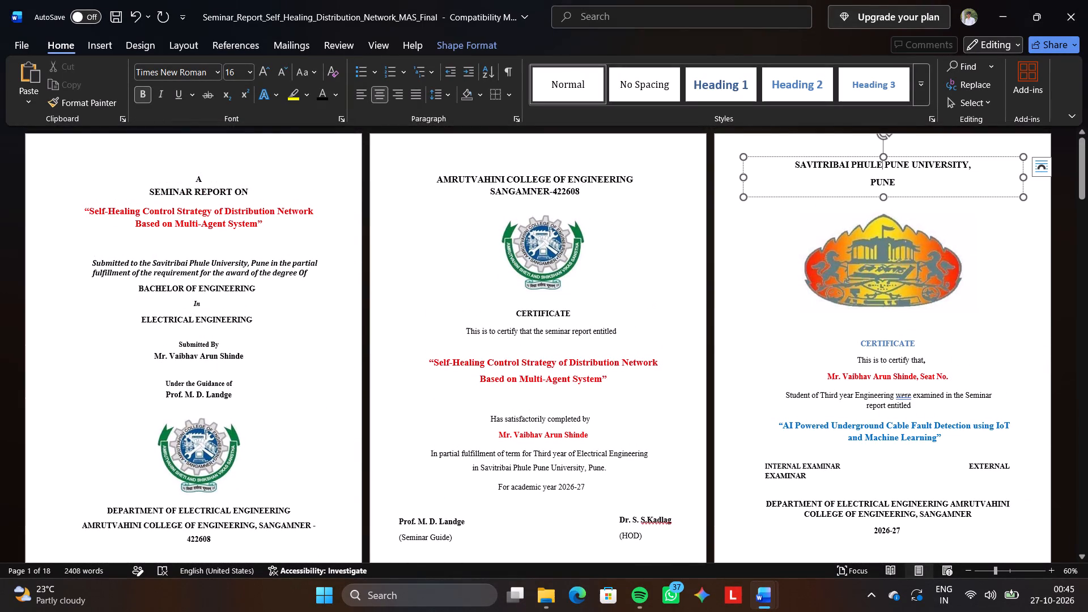
pyautogui.moveTo(902, 197); pyautogui.dragTo(902, 211)
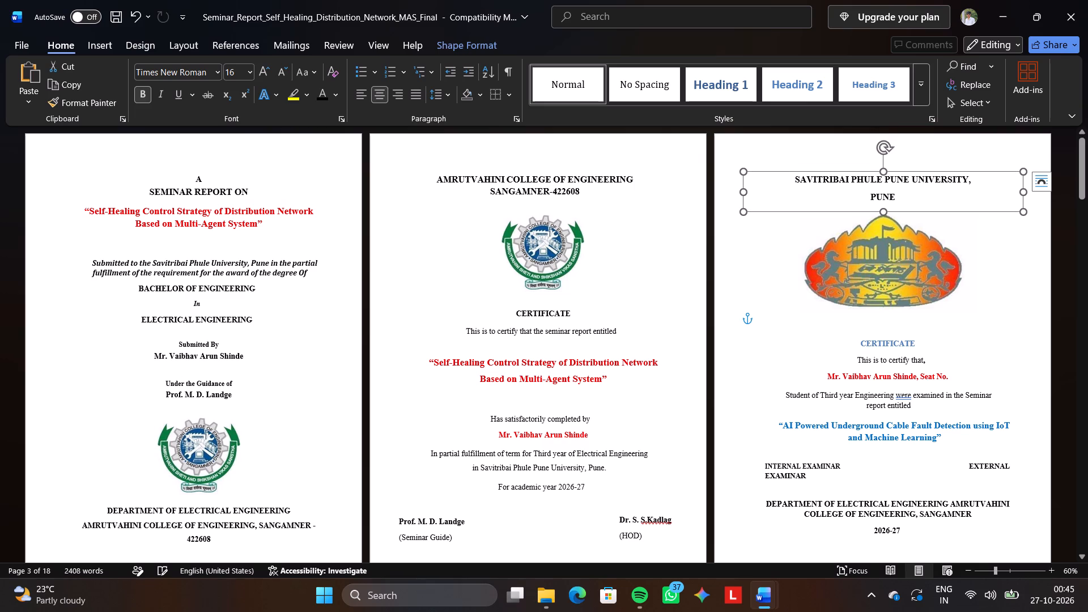
pyautogui.click(767, 257)
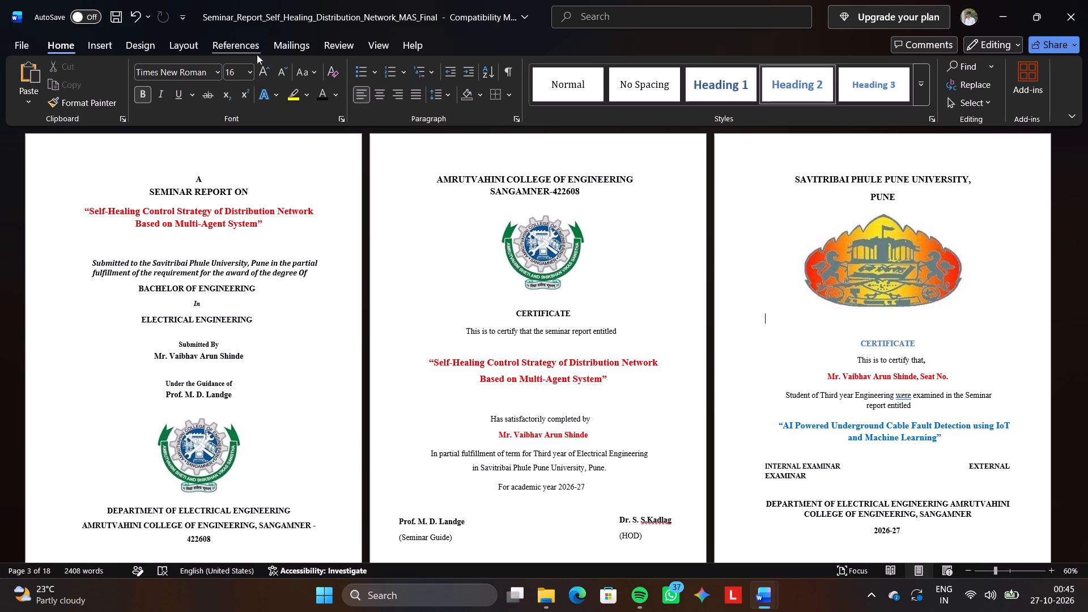
# Add a Box page border to the whole document and check it across the pages.
pyautogui.click(177, 41)
pyautogui.click(150, 48)
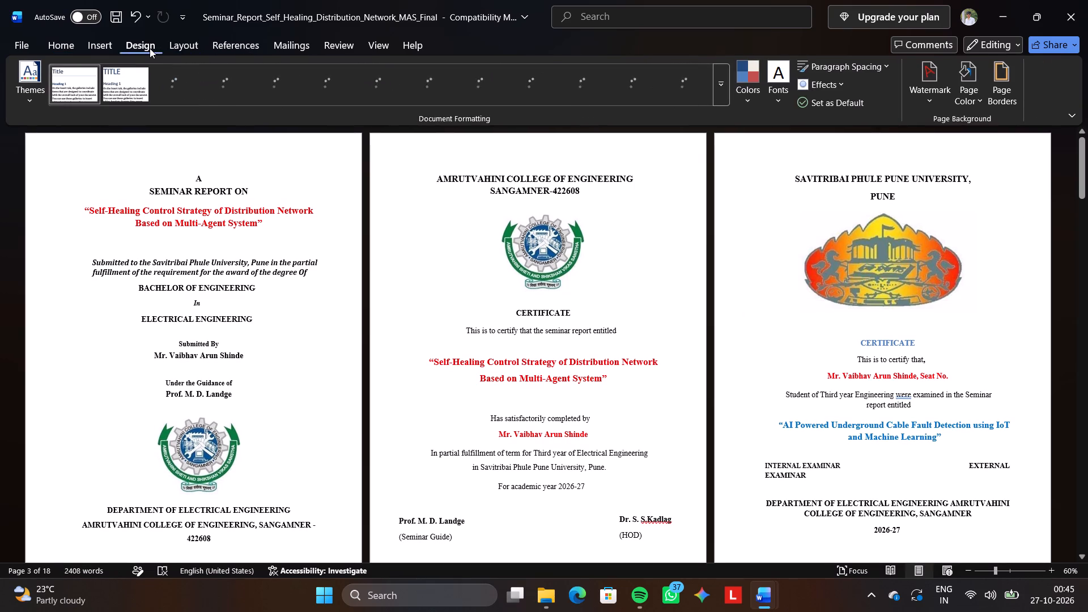
pyautogui.click(996, 105)
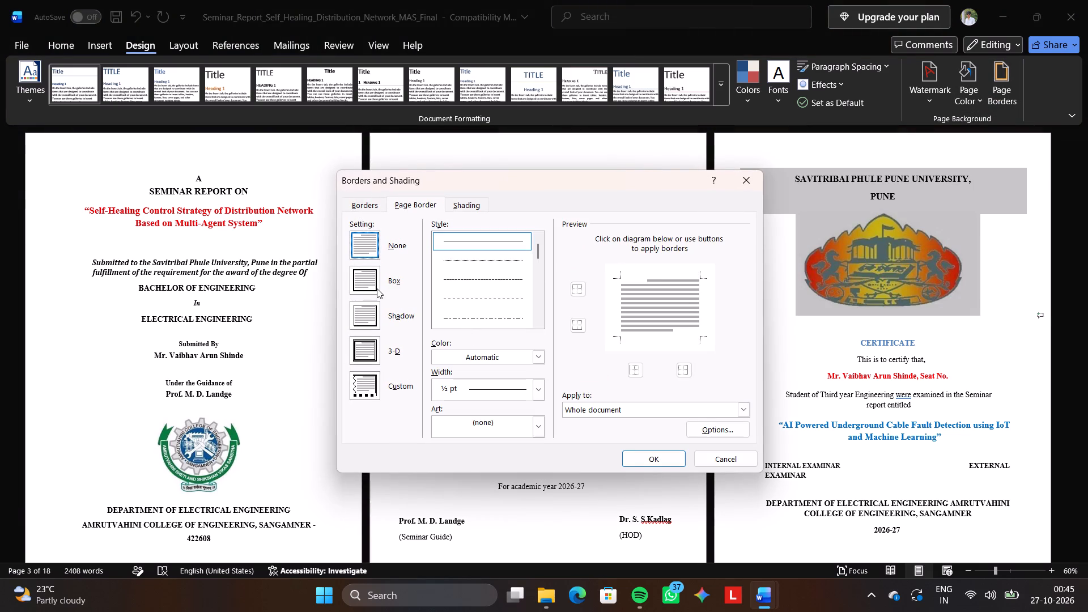
pyautogui.click(374, 287)
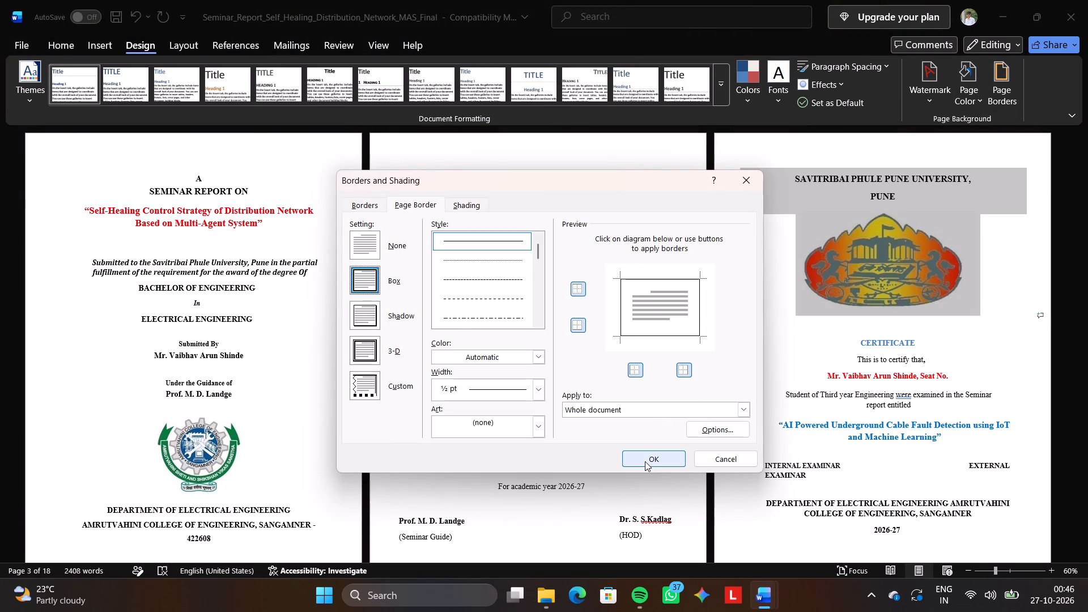
pyautogui.click(645, 461)
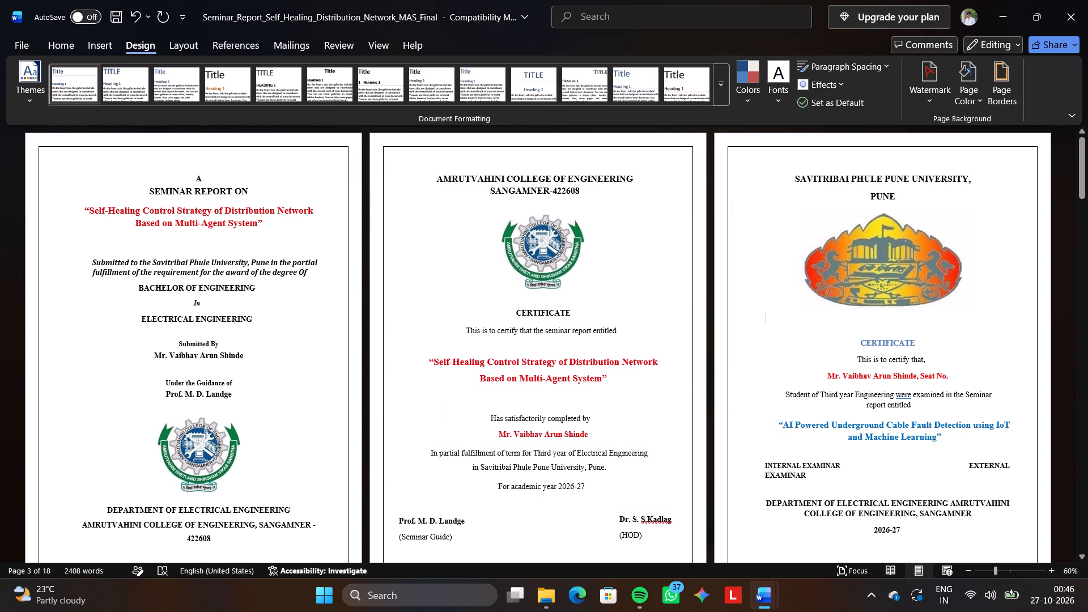
pyautogui.scroll(-6, 644, 297)
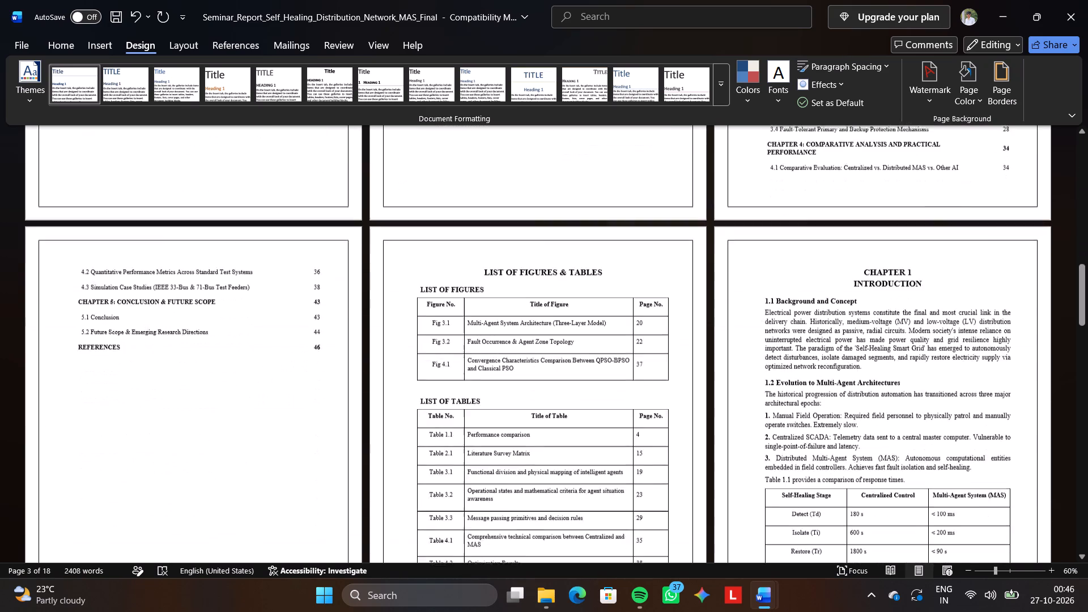
# Review the bordered pages from Chapter 1 through the conclusion and references, checking their layout.
pyautogui.scroll(-5, 644, 297)
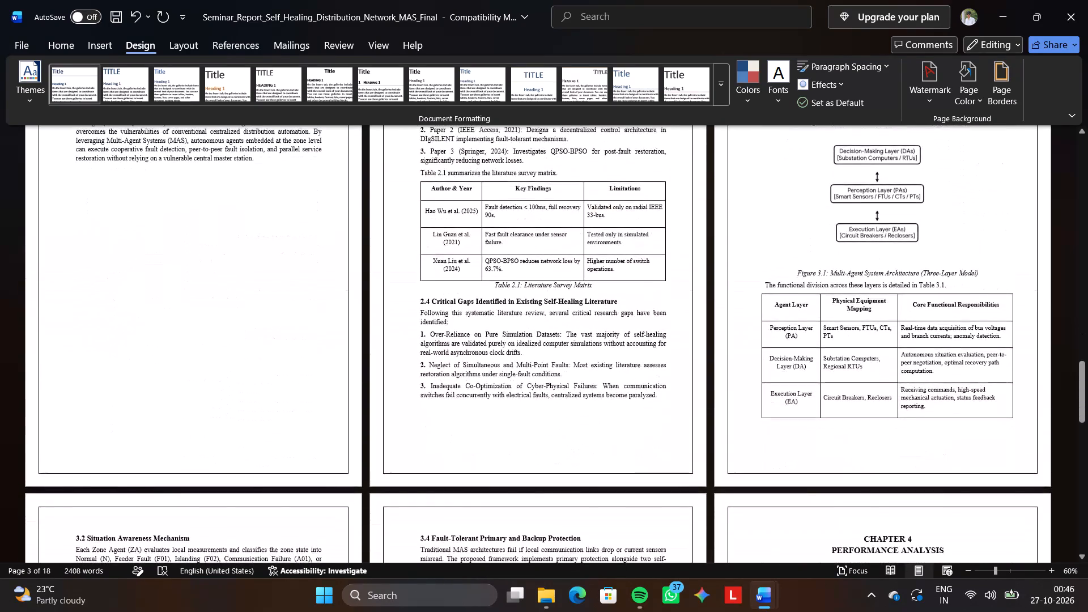
pyautogui.scroll(-3, 644, 297)
pyautogui.scroll(2, 644, 297)
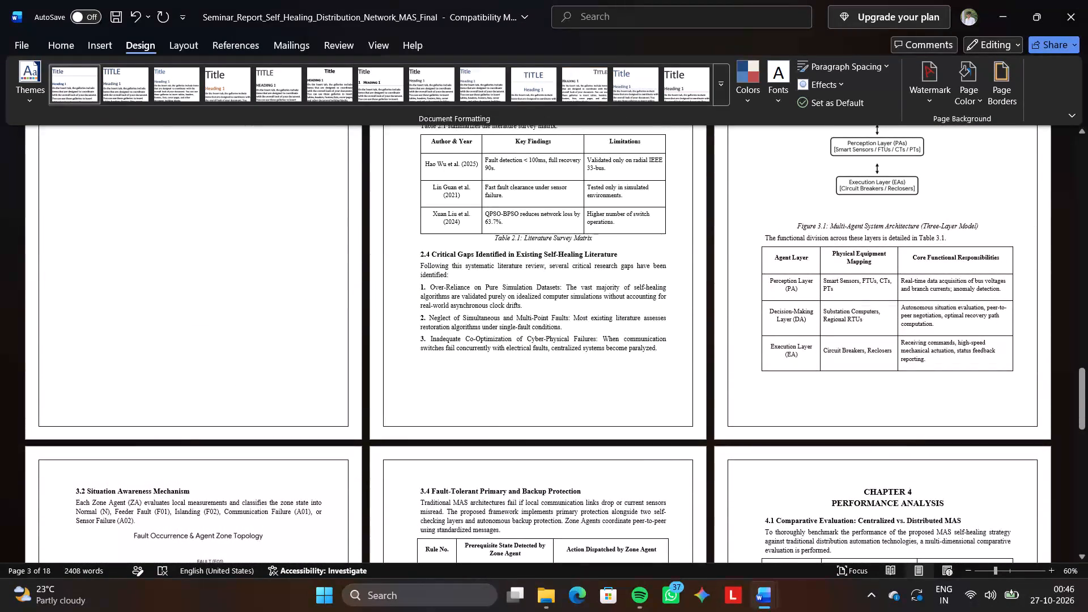
pyautogui.scroll(2, 821, 228)
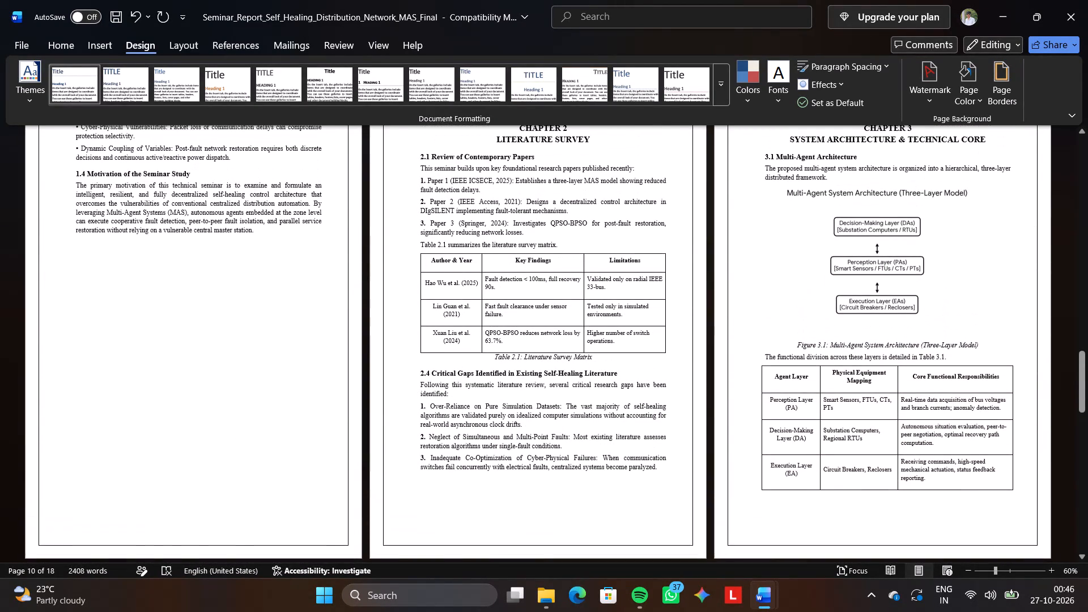
pyautogui.scroll(-5, 821, 228)
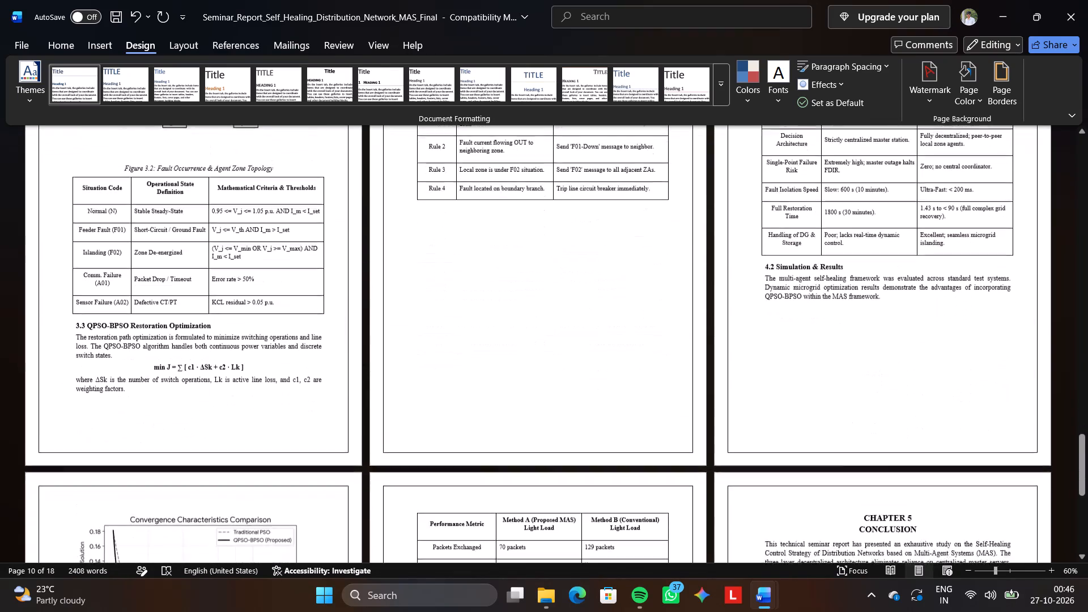
pyautogui.scroll(-5, 821, 228)
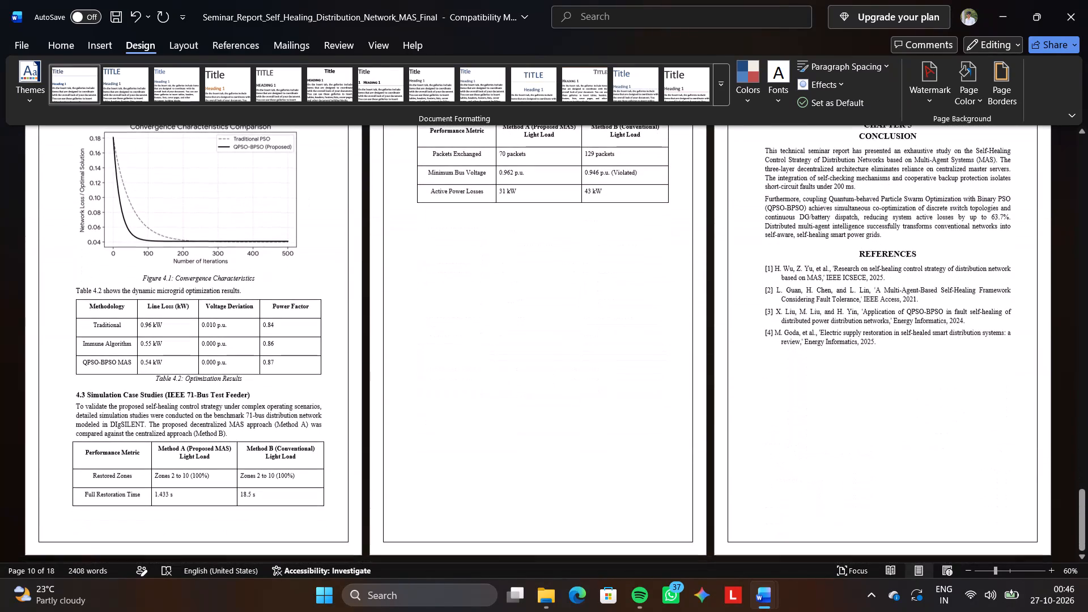
pyautogui.scroll(-5, 821, 228)
pyautogui.scroll(-1, 685, 333)
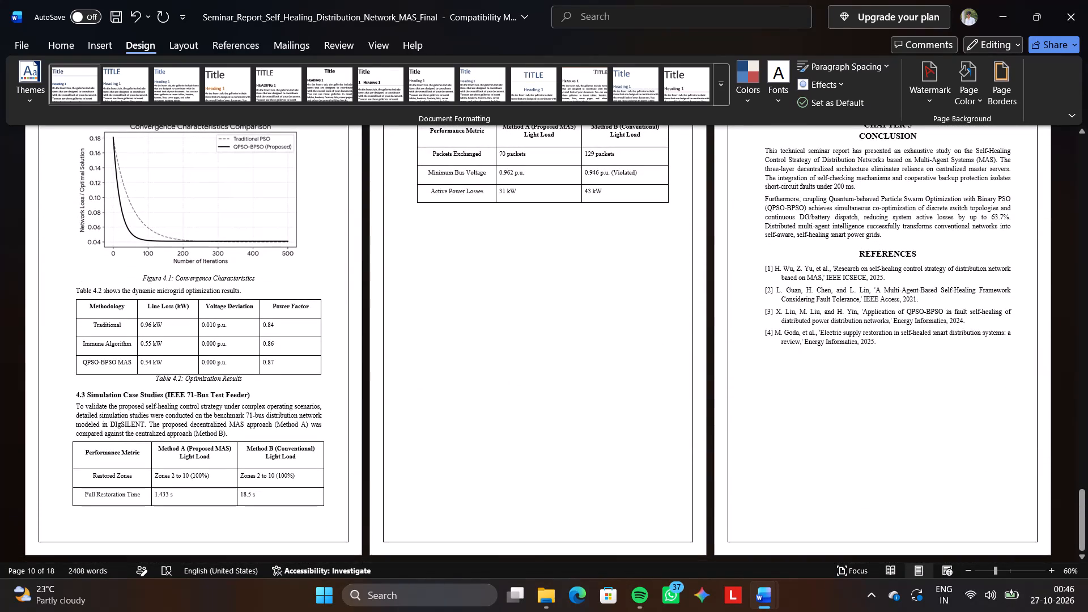
# Insert blank lines before the REFERENCES heading to push the references onto a new page after the Chapter 5 conclusion.
pyautogui.click(849, 254)
pyautogui.scroll(1, 849, 254)
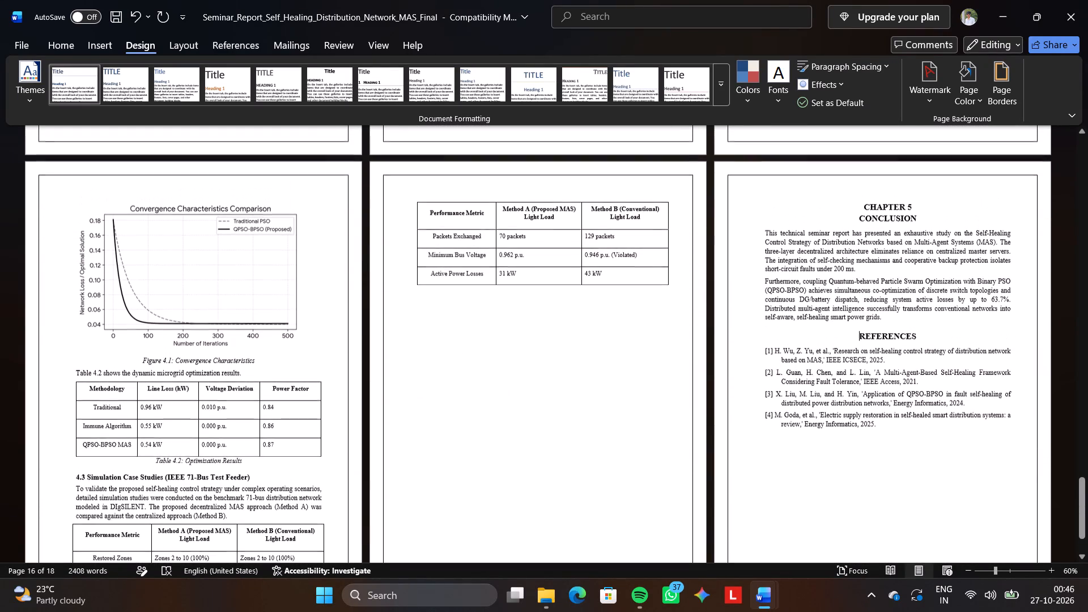
pyautogui.scroll(-2, 849, 254)
pyautogui.press('Return')
pyautogui.press('Return')
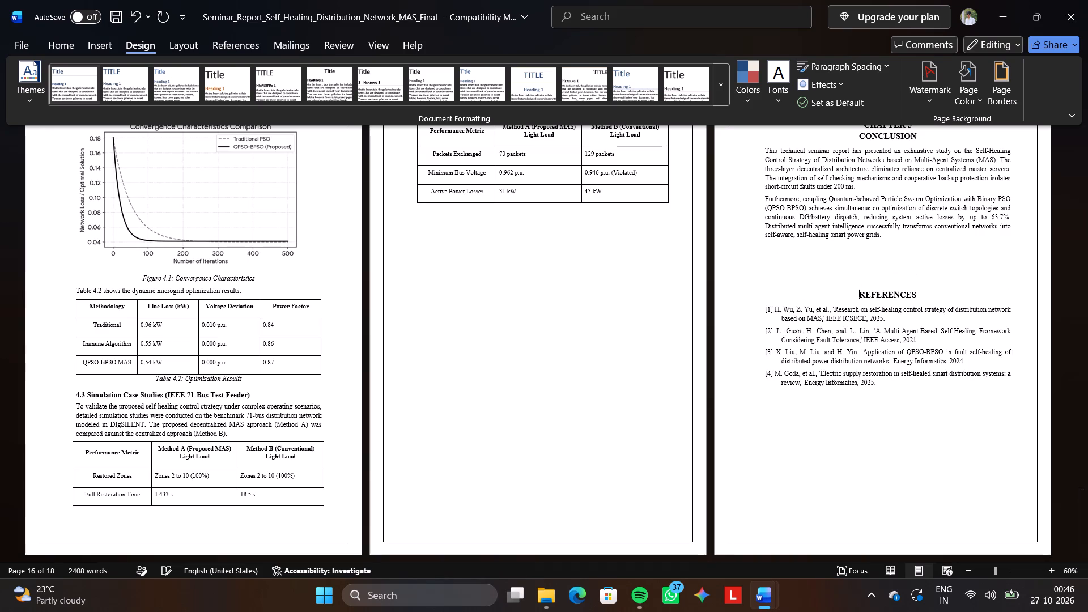
pyautogui.press('Return')
pyautogui.press('Return')
pyautogui.press('Return')
pyautogui.press('Return')
pyautogui.press('Return')
pyautogui.press('Return')
pyautogui.press('Return')
pyautogui.press('Return')
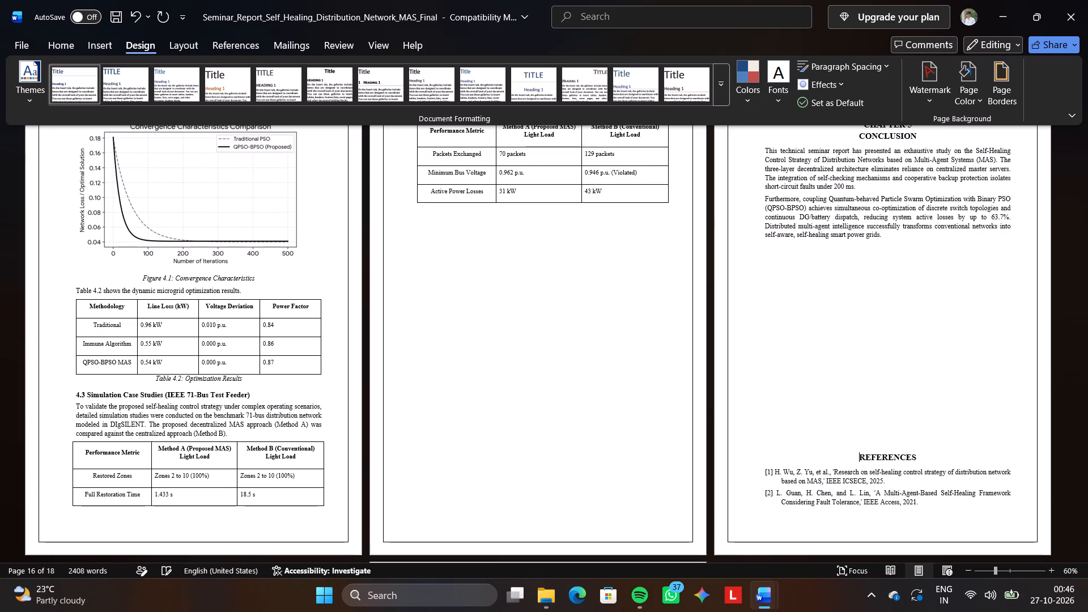
pyautogui.press('Return')
pyautogui.press('Return')
pyautogui.scroll(-1, 849, 254)
pyautogui.scroll(1, 849, 254)
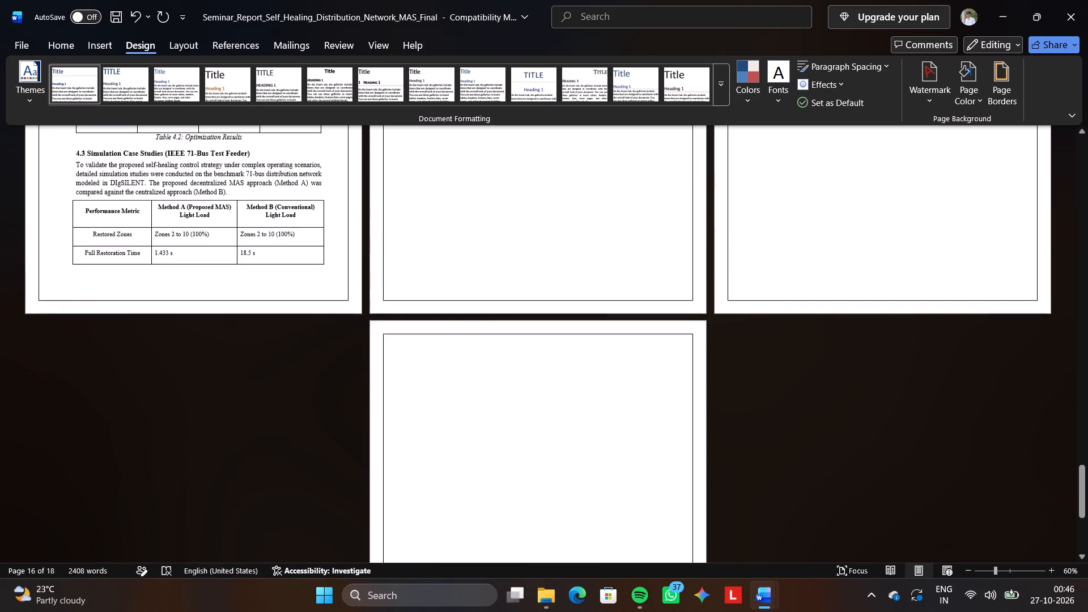
# Review the layout and spacing of the Chapter 3, 4 and 5 pages.
pyautogui.scroll(3, 849, 254)
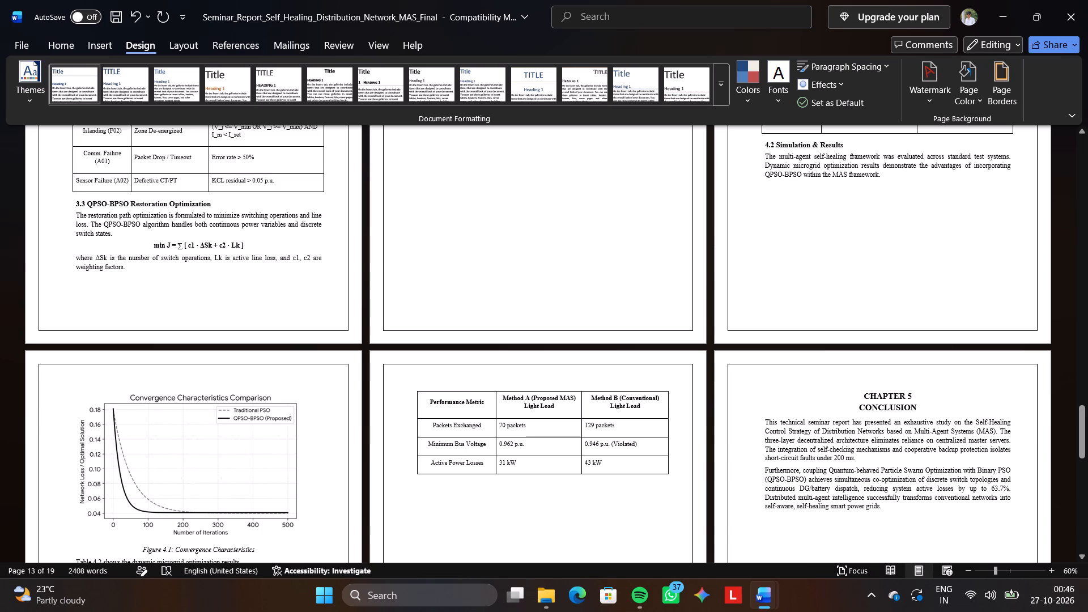
pyautogui.scroll(3, 857, 383)
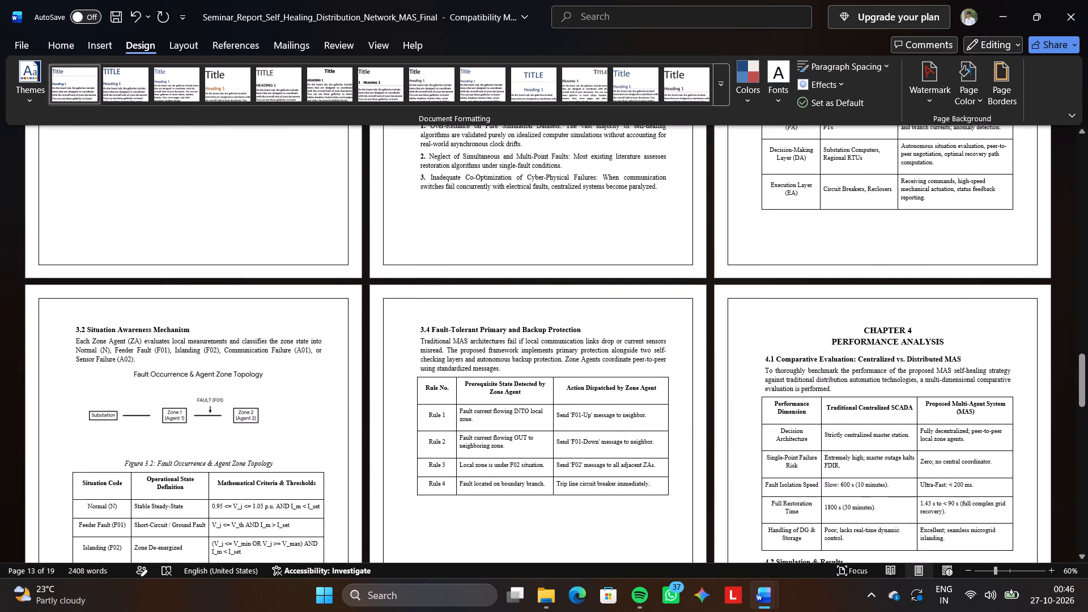
pyautogui.scroll(-2, 857, 383)
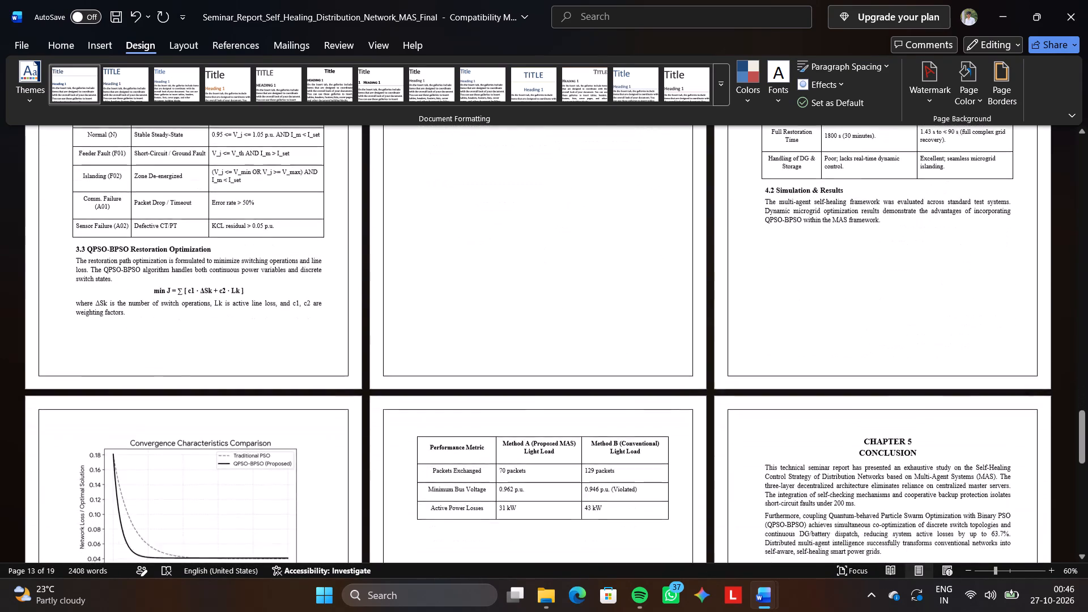
pyautogui.scroll(-2, 857, 383)
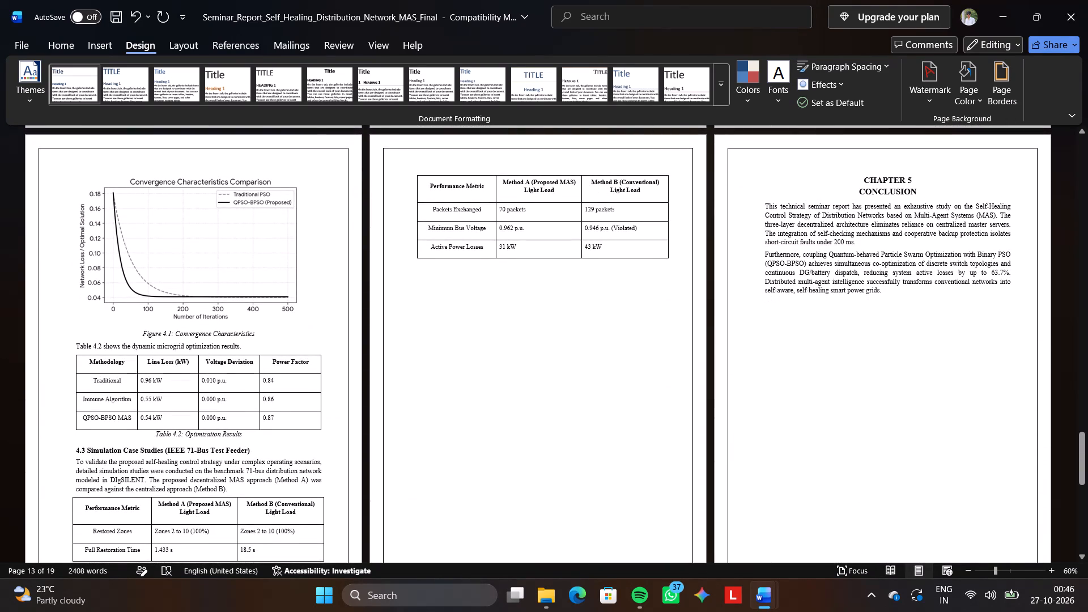
pyautogui.scroll(-1, 857, 383)
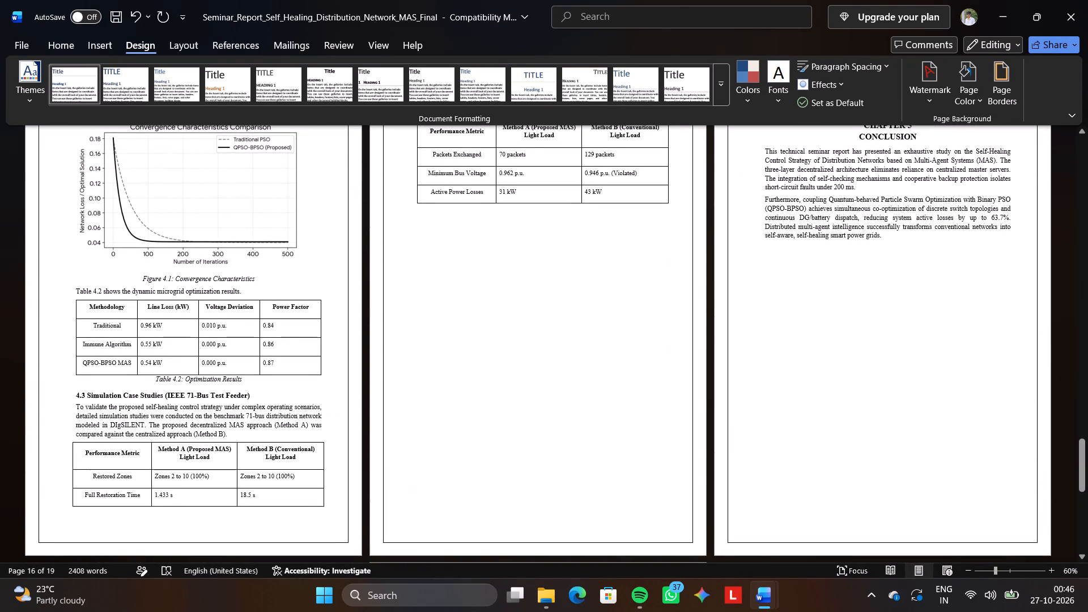
pyautogui.scroll(-1, 857, 383)
pyautogui.scroll(1, 857, 383)
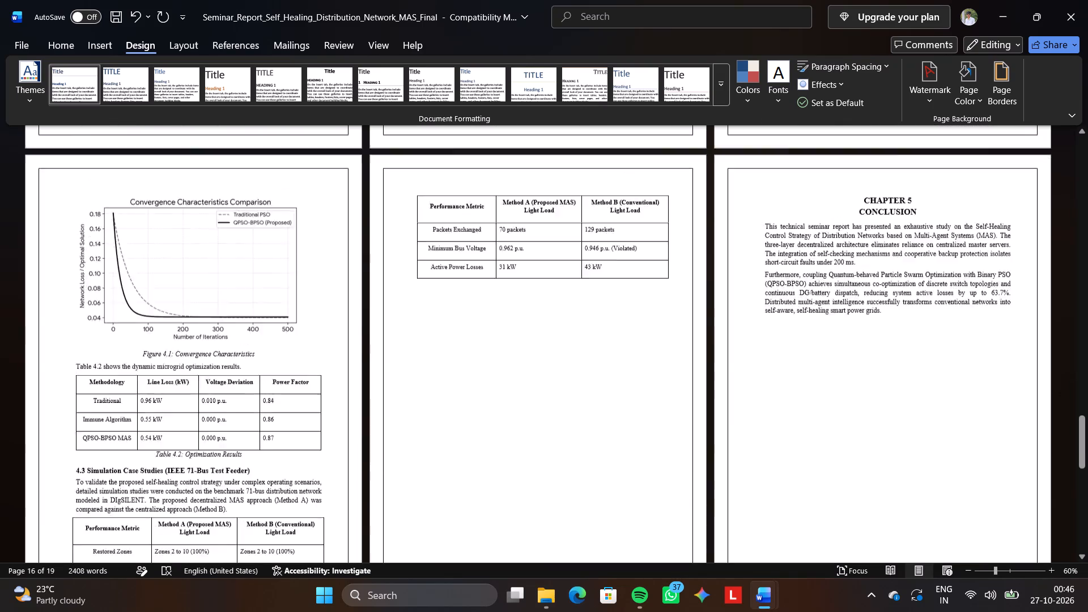
pyautogui.scroll(2, 857, 383)
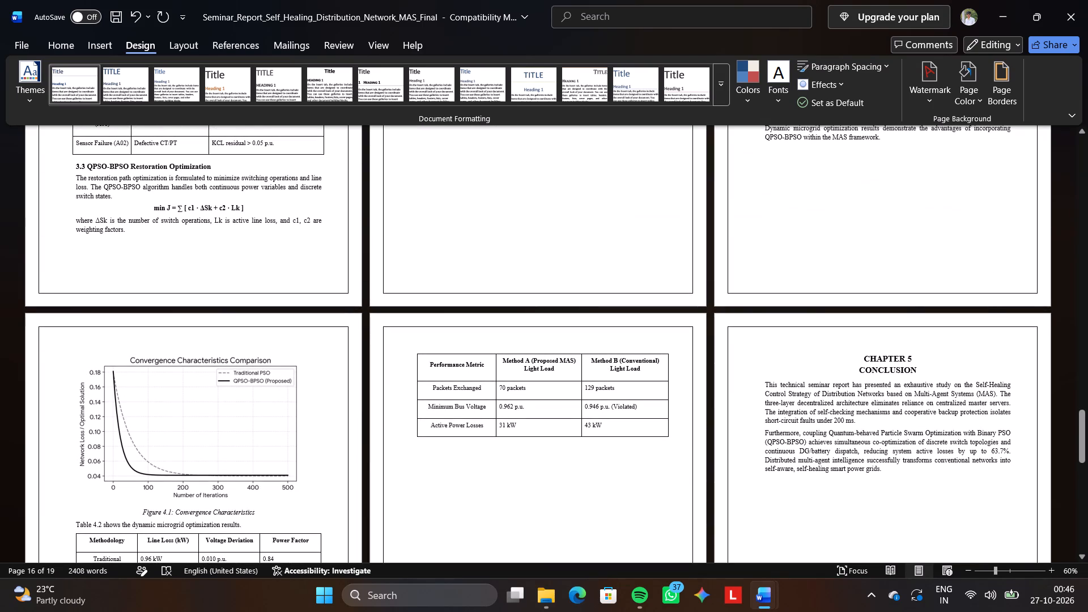
# Set the line spacing of the two Chapter 5 conclusion paragraphs to 1.5.
pyautogui.moveTo(756, 390); pyautogui.dragTo(873, 471)
pyautogui.click(873, 471)
pyautogui.moveTo(895, 475); pyautogui.dragTo(826, 442)
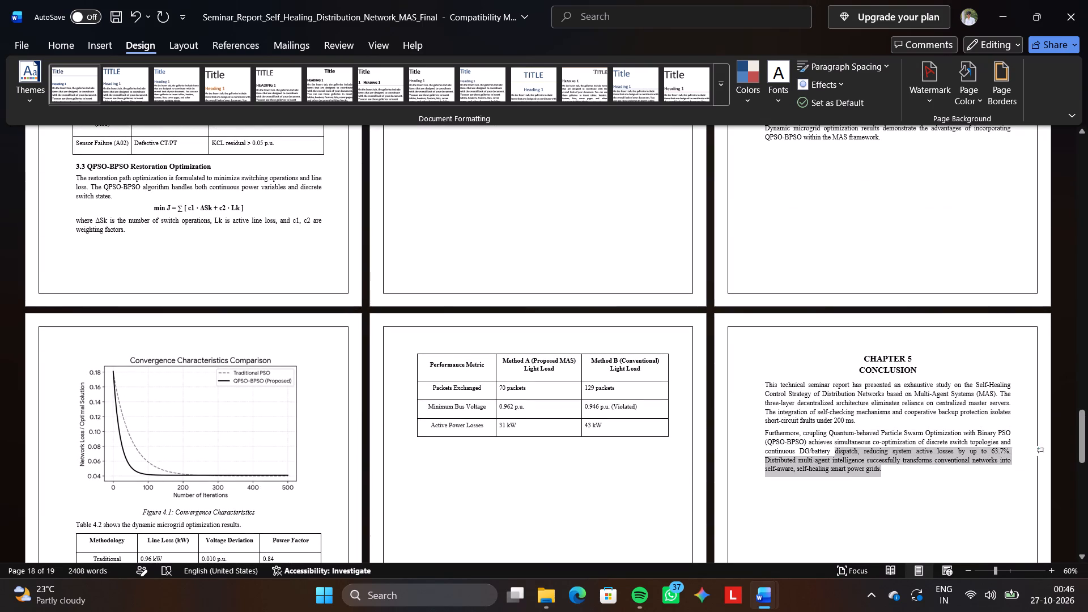
pyautogui.moveTo(826, 442); pyautogui.dragTo(756, 384)
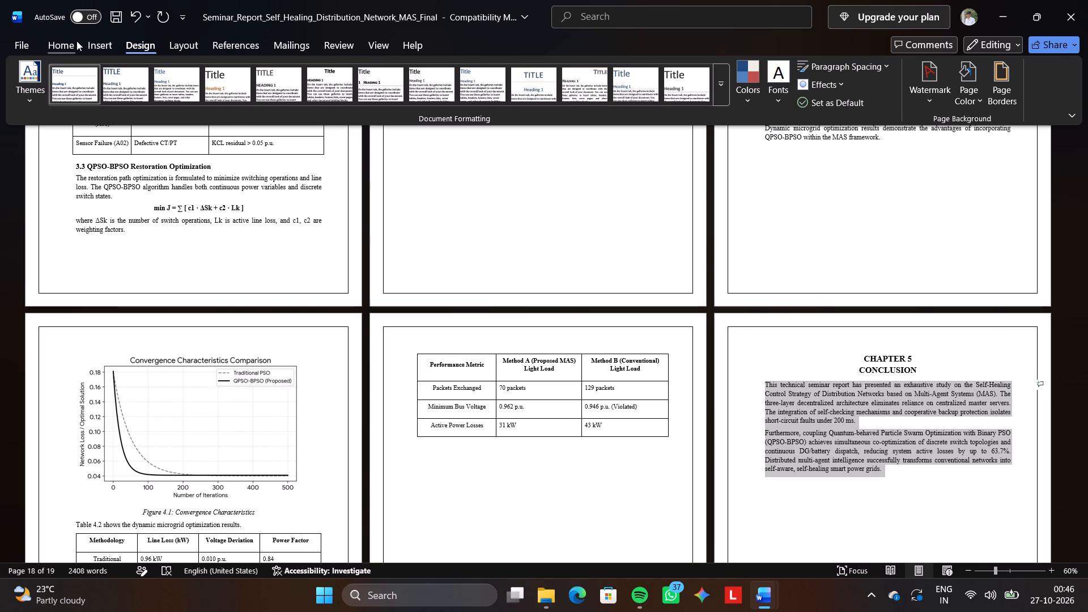
pyautogui.click(57, 37)
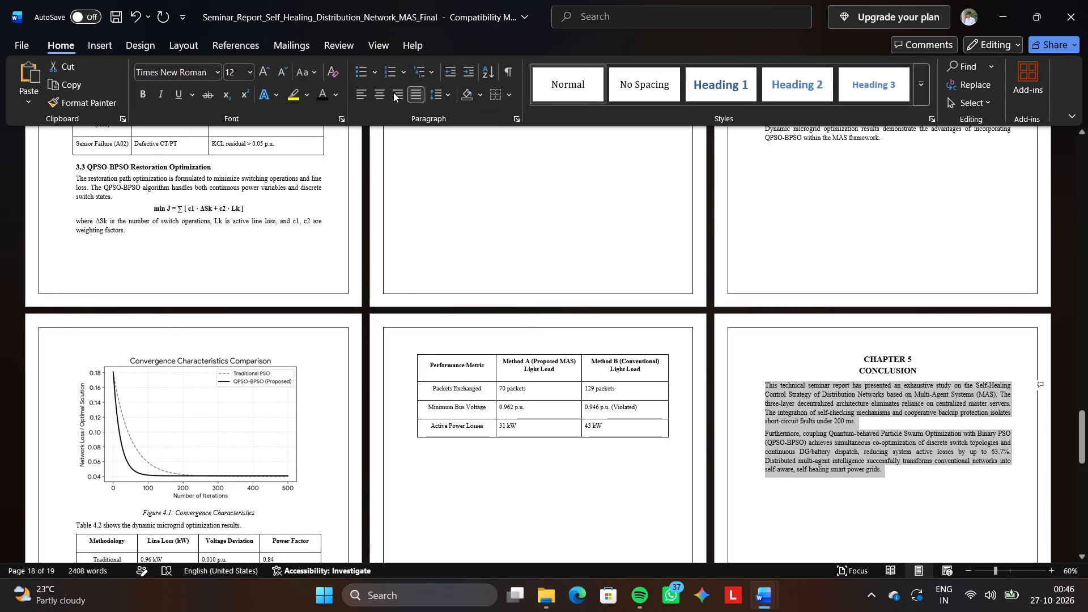
pyautogui.click(442, 93)
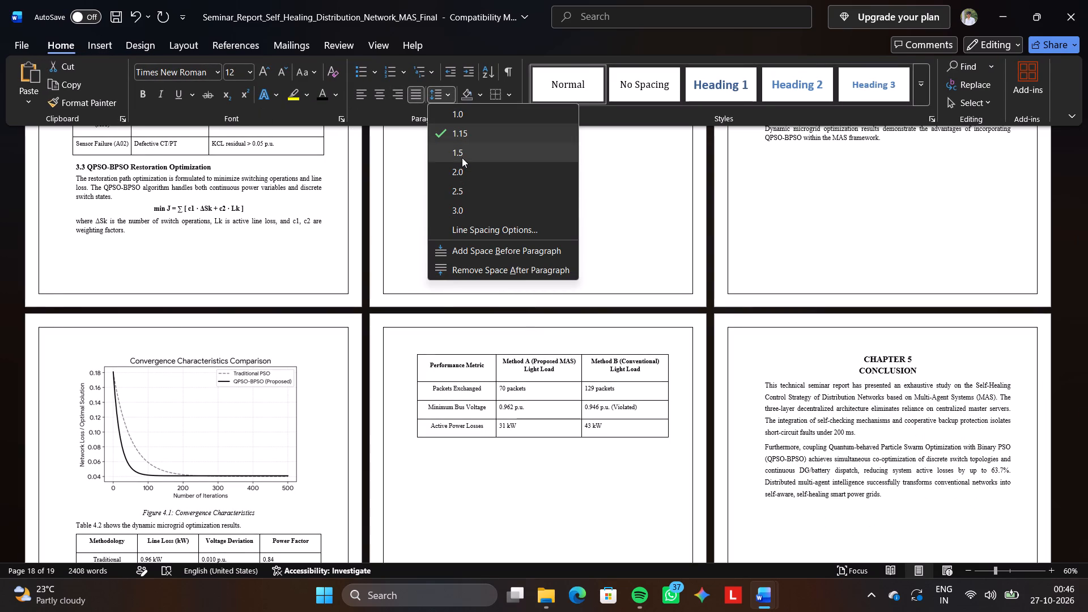
pyautogui.click(462, 158)
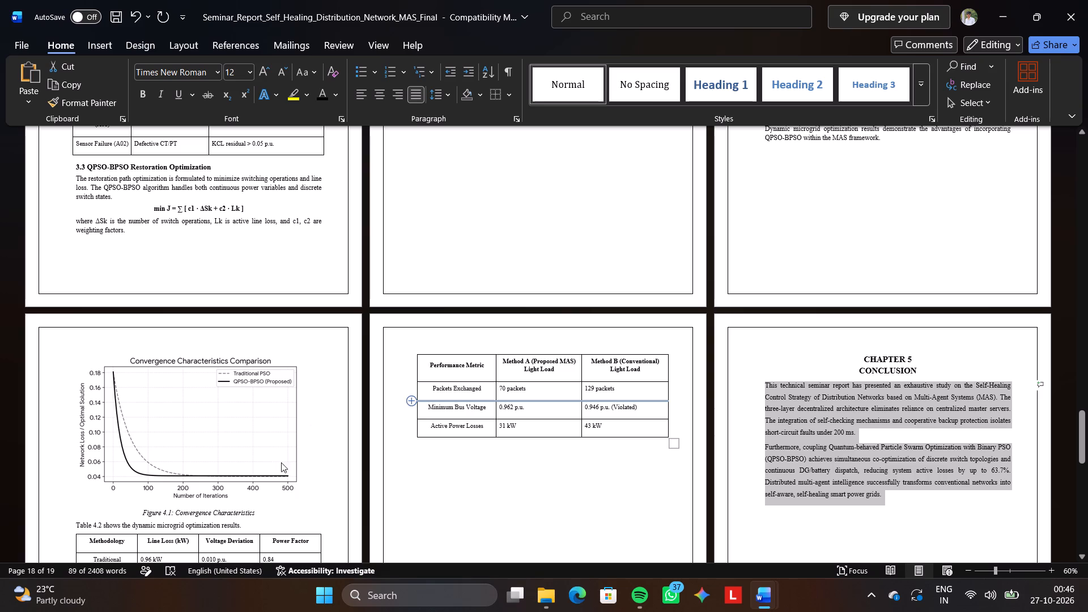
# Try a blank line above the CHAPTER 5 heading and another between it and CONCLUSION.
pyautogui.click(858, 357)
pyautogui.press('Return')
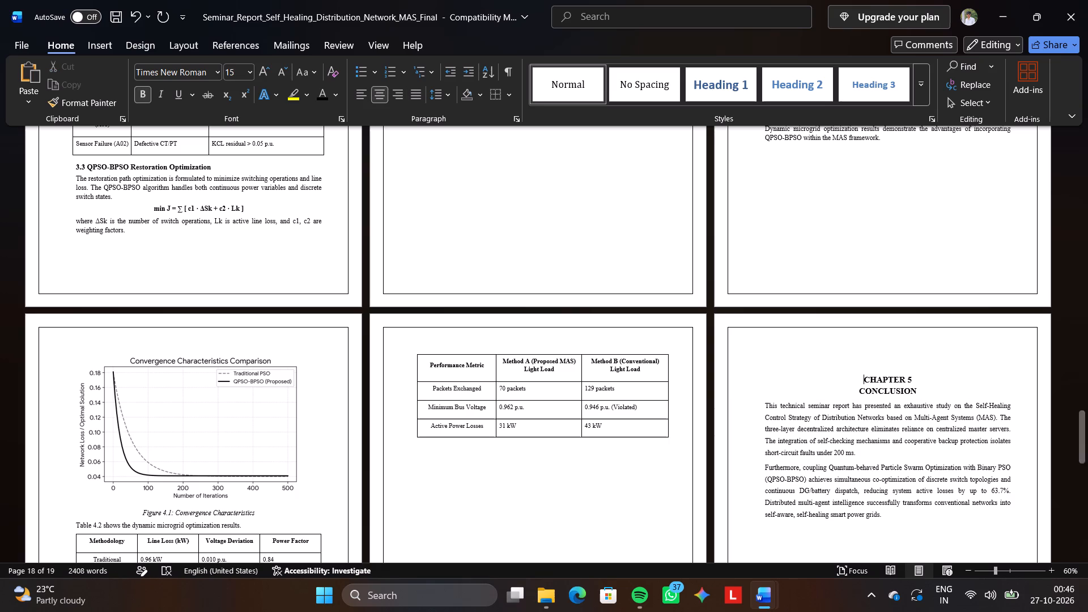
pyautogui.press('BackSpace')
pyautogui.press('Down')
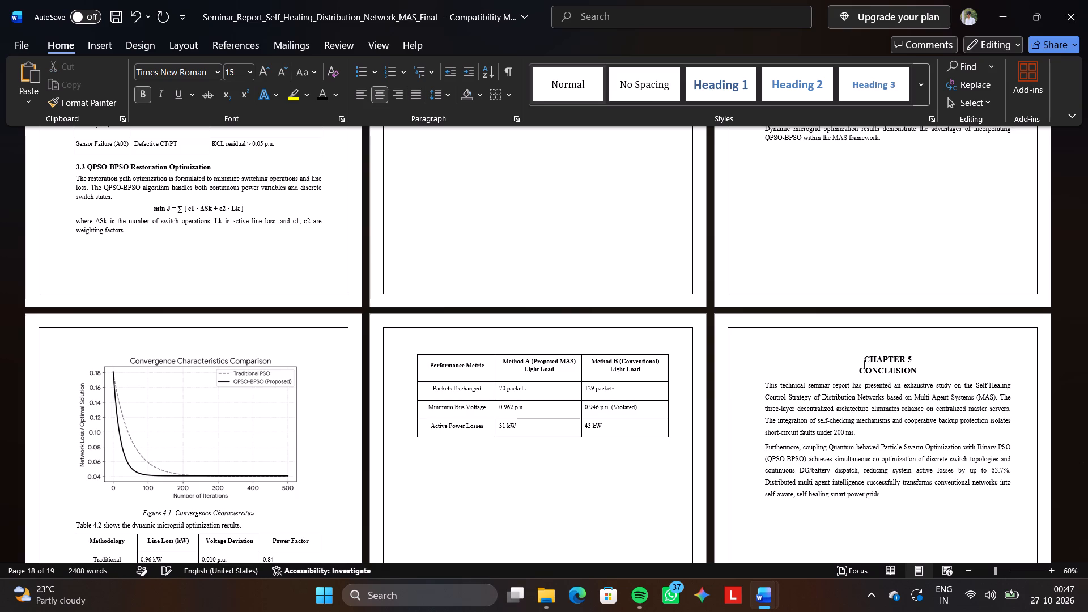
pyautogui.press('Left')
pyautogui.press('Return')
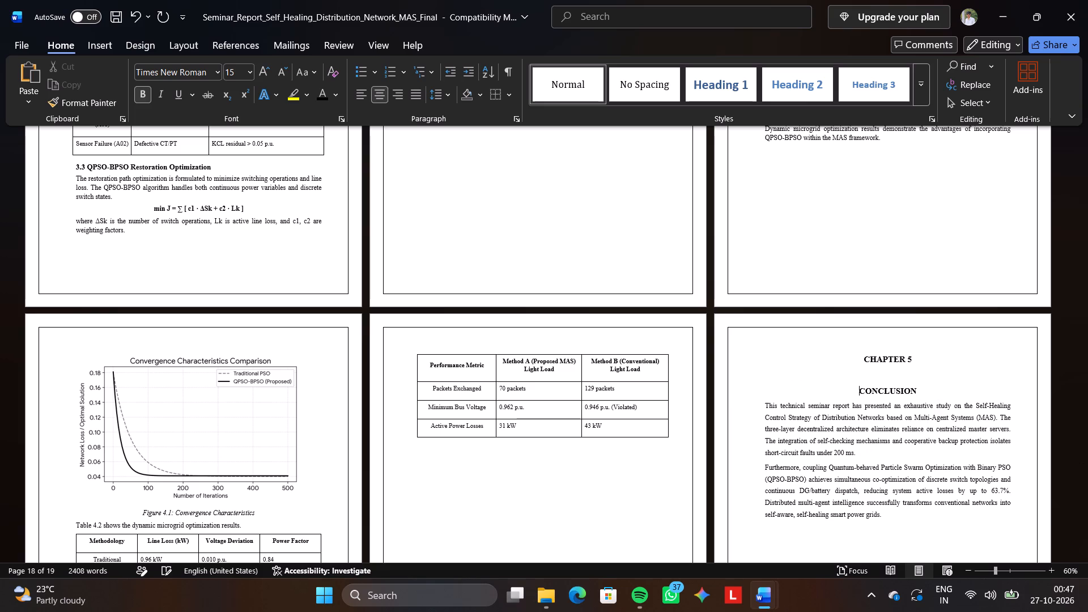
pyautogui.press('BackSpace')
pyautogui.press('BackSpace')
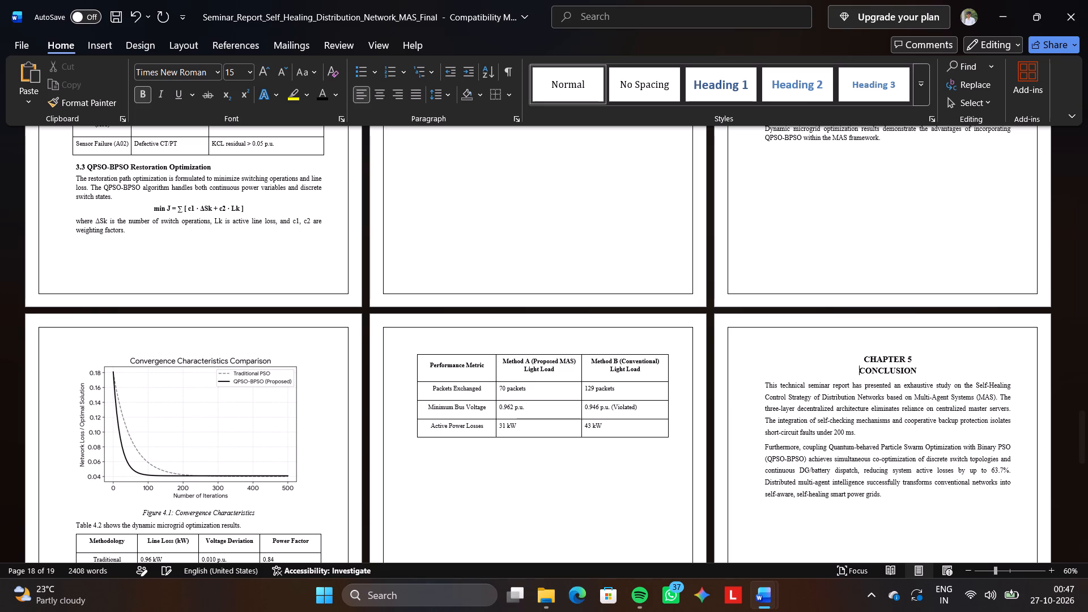
# Set the line spacing of the CHAPTER 5 and CONCLUSION heading lines to 1.5.
pyautogui.moveTo(859, 350); pyautogui.dragTo(865, 352)
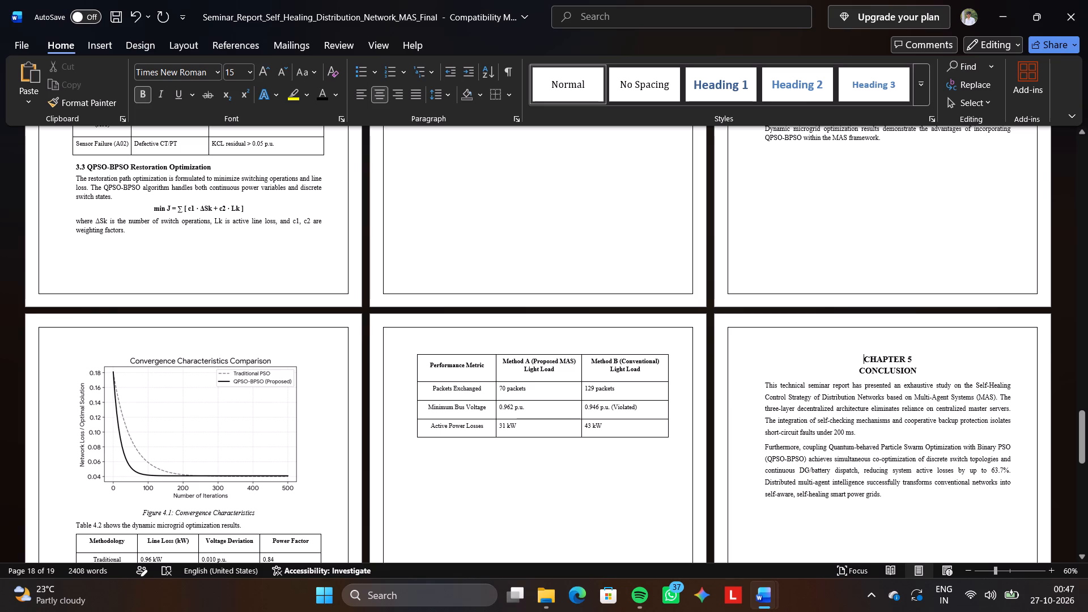
pyautogui.moveTo(865, 352); pyautogui.dragTo(920, 378)
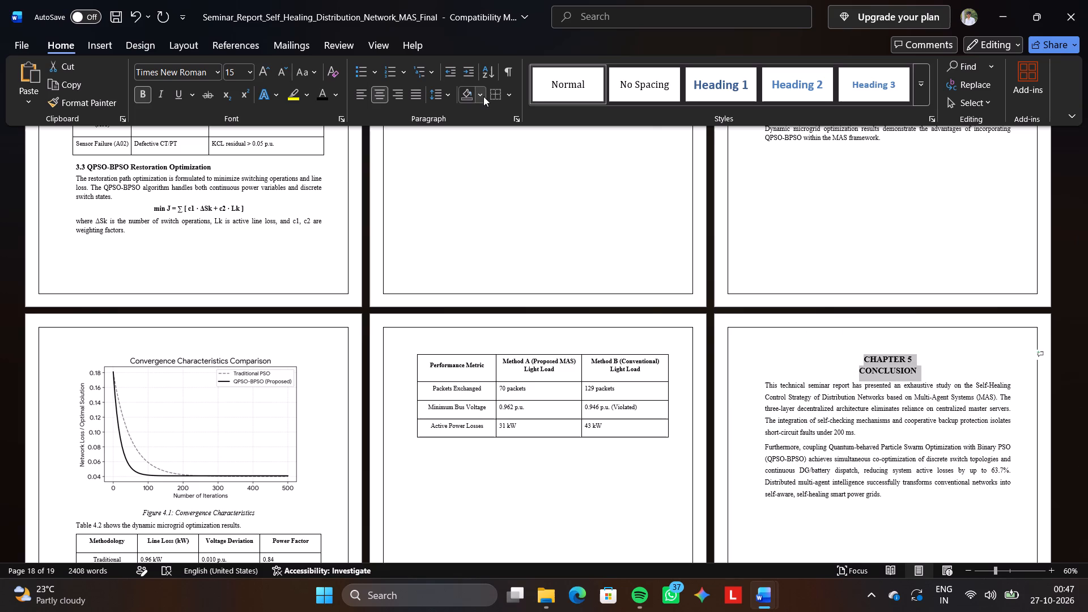
pyautogui.click(483, 97)
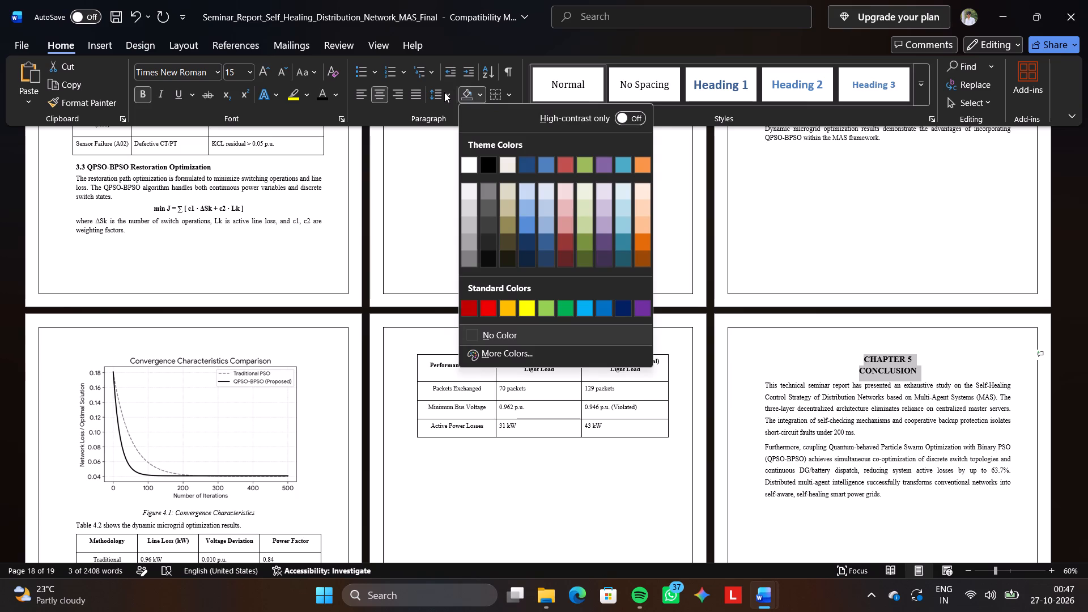
pyautogui.click(444, 92)
pyautogui.click(465, 155)
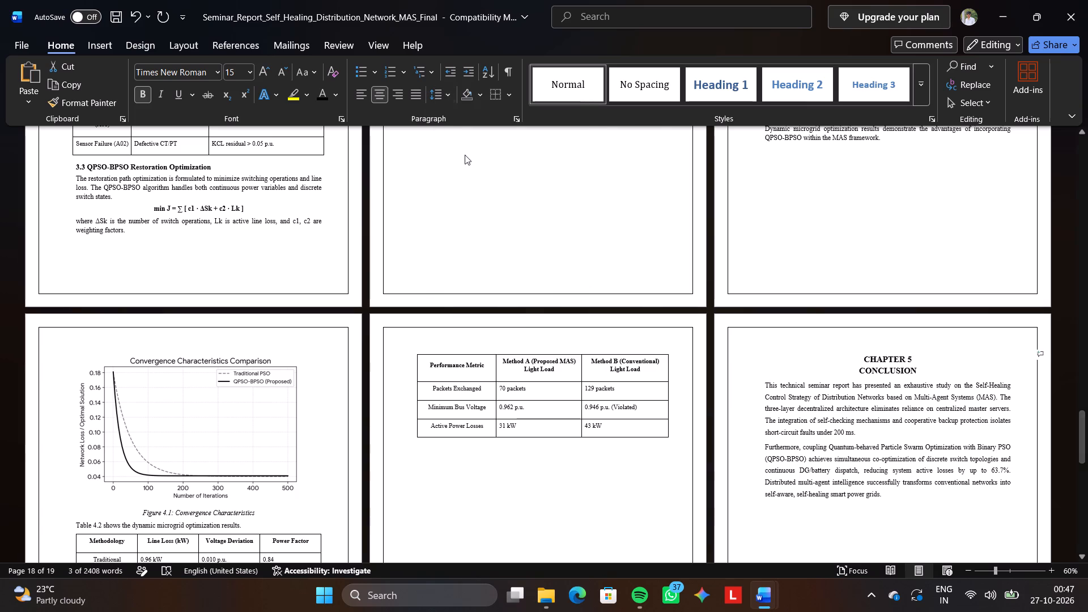
# Set the line spacing of the CHAPTER 4 headings, the 4.1 heading and its introductory paragraph to 1.5.
pyautogui.scroll(1, 945, 403)
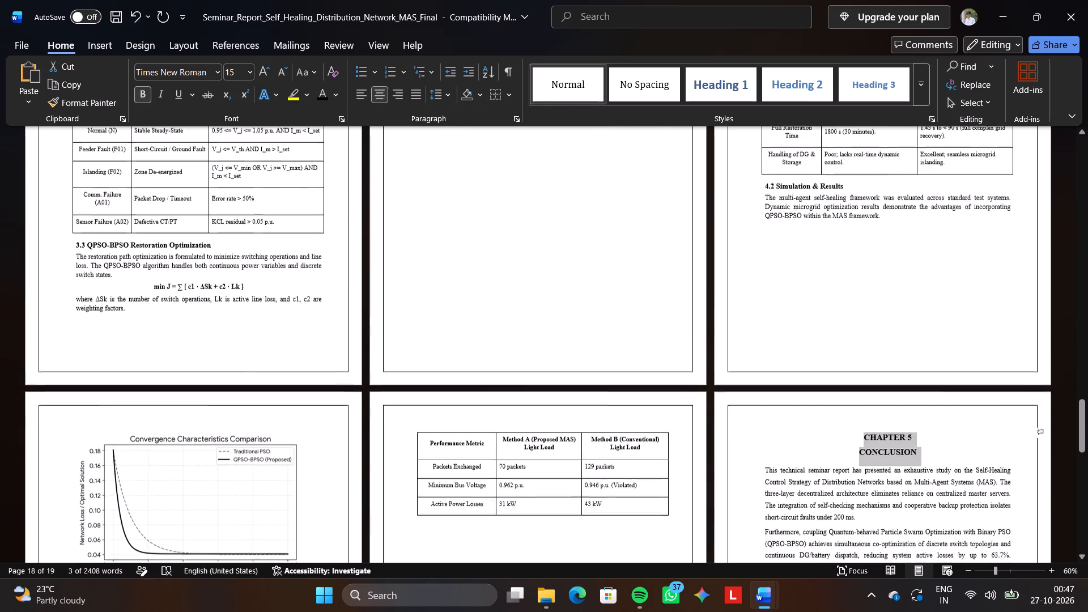
pyautogui.scroll(1, 945, 403)
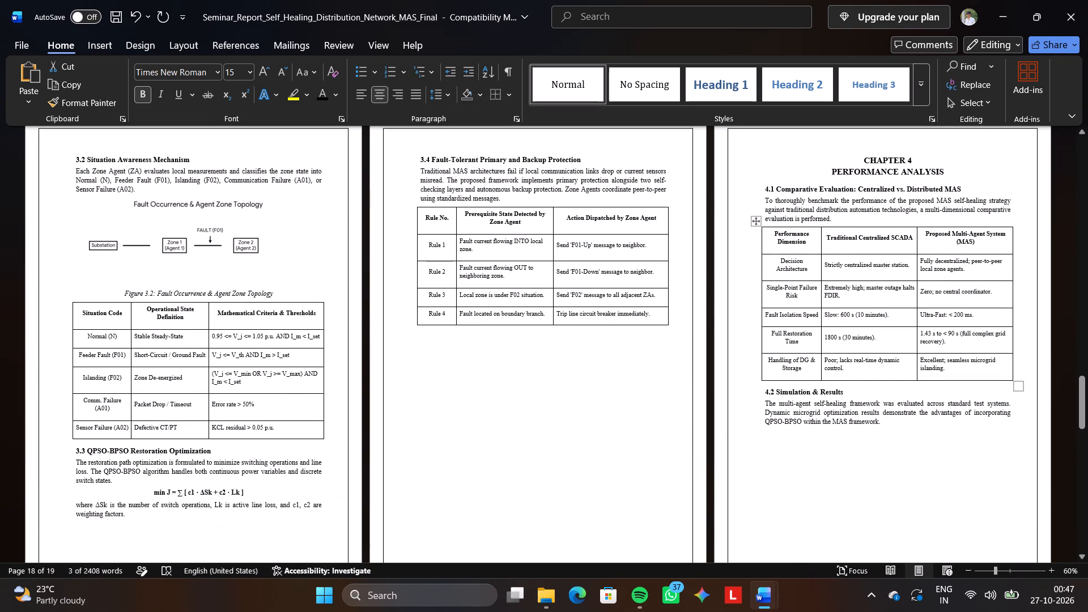
pyautogui.moveTo(845, 148); pyautogui.dragTo(895, 205)
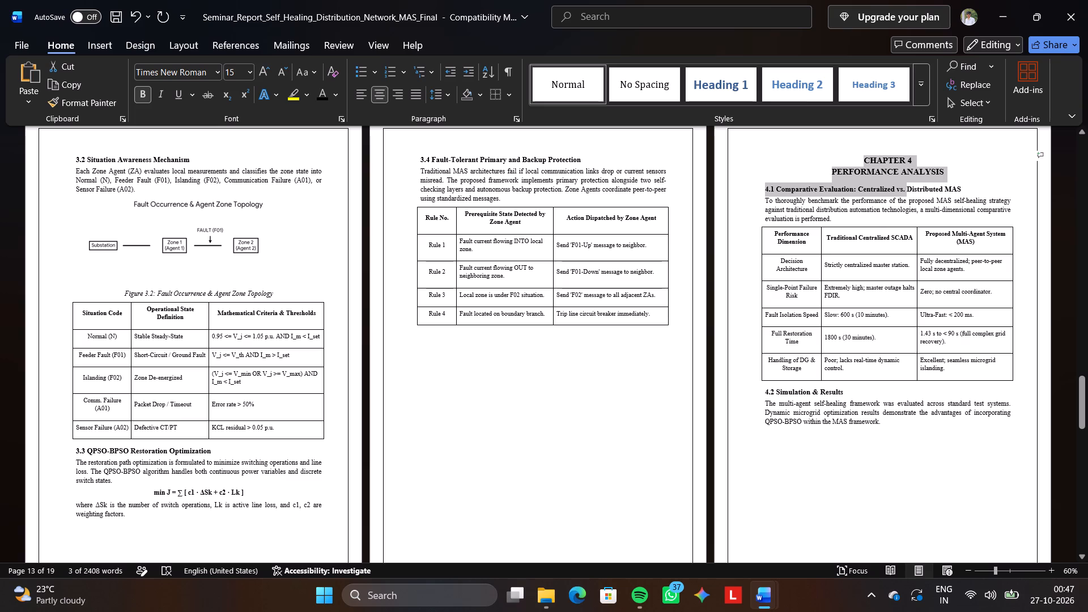
pyautogui.moveTo(895, 205); pyautogui.dragTo(1022, 223)
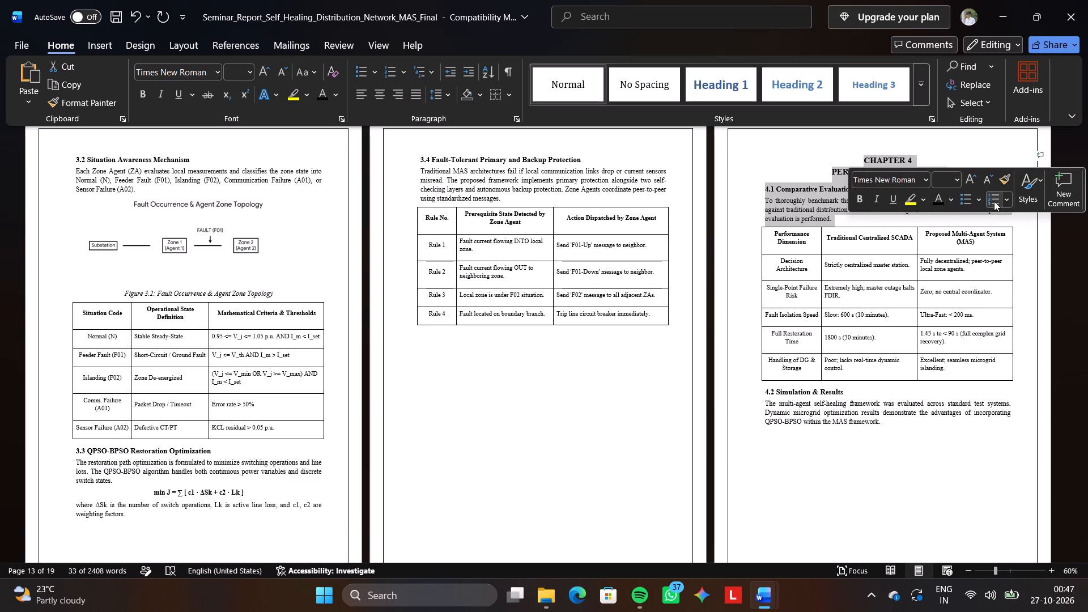
pyautogui.click(441, 96)
pyautogui.click(458, 154)
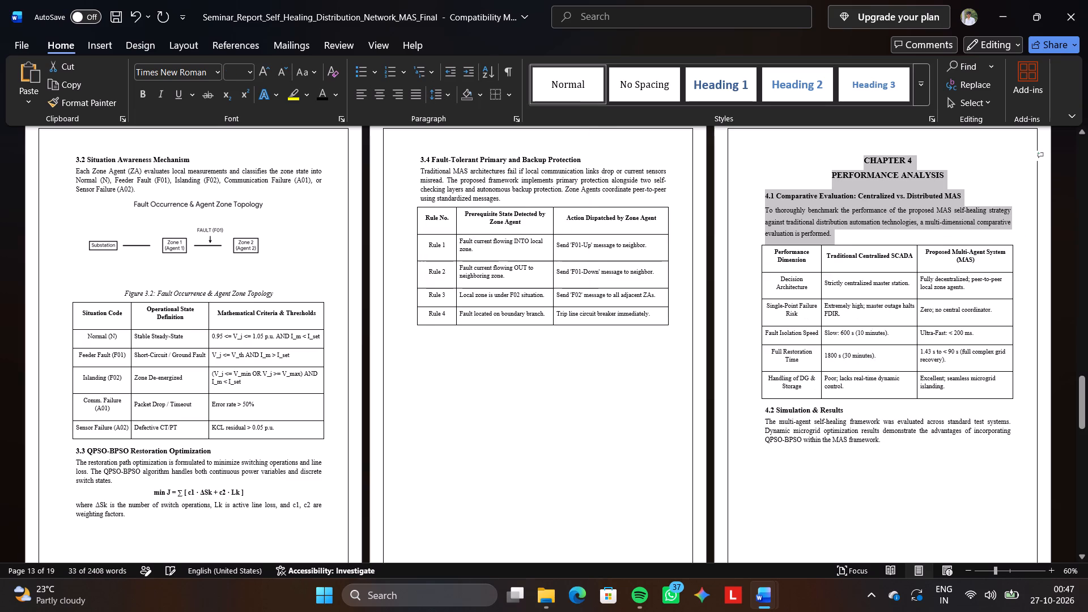
# Set the line spacing of the 4.2 Simulation & Results heading and its paragraph to 1.5.
pyautogui.moveTo(759, 405); pyautogui.dragTo(878, 466)
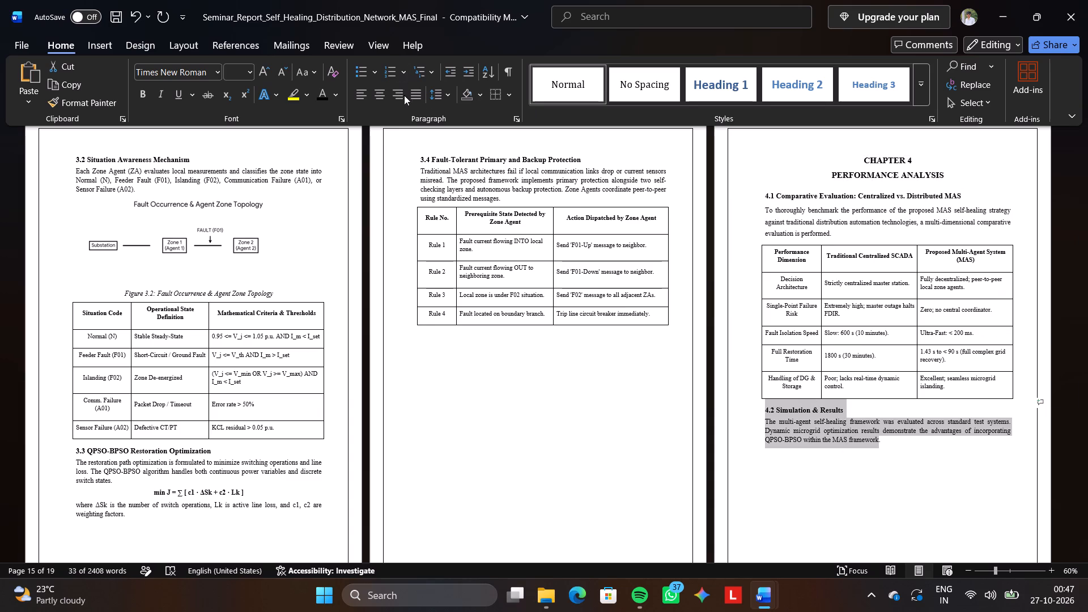
pyautogui.click(448, 95)
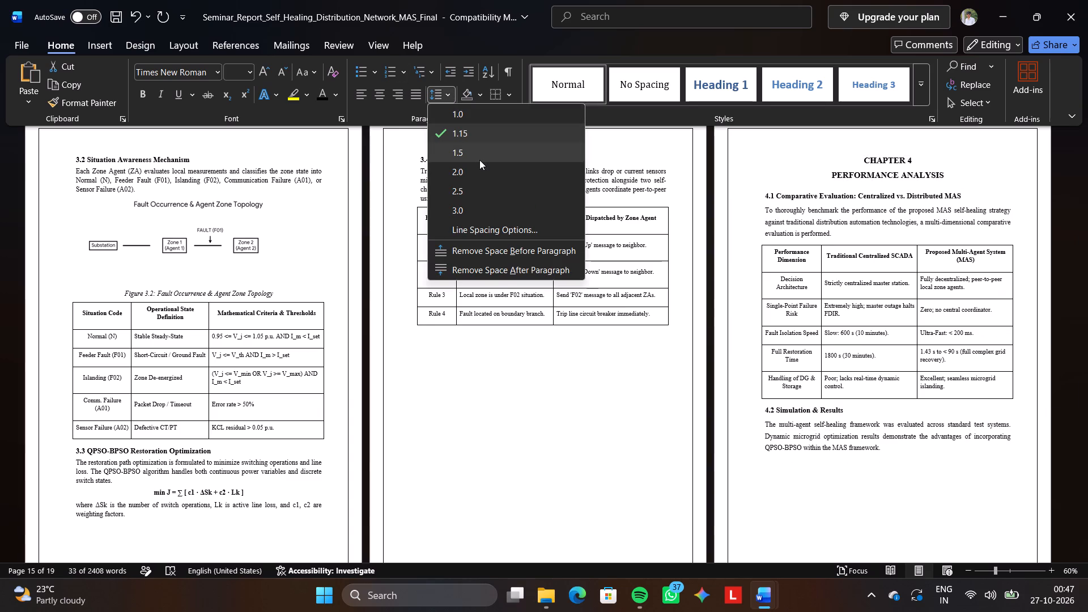
pyautogui.click(480, 160)
# Set the line spacing of the 3.4 Fault-Tolerant Primary and Backup Protection heading and its paragraph to 1.5.
pyautogui.moveTo(411, 152); pyautogui.dragTo(507, 197)
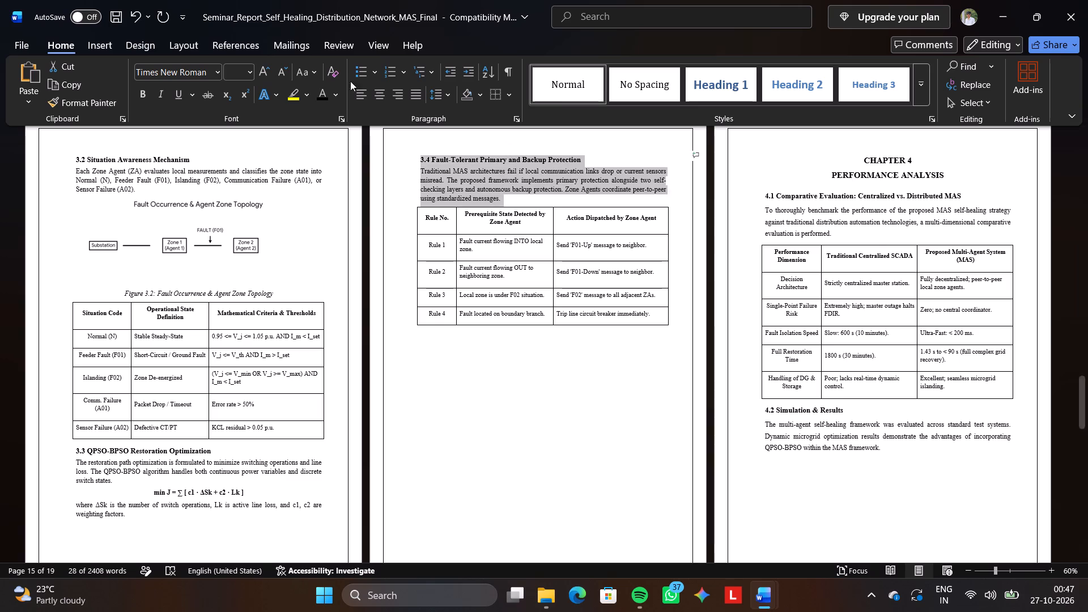
pyautogui.tripleClick(437, 96)
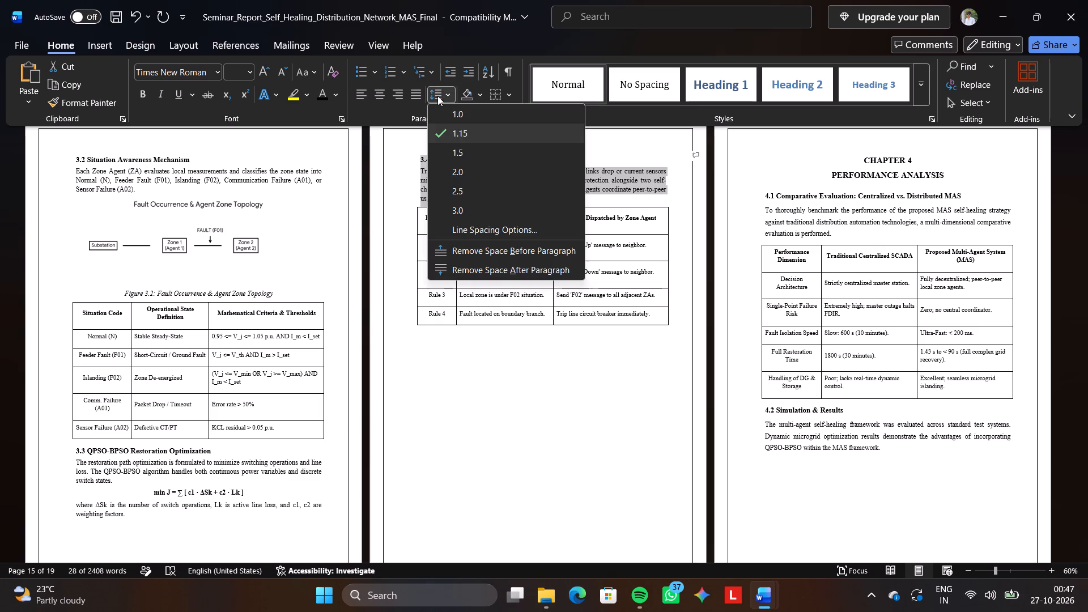
pyautogui.click(455, 146)
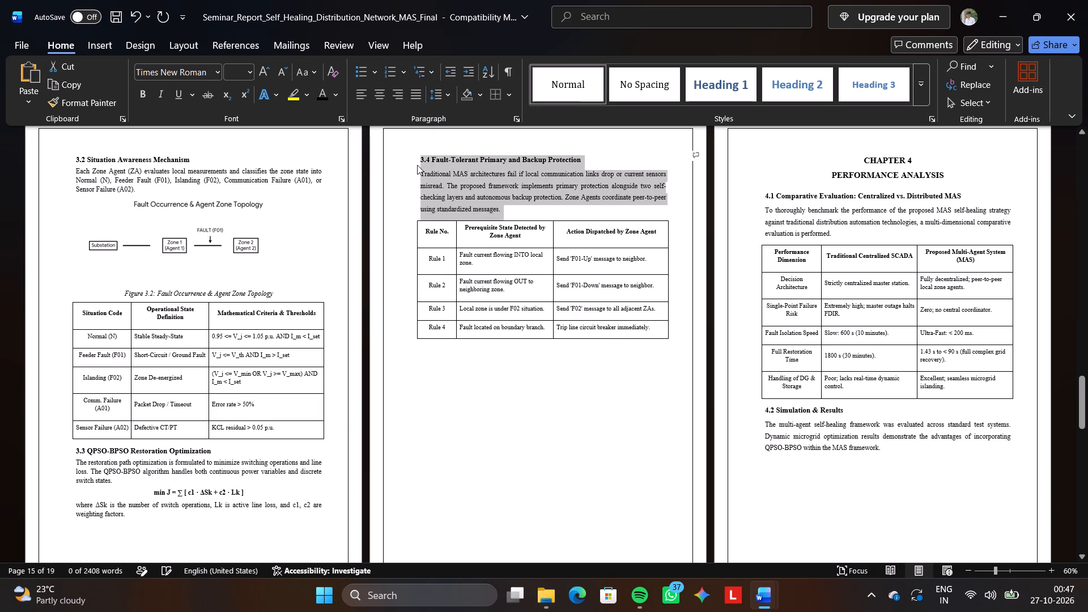
# Set the line spacing of the 3.3 QPSO-BPSO Restoration Optimization heading, its paragraphs and the equation to 1.5.
pyautogui.scroll(-1, 309, 413)
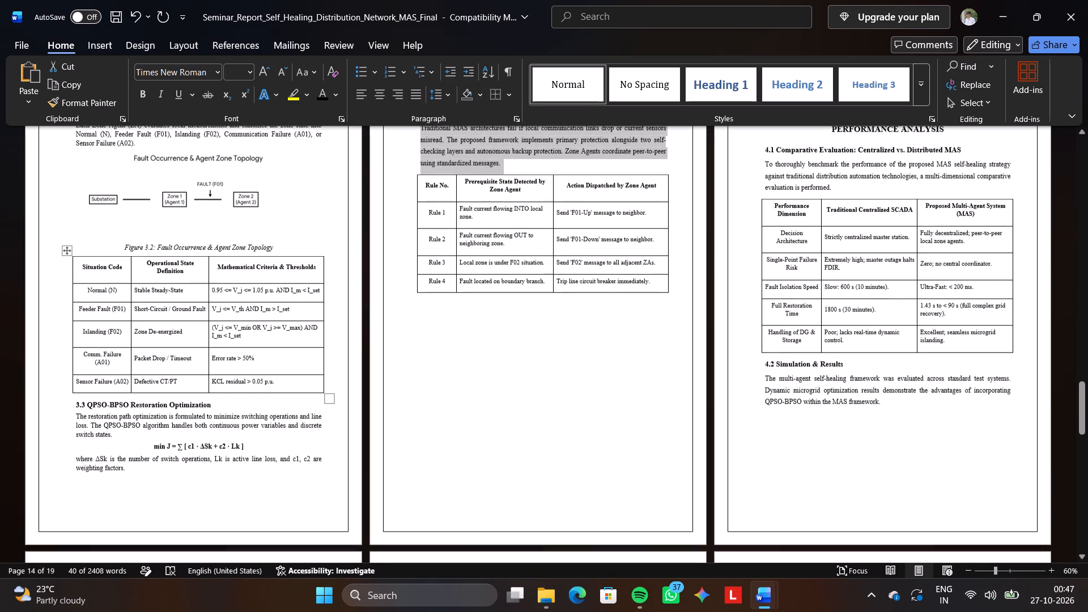
pyautogui.moveTo(328, 457); pyautogui.dragTo(103, 419)
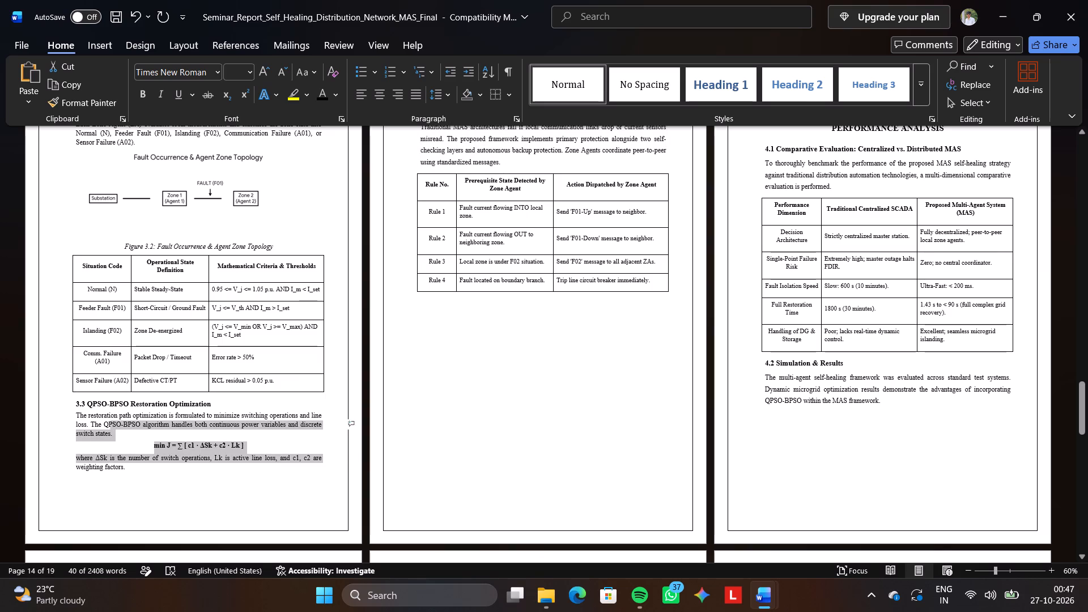
pyautogui.moveTo(103, 419); pyautogui.dragTo(75, 405)
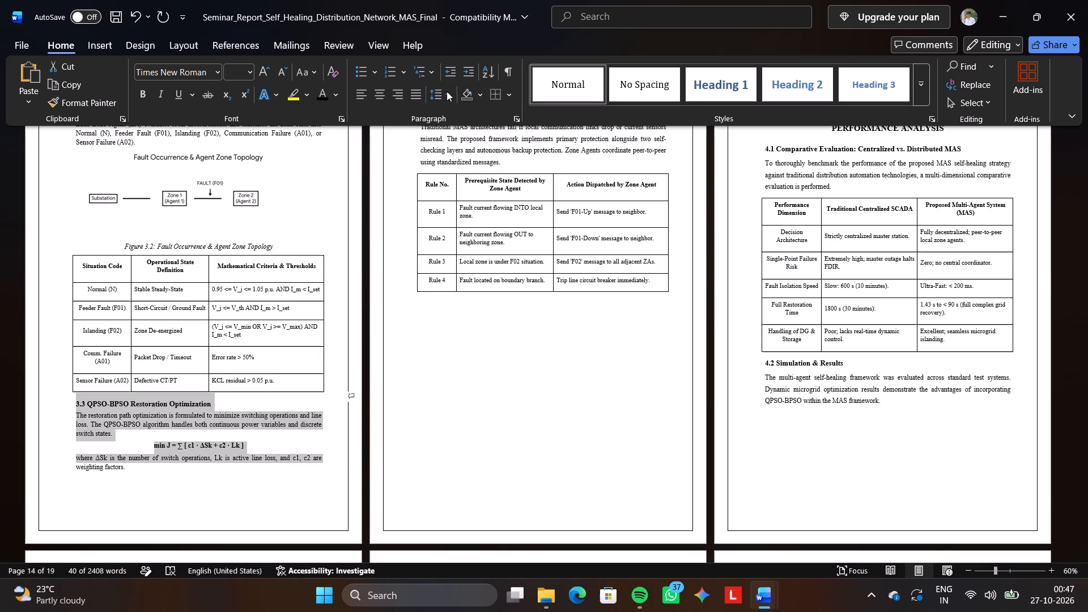
pyautogui.moveTo(447, 91); pyautogui.dragTo(460, 155)
pyautogui.click(460, 155)
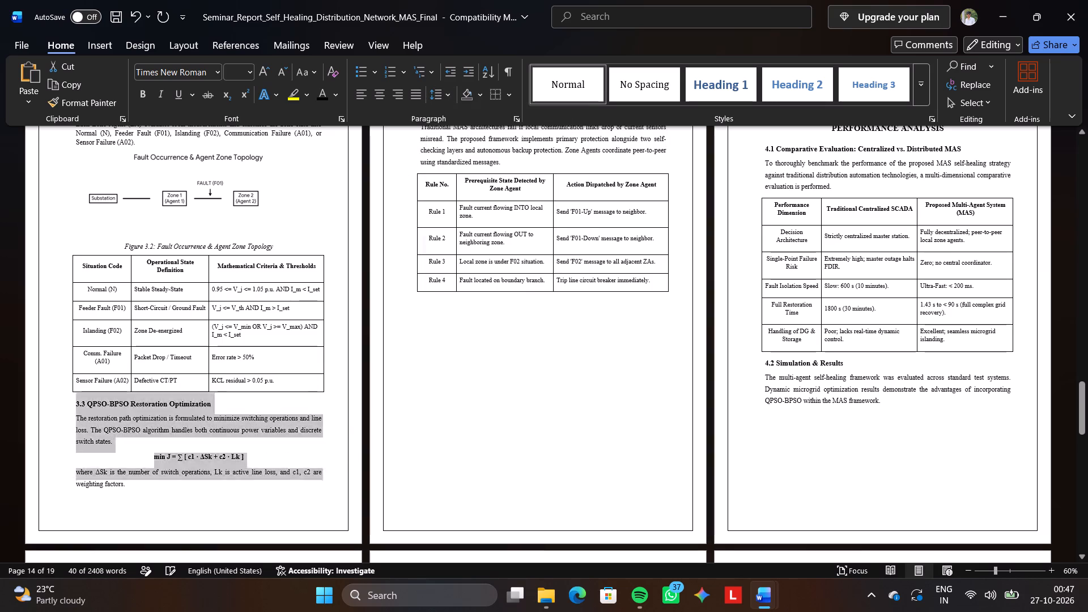
pyautogui.click(145, 492)
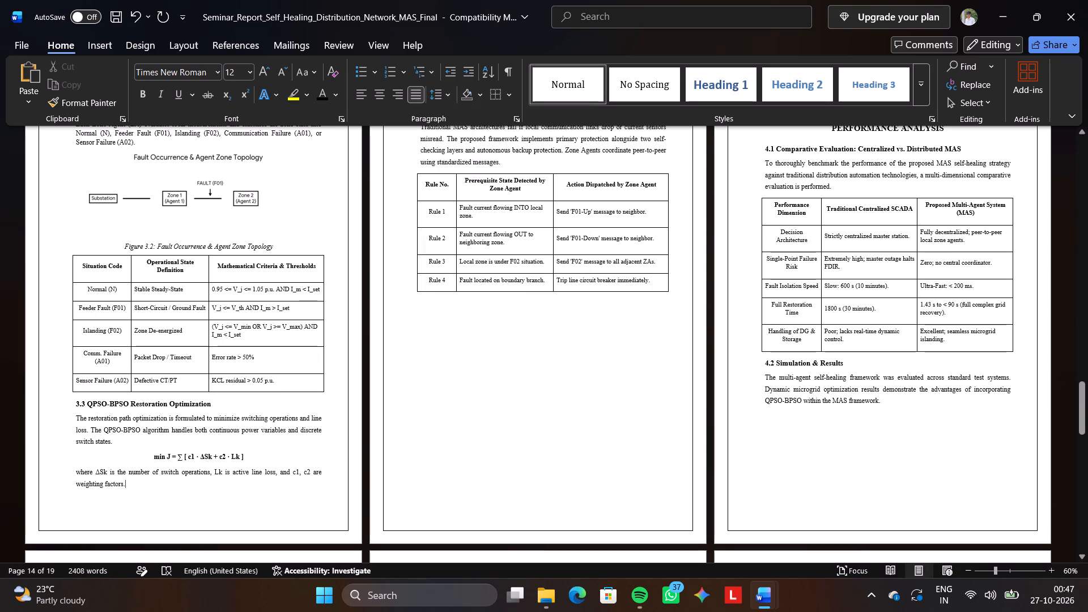
# Set the line spacing of the 3.2 Situation Awareness Mechanism heading and its paragraph to 1.5.
pyautogui.scroll(1, 136, 272)
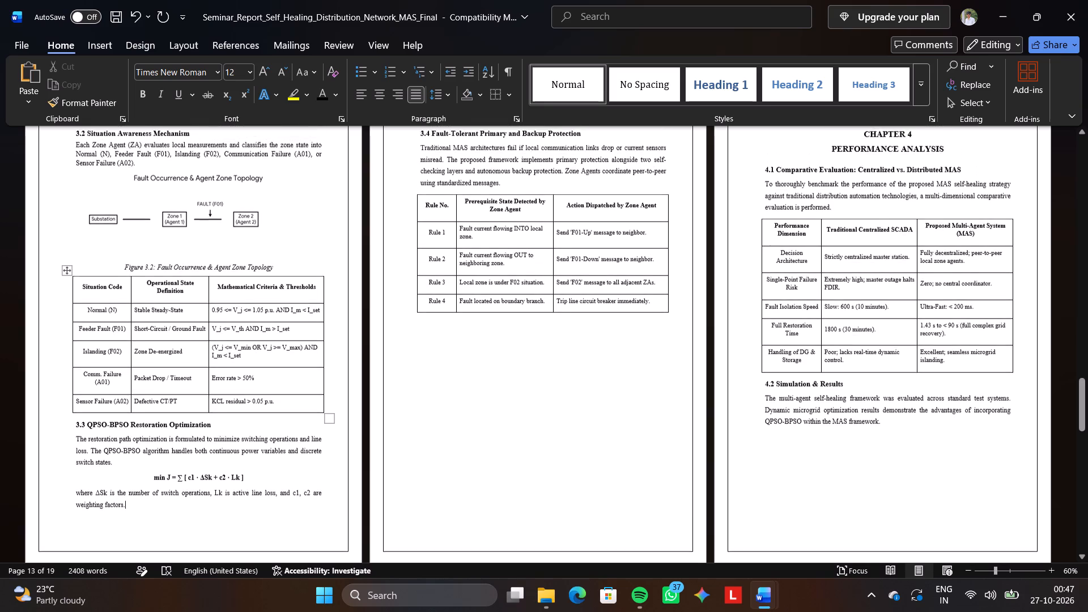
pyautogui.scroll(1, 136, 272)
pyautogui.click(270, 274)
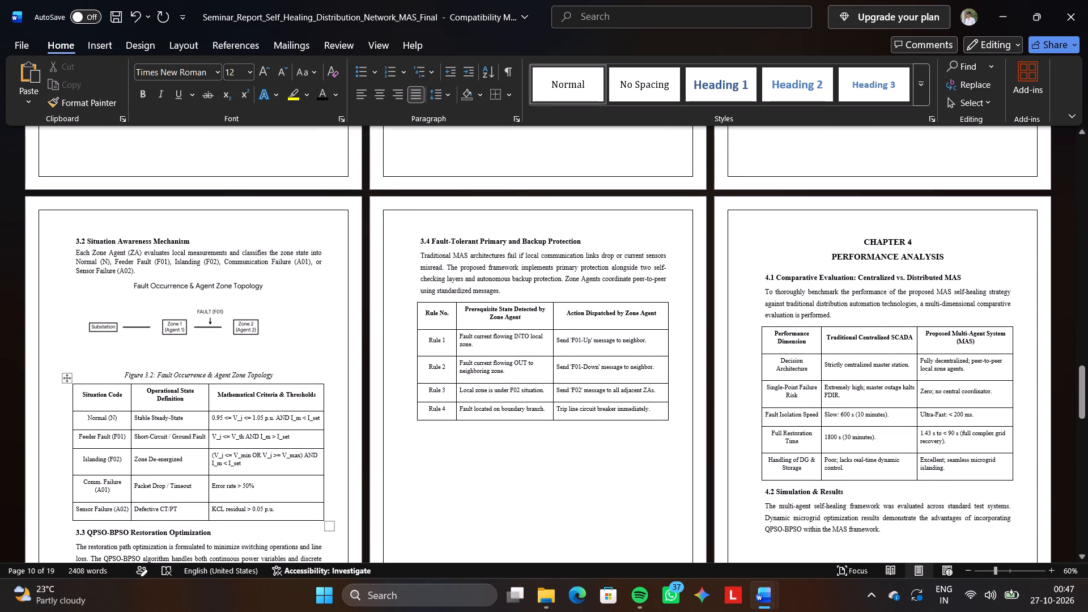
pyautogui.moveTo(270, 274); pyautogui.dragTo(78, 242)
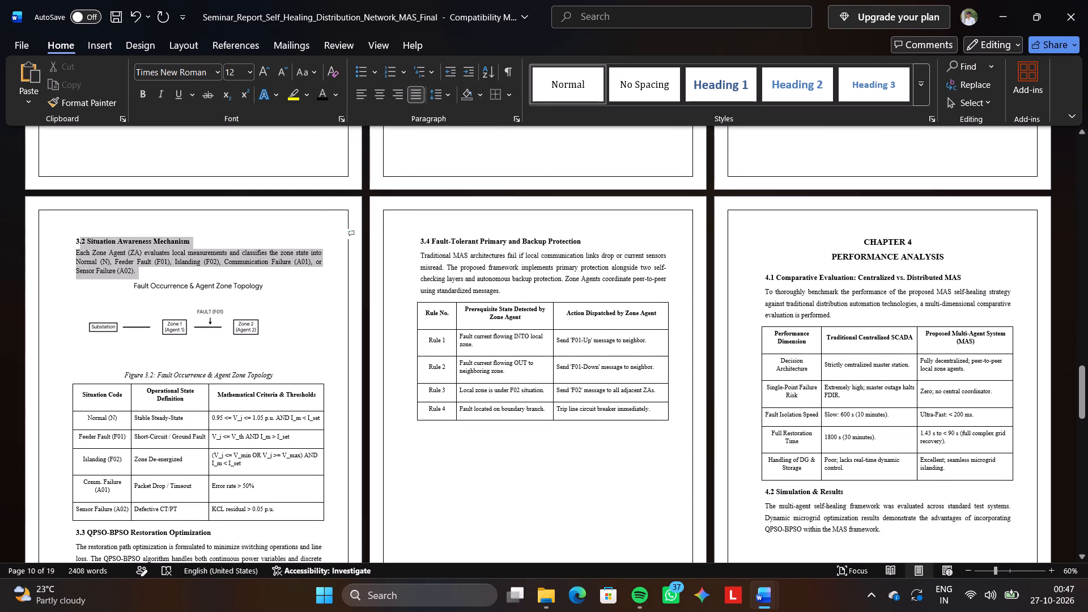
pyautogui.moveTo(78, 242); pyautogui.dragTo(75, 240)
pyautogui.click(448, 97)
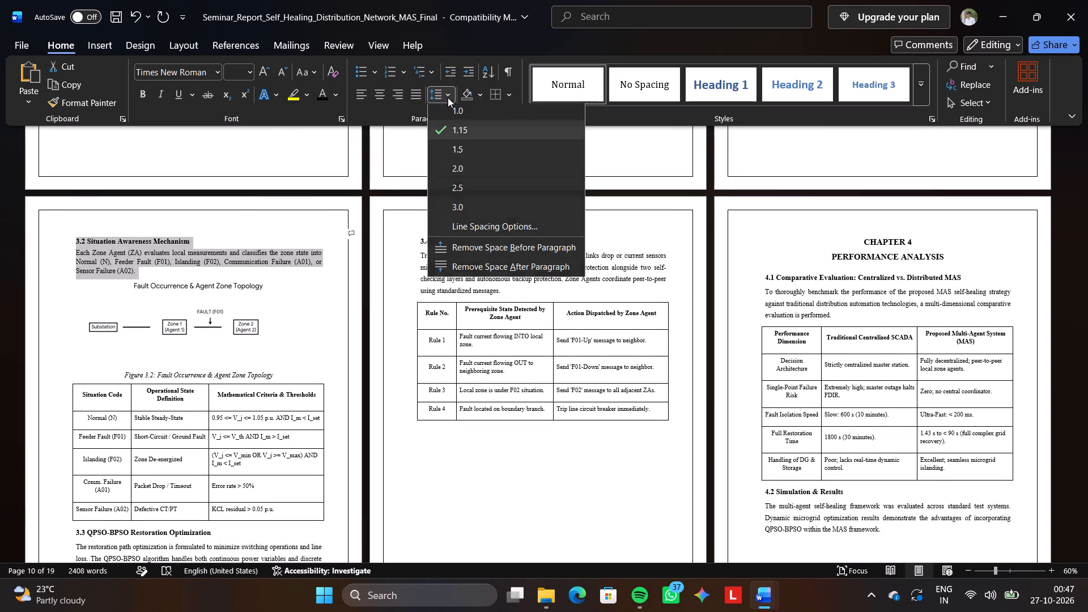
pyautogui.click(461, 151)
# Set the line spacing of the CHAPTER 3 headings, the 3.1 heading and its introductory paragraph to 1.5.
pyautogui.scroll(2, 376, 186)
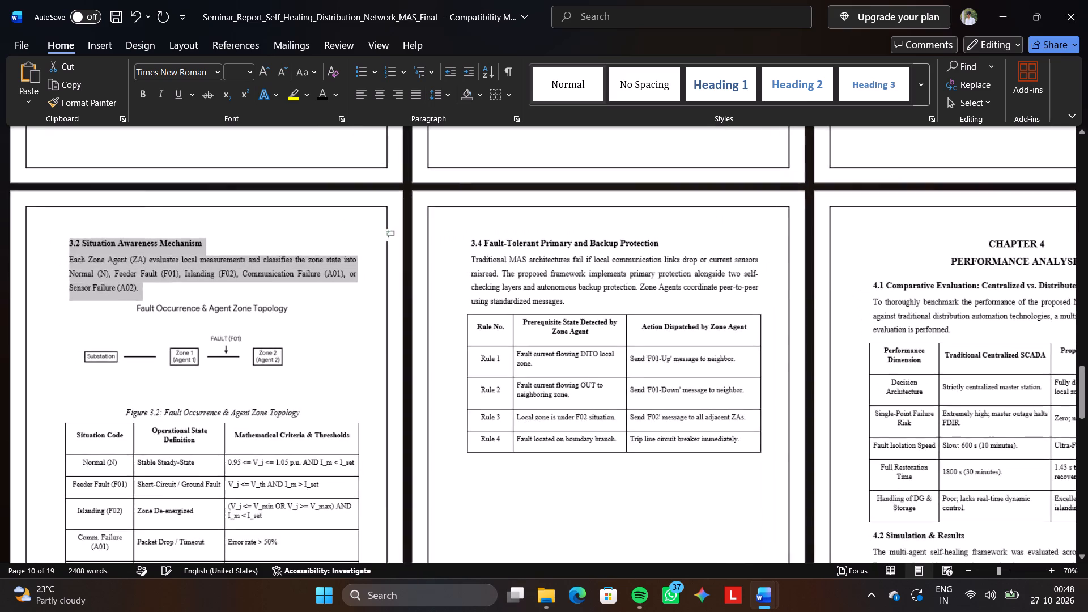
pyautogui.keyDown('ctrl'); pyautogui.scroll(-1, 416, 245); pyautogui.keyUp('ctrl')
pyautogui.scroll(1, 573, 181)
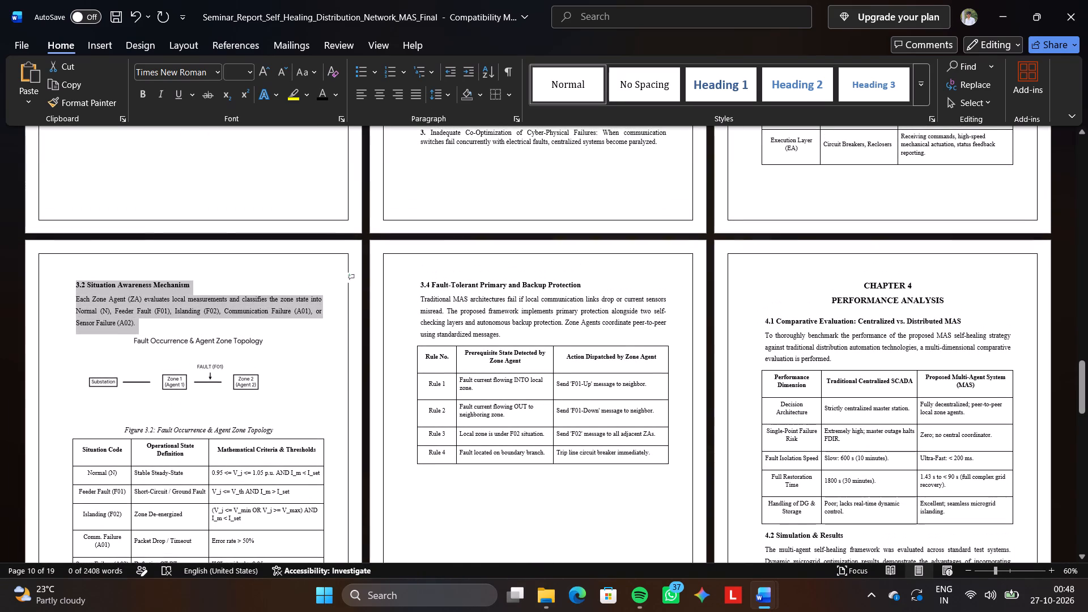
pyautogui.doubleClick(1051, 571)
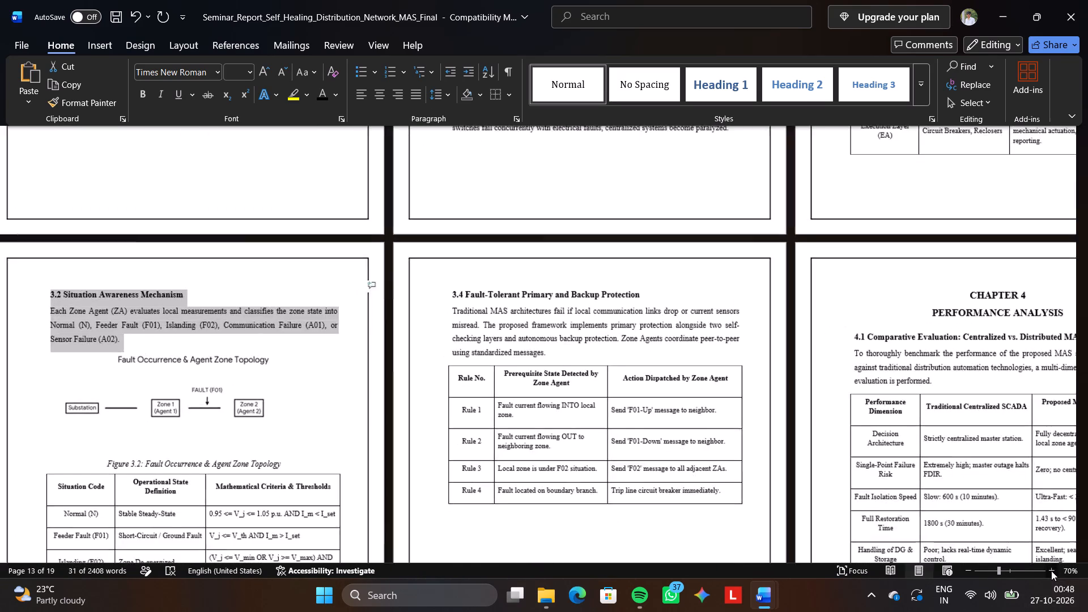
pyautogui.click(1051, 571)
pyautogui.click(1051, 571)
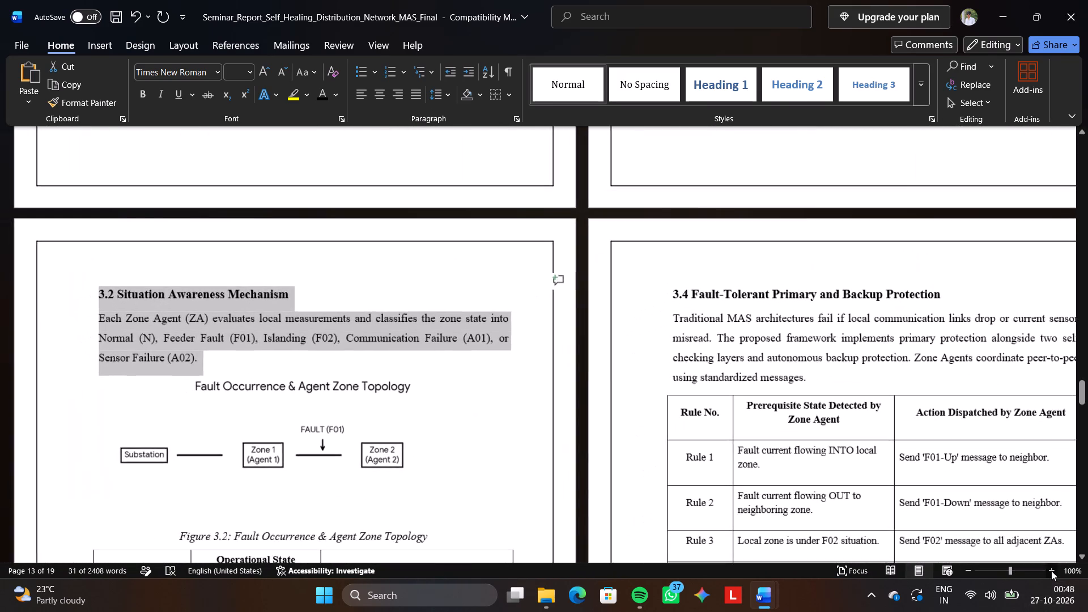
pyautogui.scroll(2, 775, 455)
pyautogui.scroll(-1, 775, 455)
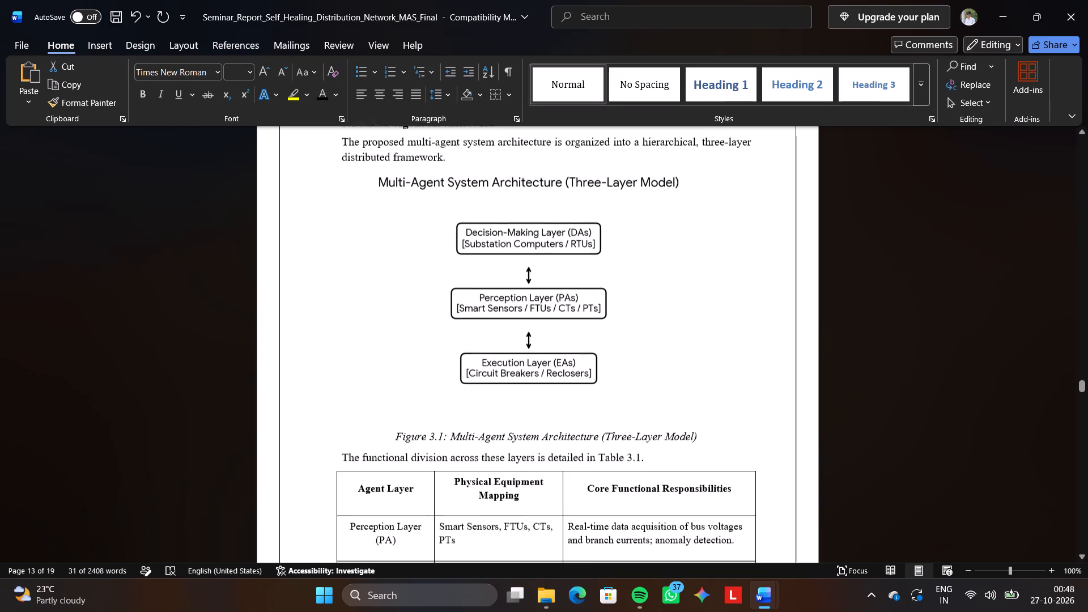
pyautogui.scroll(-1, 775, 455)
pyautogui.scroll(1, 775, 455)
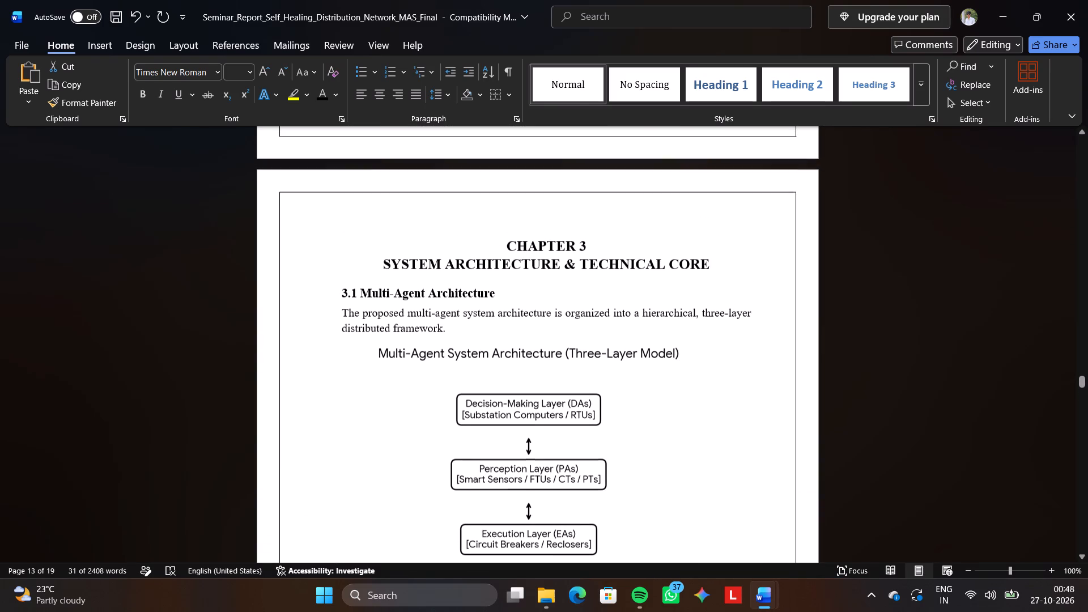
pyautogui.scroll(1, 775, 455)
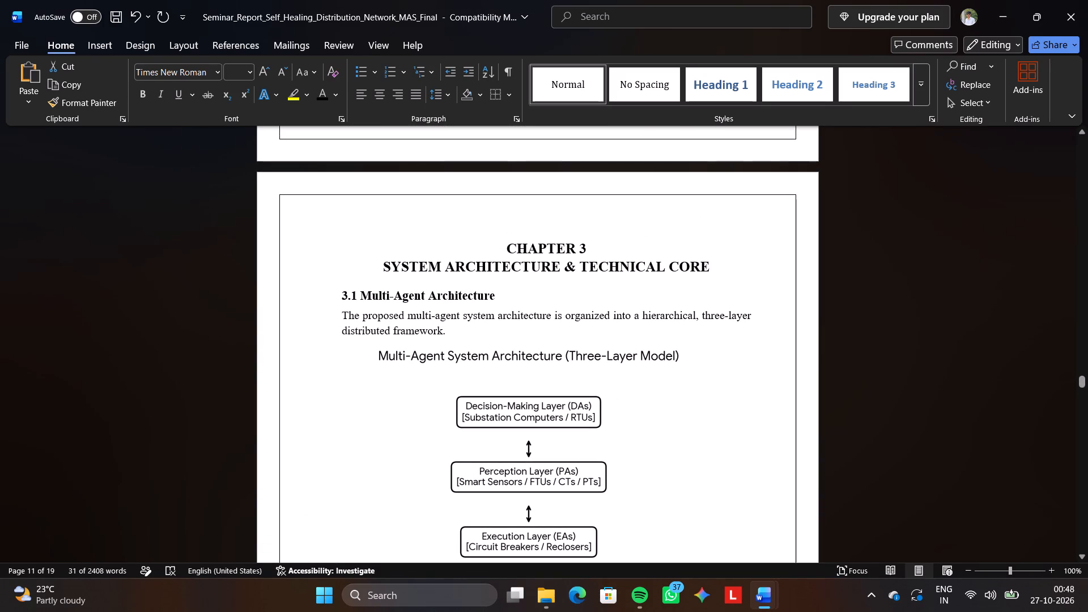
pyautogui.moveTo(767, 333); pyautogui.dragTo(381, 233)
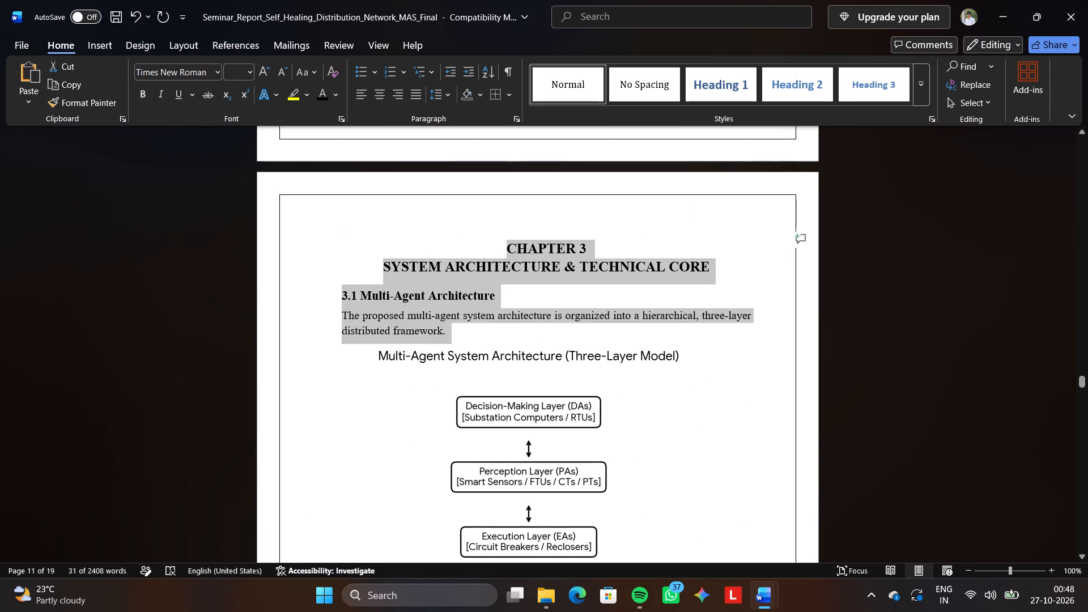
pyautogui.moveTo(381, 233); pyautogui.dragTo(382, 233)
pyautogui.click(449, 92)
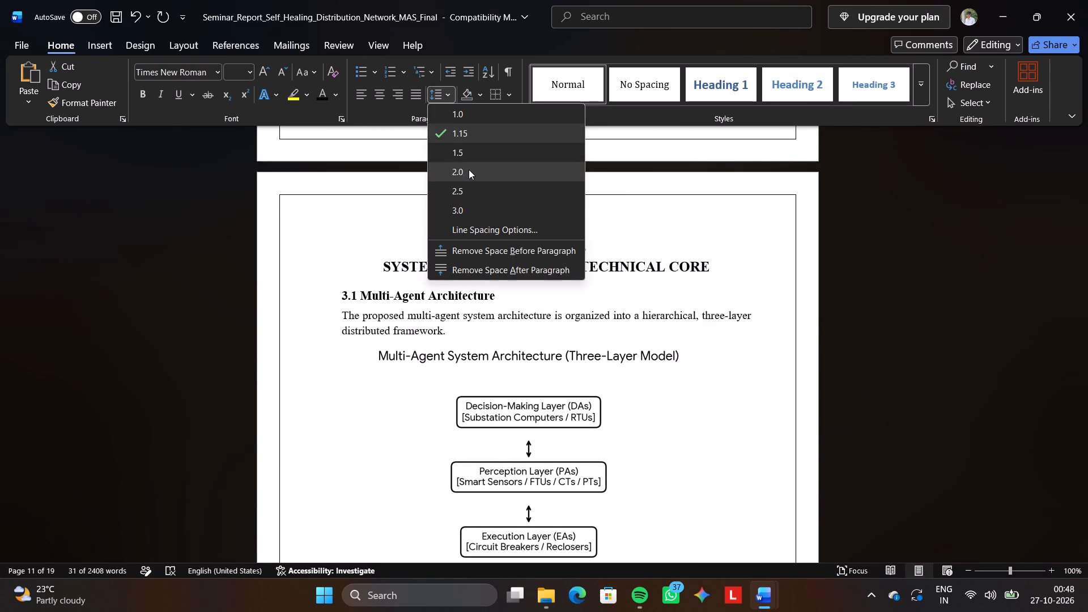
pyautogui.click(468, 149)
# Set the line spacing of the 2.4 Critical Gaps heading, its introduction and the three numbered gaps to 1.5.
pyautogui.scroll(1, 468, 149)
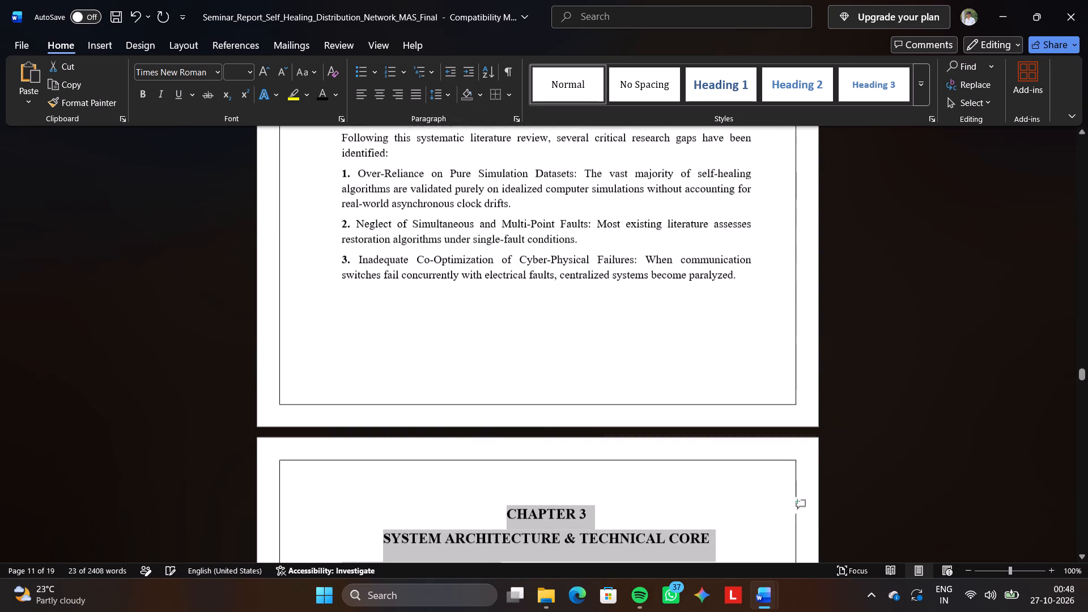
pyautogui.scroll(1, 468, 149)
pyautogui.moveTo(754, 303); pyautogui.dragTo(341, 91)
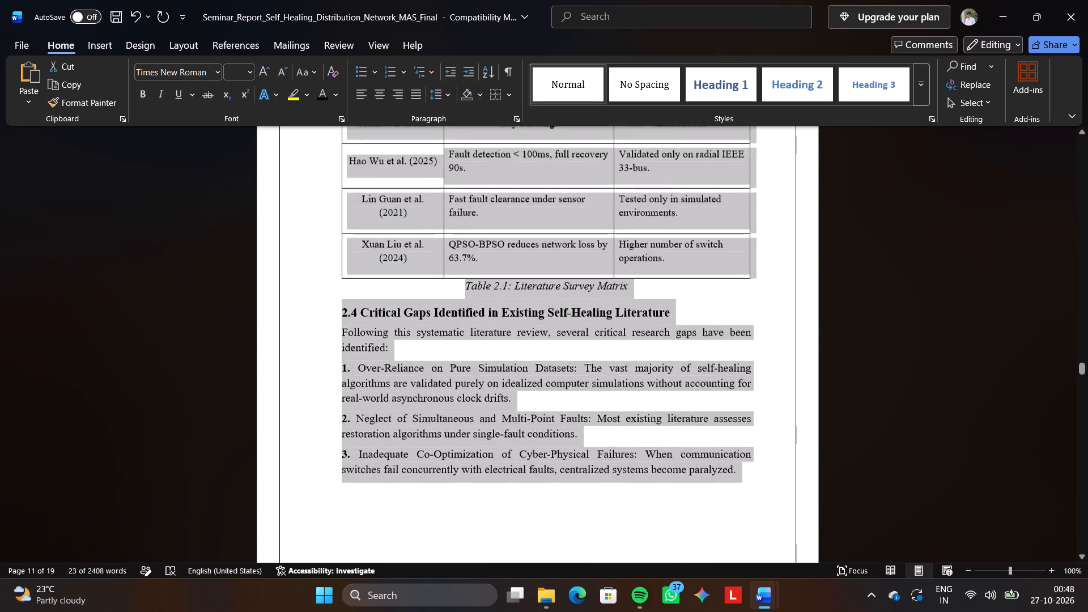
pyautogui.moveTo(341, 91); pyautogui.dragTo(415, 569)
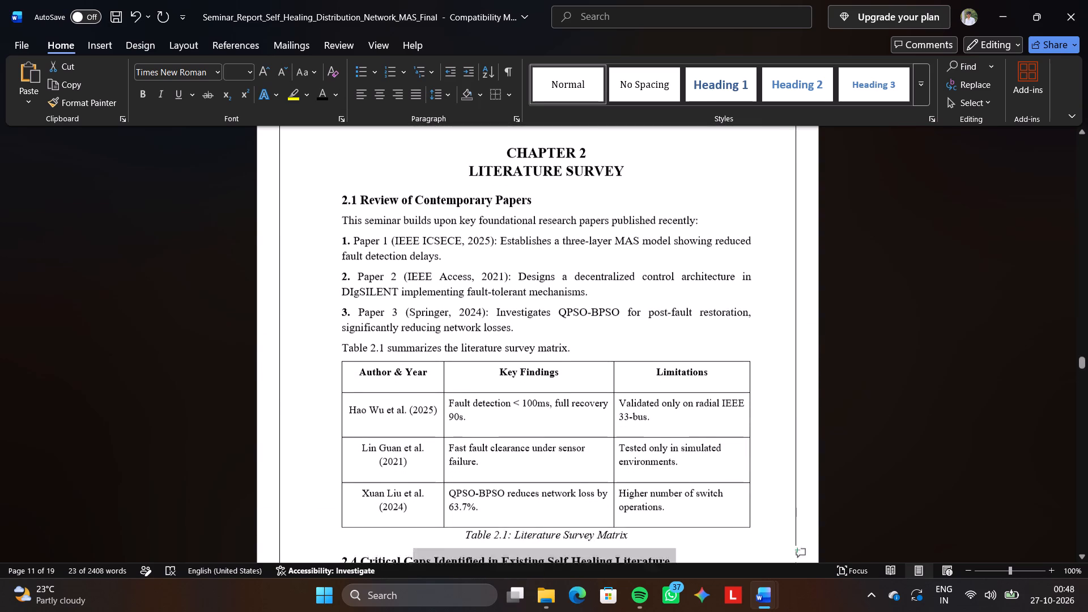
pyautogui.moveTo(415, 569); pyautogui.dragTo(342, 529)
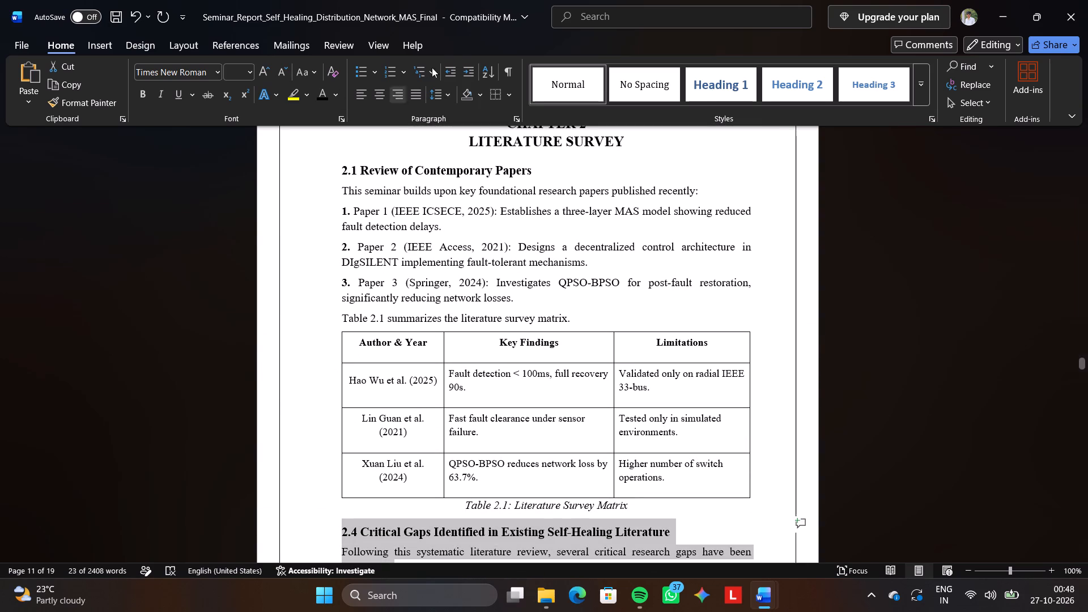
pyautogui.click(440, 102)
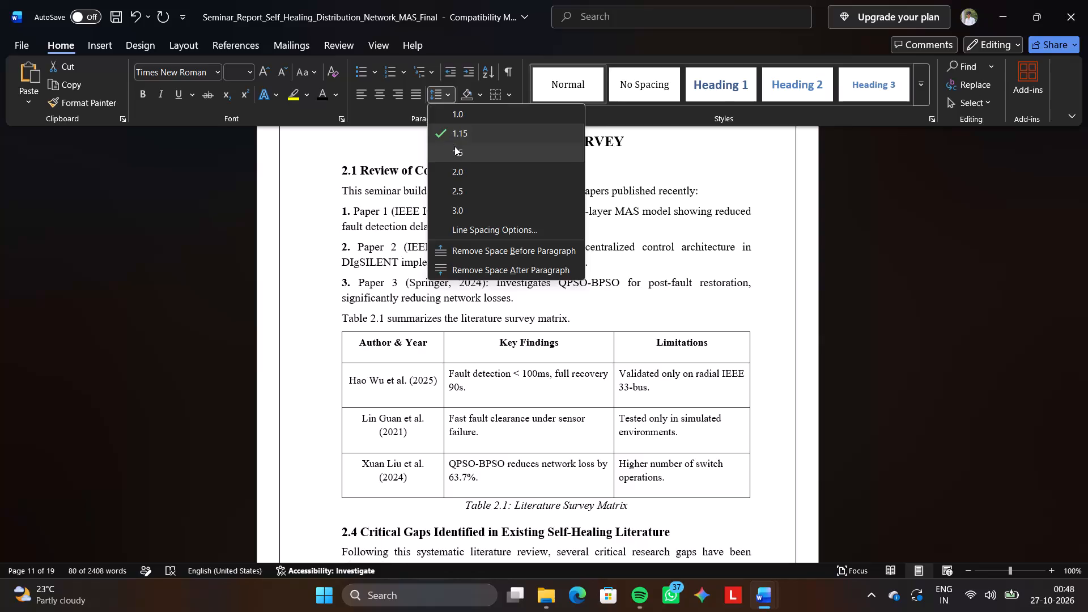
pyautogui.click(454, 146)
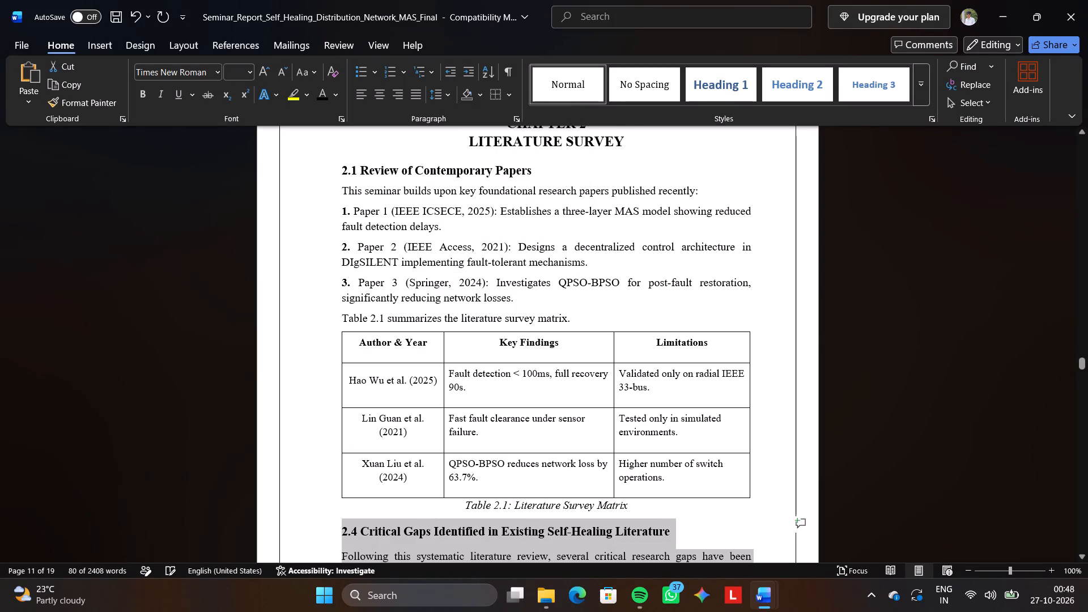
# Set the line spacing of the 2.1 heading, its introduction, the three paper entries and the Table 2.1 sentence to 1.5.
pyautogui.moveTo(577, 320); pyautogui.dragTo(303, 181)
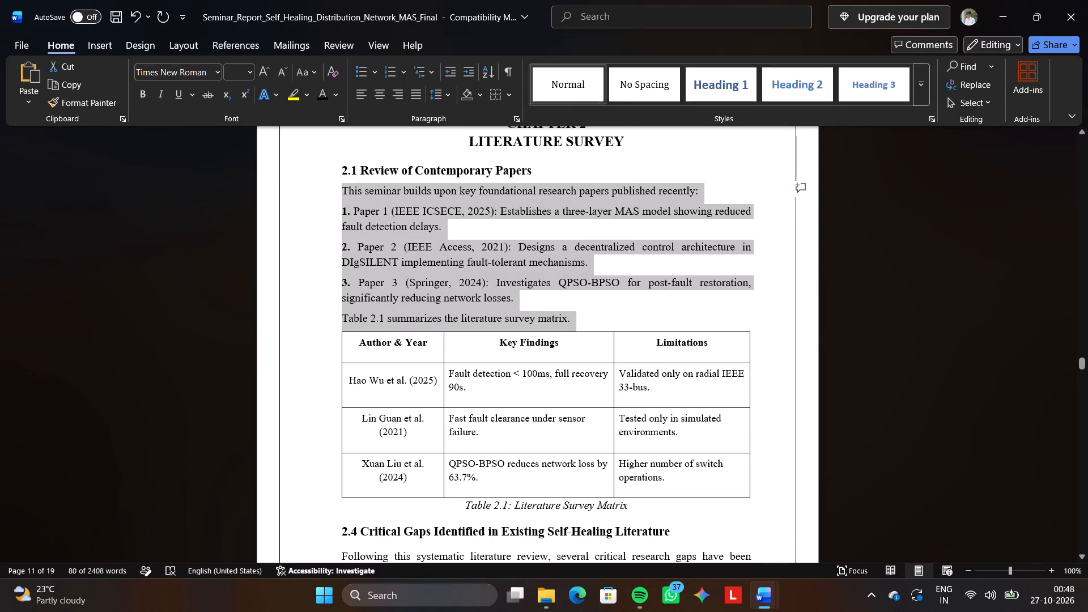
pyautogui.moveTo(303, 181); pyautogui.dragTo(305, 164)
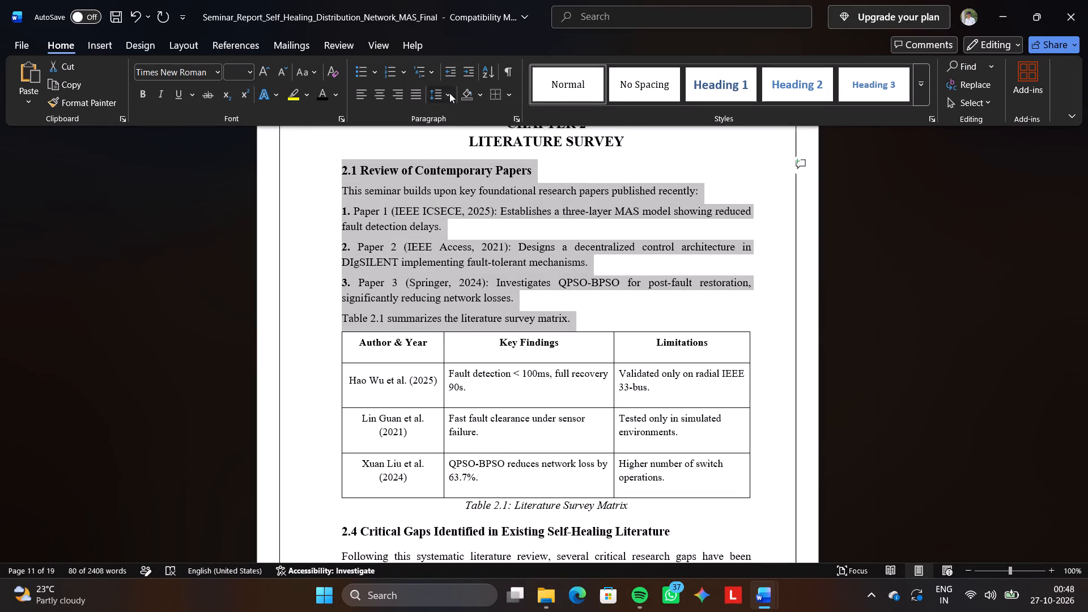
pyautogui.click(449, 93)
pyautogui.click(463, 154)
pyautogui.scroll(-1, 463, 154)
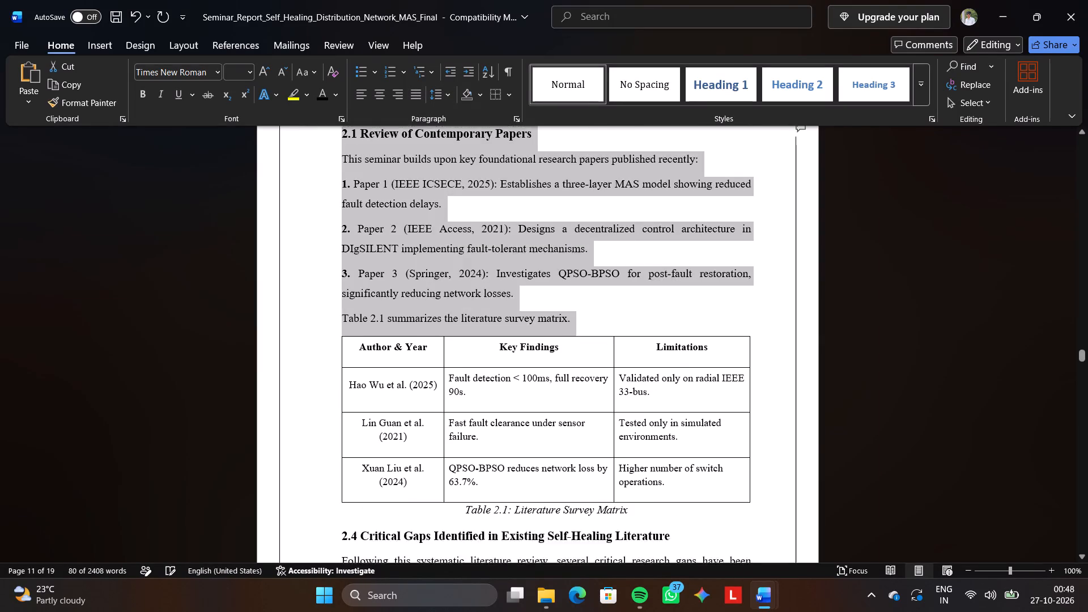
pyautogui.scroll(-1, 463, 154)
pyautogui.scroll(1, 466, 172)
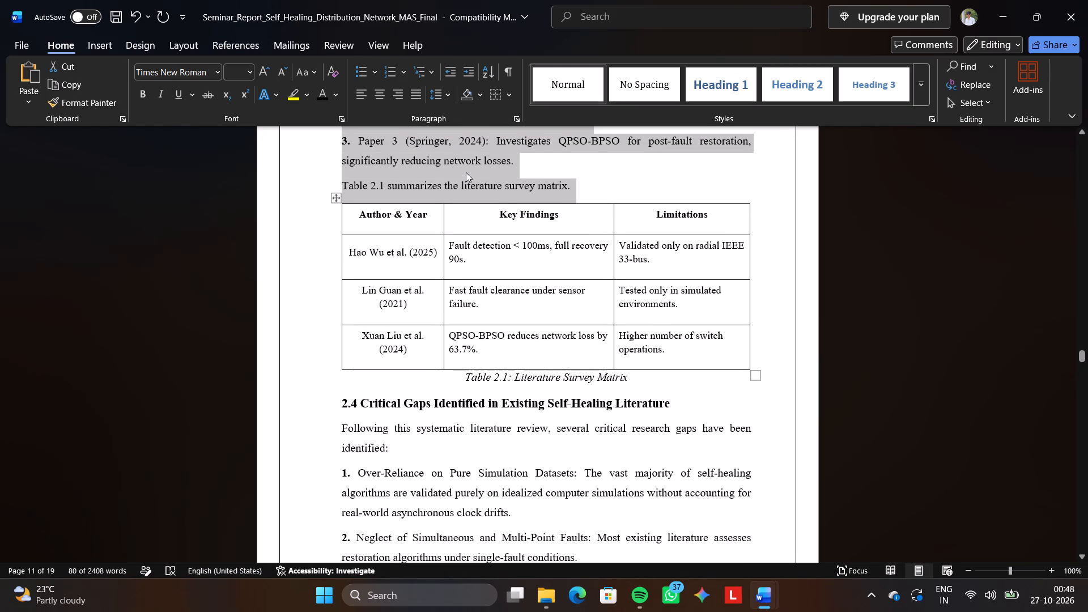
pyautogui.scroll(2, 466, 172)
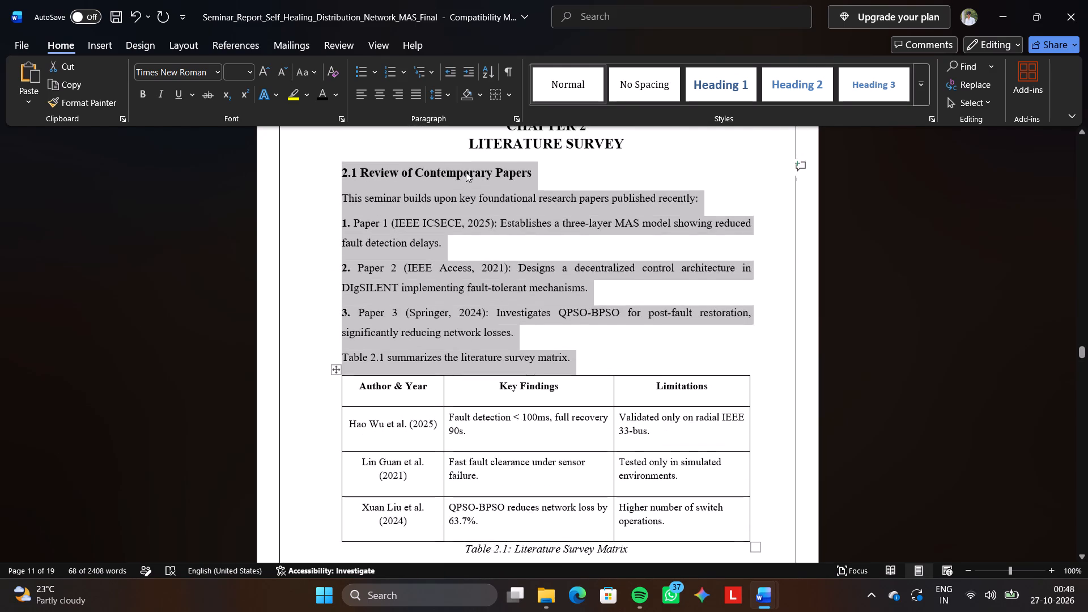
pyautogui.scroll(3, 466, 172)
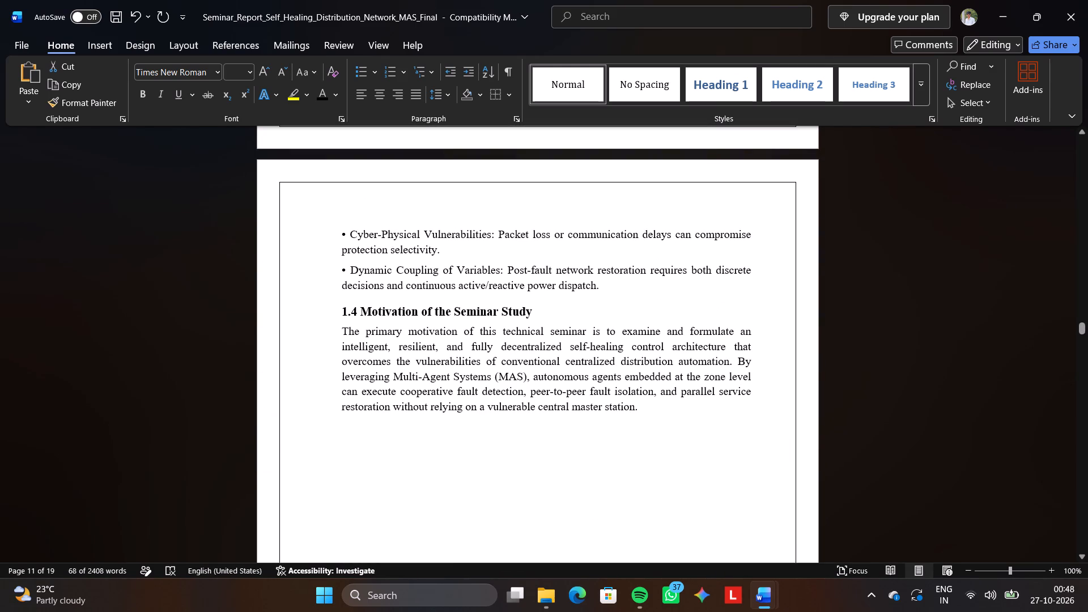
# Set the line spacing of sections 1.3 Core Challenges and 1.4 Motivation of the Seminar Study, including headings and bullets, to 1.5.
pyautogui.moveTo(641, 419); pyautogui.dragTo(306, 122)
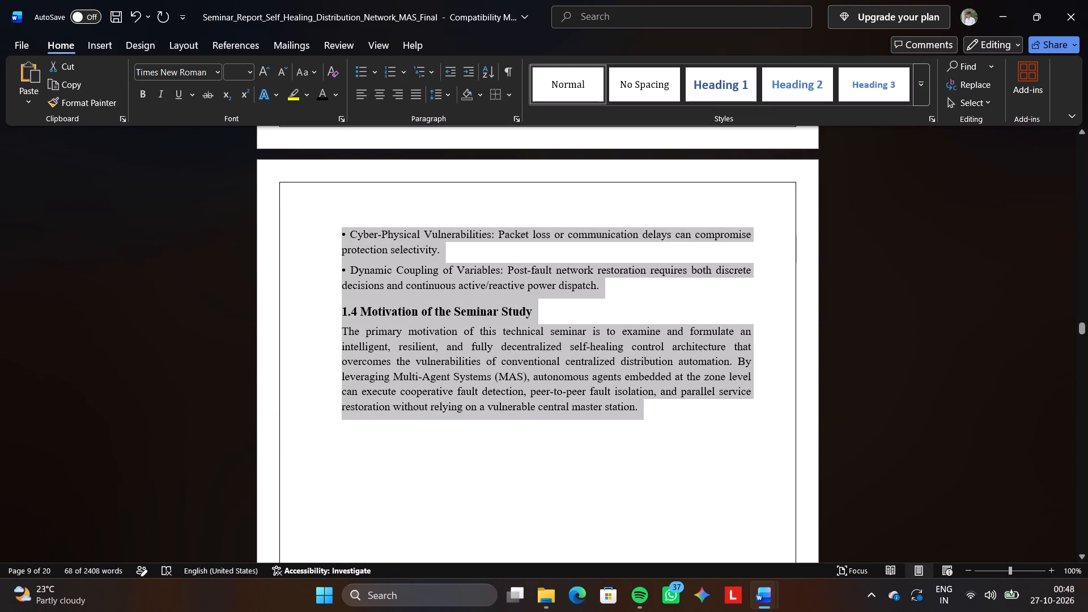
pyautogui.moveTo(306, 122); pyautogui.dragTo(356, 598)
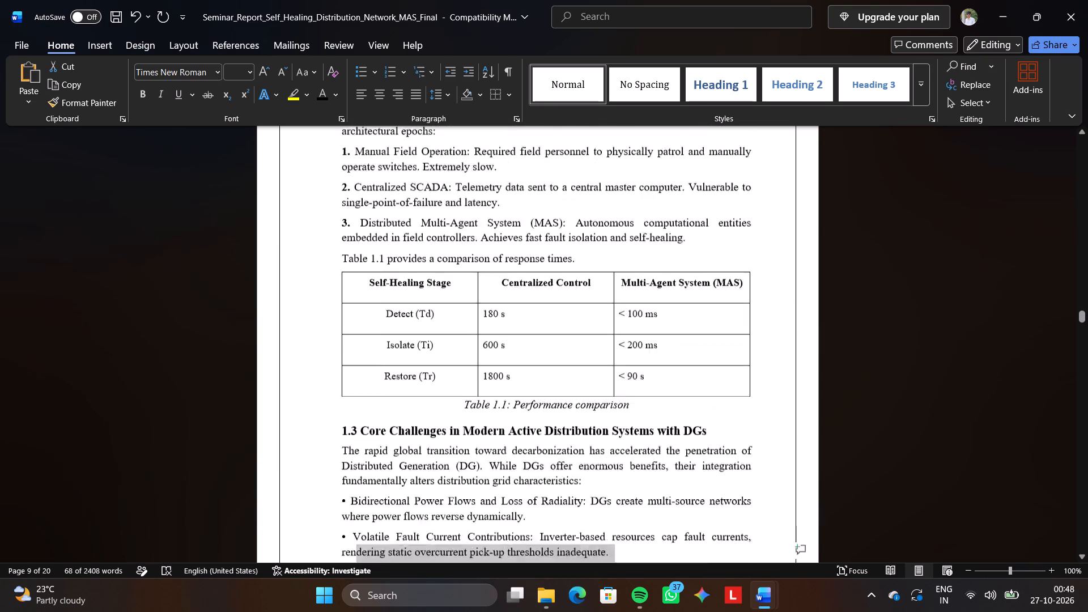
pyautogui.moveTo(356, 598); pyautogui.dragTo(326, 288)
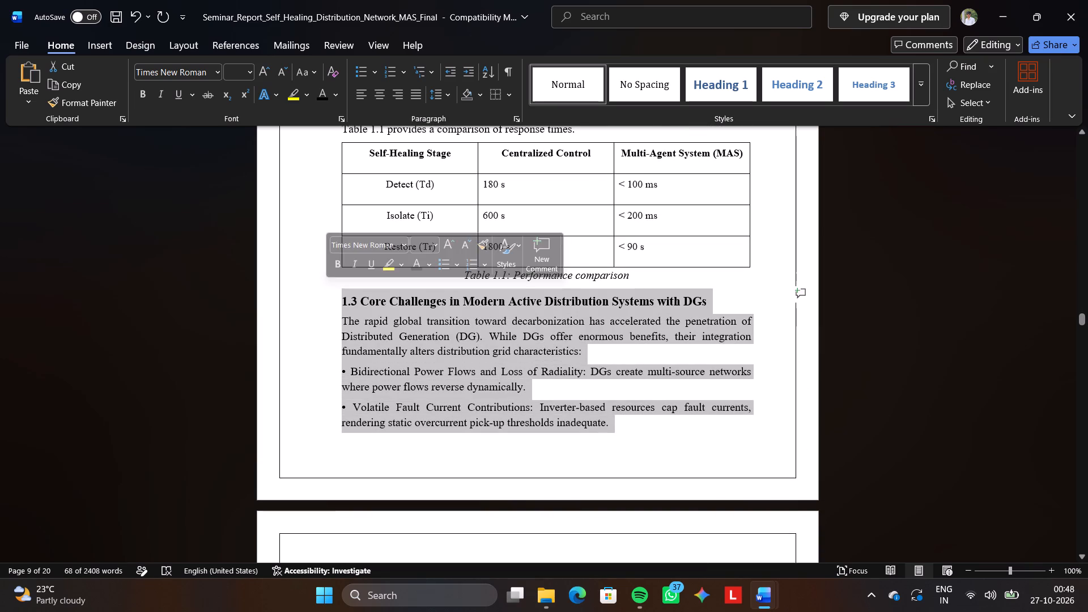
pyautogui.click(451, 93)
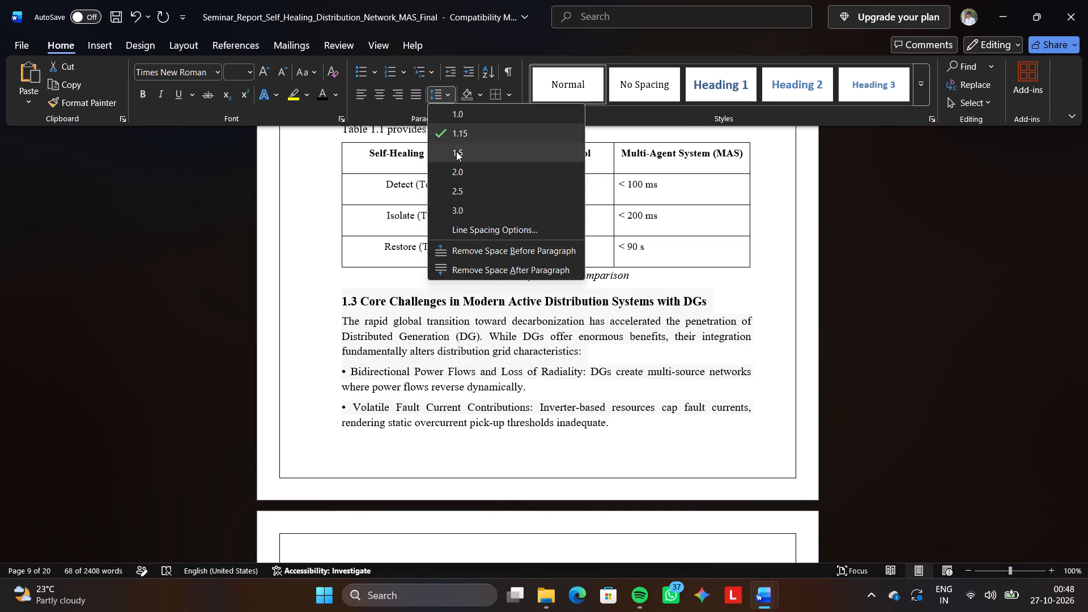
pyautogui.click(456, 151)
# Set the line spacing from the CHAPTER 1 headings through the third numbered epoch in section 1.2 to 1.5.
pyautogui.scroll(1, 456, 151)
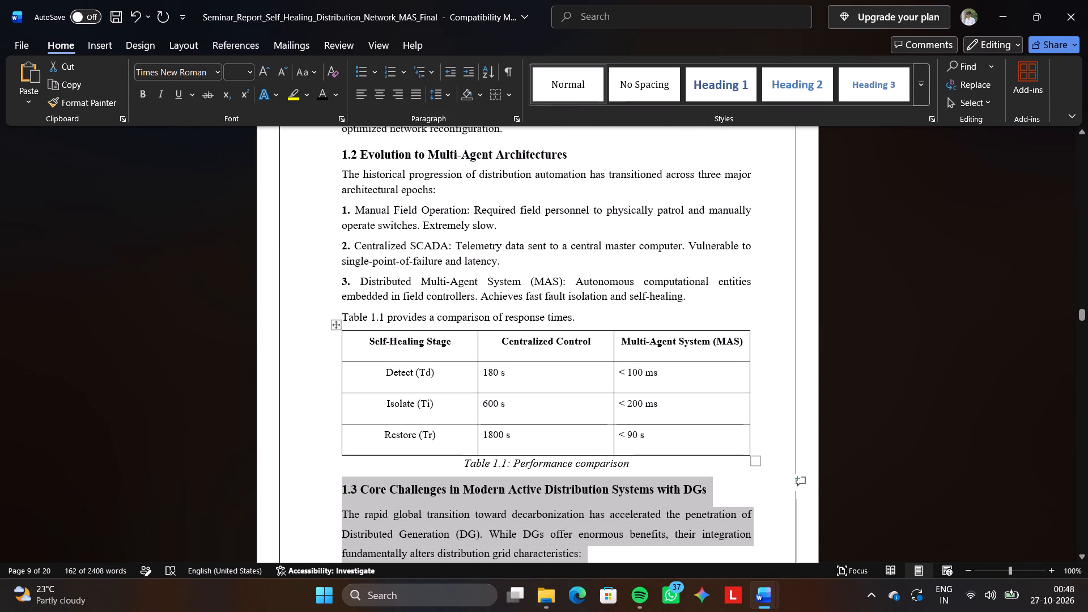
pyautogui.moveTo(705, 299); pyautogui.dragTo(318, 226)
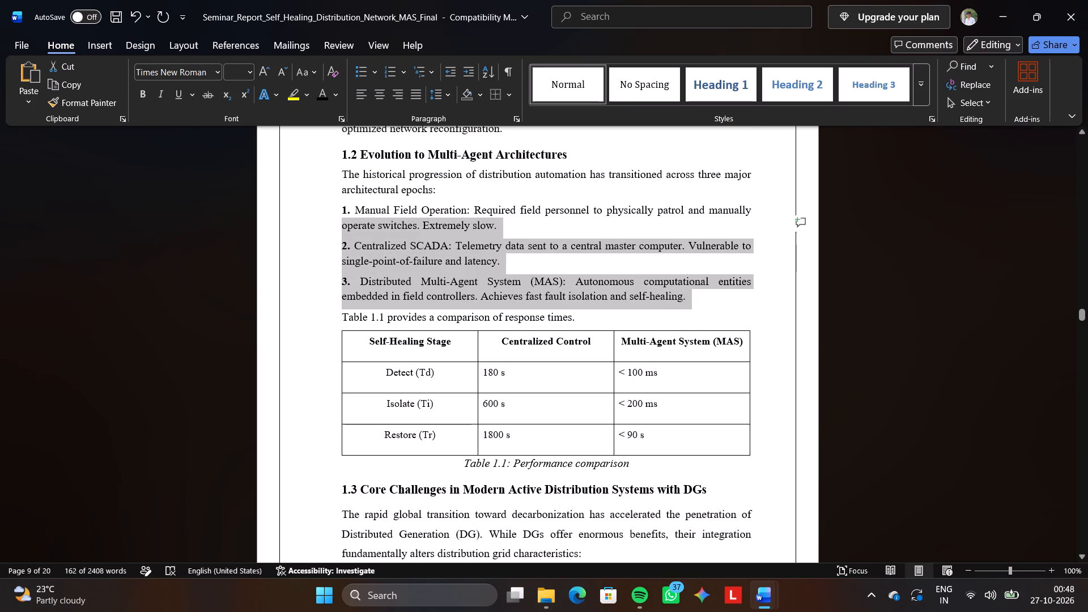
pyautogui.moveTo(318, 226); pyautogui.dragTo(339, 266)
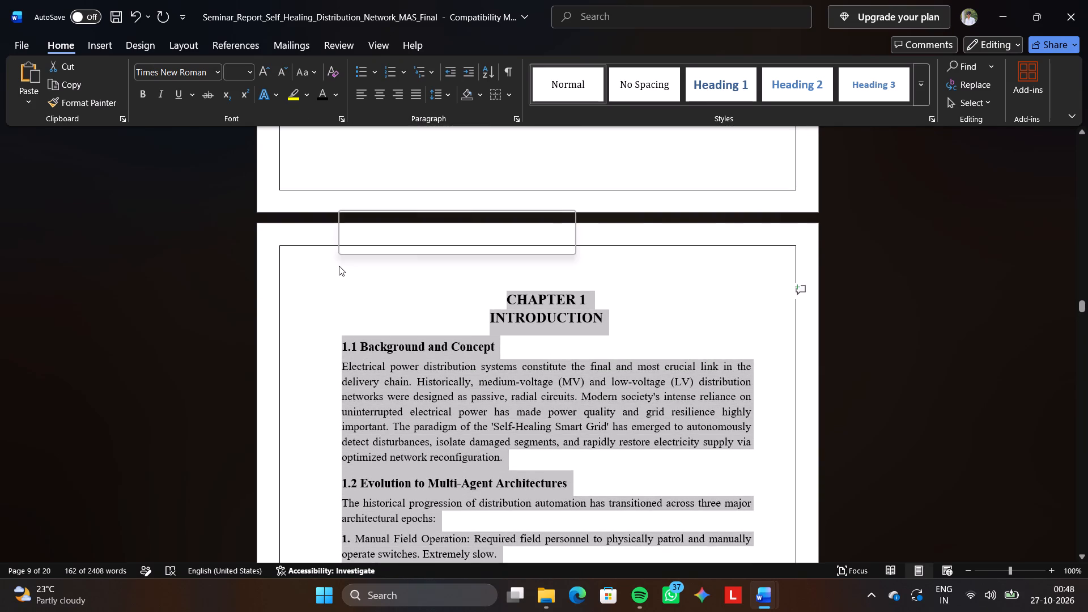
pyautogui.click(450, 96)
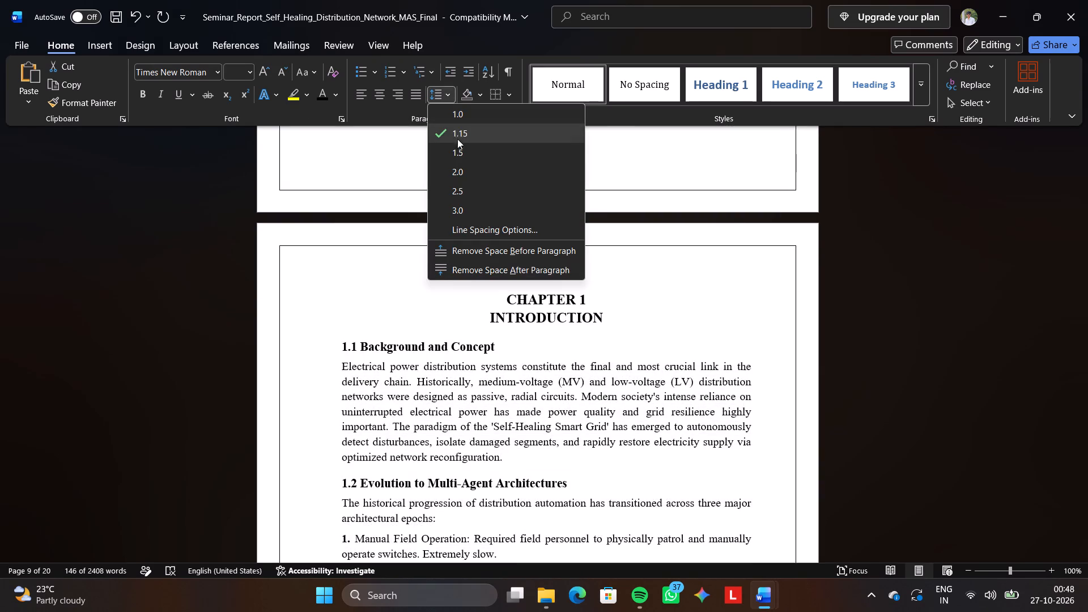
pyautogui.click(457, 150)
# Delete the front-matter entries from Title Page to List of Tables, with their page numbers i to ix, from the table of contents.
pyautogui.scroll(2, 457, 150)
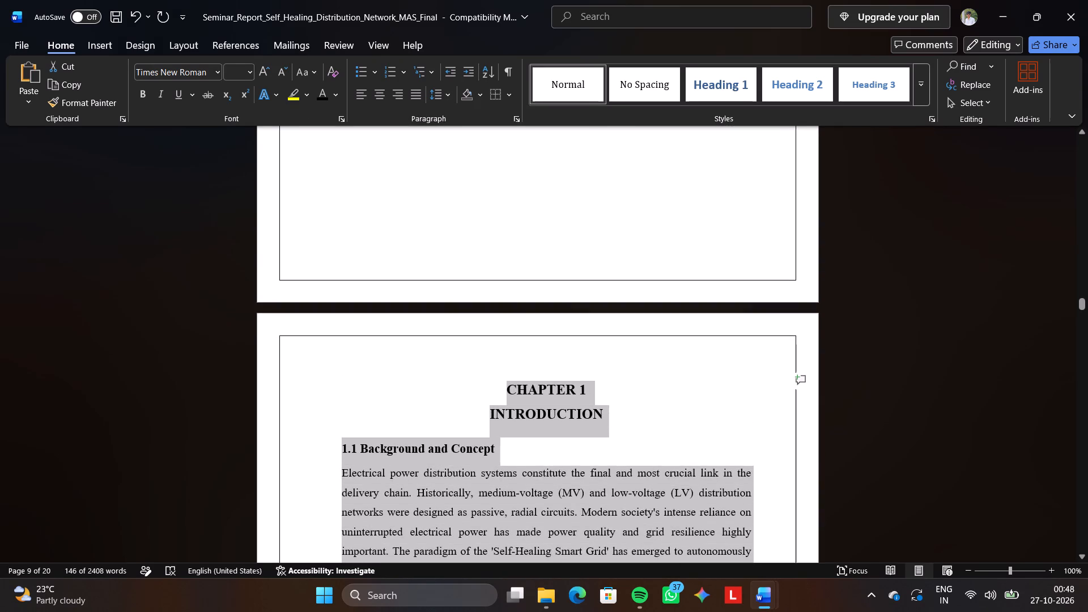
pyautogui.scroll(2, 457, 150)
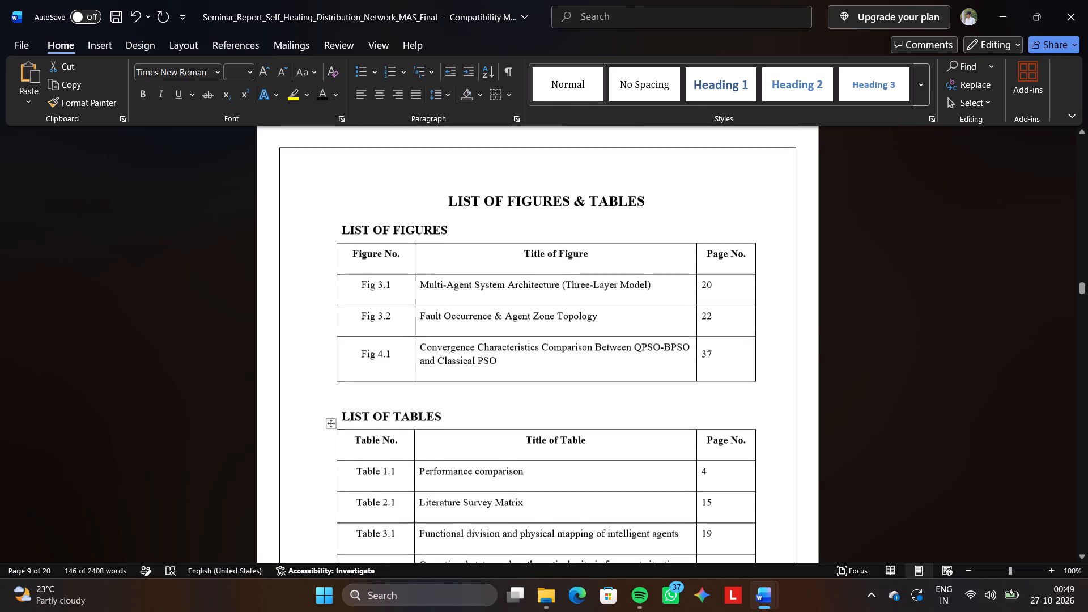
pyautogui.scroll(4, 457, 150)
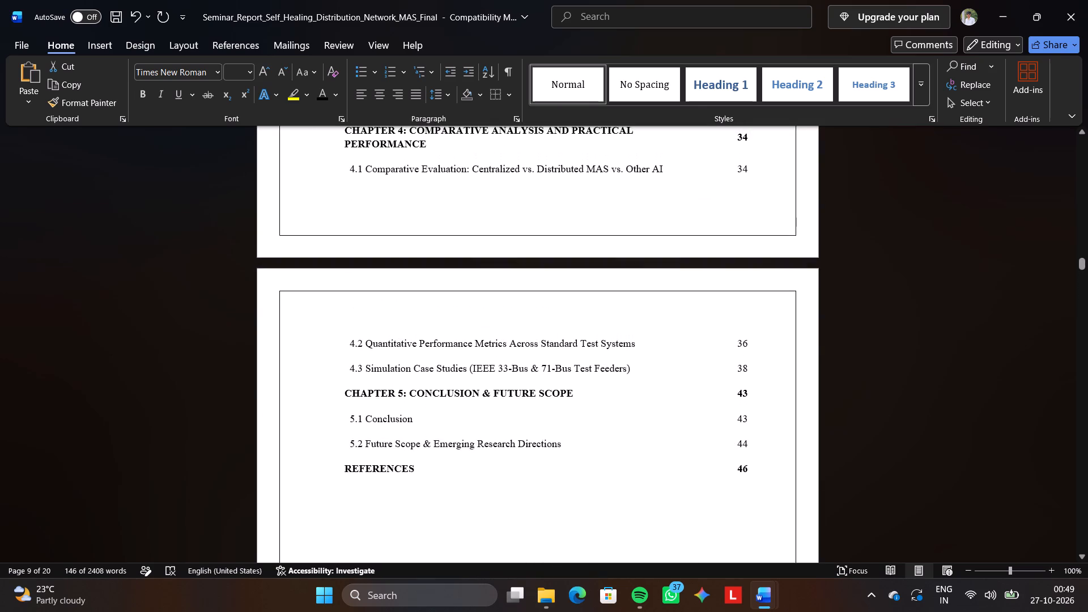
pyautogui.scroll(1, 457, 150)
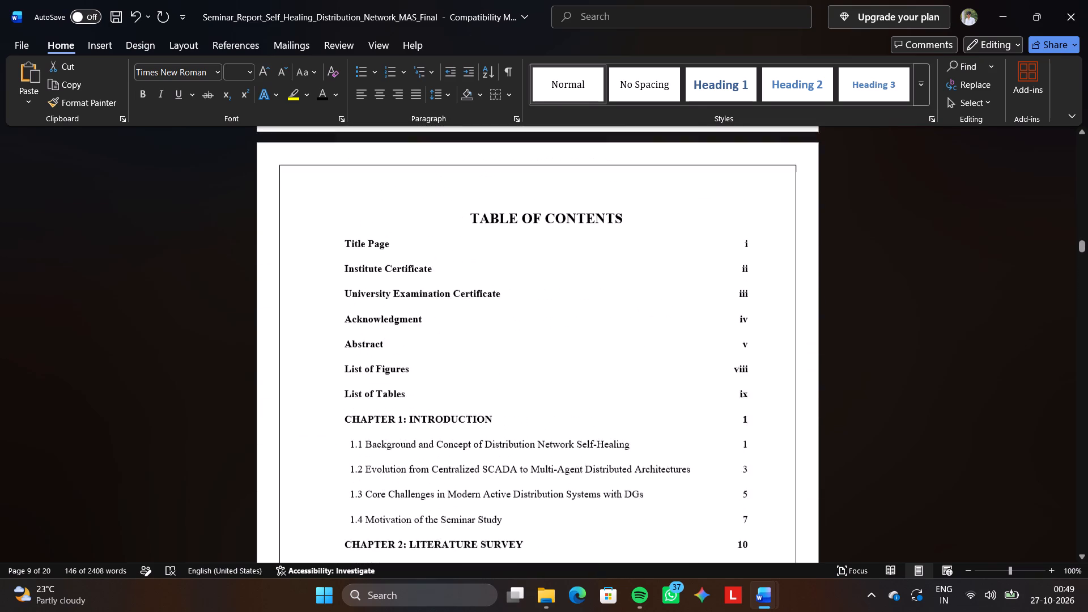
pyautogui.scroll(1, 457, 150)
pyautogui.scroll(-1, 457, 150)
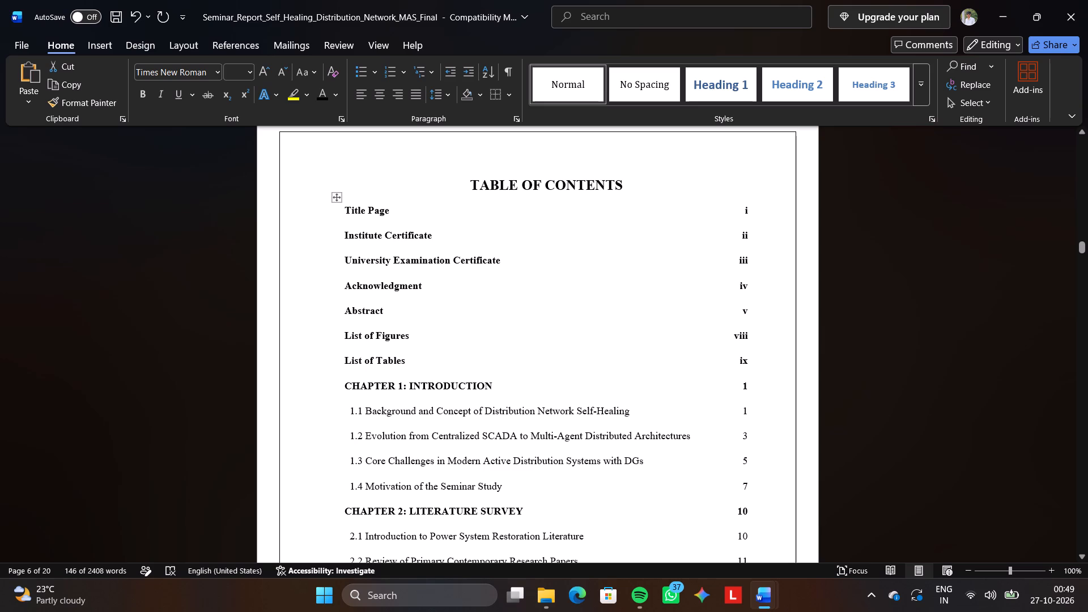
pyautogui.moveTo(439, 359); pyautogui.dragTo(334, 212)
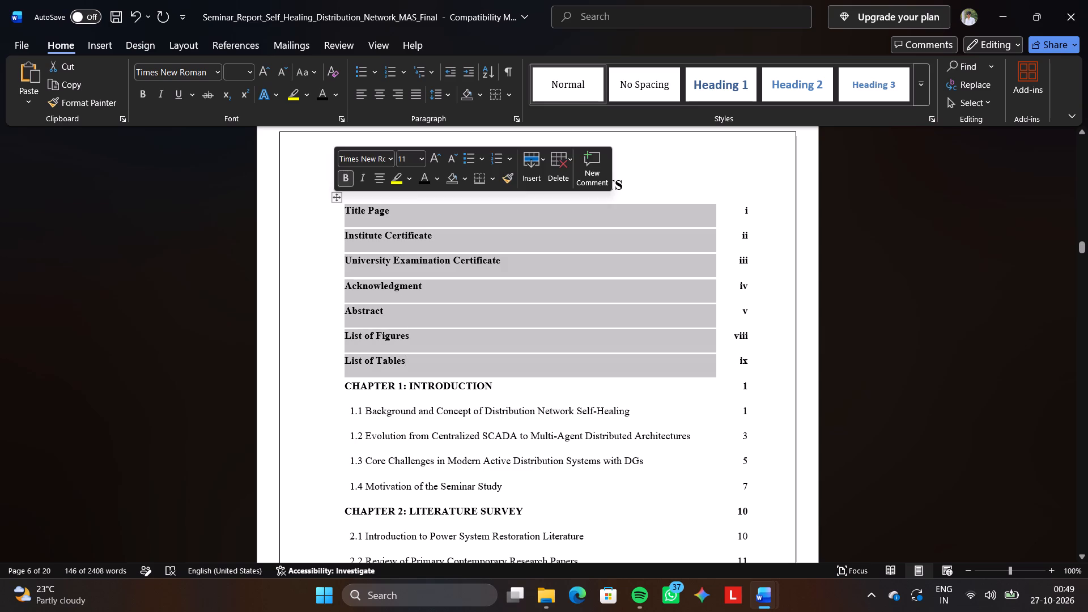
pyautogui.press('BackSpace')
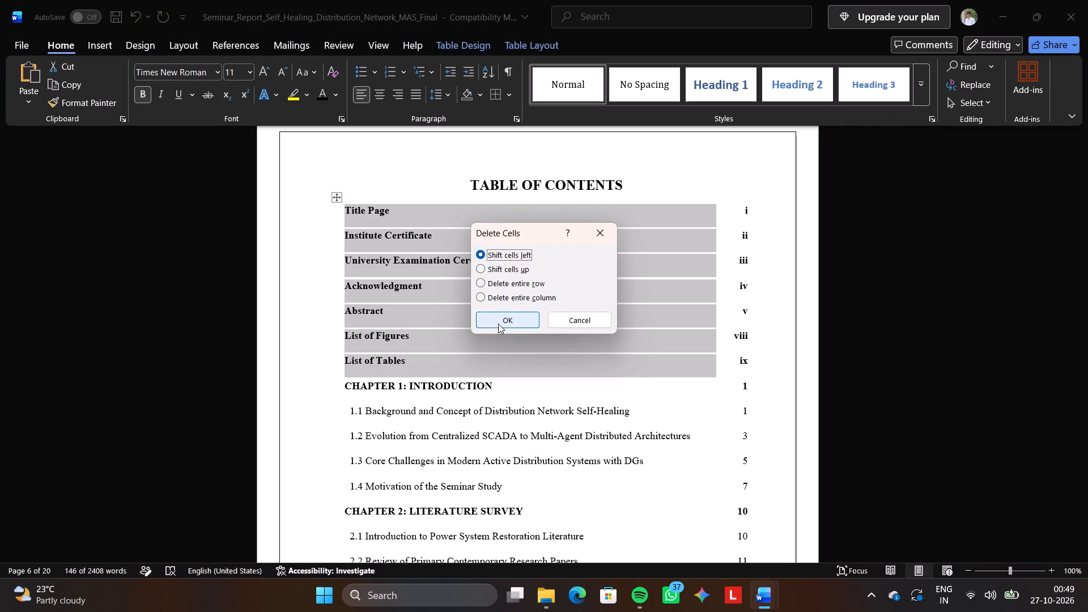
pyautogui.click(514, 321)
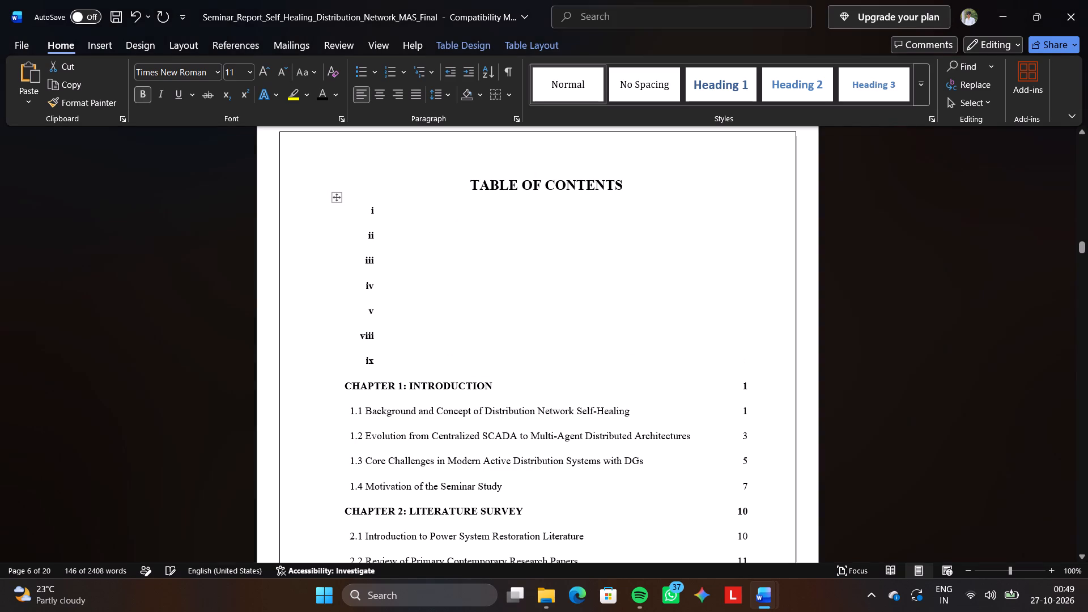
pyautogui.moveTo(413, 369); pyautogui.dragTo(346, 222)
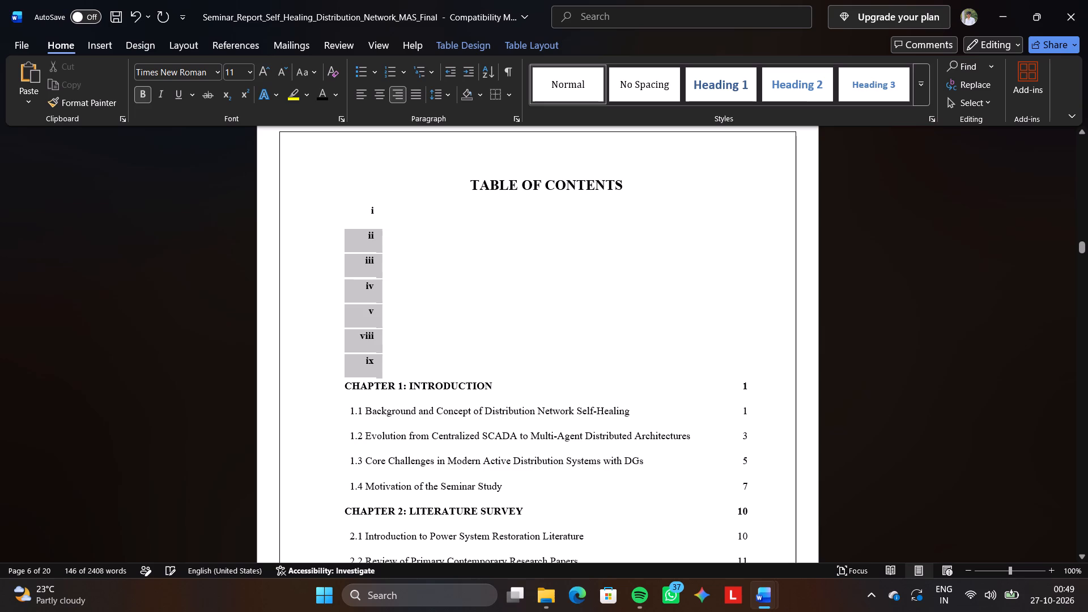
pyautogui.moveTo(346, 222); pyautogui.dragTo(346, 206)
pyautogui.press('BackSpace')
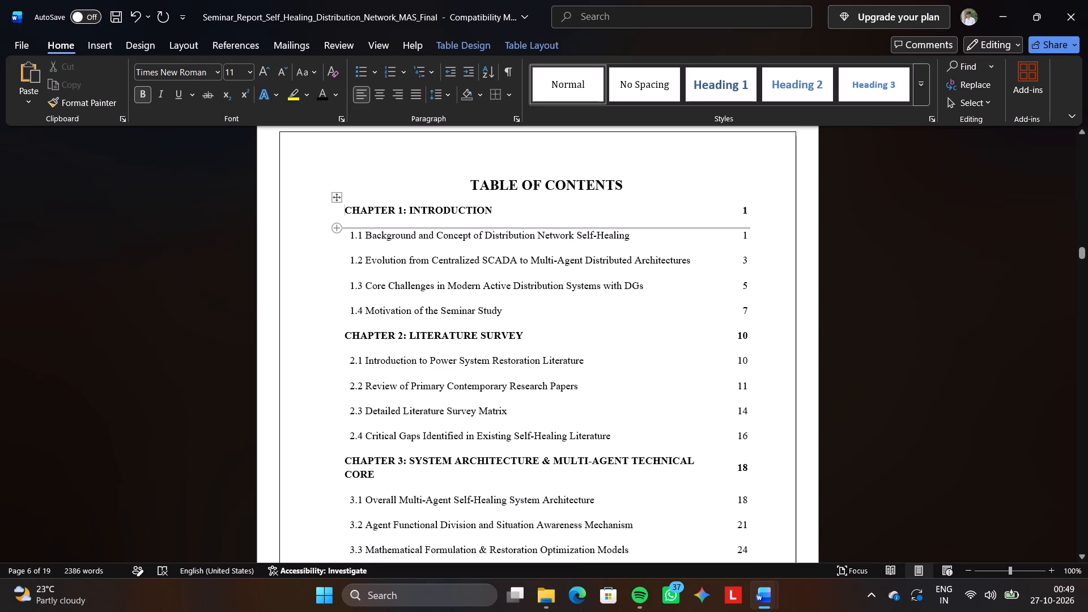
# Examine the layout of the table of contents and the lists of figures and tables.
pyautogui.scroll(-1, 709, 308)
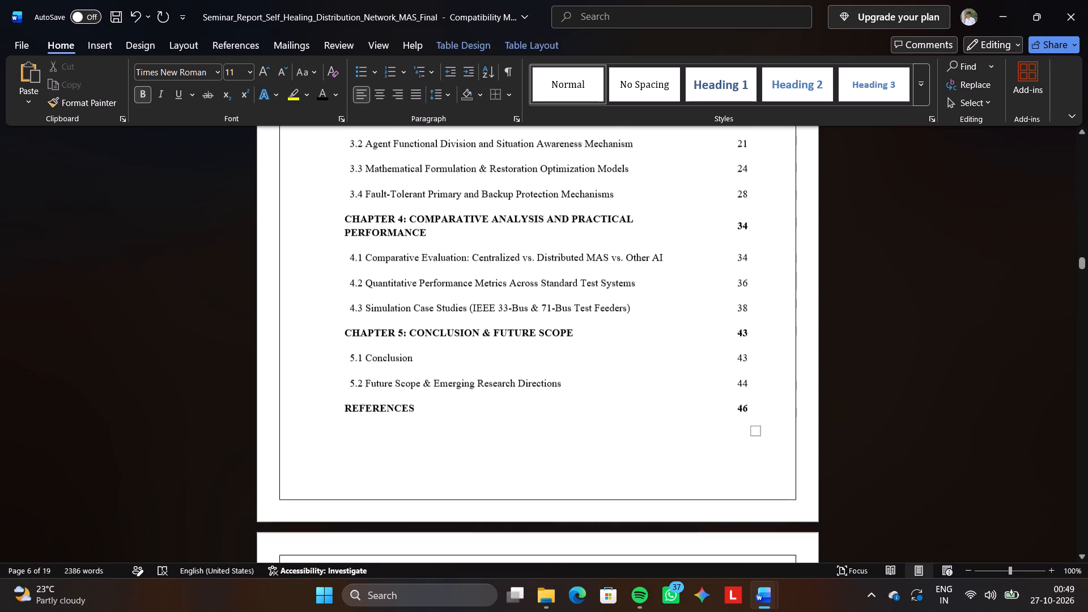
pyautogui.scroll(-2, 709, 308)
pyautogui.scroll(1, 709, 308)
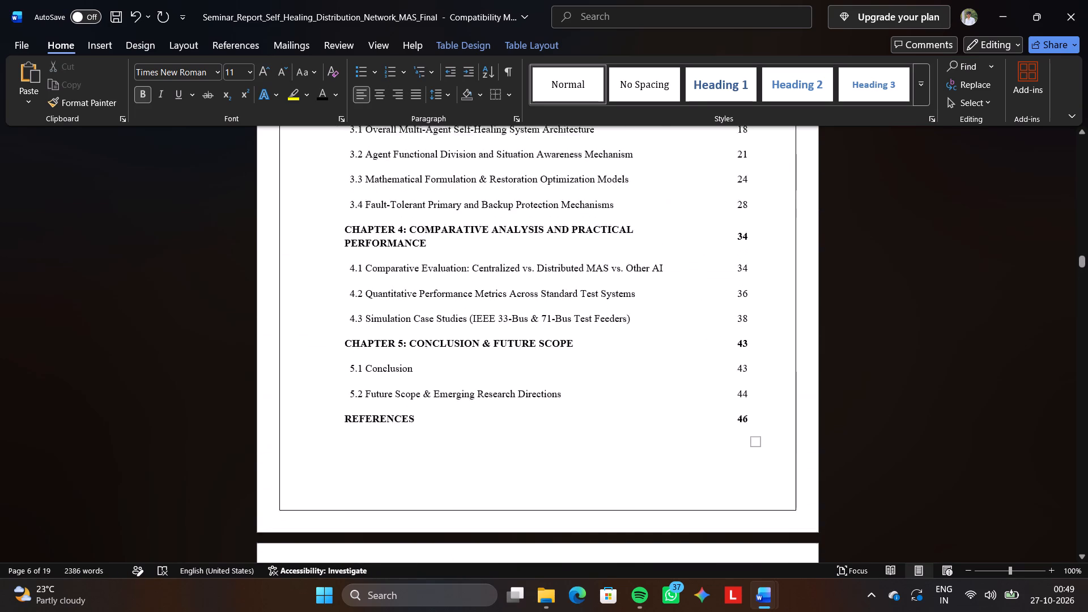
pyautogui.scroll(2, 709, 308)
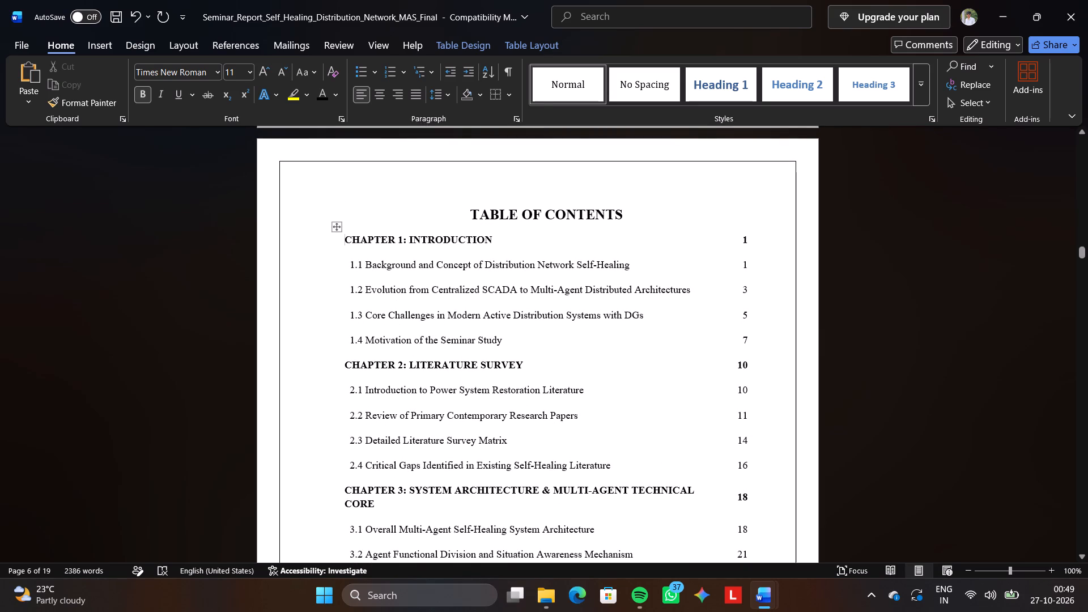
pyautogui.scroll(-6, 618, 272)
pyautogui.scroll(1, 618, 272)
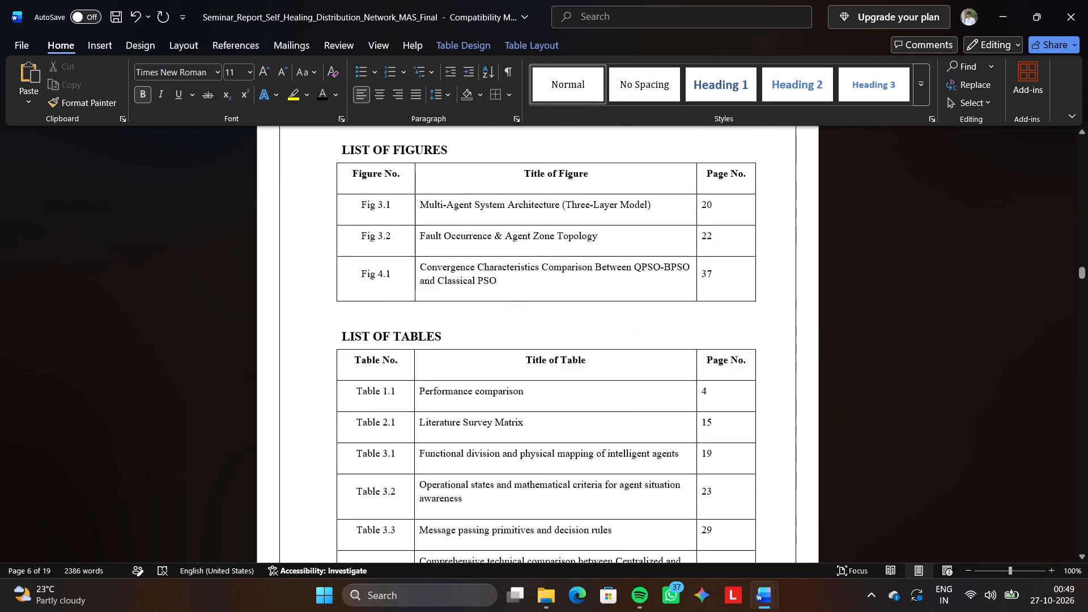
pyautogui.scroll(1, 618, 272)
pyautogui.scroll(-3, 618, 272)
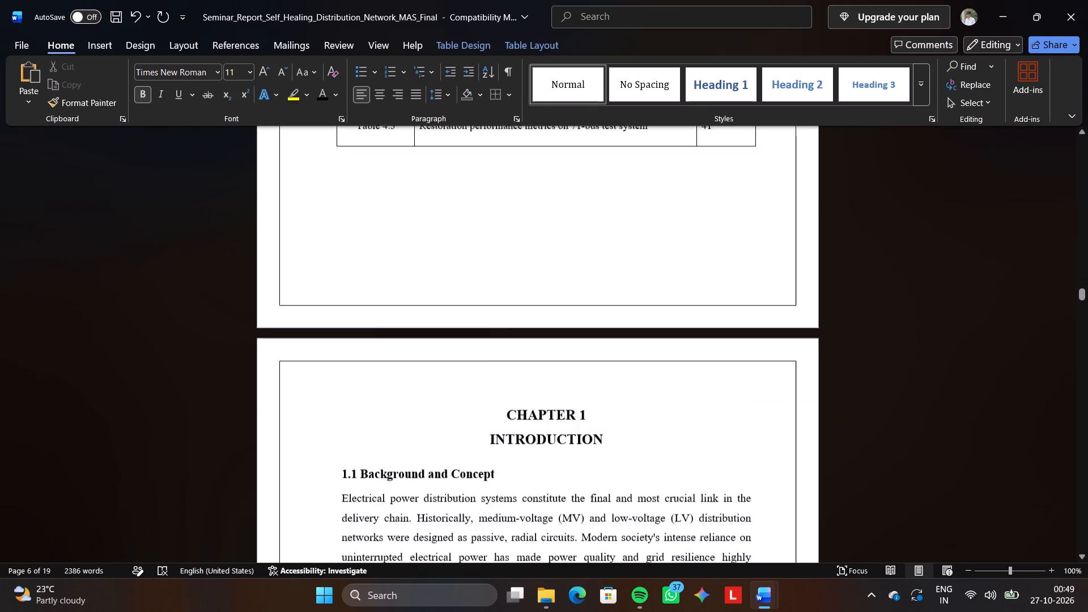
# Apply the Normal margin preset, 2.54 cm on all sides, to the section containing Table 1.1.
pyautogui.scroll(-2, 618, 272)
pyautogui.scroll(-1, 775, 452)
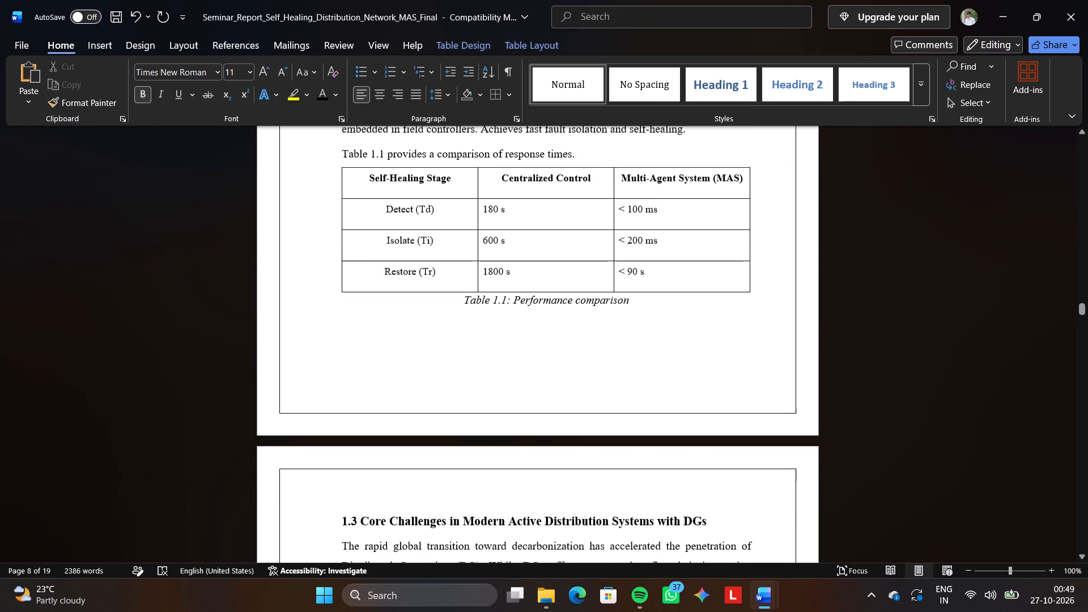
pyautogui.click(785, 428)
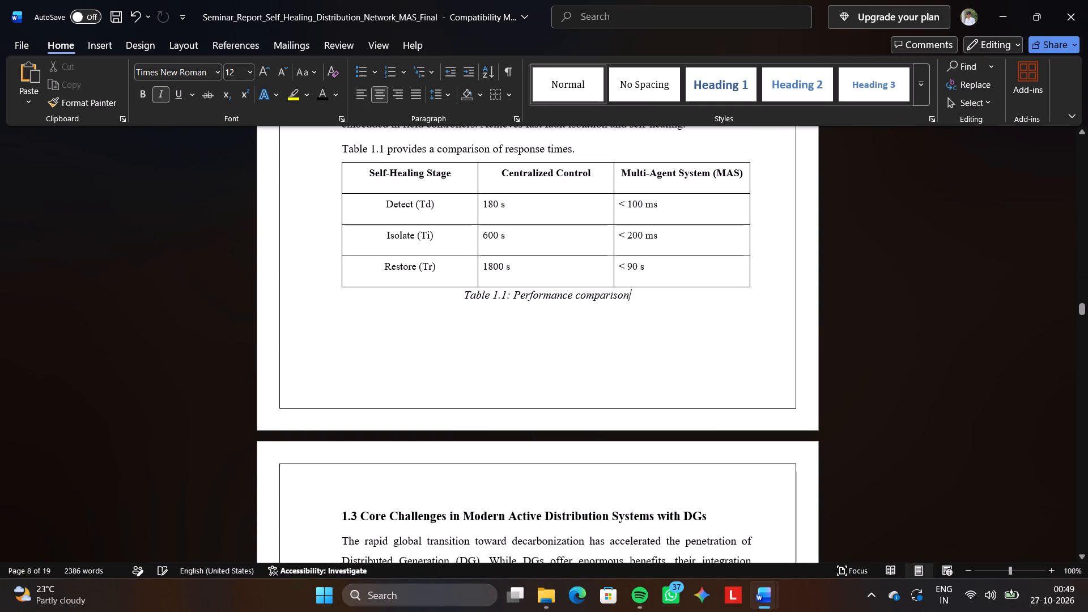
pyautogui.click(188, 41)
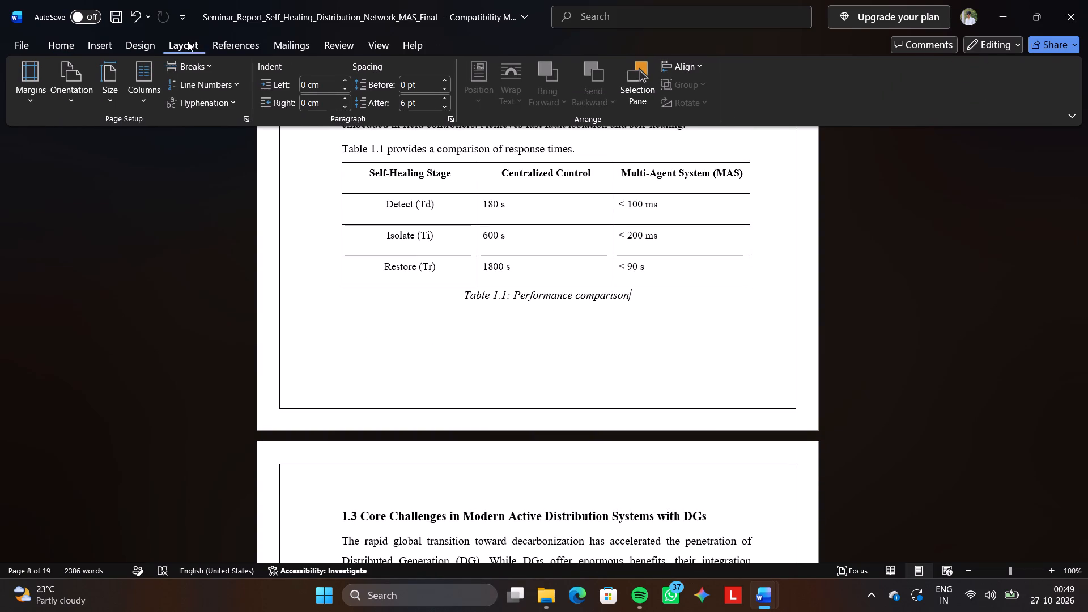
pyautogui.click(37, 96)
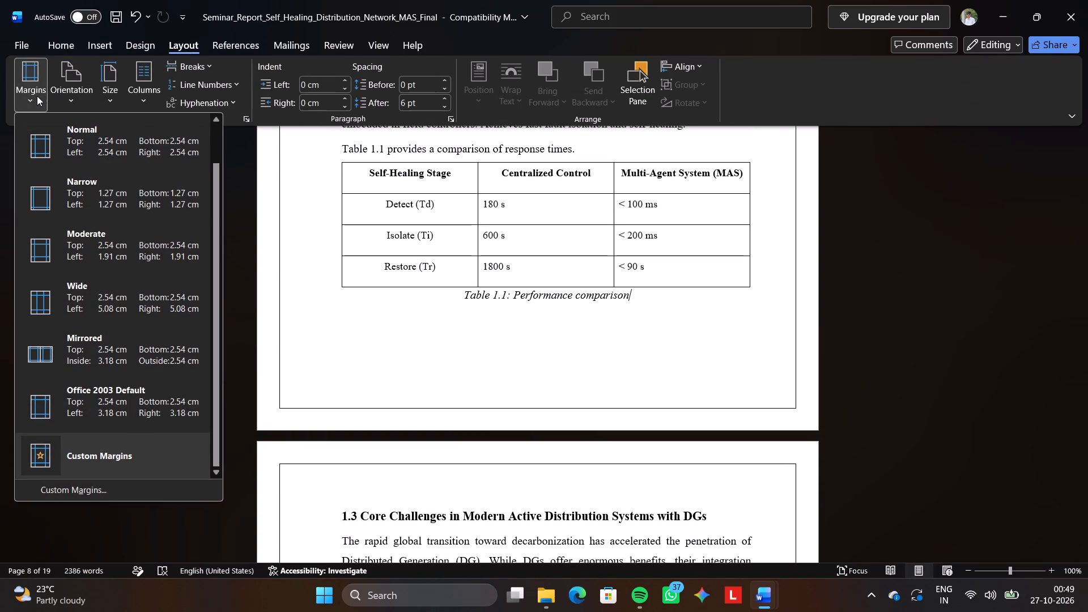
pyautogui.click(56, 139)
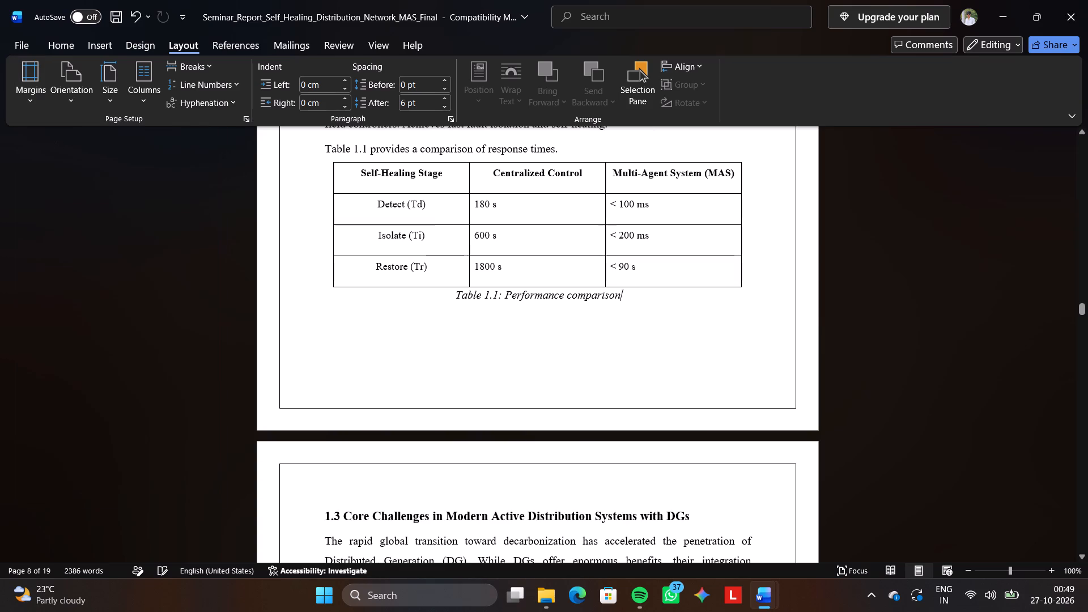
# Examine the chapter pages' layout with the new margins, including a multi-page overview at 30% zoom.
pyautogui.scroll(3, 491, 188)
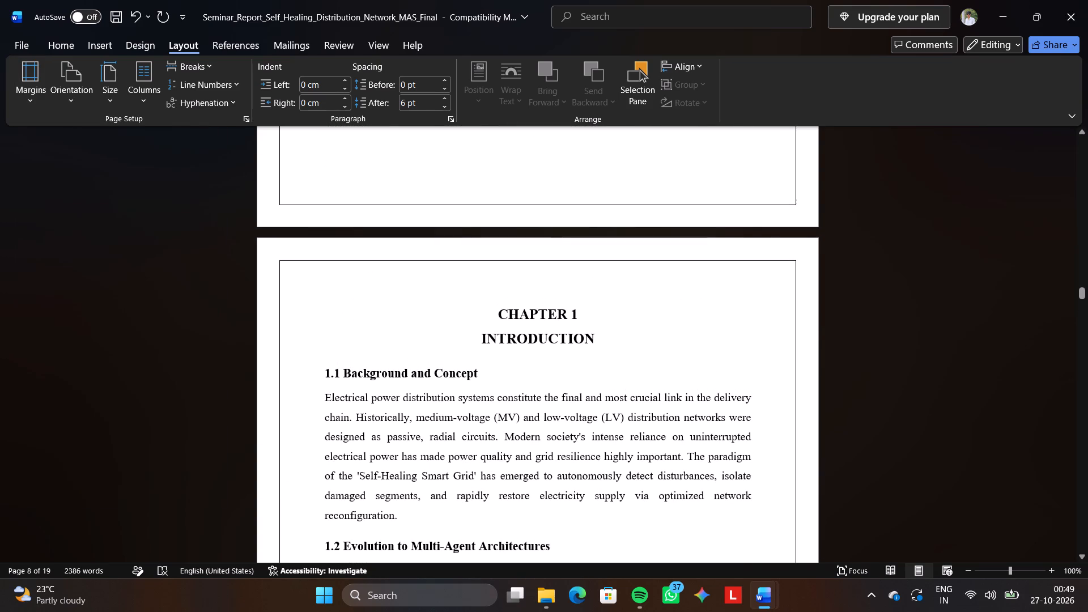
pyautogui.scroll(-4, 491, 188)
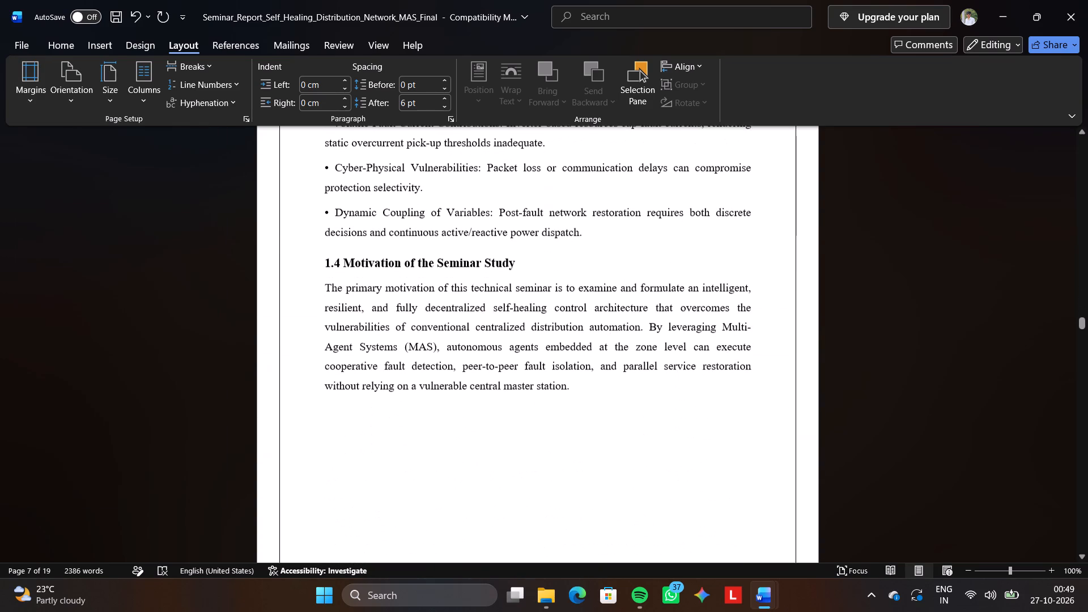
pyautogui.scroll(-6, 491, 188)
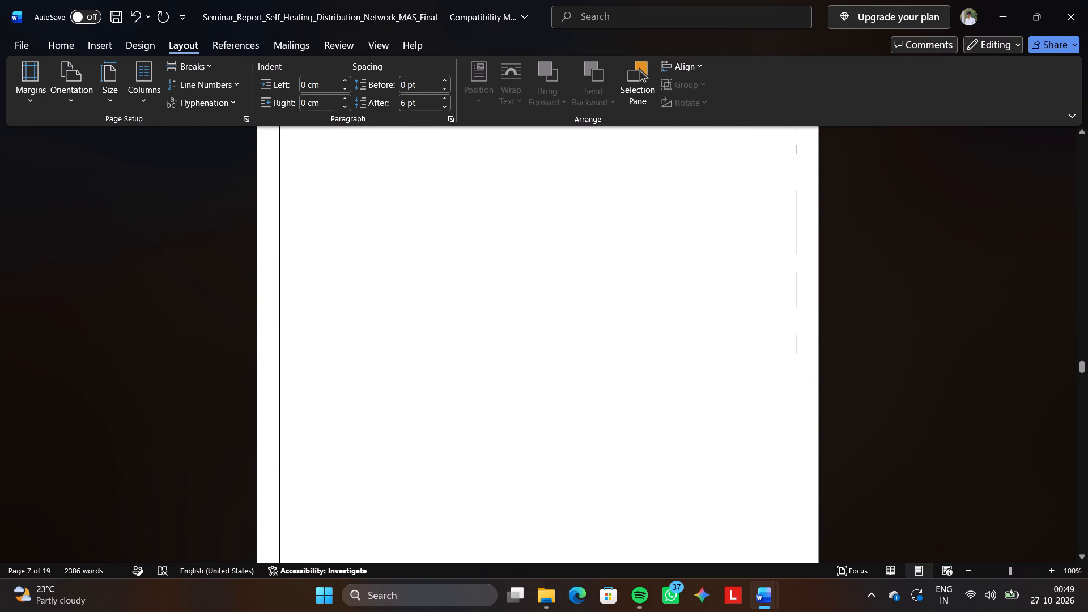
pyautogui.scroll(4, 491, 188)
pyautogui.click(491, 188)
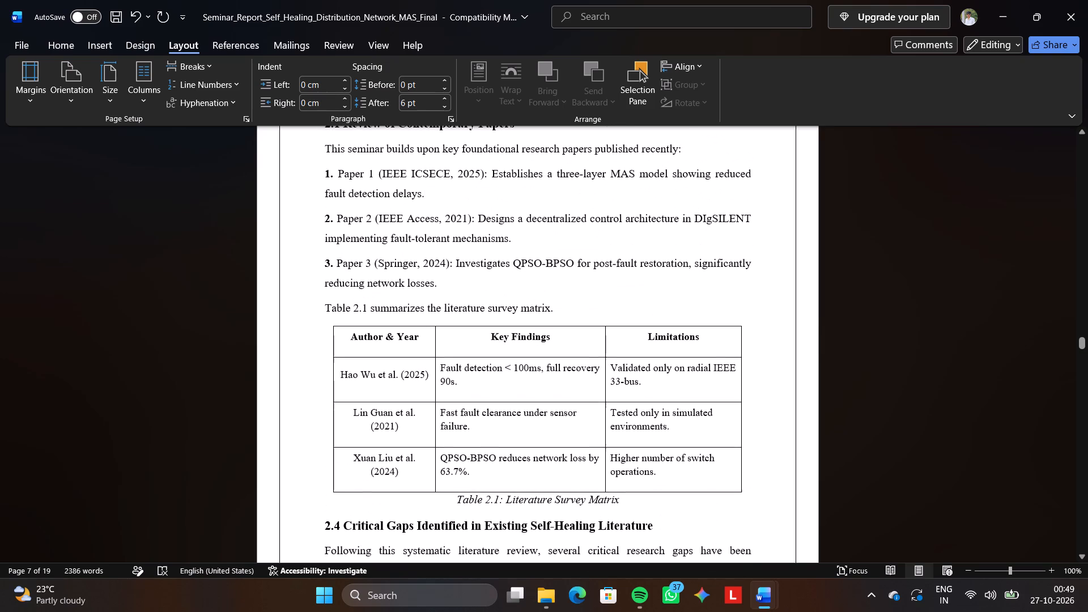
pyautogui.keyDown('ctrl'); pyautogui.scroll(-7, 491, 188); pyautogui.keyUp('ctrl')
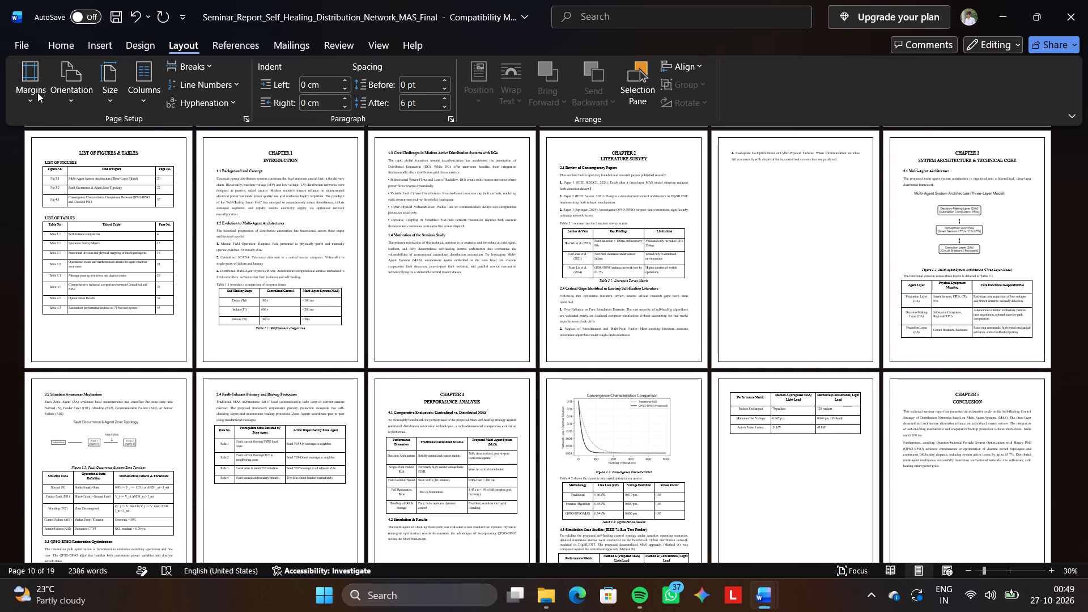
# Apply the Normal margin preset, 2.54 cm on all sides, to the section containing Chapter 2.
pyautogui.click(36, 93)
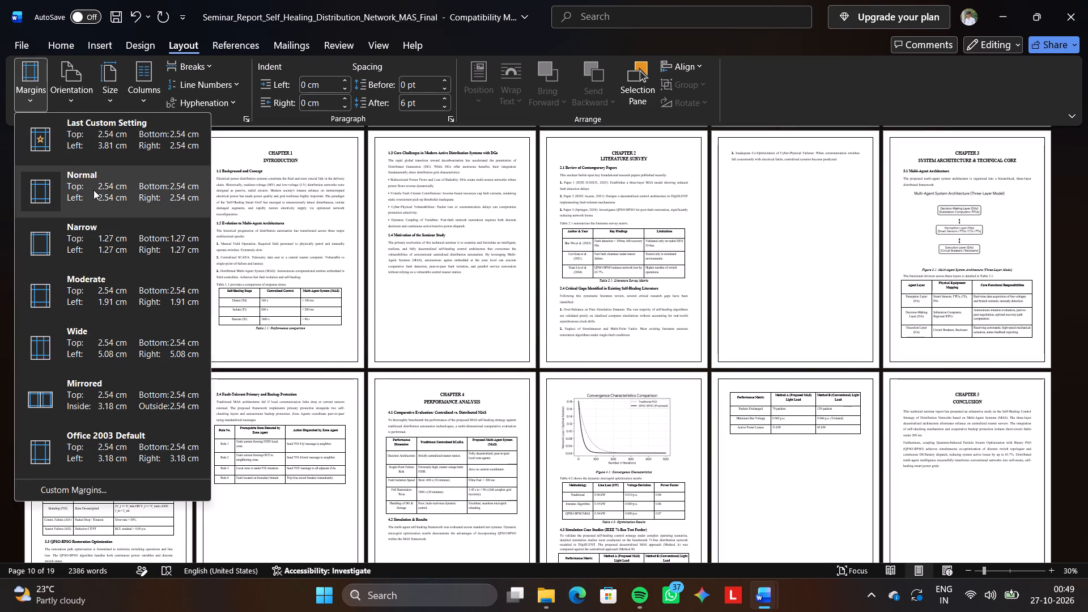
pyautogui.rightClick(93, 190)
pyautogui.click(46, 195)
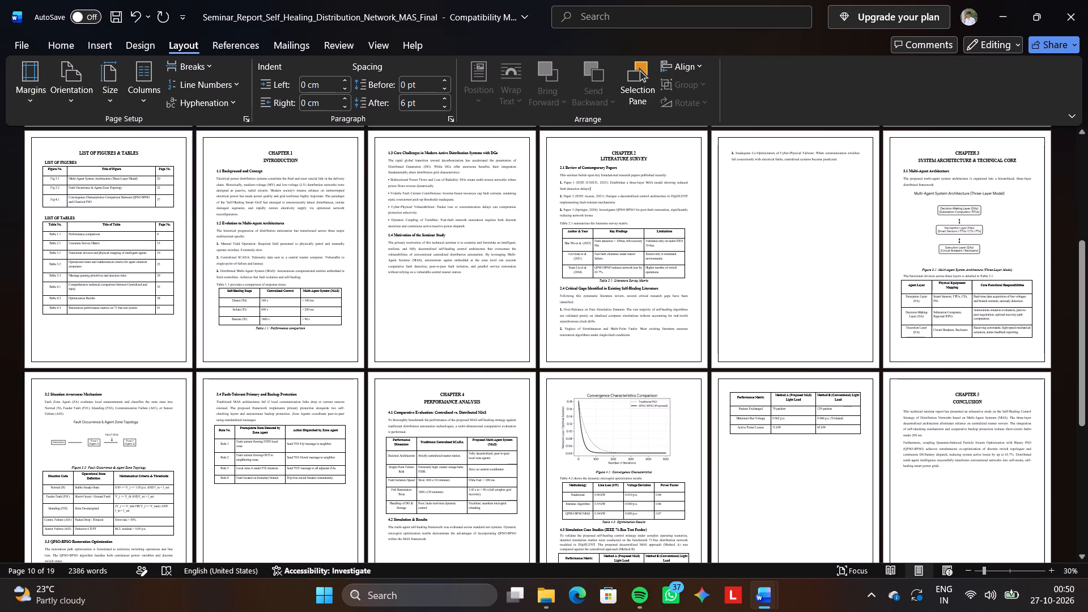
# Apply the Normal margin preset, 2.54 cm on all sides, to the entire document.
pyautogui.click(340, 219)
pyautogui.hotkey('ctrl', 'a')
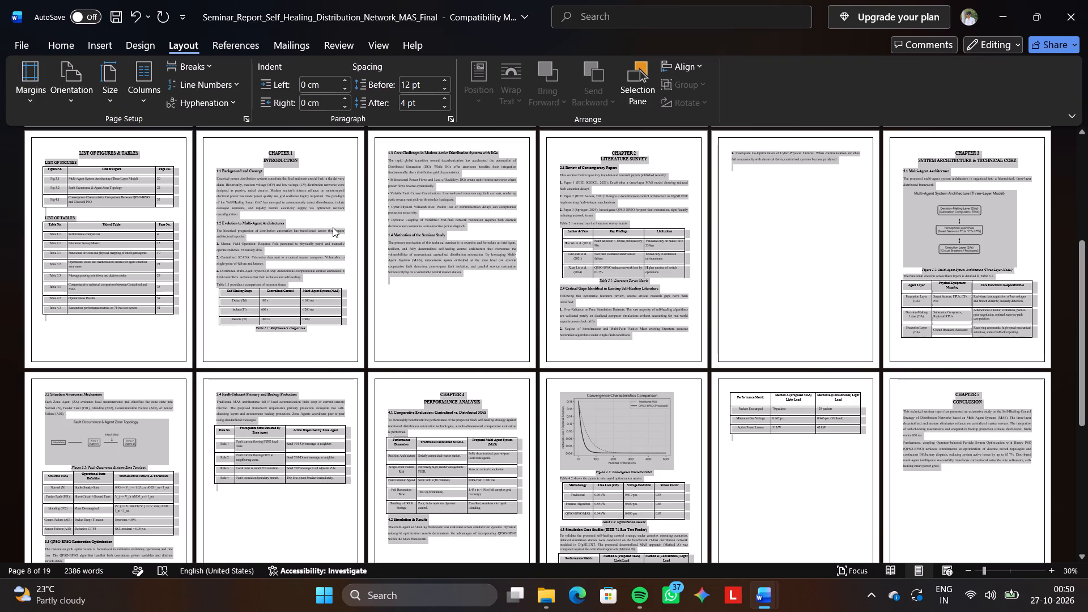
pyautogui.click(29, 95)
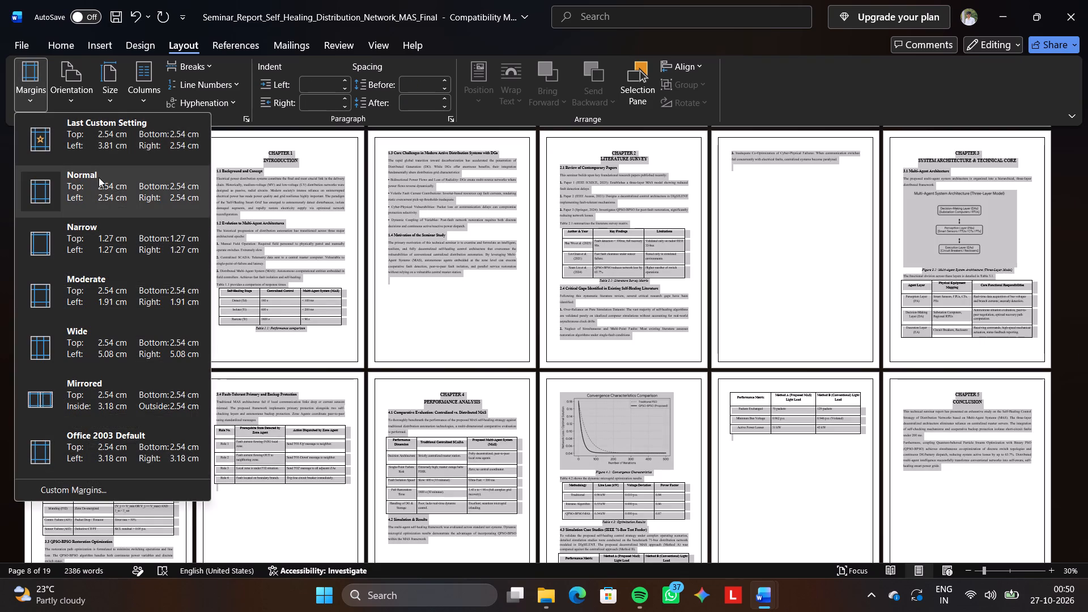
pyautogui.click(99, 177)
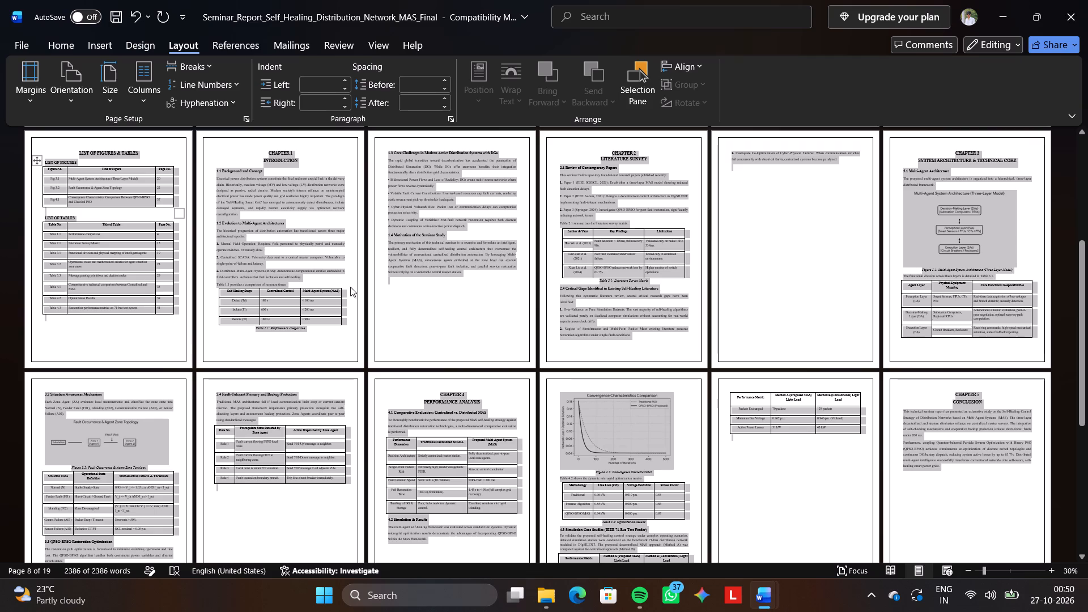
pyautogui.click(450, 316)
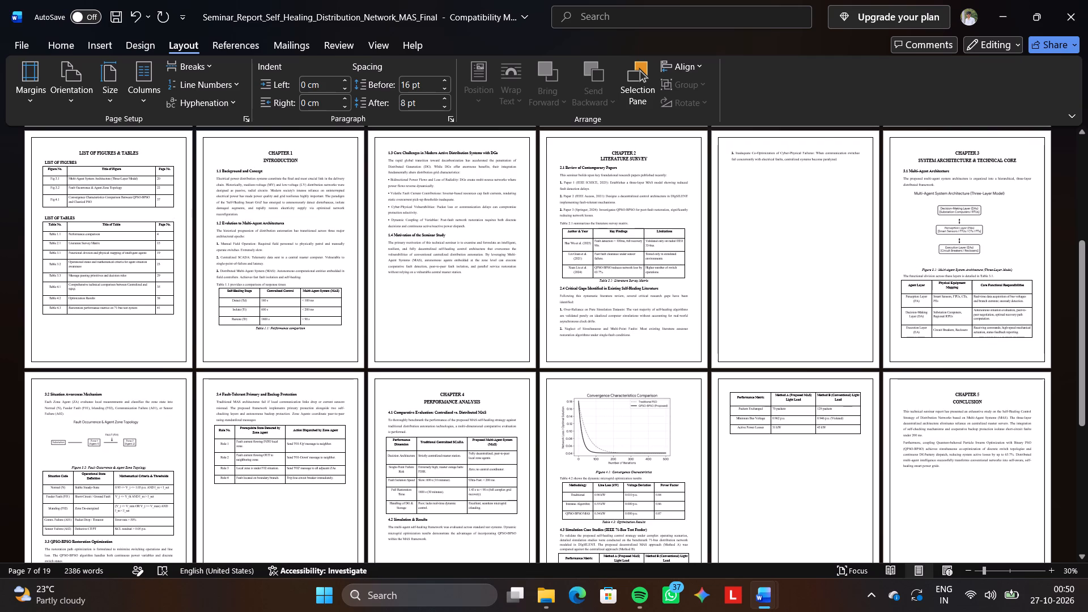
# Examine the multi-page overview down to the References page, and view section 1.4 at 100% zoom.
pyautogui.scroll(-9, 450, 316)
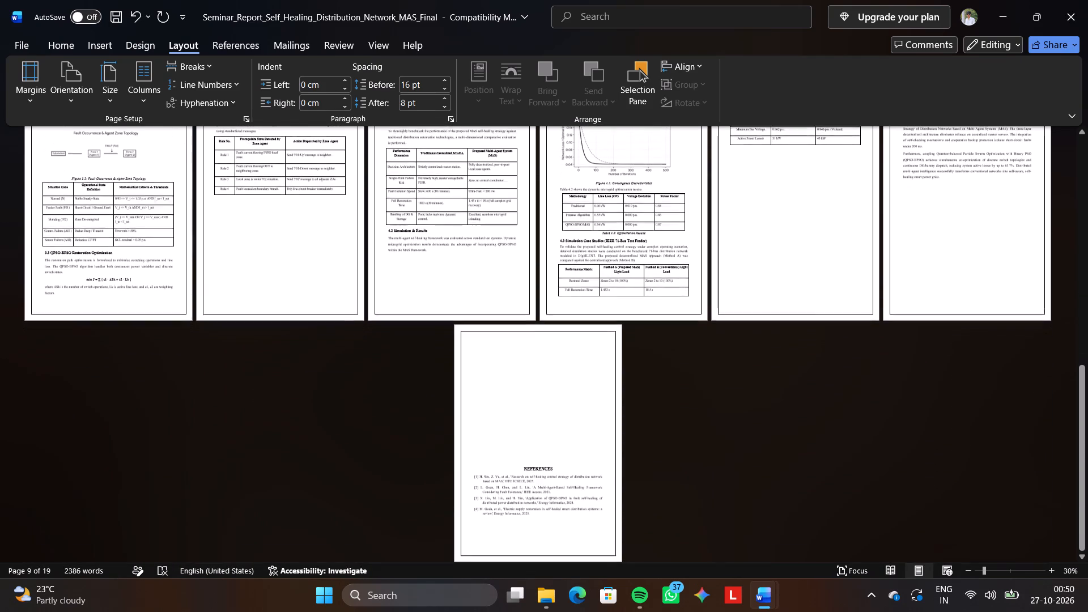
pyautogui.scroll(1, 505, 446)
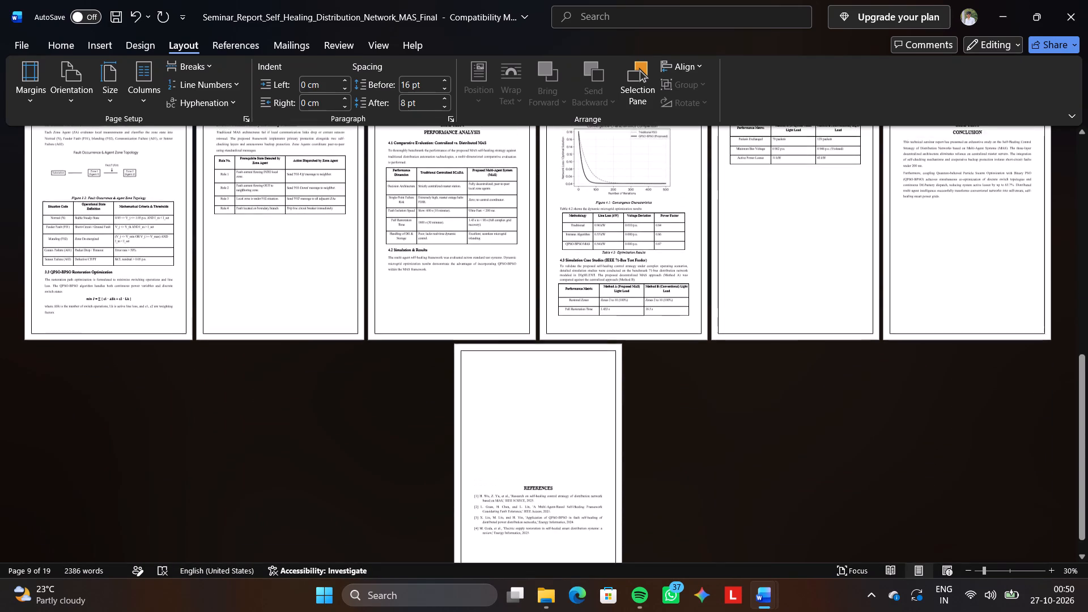
pyautogui.scroll(3, 505, 446)
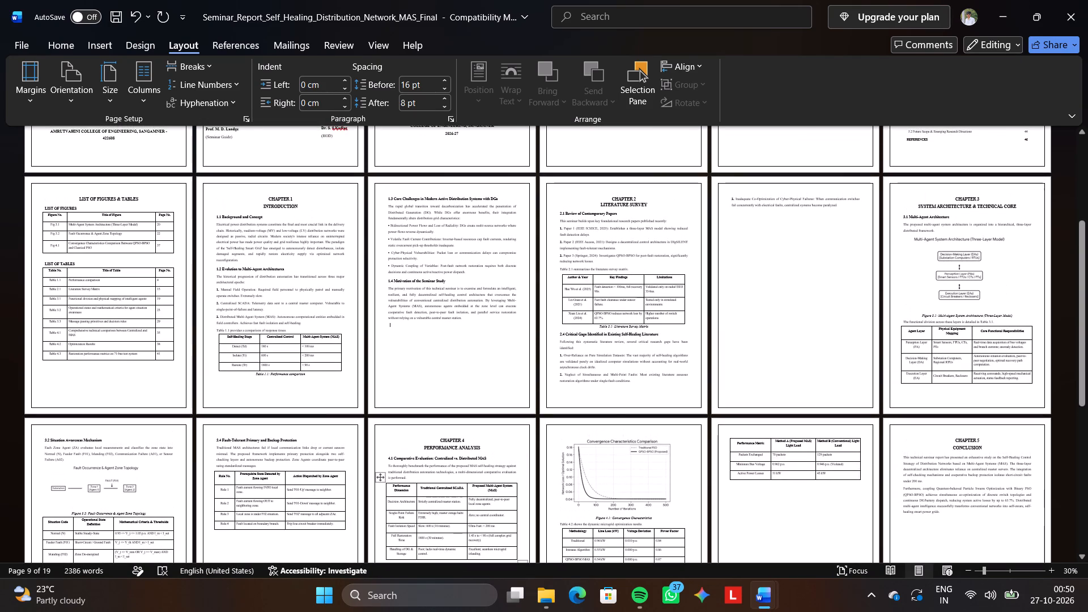
pyautogui.click(1011, 571)
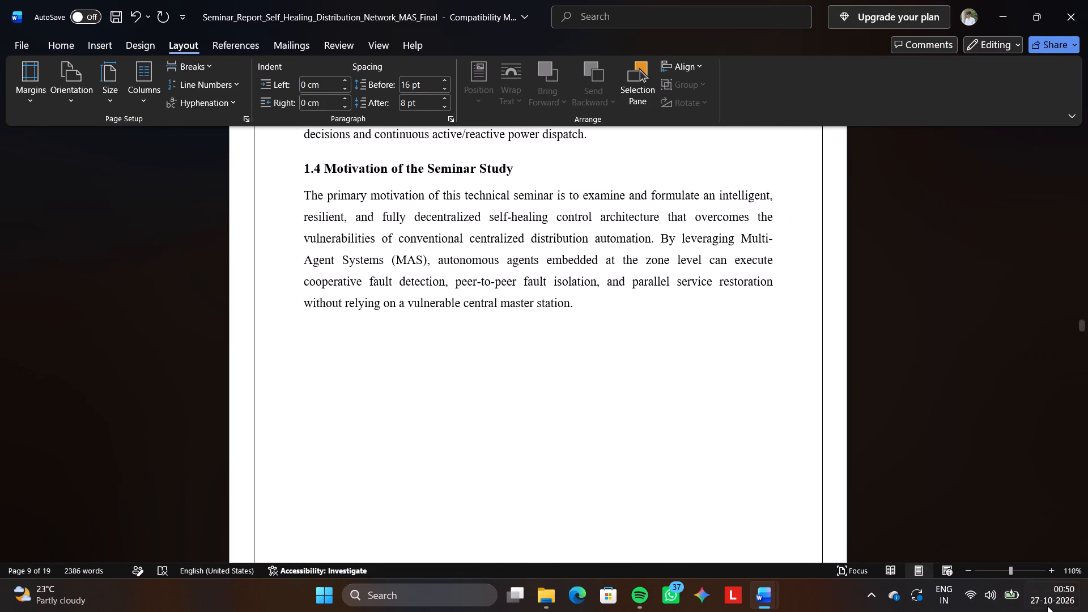
pyautogui.click(968, 572)
pyautogui.press('Up')
pyautogui.press('Up')
pyautogui.press('Up')
pyautogui.press('Up')
pyautogui.press('Up')
pyautogui.press('Up')
pyautogui.press('Up')
pyautogui.press('Up')
pyautogui.press('Up')
pyautogui.press('Up')
pyautogui.press('Up')
pyautogui.press('Up')
pyautogui.press('Up')
pyautogui.press('Up')
pyautogui.press('Up')
pyautogui.press('Up')
pyautogui.press('Up')
pyautogui.press('Up')
pyautogui.press('Up')
pyautogui.press('Up')
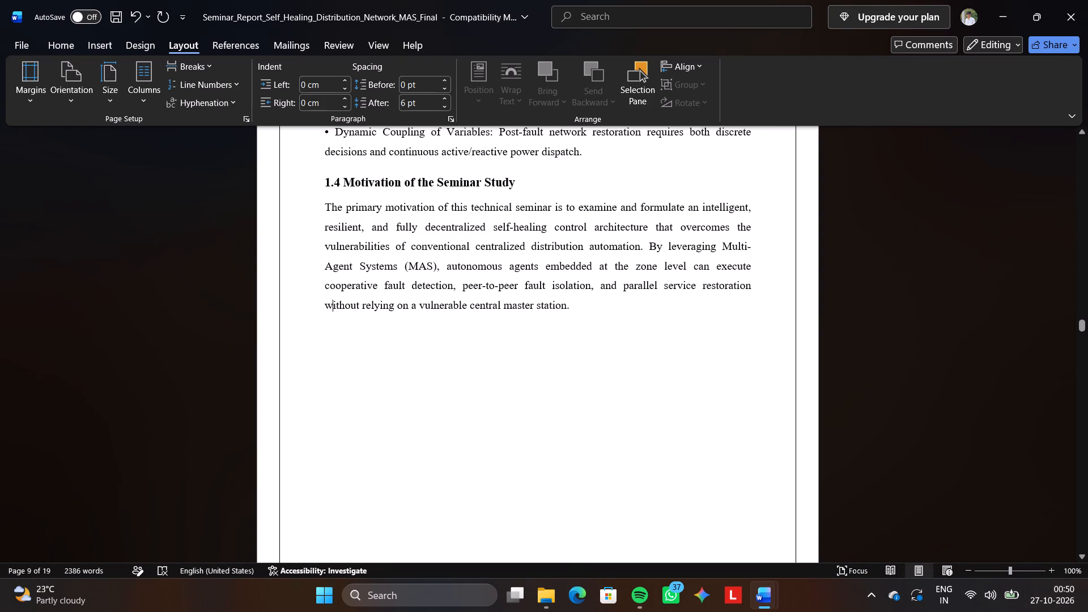
# Examine the front matter pages from the cover page through the Acknowledgment.
pyautogui.scroll(10, 840, 553)
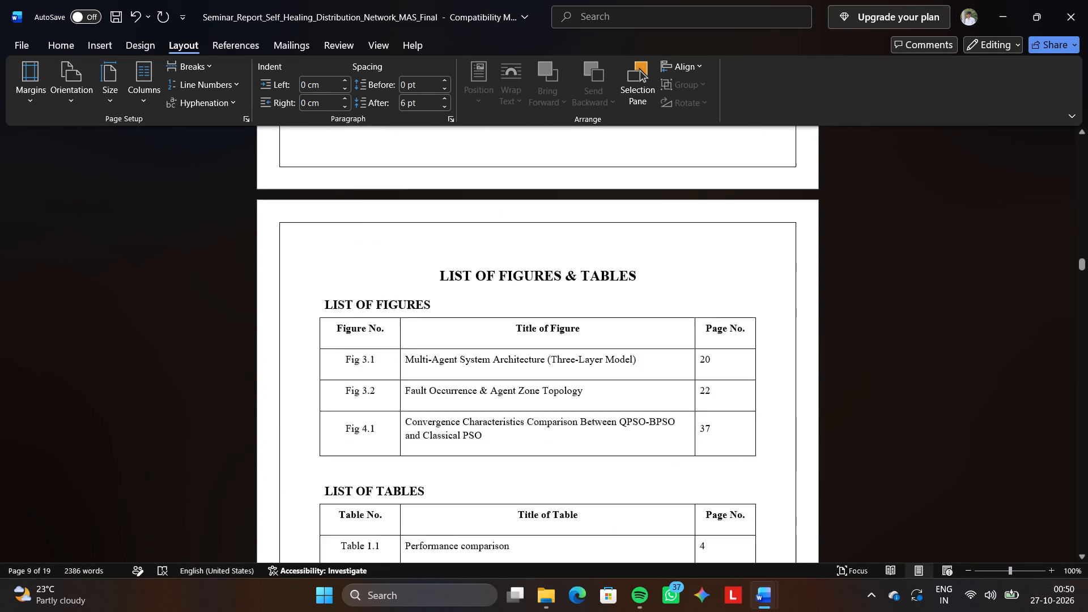
pyautogui.scroll(9, 840, 553)
pyautogui.scroll(13, 840, 553)
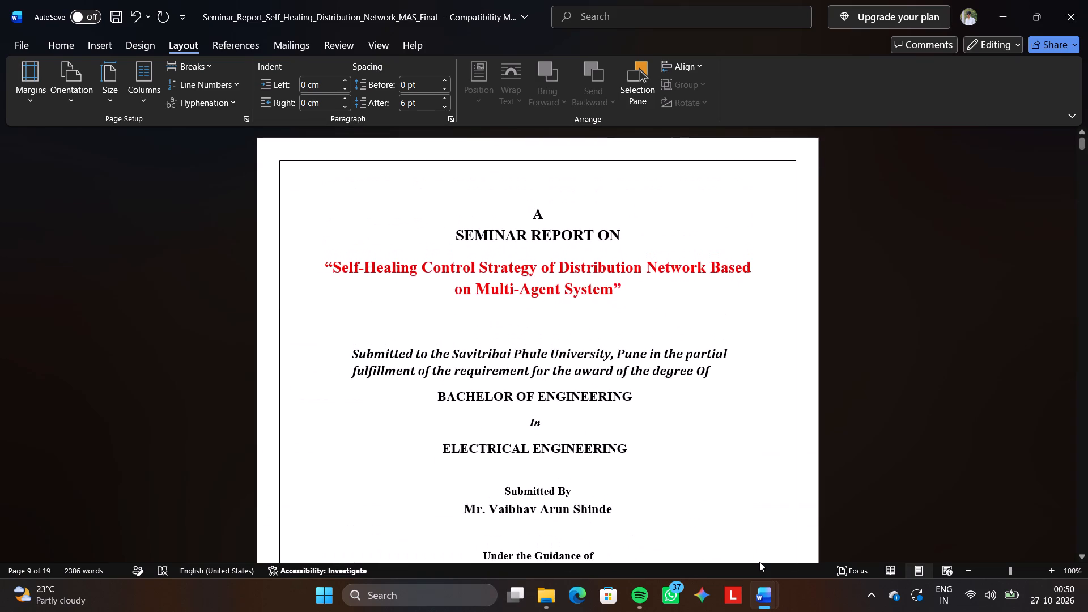
pyautogui.click(759, 562)
pyautogui.scroll(-3, 759, 562)
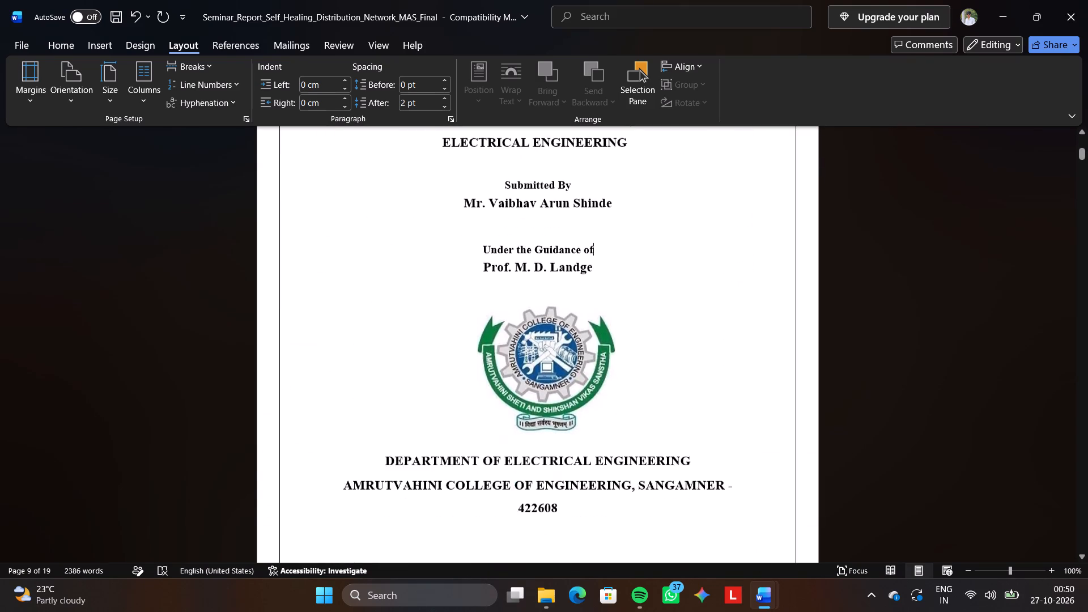
pyautogui.scroll(-3, 759, 562)
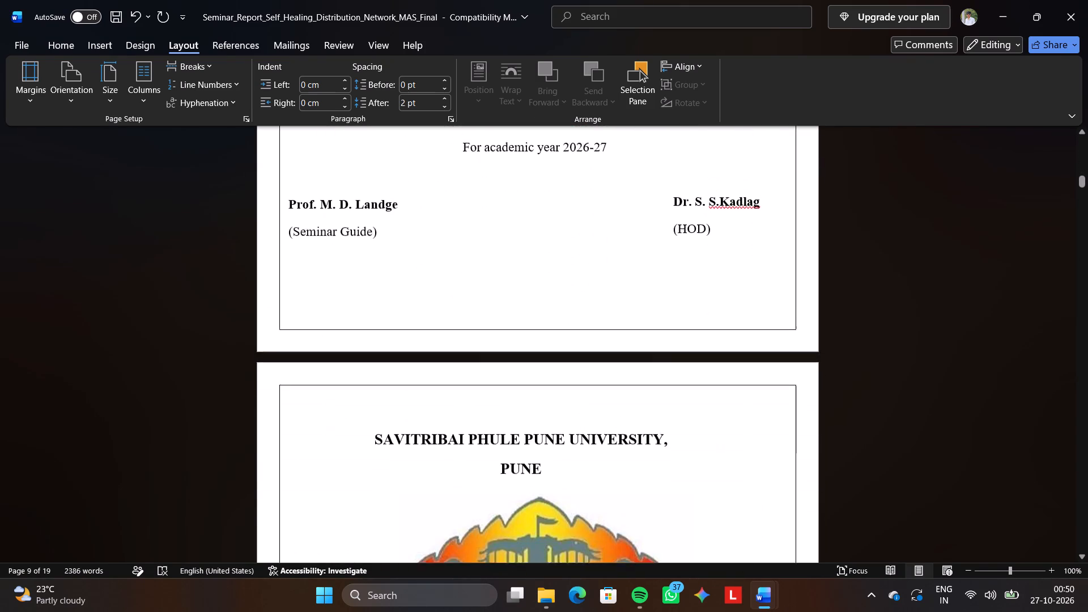
pyautogui.scroll(-3, 759, 562)
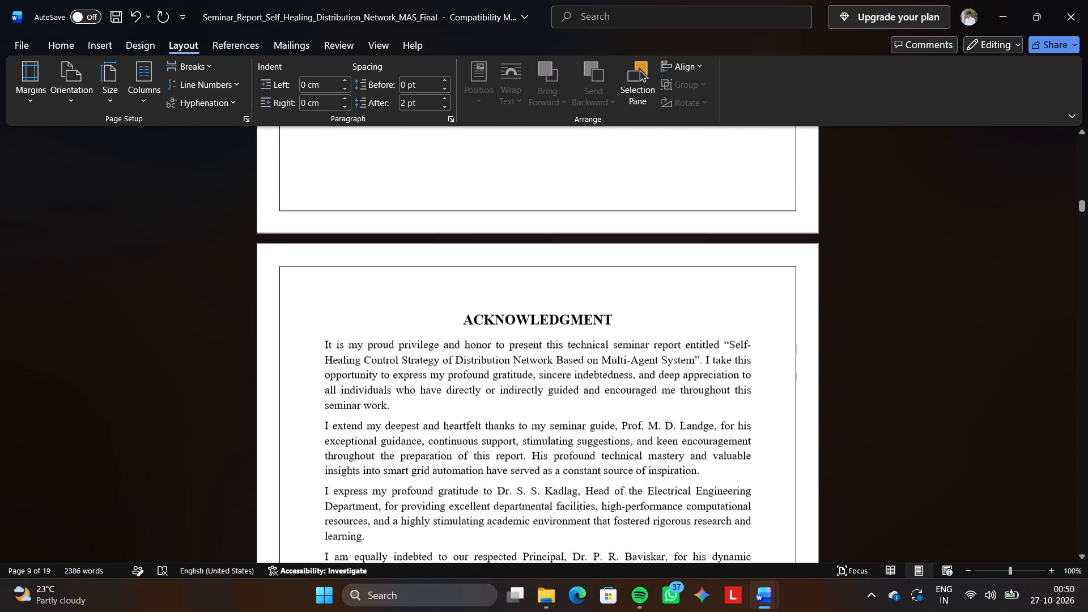
pyautogui.hscroll(1, 759, 562)
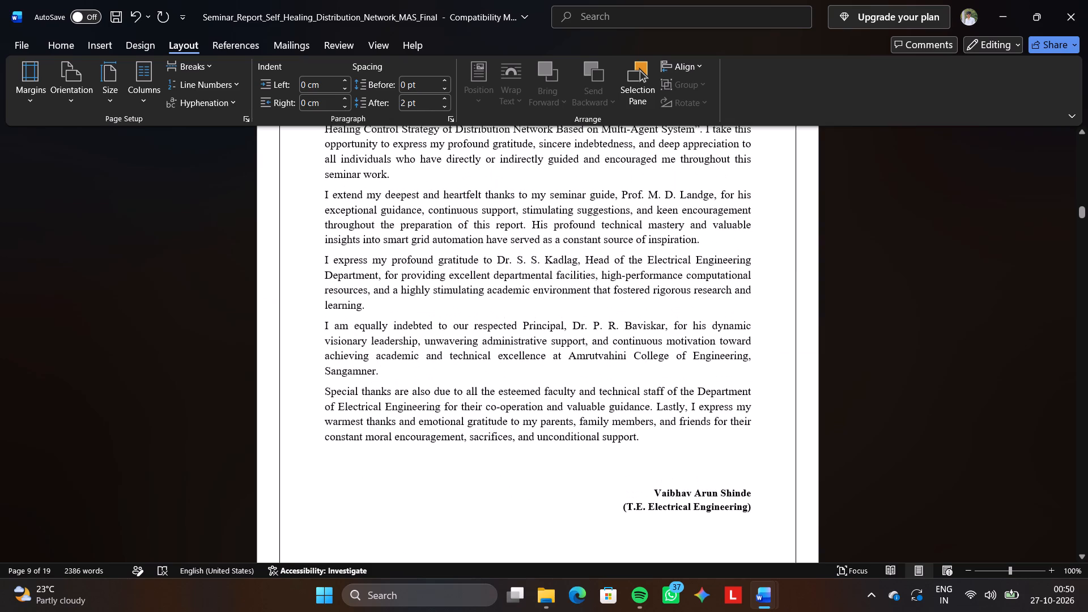
# Justify the whole Acknowledgment page, from its heading to the signature lines, and set its line spacing to 1.5.
pyautogui.moveTo(756, 513); pyautogui.dragTo(354, 222)
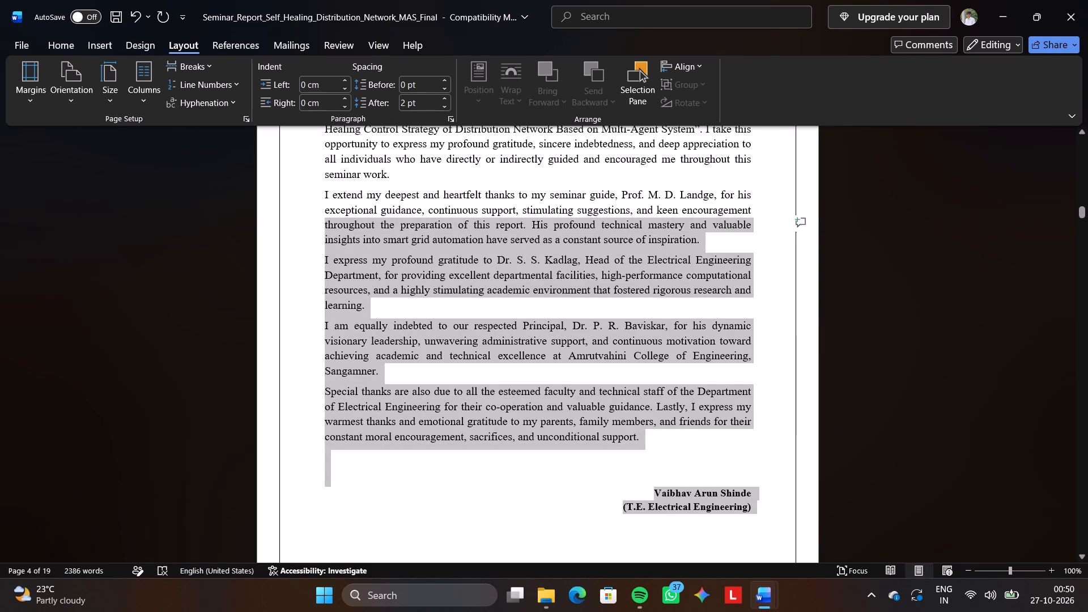
pyautogui.moveTo(354, 222); pyautogui.dragTo(380, 426)
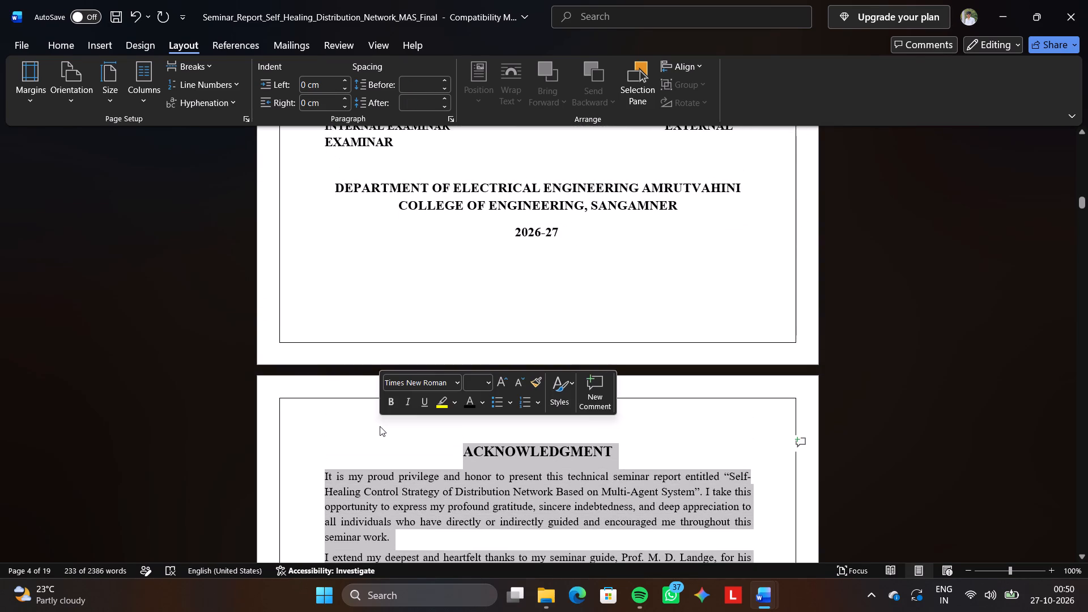
pyautogui.click(68, 45)
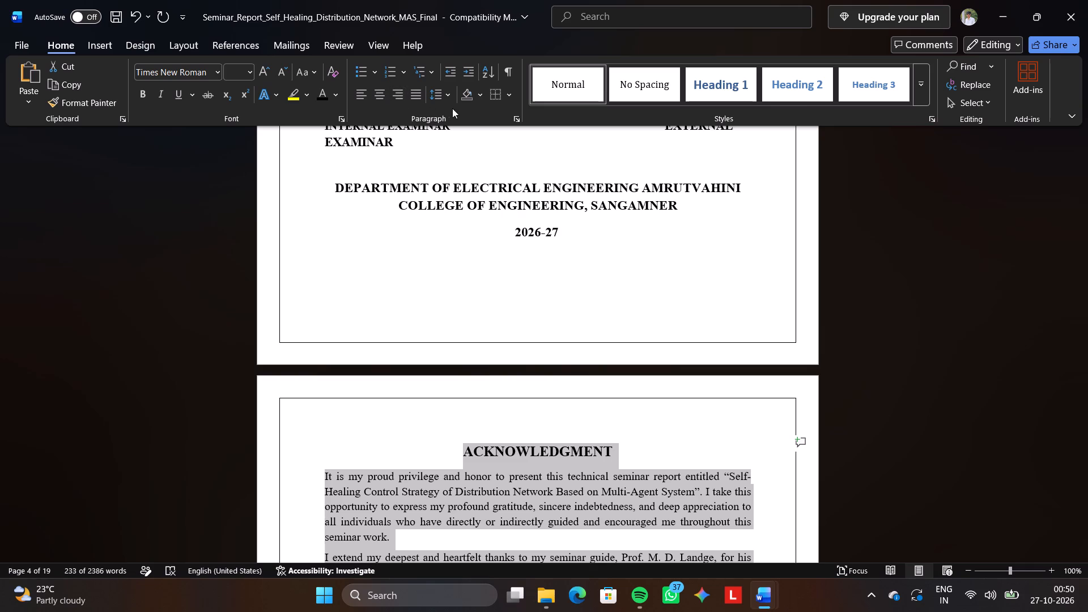
pyautogui.click(415, 96)
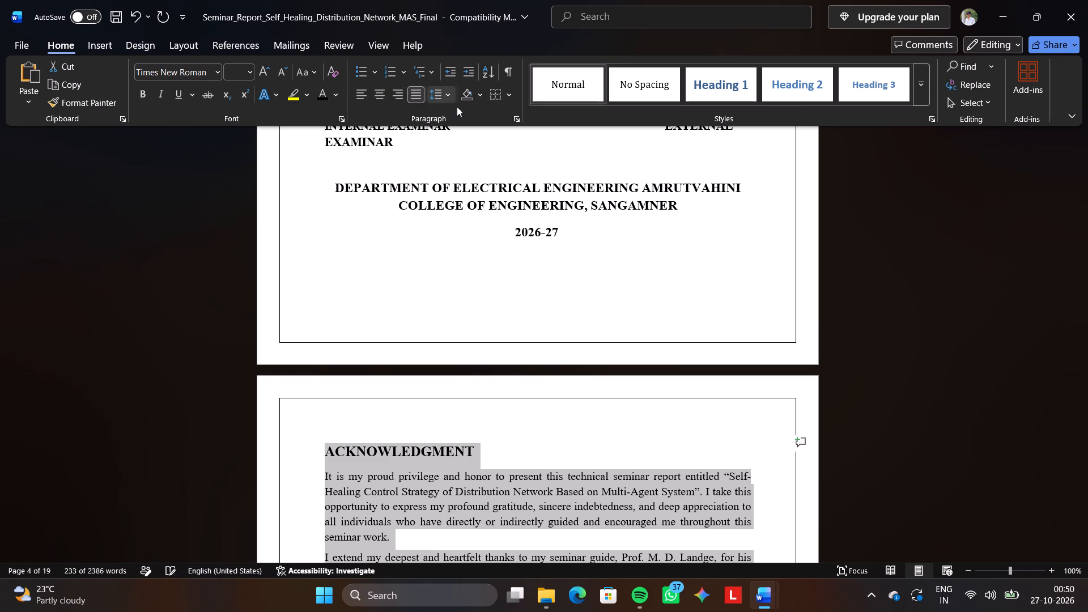
pyautogui.click(448, 93)
pyautogui.click(459, 150)
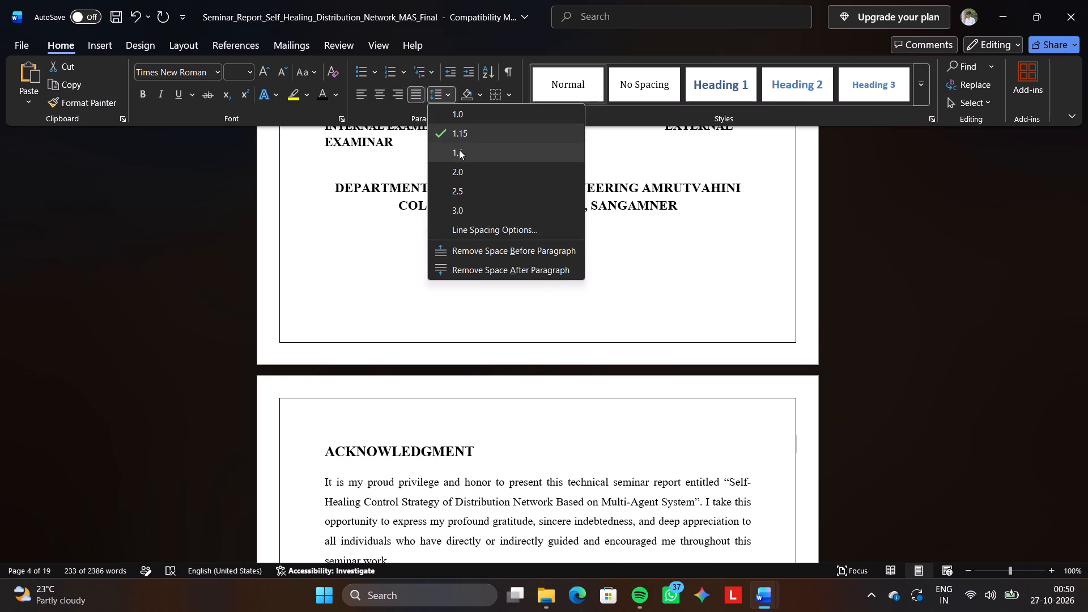
# Center the ACKNOWLEDGMENT heading.
pyautogui.click(358, 443)
pyautogui.tripleClick(358, 443)
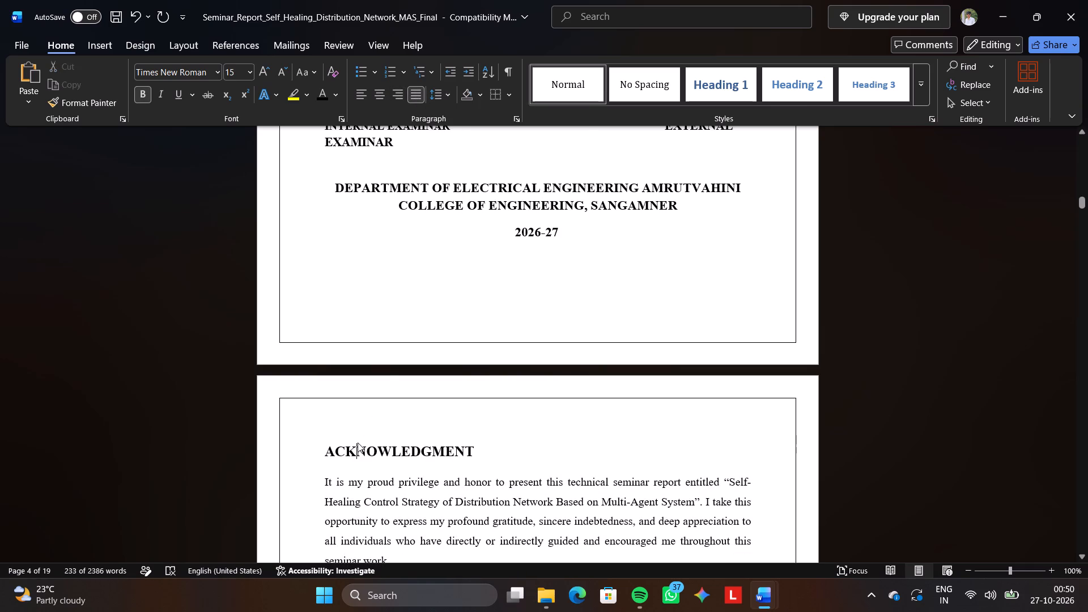
pyautogui.tripleClick(334, 456)
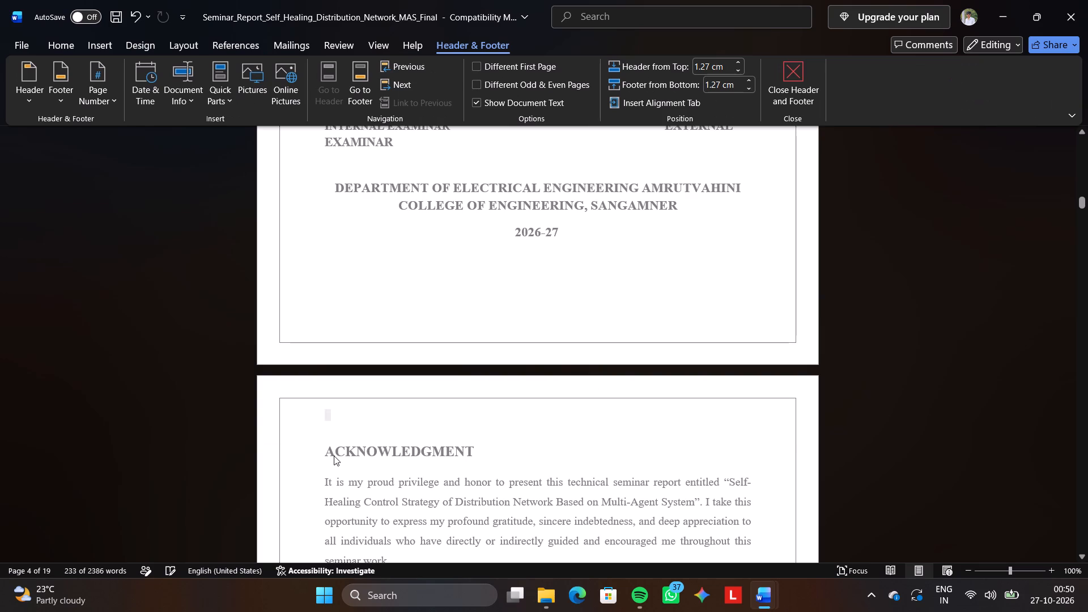
pyautogui.click(334, 456)
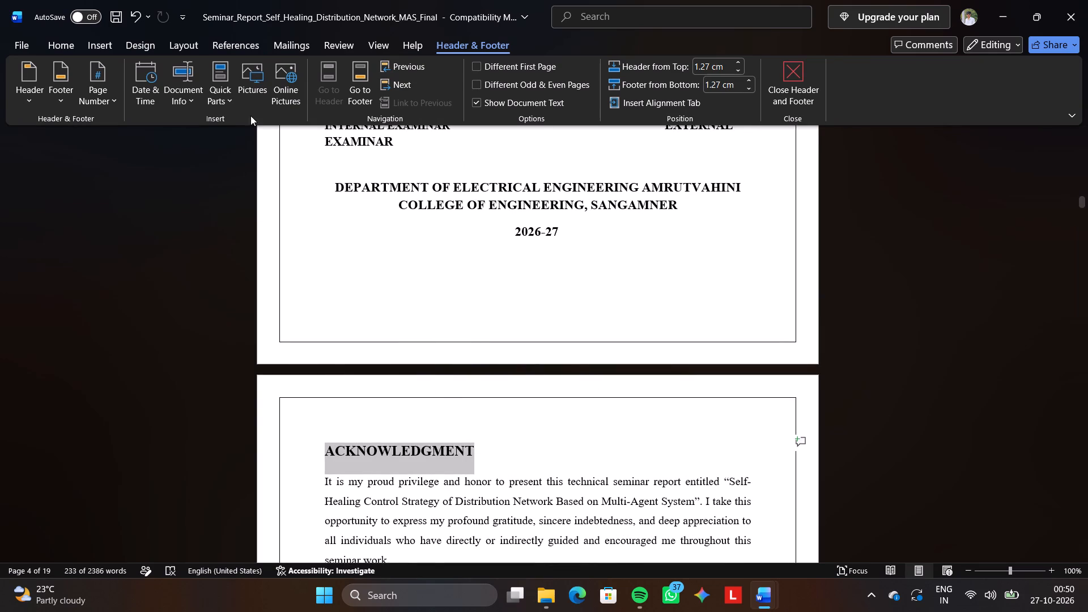
pyautogui.click(66, 43)
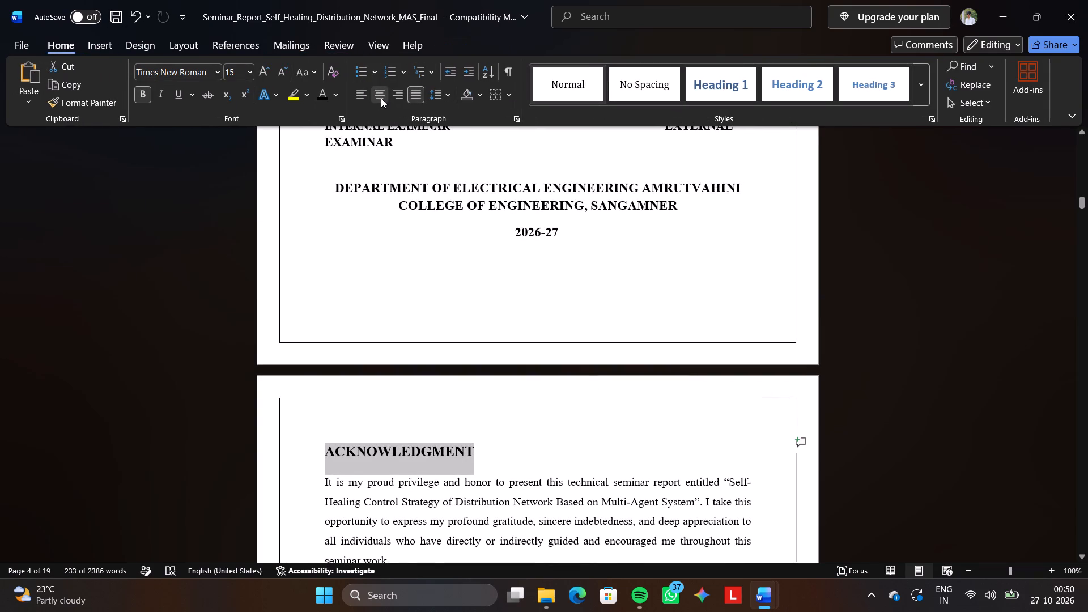
pyautogui.click(381, 98)
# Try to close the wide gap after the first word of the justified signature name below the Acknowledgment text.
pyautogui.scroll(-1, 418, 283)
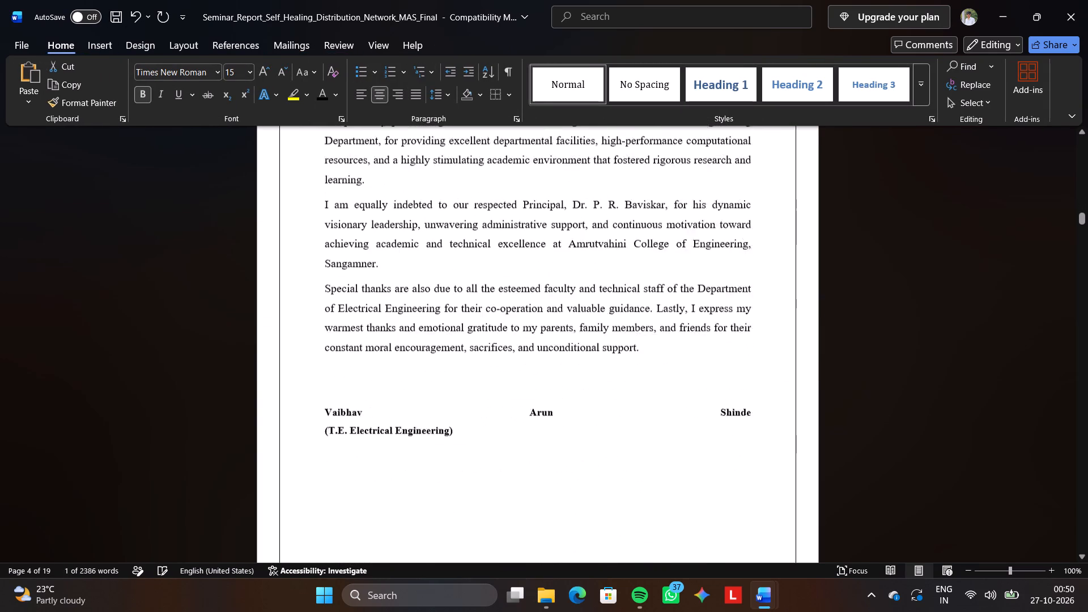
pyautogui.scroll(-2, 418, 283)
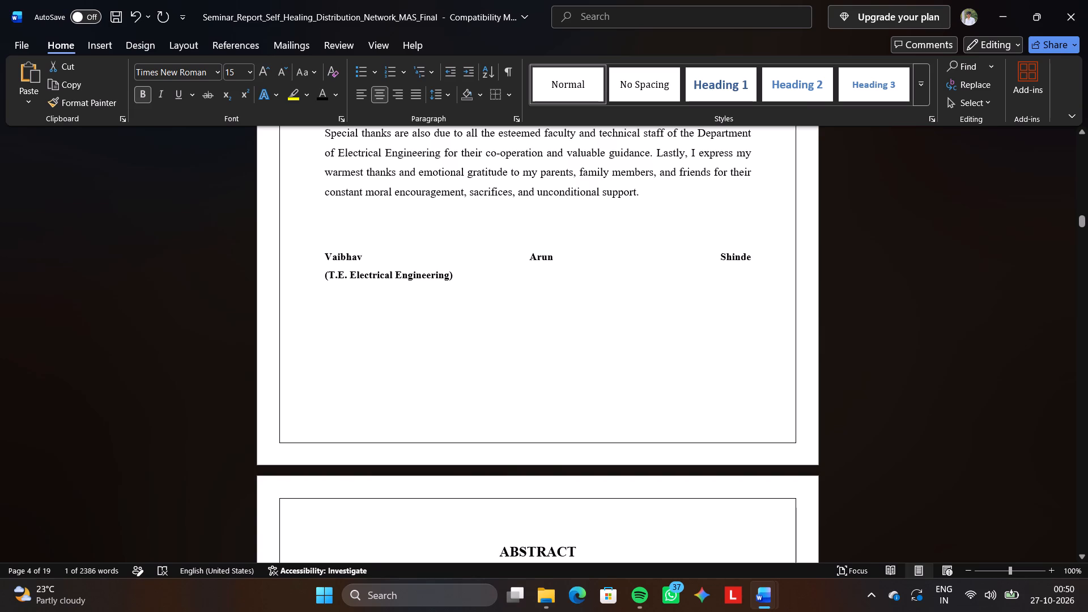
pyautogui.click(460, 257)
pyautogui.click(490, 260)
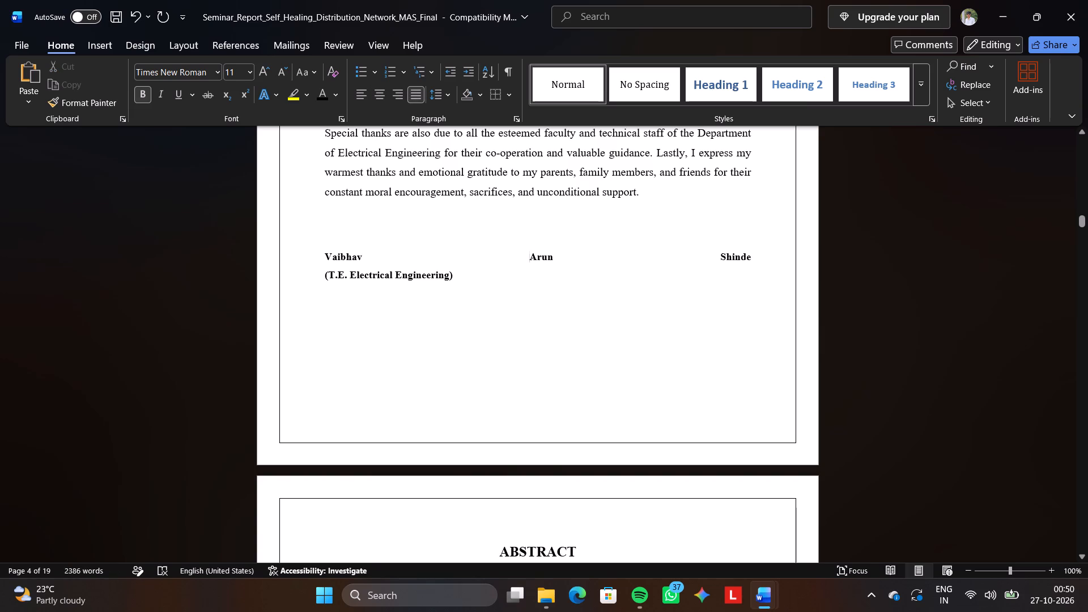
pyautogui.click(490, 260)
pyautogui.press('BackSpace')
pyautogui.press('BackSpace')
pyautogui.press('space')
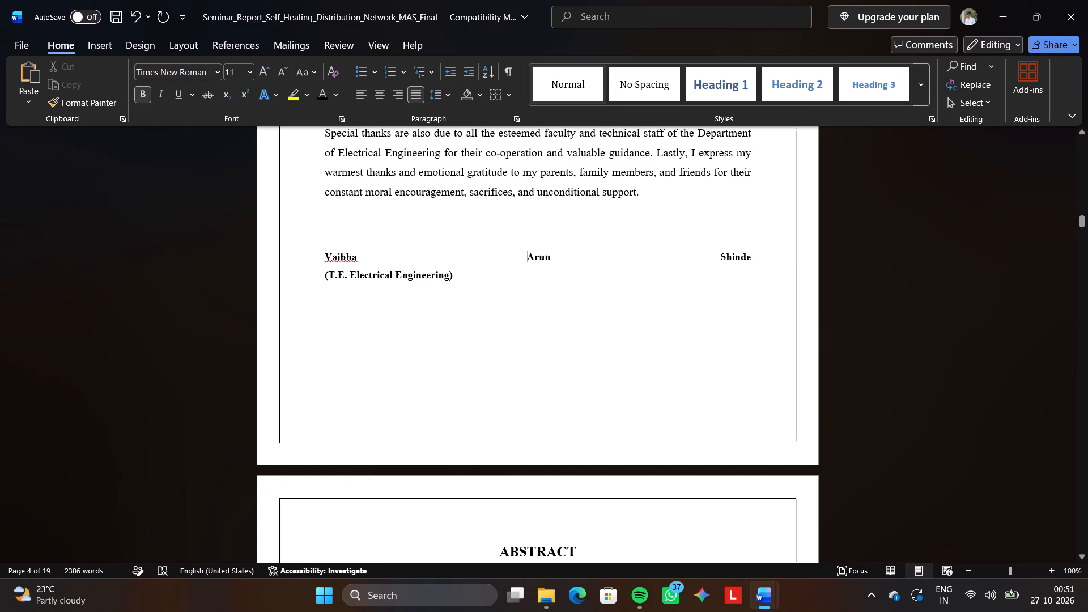
# Replace the signature block and the blank line under it with the student's name and "(TE Electrical)" on two left-aligned lines.
pyautogui.moveTo(313, 260); pyautogui.dragTo(468, 306)
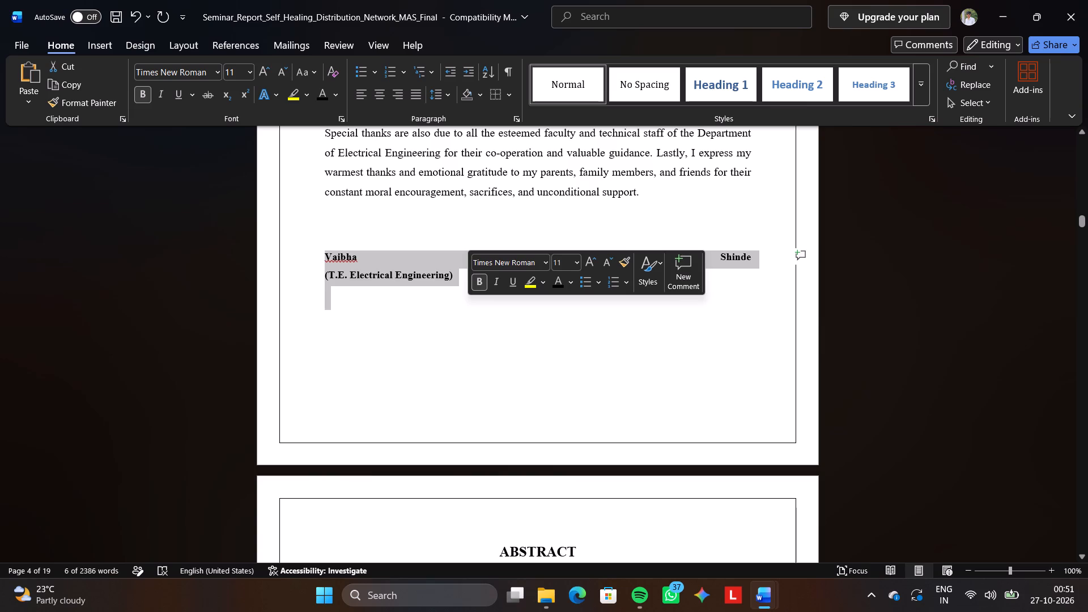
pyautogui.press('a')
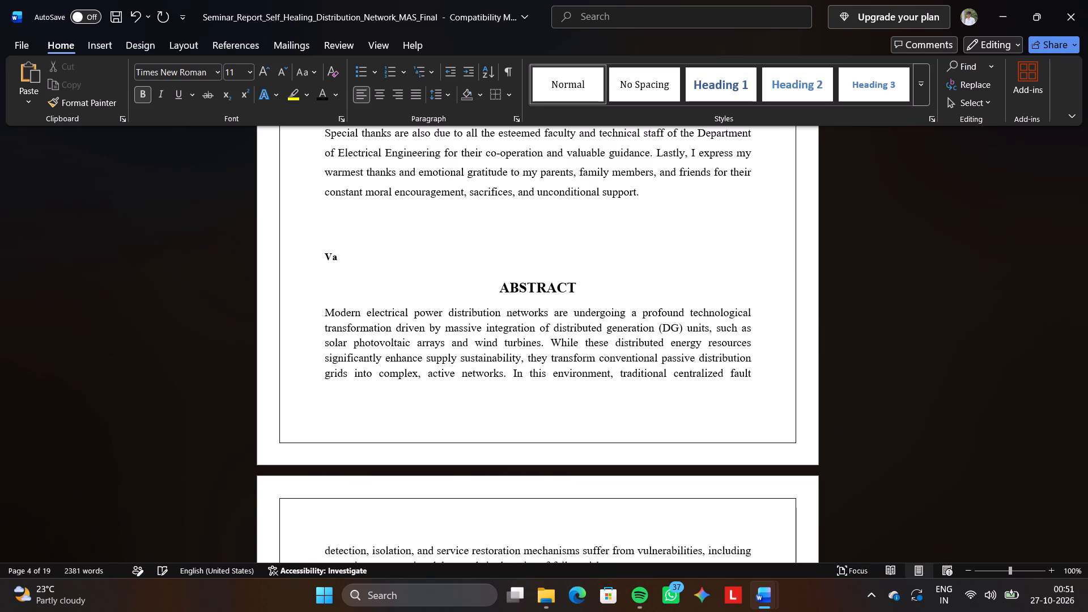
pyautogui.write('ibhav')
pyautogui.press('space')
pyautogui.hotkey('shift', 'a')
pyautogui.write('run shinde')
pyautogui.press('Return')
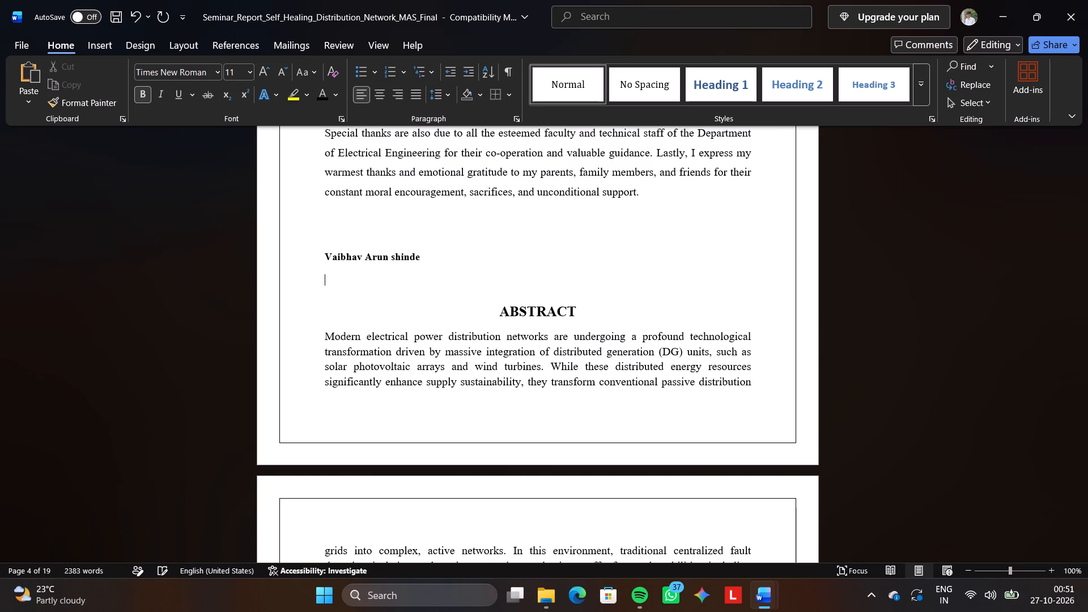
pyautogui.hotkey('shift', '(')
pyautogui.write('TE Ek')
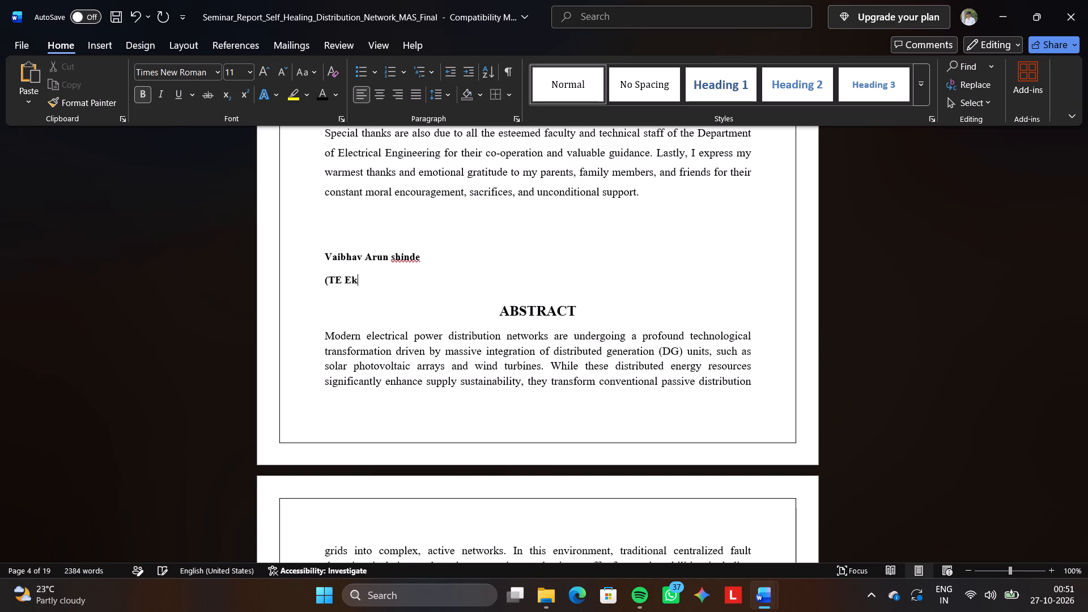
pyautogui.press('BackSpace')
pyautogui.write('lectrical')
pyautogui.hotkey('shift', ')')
# Remove the bold formatting from the "(TE Electrical)" line below the Acknowledgment text.
pyautogui.moveTo(388, 292); pyautogui.dragTo(328, 280)
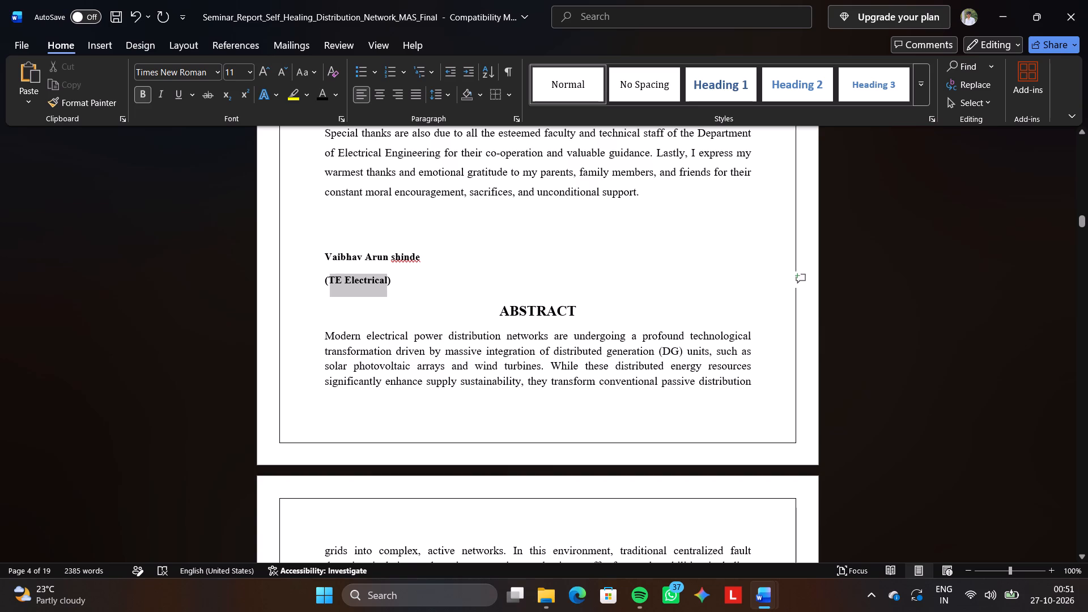
pyautogui.moveTo(328, 280); pyautogui.dragTo(314, 280)
pyautogui.click(314, 280)
pyautogui.moveTo(314, 280); pyautogui.dragTo(325, 261)
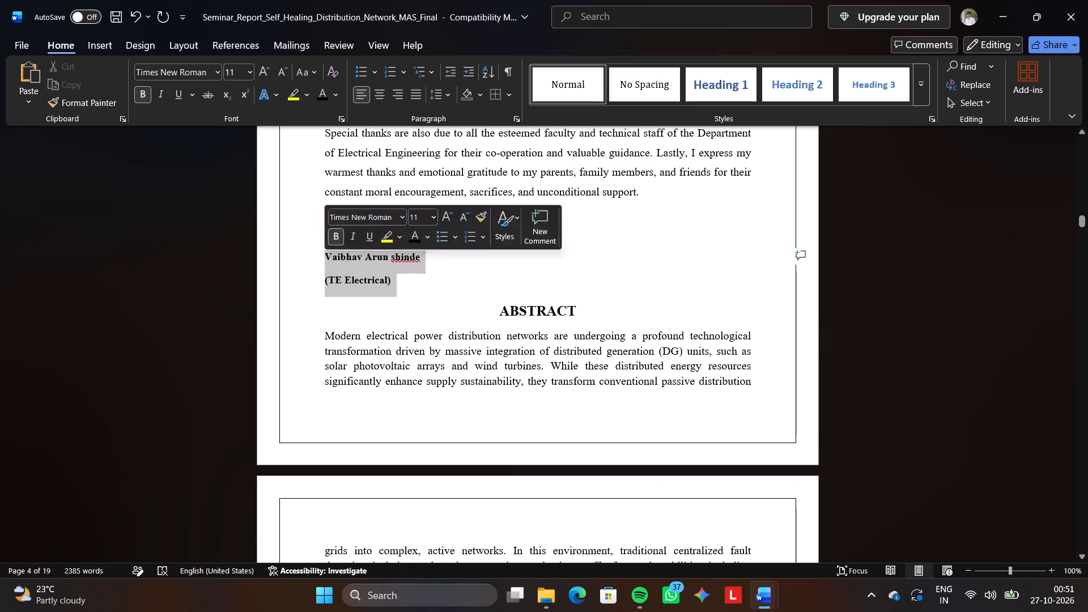
pyautogui.click(325, 261)
pyautogui.tripleClick(325, 283)
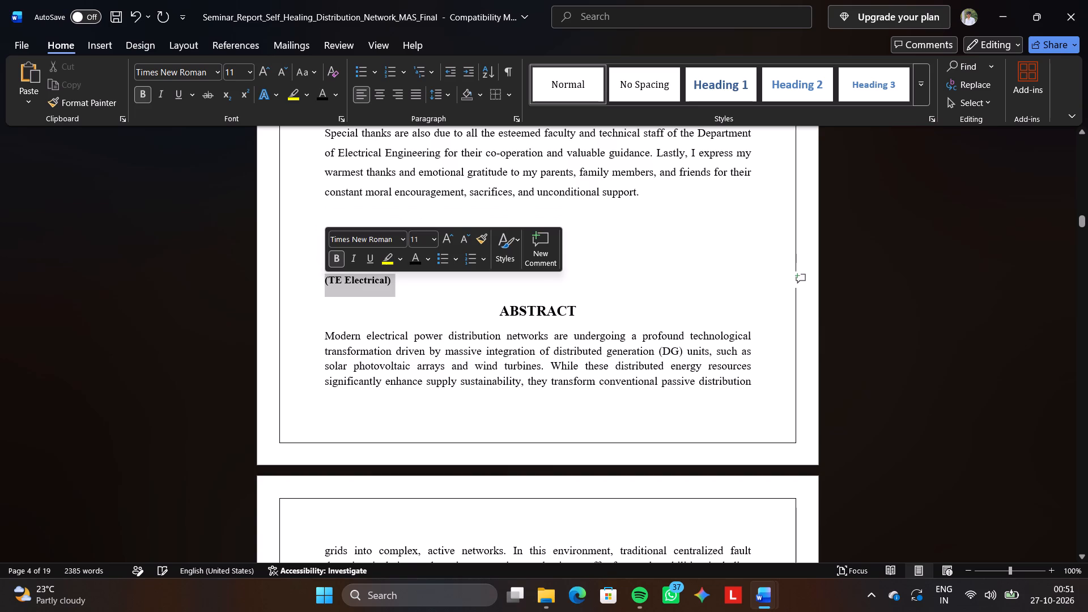
pyautogui.click(336, 260)
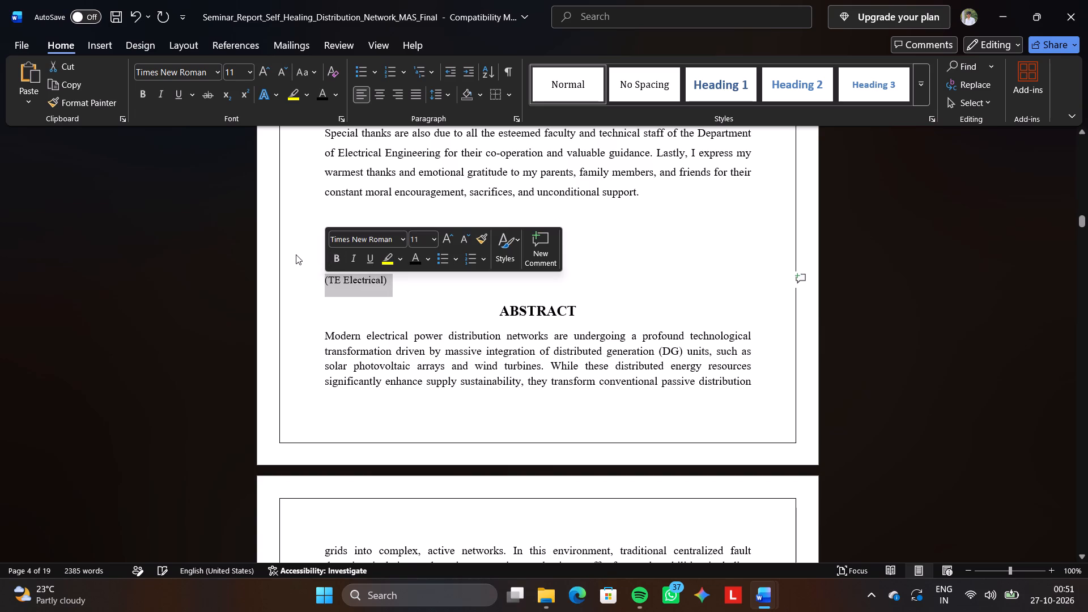
# Shift the student's name below the Acknowledgment text with leading spaces so it ends near the right margin on one line.
pyautogui.click(296, 254)
pyautogui.click(300, 257)
pyautogui.moveTo(300, 257); pyautogui.dragTo(318, 261)
pyautogui.click(318, 261)
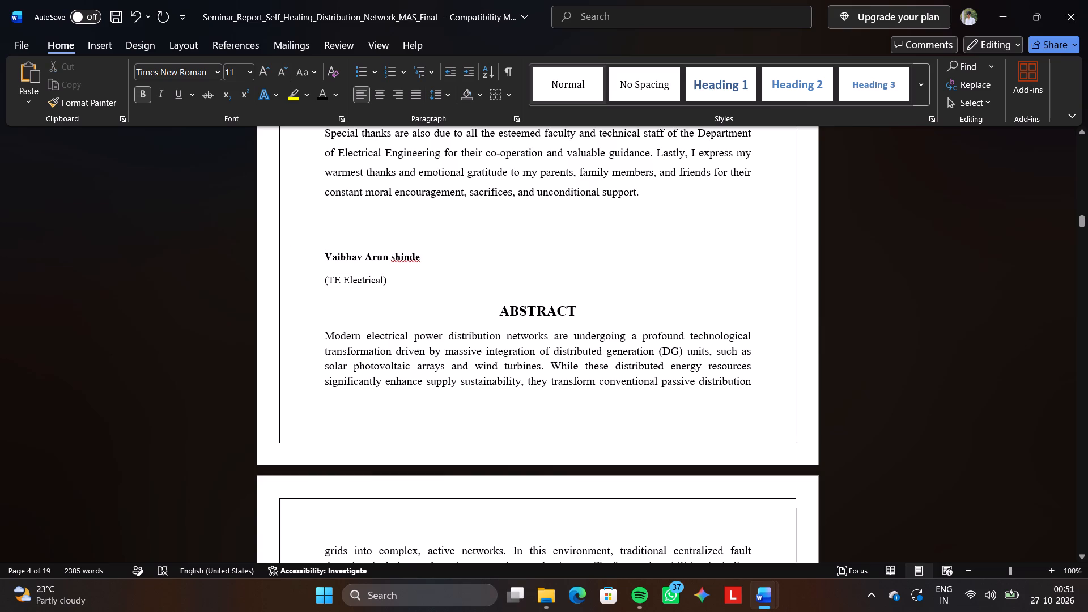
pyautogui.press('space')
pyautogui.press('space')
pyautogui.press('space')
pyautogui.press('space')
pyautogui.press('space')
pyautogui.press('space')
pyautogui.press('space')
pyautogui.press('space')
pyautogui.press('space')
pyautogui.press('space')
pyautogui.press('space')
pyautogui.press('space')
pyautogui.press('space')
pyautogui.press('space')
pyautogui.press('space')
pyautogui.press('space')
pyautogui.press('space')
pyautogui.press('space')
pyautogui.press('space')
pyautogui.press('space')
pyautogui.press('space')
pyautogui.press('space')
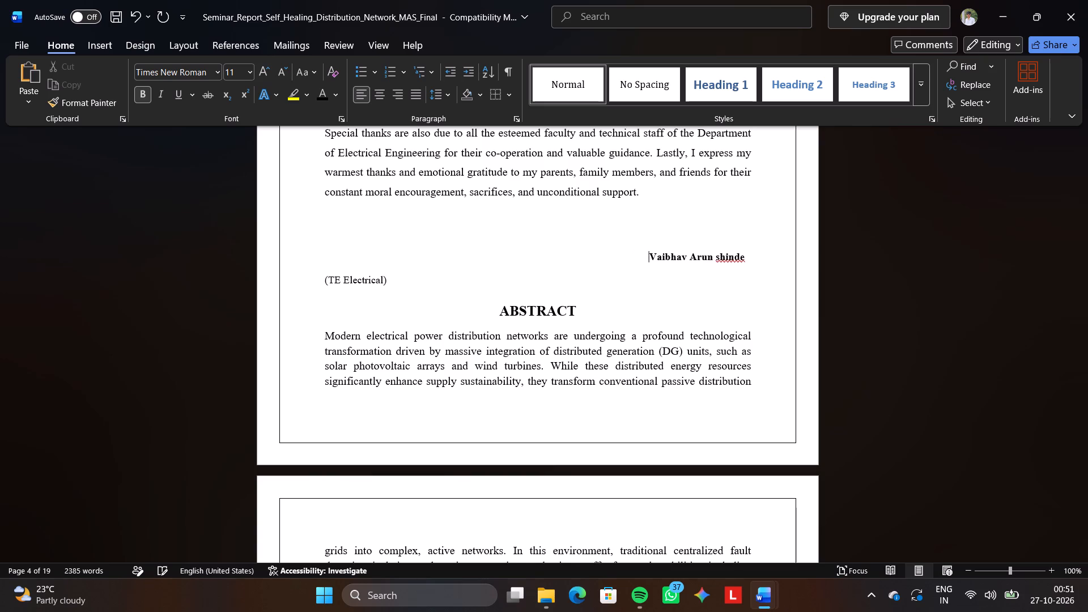
pyautogui.press('BackSpace')
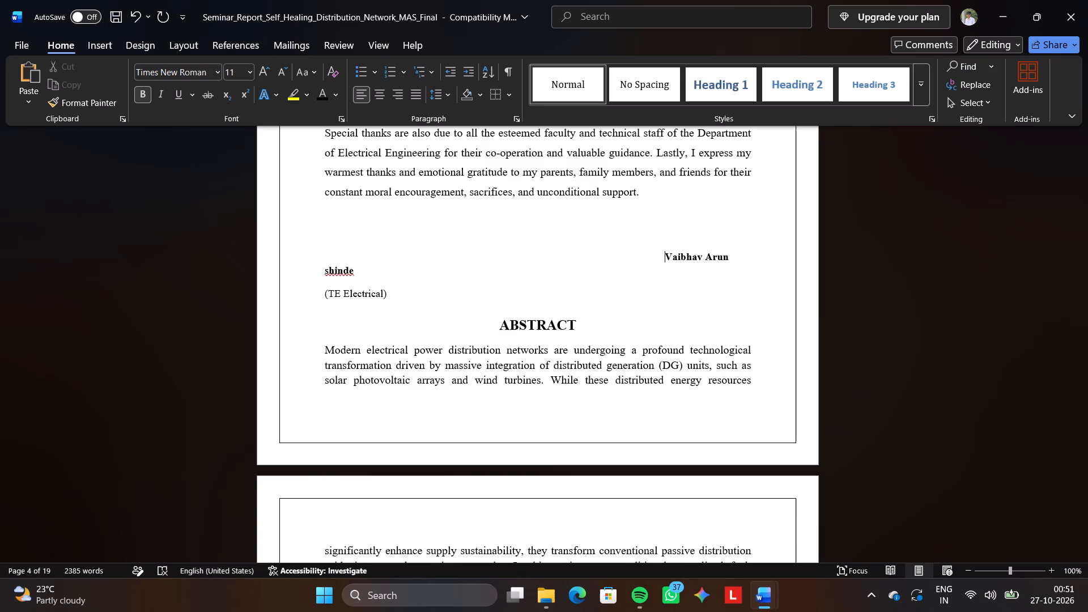
pyautogui.press('BackSpace')
pyautogui.press('BackSpace')
pyautogui.press('BackSpace')
pyautogui.press('BackSpace')
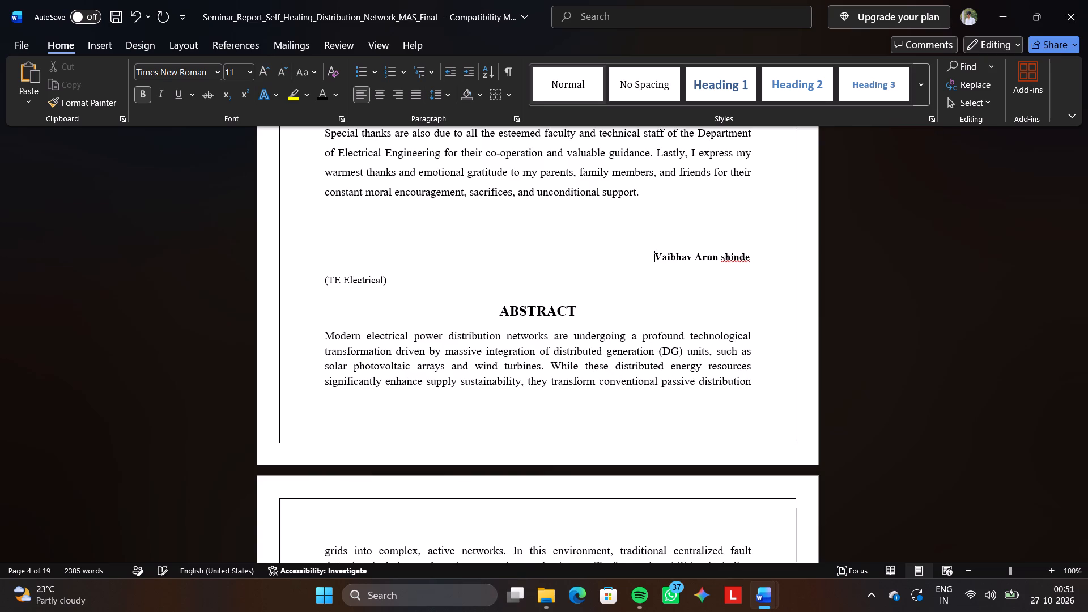
# Shift the "(TE Electrical)" line with leading spaces so it starts directly beneath the first letter of the student's name.
pyautogui.click(311, 281)
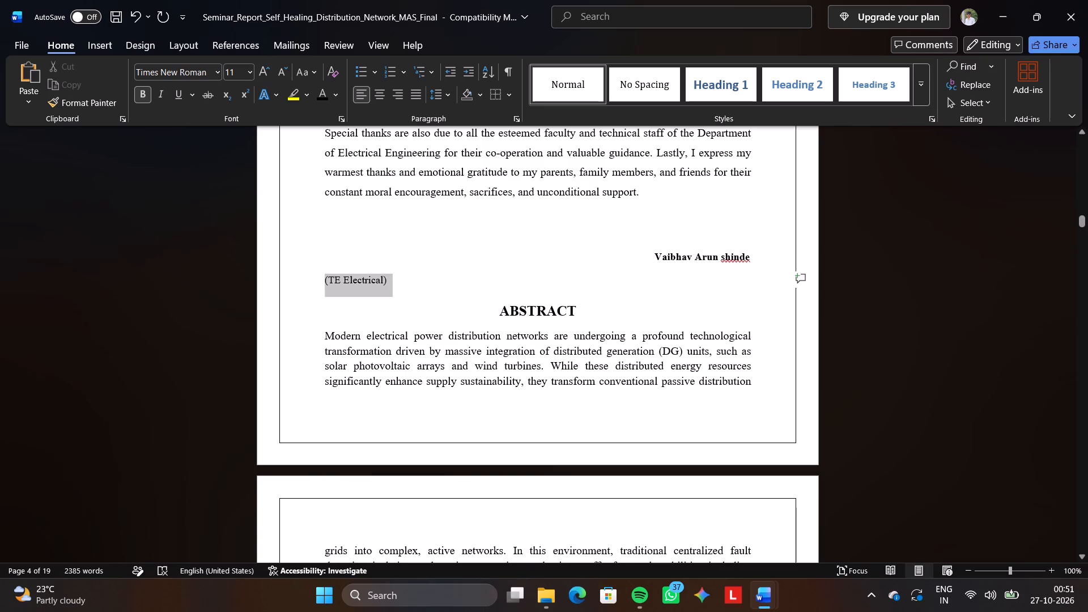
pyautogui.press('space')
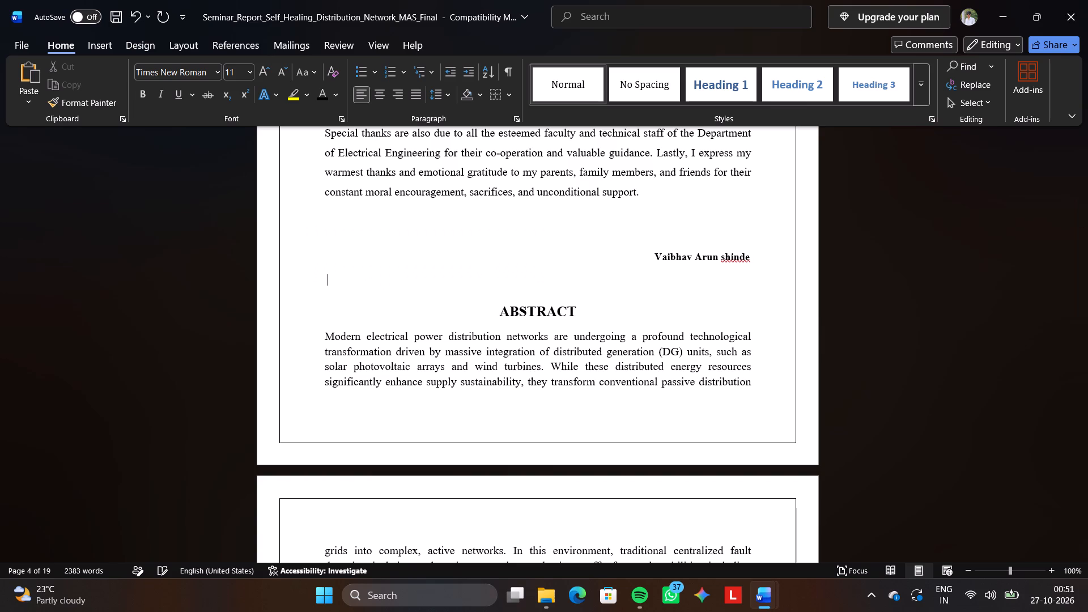
pyautogui.hotkey('ctrl', 'z')
pyautogui.click(311, 281)
pyautogui.click(311, 281)
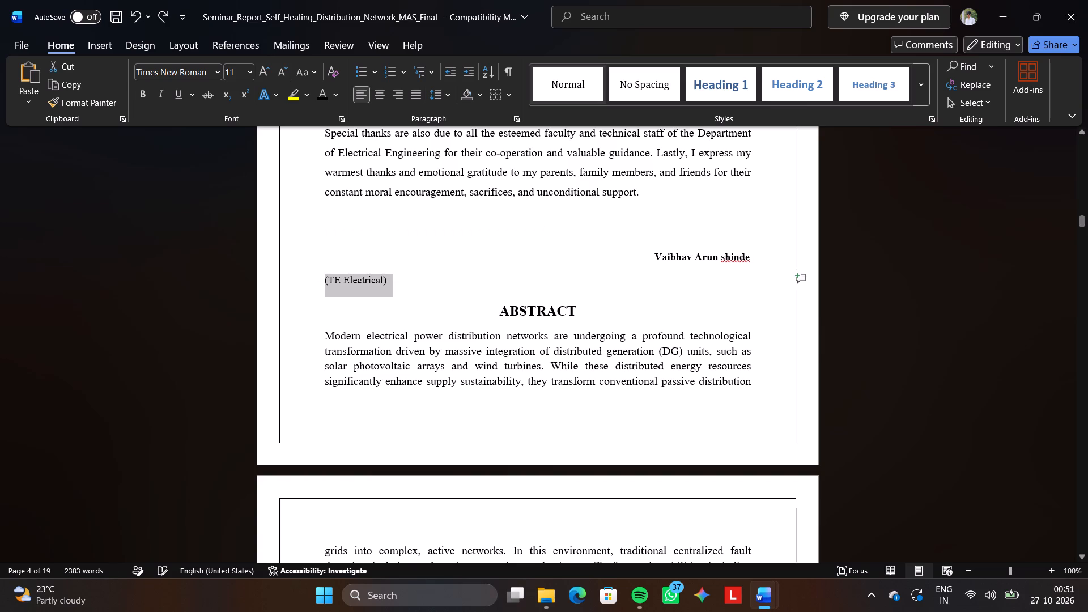
pyautogui.click(322, 284)
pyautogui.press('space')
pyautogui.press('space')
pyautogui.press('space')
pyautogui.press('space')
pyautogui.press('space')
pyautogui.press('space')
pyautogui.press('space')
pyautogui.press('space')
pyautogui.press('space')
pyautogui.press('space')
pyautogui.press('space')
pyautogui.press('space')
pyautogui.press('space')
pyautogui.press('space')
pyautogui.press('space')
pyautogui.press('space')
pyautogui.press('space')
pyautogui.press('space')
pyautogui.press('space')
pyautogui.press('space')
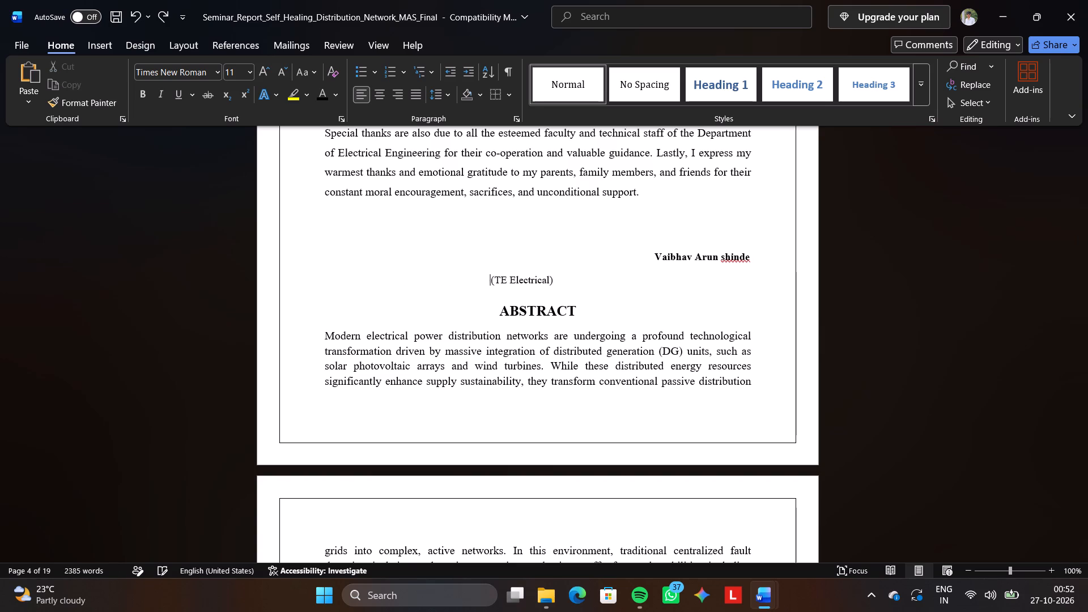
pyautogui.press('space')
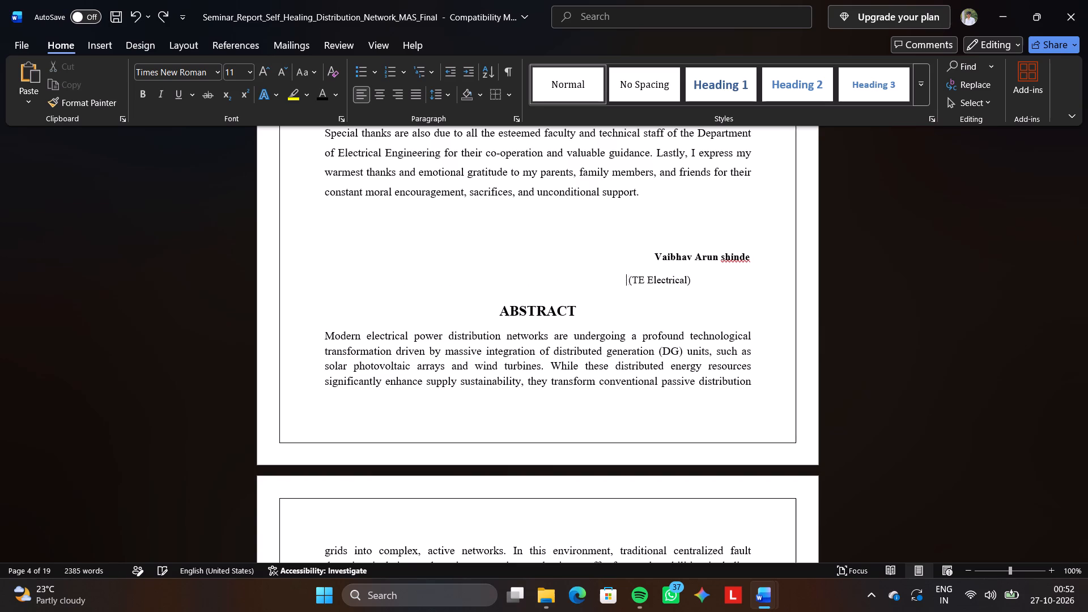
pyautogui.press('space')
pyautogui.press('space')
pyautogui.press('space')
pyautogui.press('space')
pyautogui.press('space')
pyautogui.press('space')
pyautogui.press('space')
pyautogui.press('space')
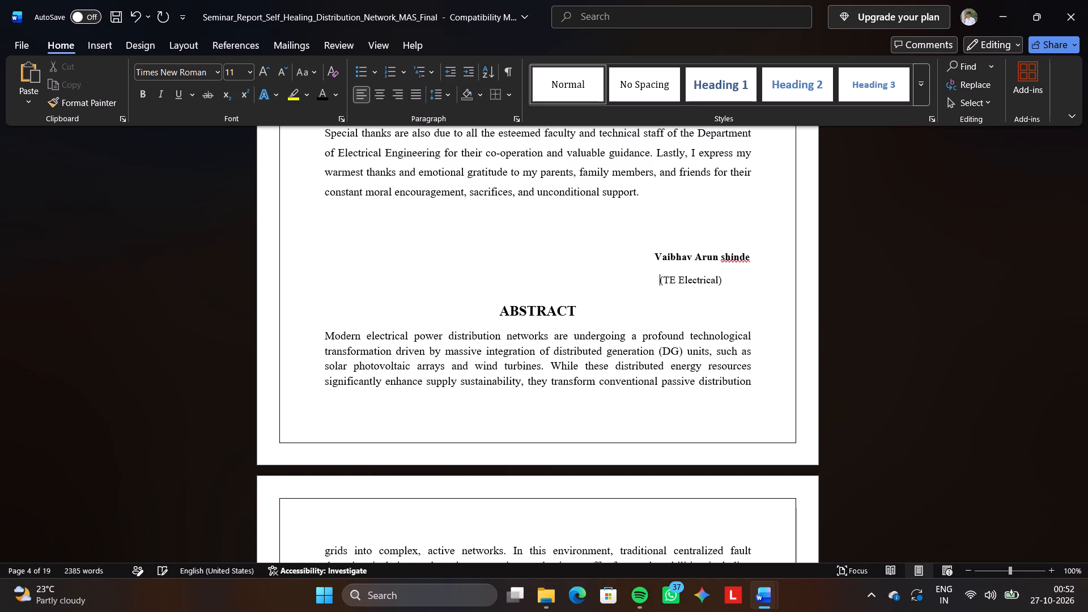
pyautogui.press('BackSpace')
pyautogui.press('BackSpace')
# Insert two blank lines before the ABSTRACT heading so the abstract starts on its own page after the Acknowledgment.
pyautogui.click(482, 296)
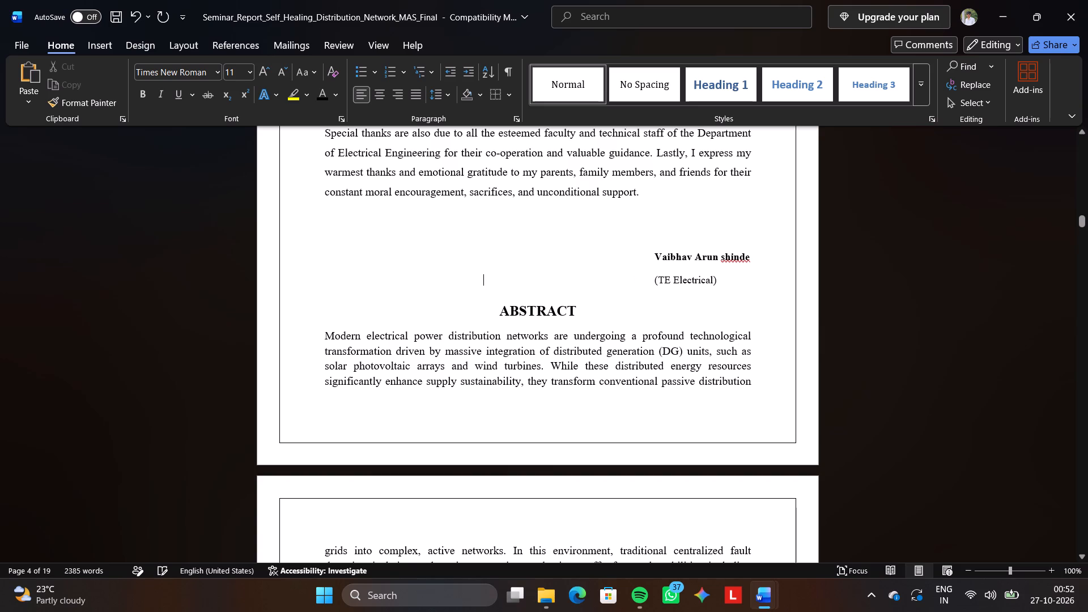
pyautogui.click(482, 296)
pyautogui.click(482, 312)
pyautogui.press('Return')
pyautogui.press('Return')
pyautogui.scroll(-6, 482, 312)
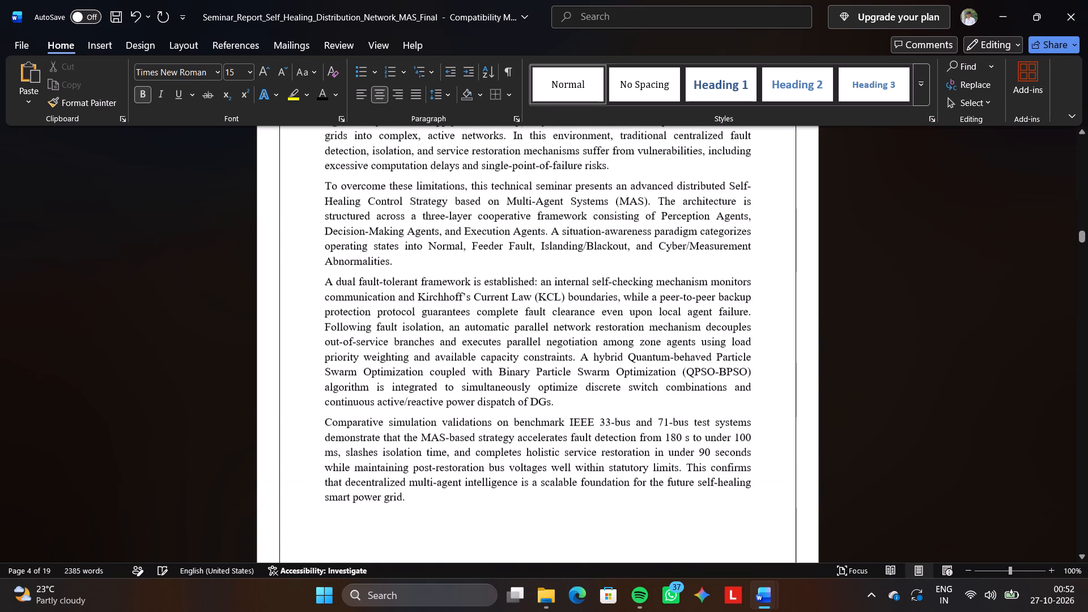
pyautogui.scroll(1, 518, 462)
pyautogui.click(490, 350)
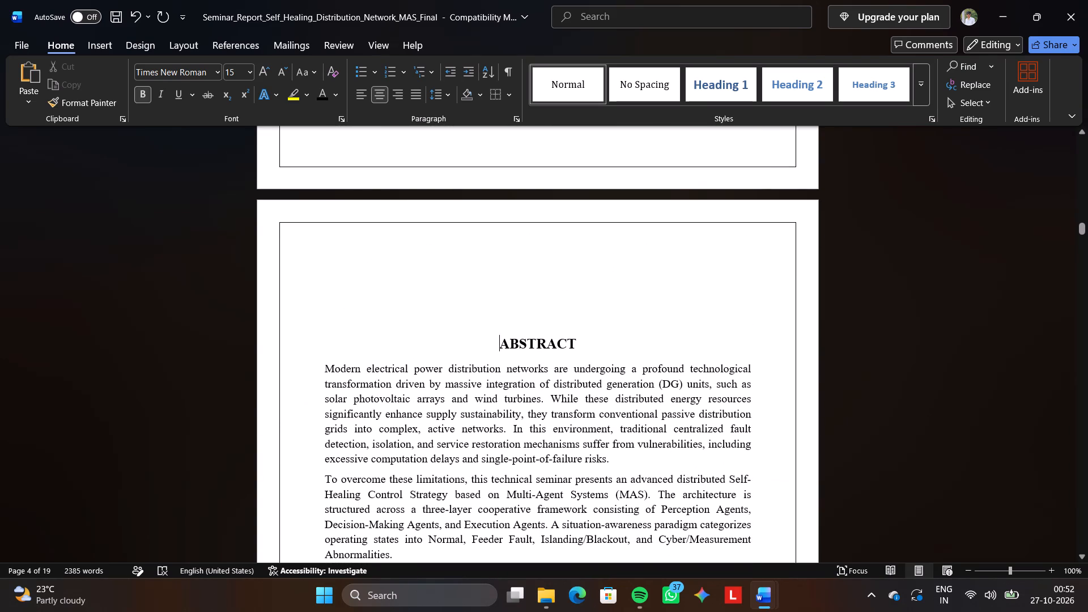
pyautogui.press('BackSpace')
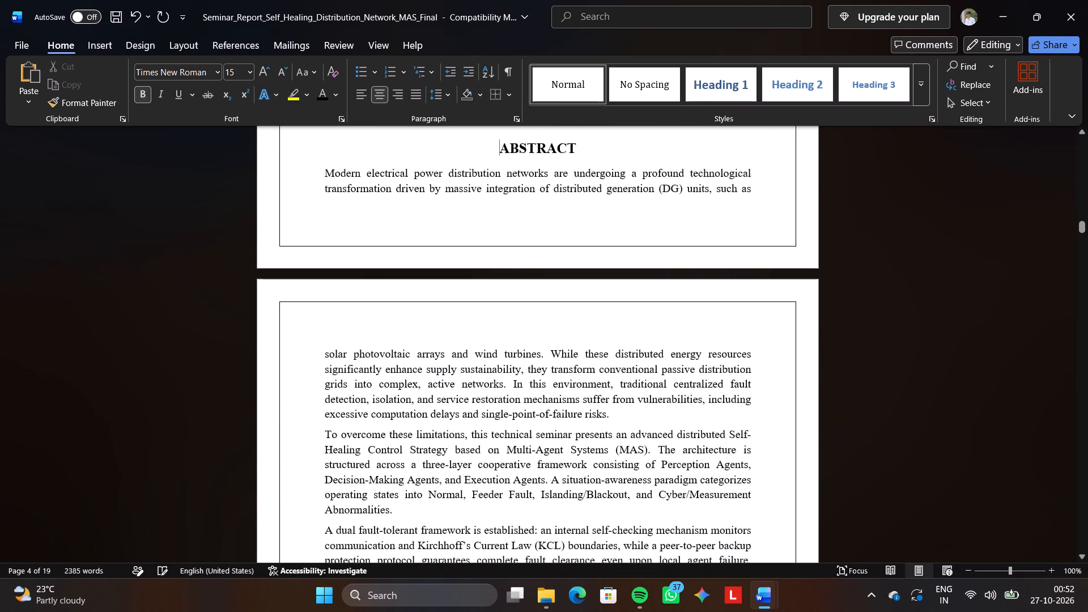
pyautogui.press('Return')
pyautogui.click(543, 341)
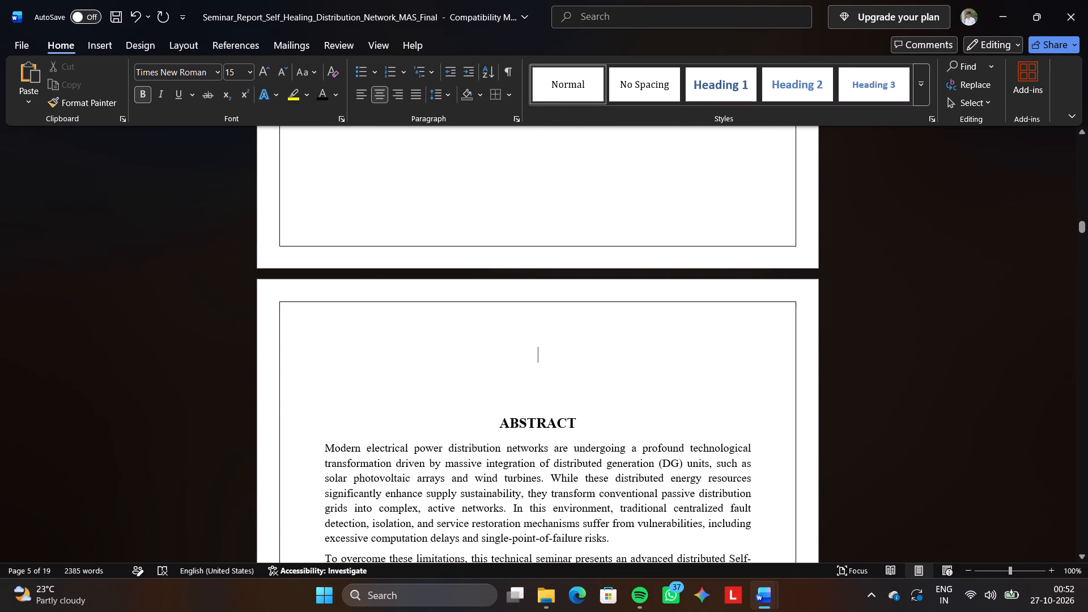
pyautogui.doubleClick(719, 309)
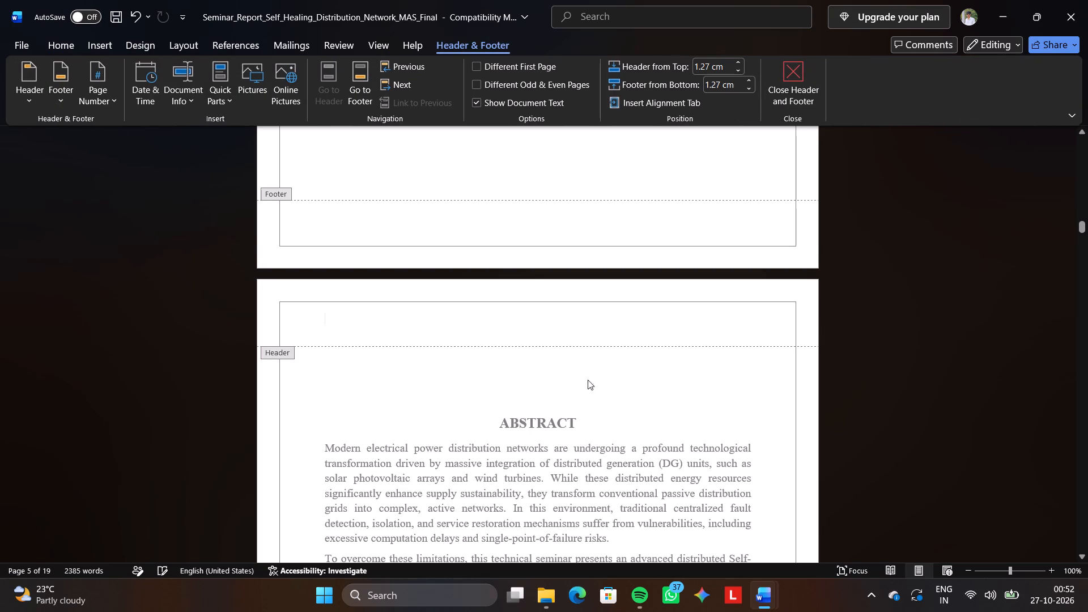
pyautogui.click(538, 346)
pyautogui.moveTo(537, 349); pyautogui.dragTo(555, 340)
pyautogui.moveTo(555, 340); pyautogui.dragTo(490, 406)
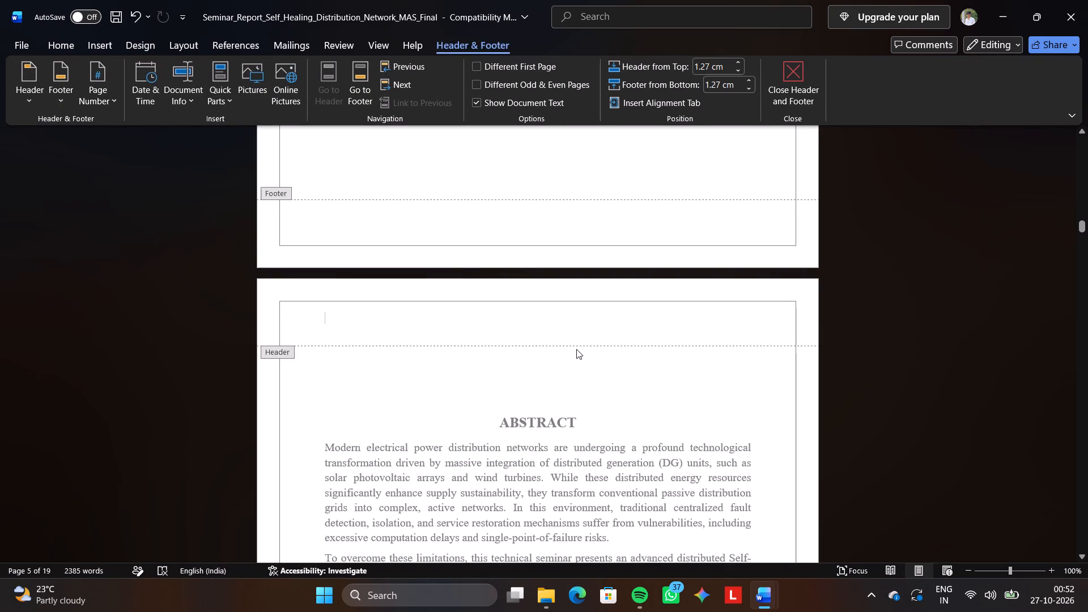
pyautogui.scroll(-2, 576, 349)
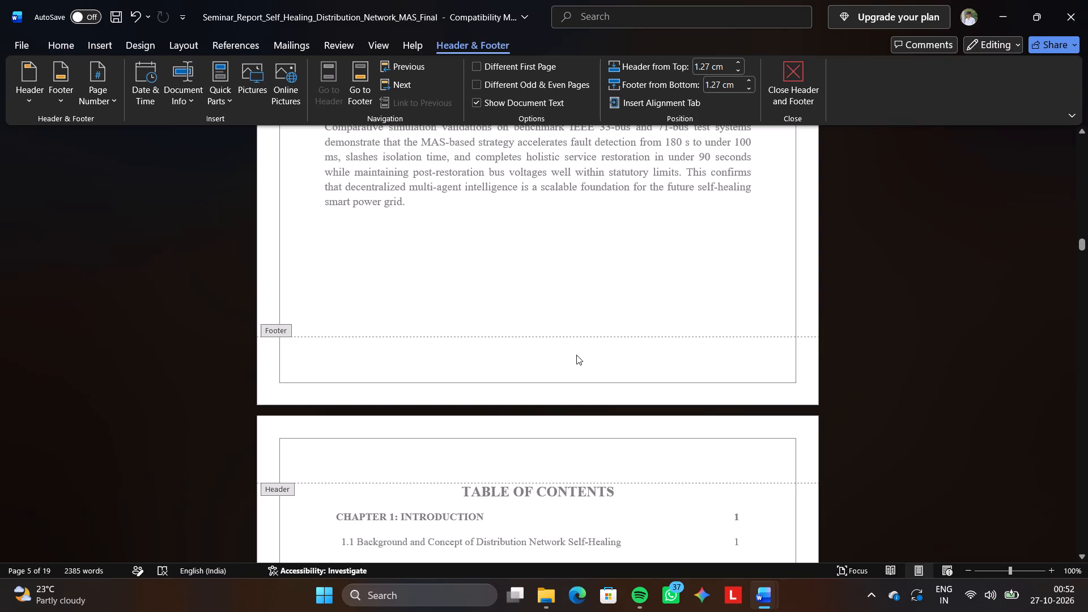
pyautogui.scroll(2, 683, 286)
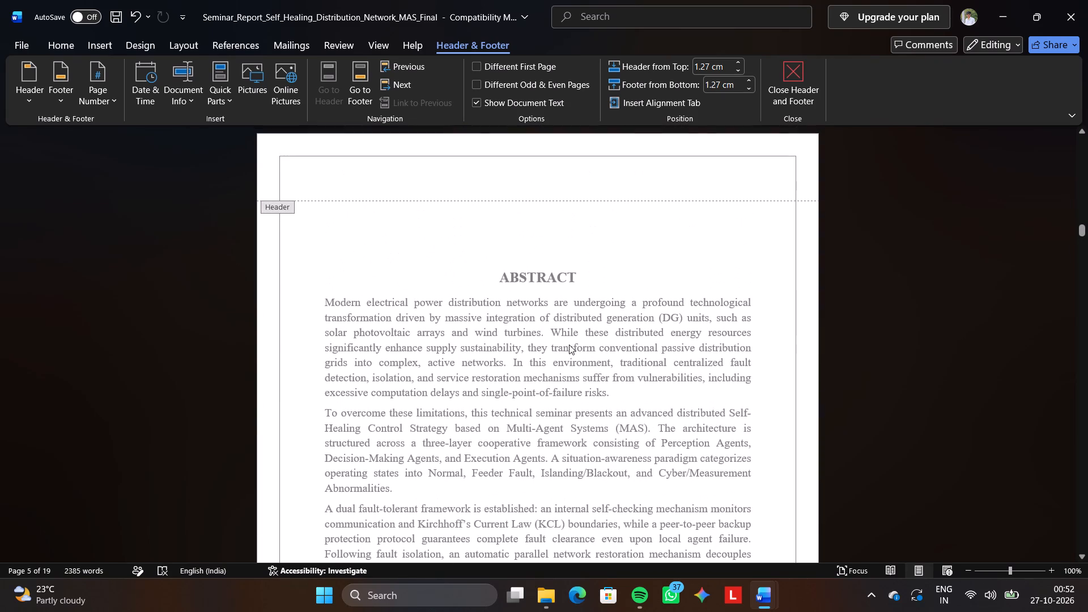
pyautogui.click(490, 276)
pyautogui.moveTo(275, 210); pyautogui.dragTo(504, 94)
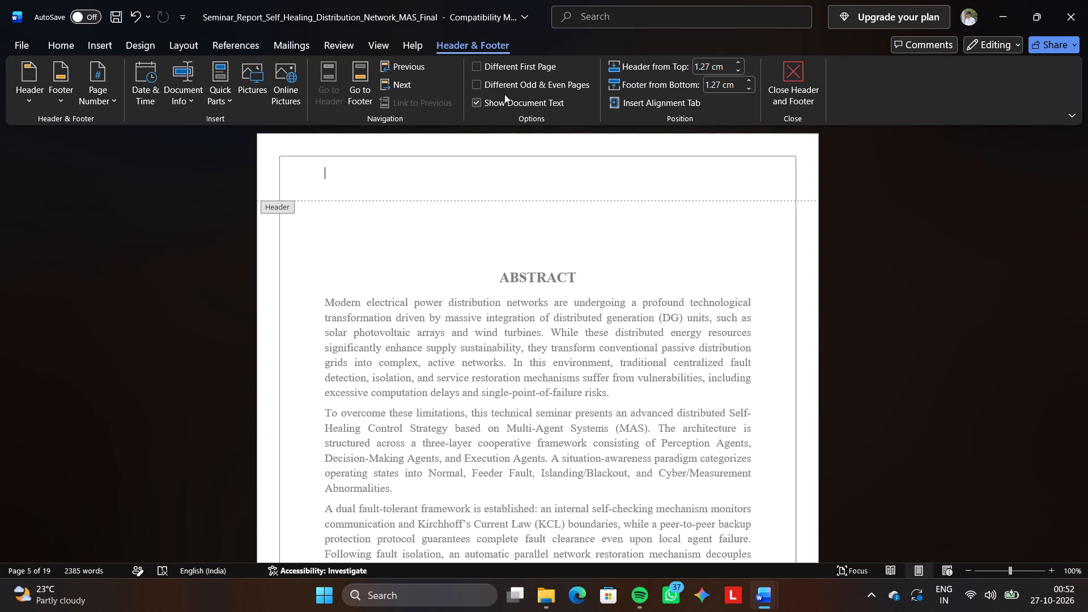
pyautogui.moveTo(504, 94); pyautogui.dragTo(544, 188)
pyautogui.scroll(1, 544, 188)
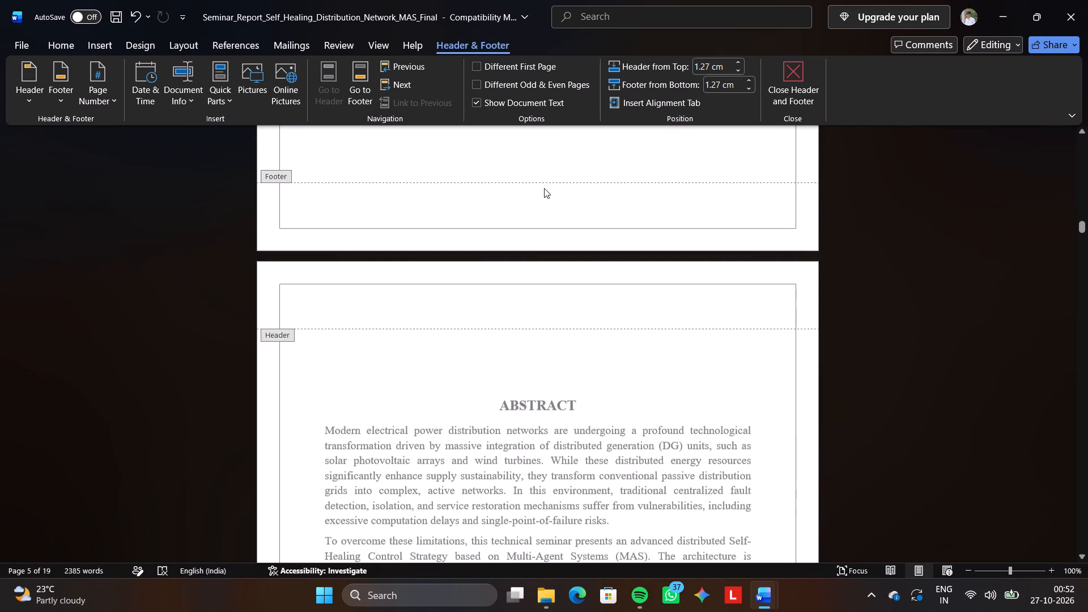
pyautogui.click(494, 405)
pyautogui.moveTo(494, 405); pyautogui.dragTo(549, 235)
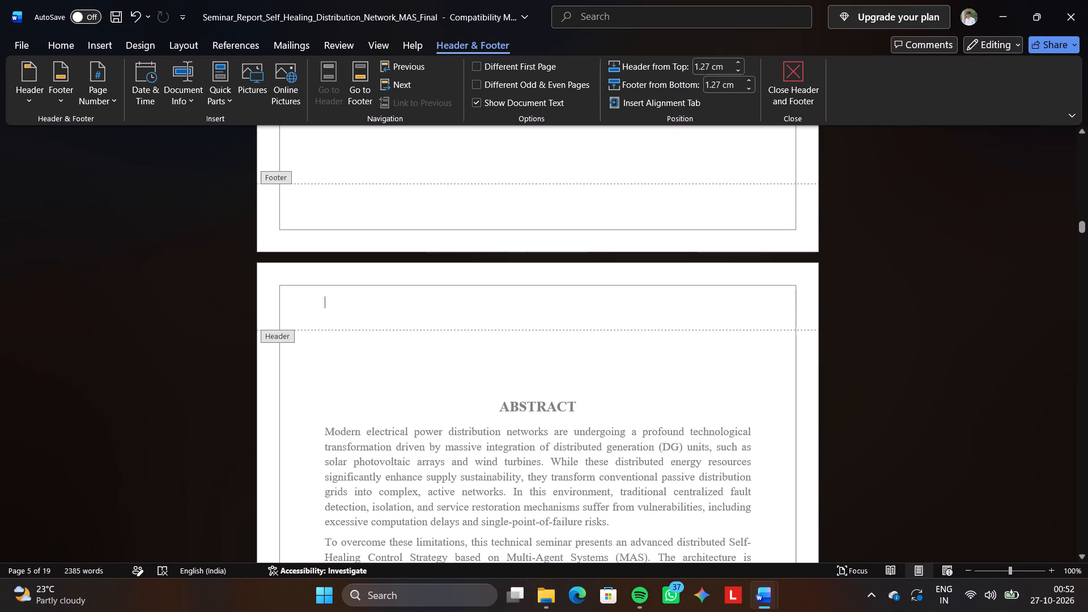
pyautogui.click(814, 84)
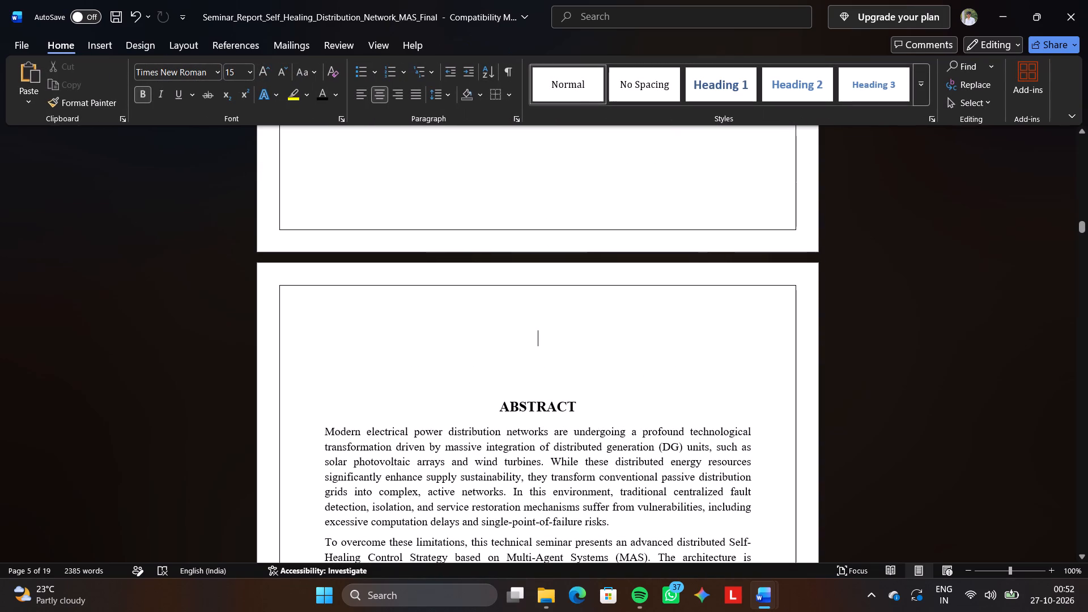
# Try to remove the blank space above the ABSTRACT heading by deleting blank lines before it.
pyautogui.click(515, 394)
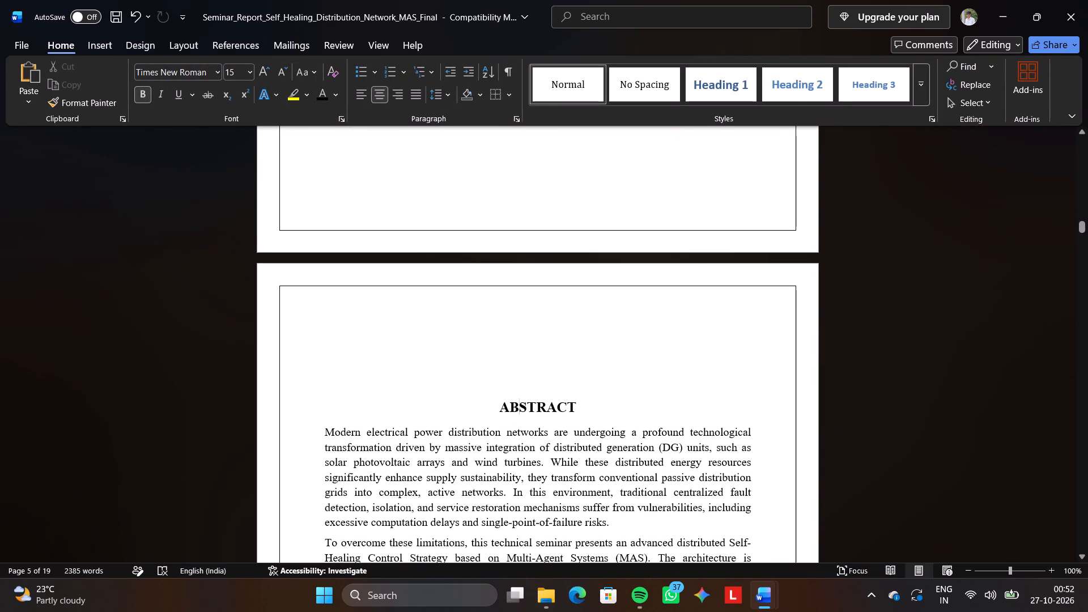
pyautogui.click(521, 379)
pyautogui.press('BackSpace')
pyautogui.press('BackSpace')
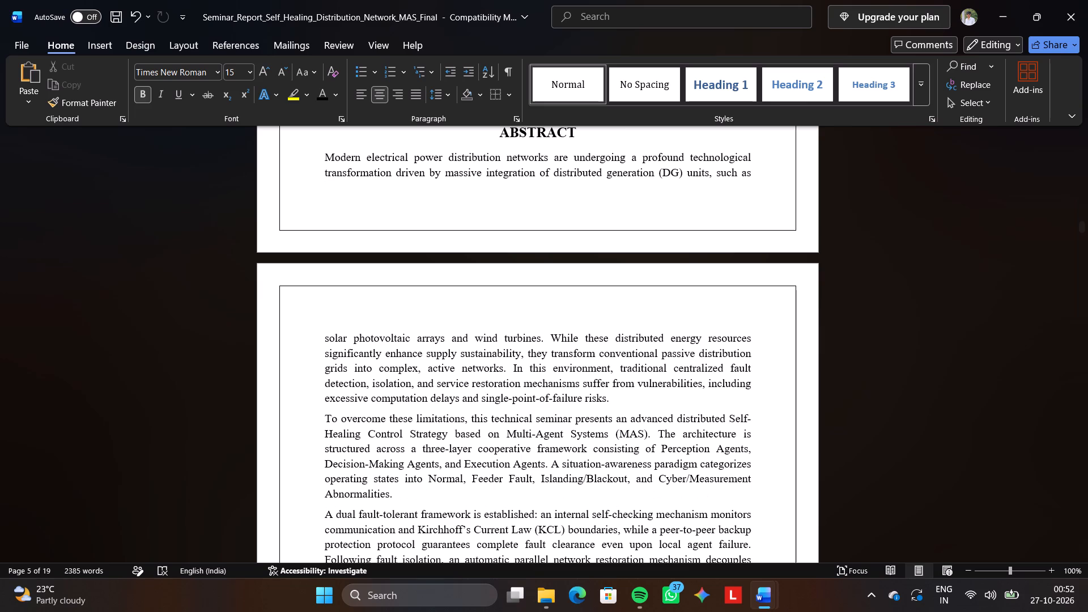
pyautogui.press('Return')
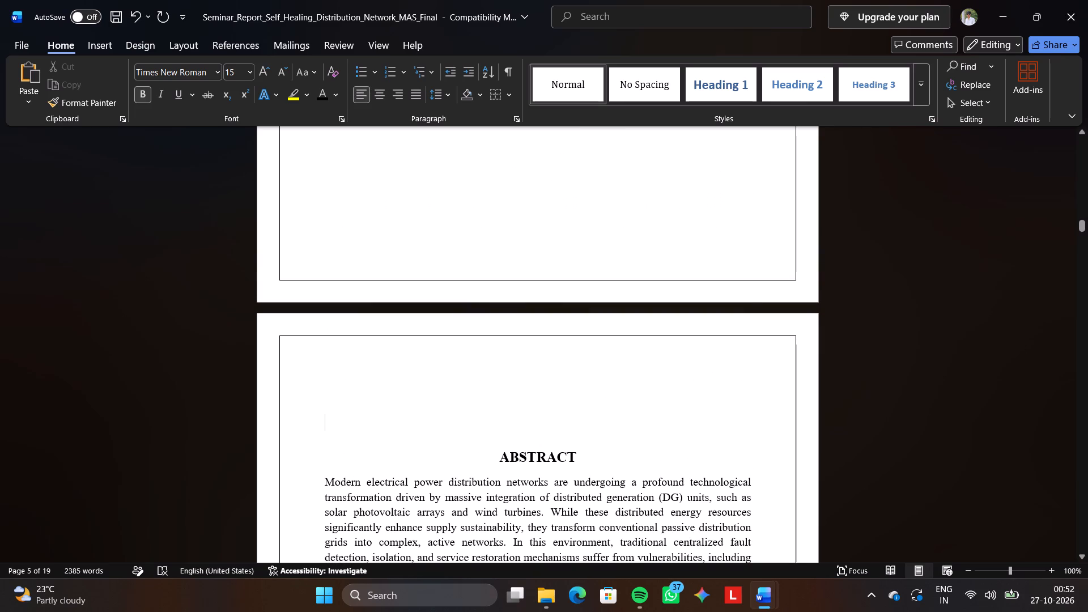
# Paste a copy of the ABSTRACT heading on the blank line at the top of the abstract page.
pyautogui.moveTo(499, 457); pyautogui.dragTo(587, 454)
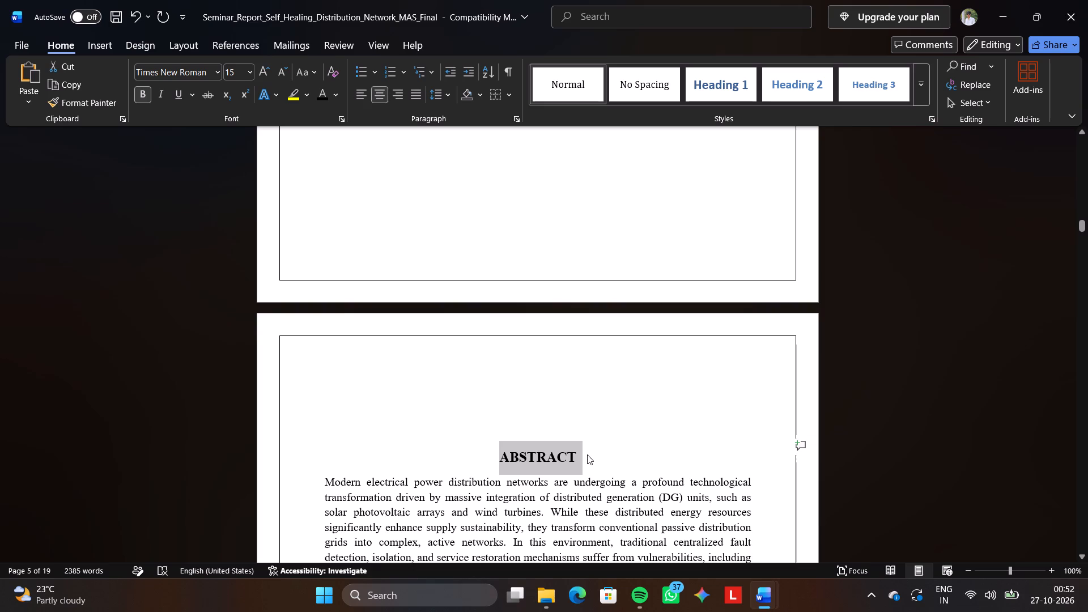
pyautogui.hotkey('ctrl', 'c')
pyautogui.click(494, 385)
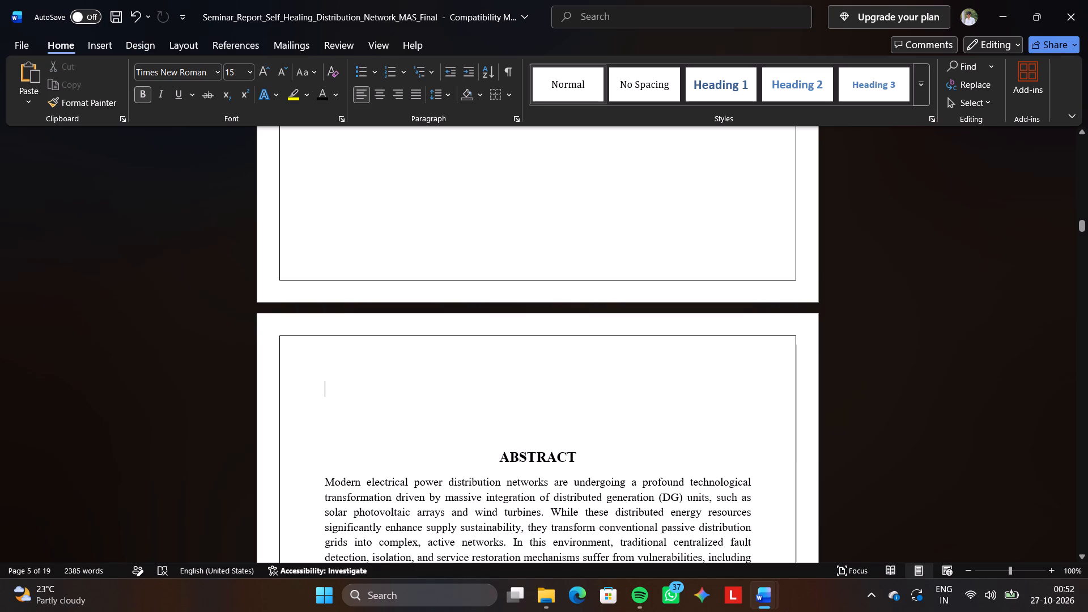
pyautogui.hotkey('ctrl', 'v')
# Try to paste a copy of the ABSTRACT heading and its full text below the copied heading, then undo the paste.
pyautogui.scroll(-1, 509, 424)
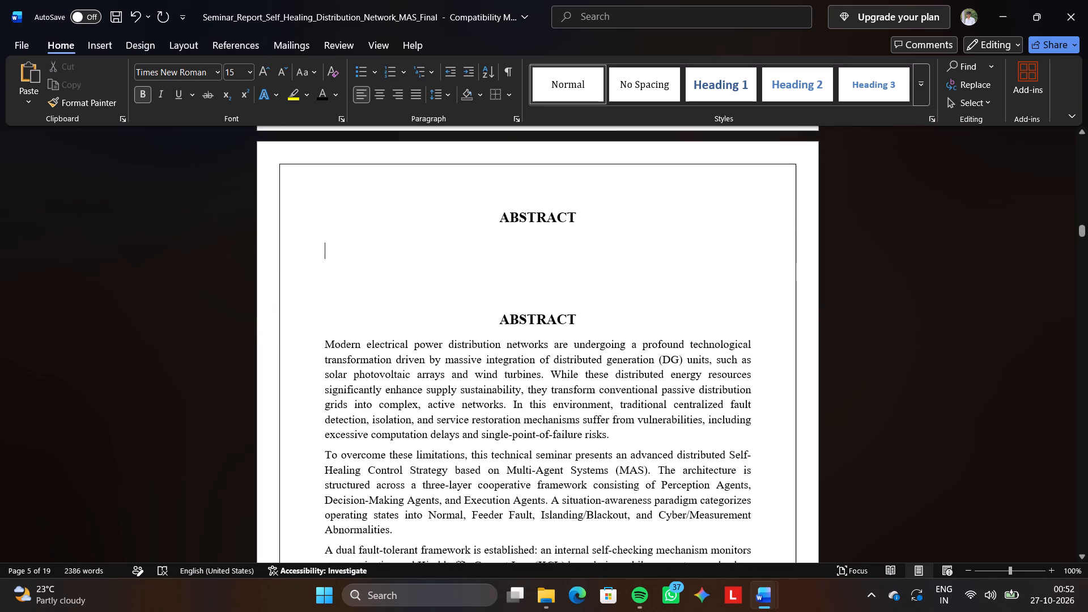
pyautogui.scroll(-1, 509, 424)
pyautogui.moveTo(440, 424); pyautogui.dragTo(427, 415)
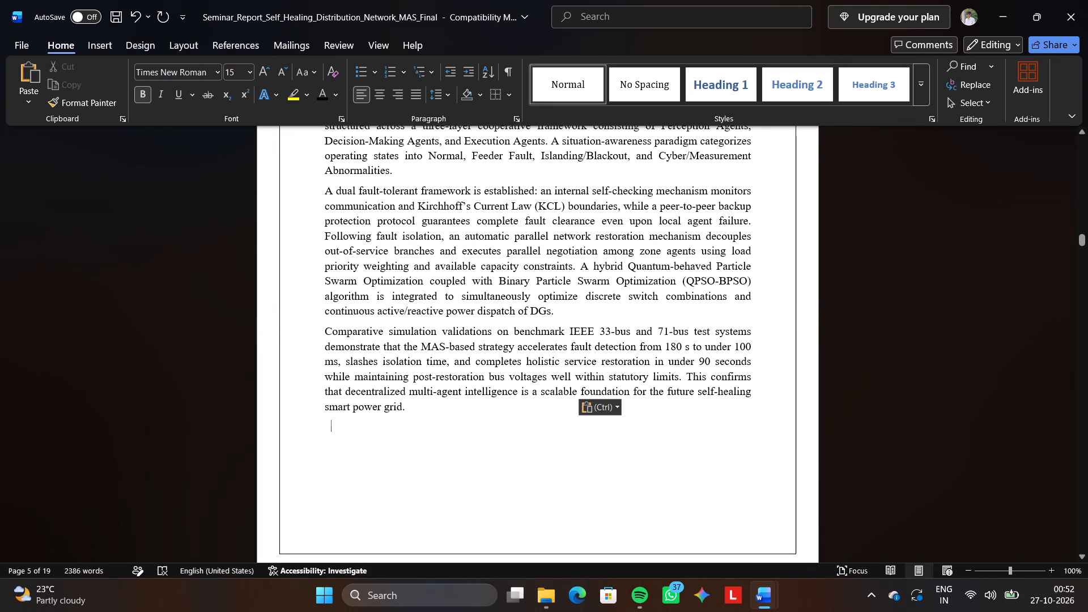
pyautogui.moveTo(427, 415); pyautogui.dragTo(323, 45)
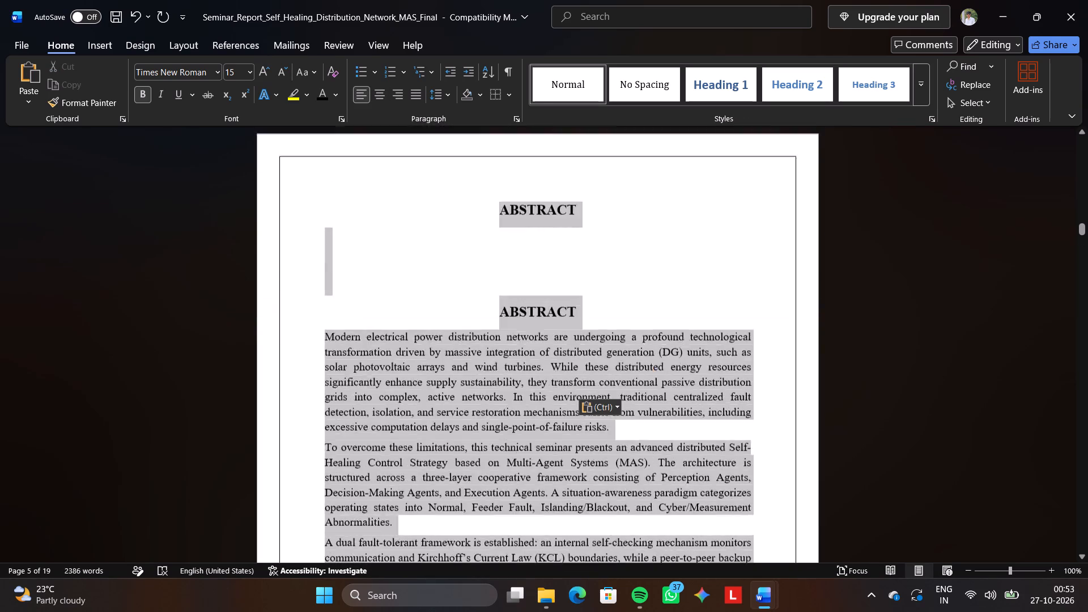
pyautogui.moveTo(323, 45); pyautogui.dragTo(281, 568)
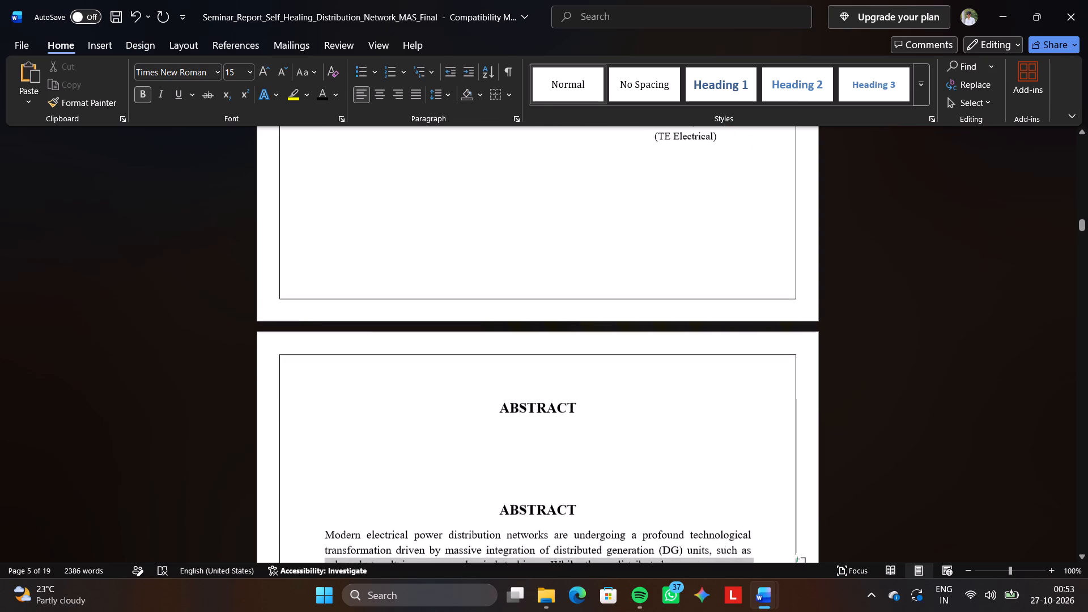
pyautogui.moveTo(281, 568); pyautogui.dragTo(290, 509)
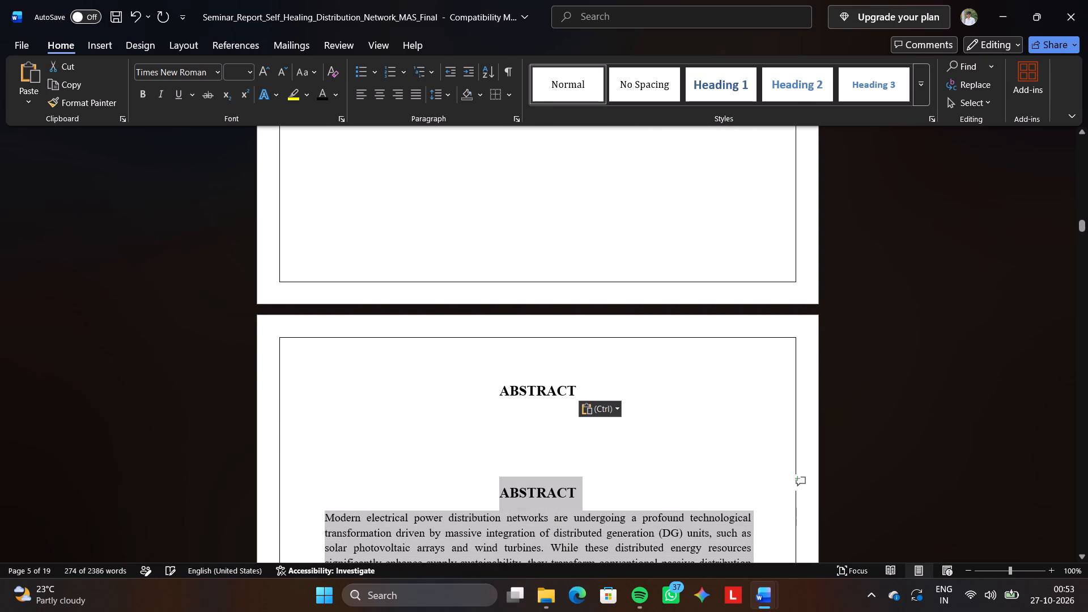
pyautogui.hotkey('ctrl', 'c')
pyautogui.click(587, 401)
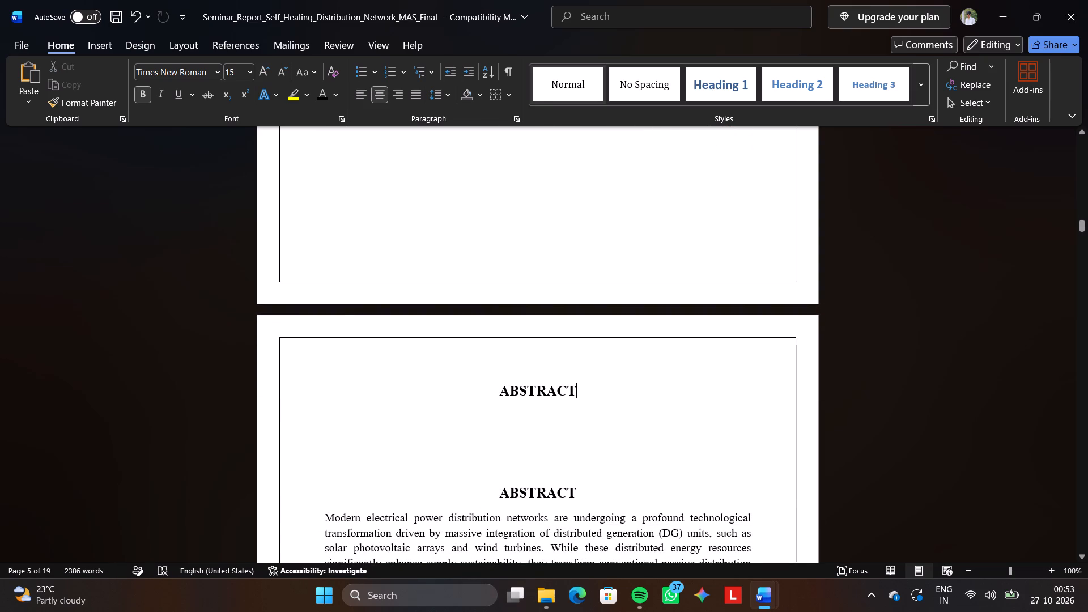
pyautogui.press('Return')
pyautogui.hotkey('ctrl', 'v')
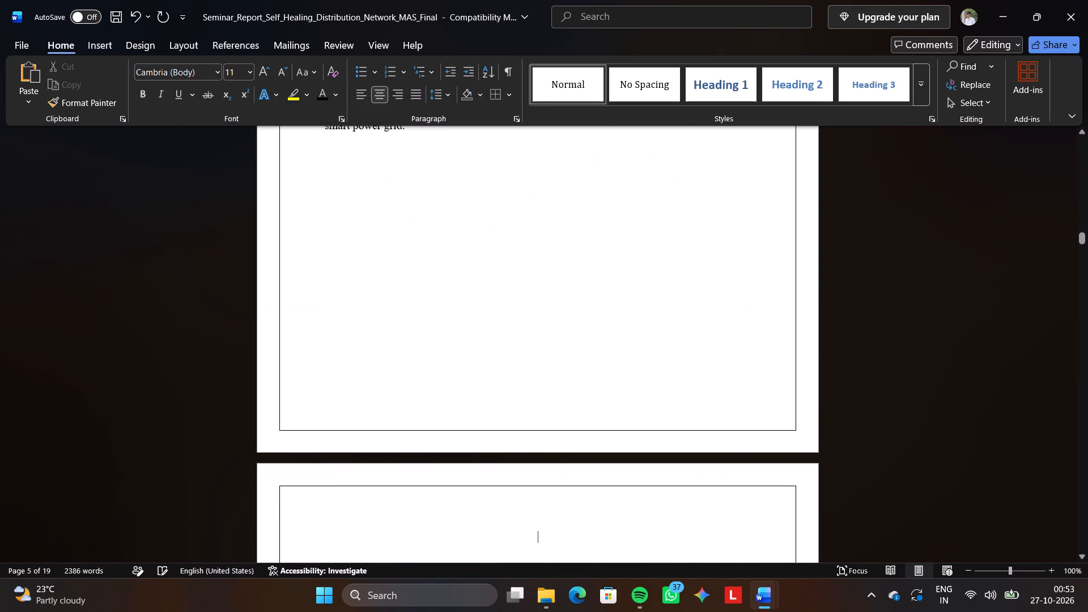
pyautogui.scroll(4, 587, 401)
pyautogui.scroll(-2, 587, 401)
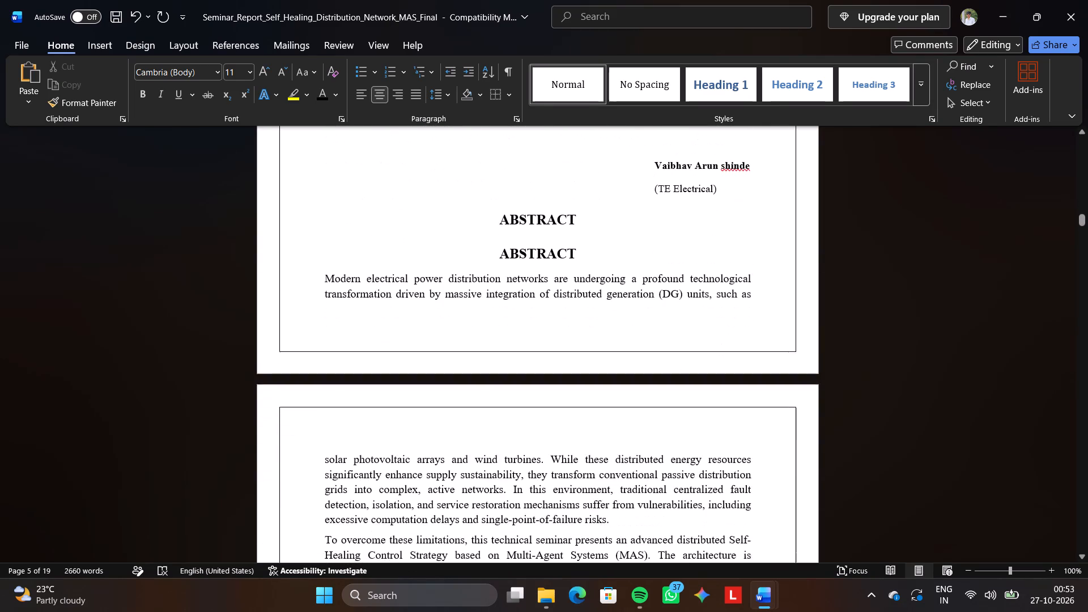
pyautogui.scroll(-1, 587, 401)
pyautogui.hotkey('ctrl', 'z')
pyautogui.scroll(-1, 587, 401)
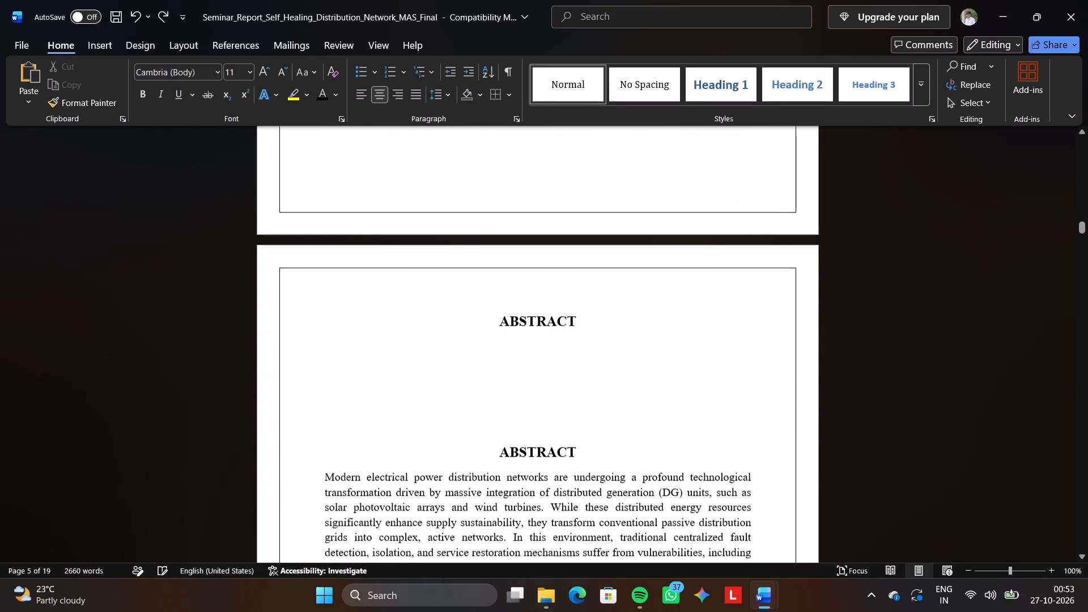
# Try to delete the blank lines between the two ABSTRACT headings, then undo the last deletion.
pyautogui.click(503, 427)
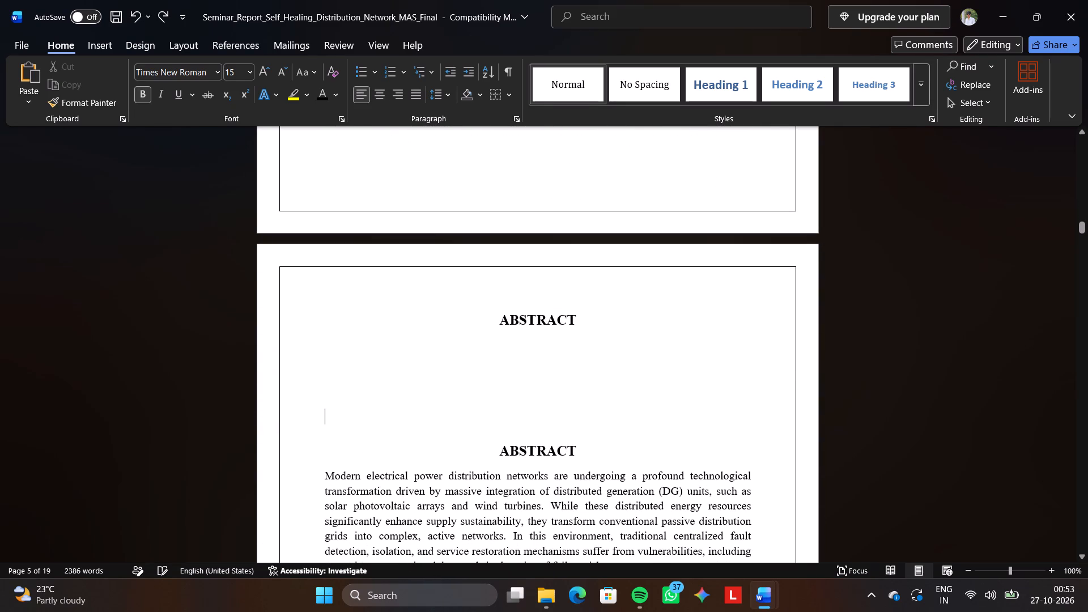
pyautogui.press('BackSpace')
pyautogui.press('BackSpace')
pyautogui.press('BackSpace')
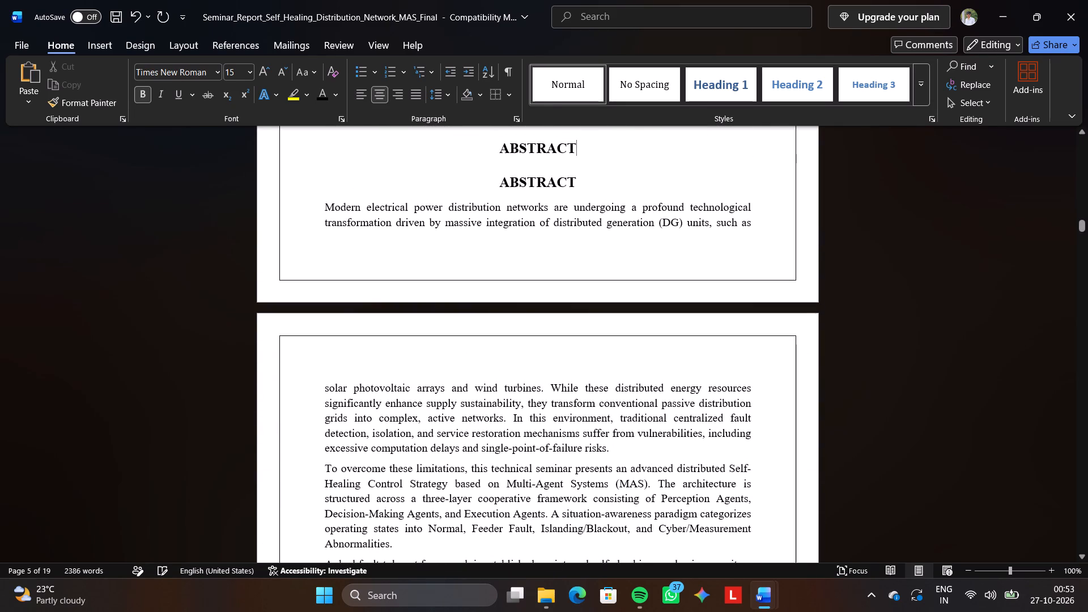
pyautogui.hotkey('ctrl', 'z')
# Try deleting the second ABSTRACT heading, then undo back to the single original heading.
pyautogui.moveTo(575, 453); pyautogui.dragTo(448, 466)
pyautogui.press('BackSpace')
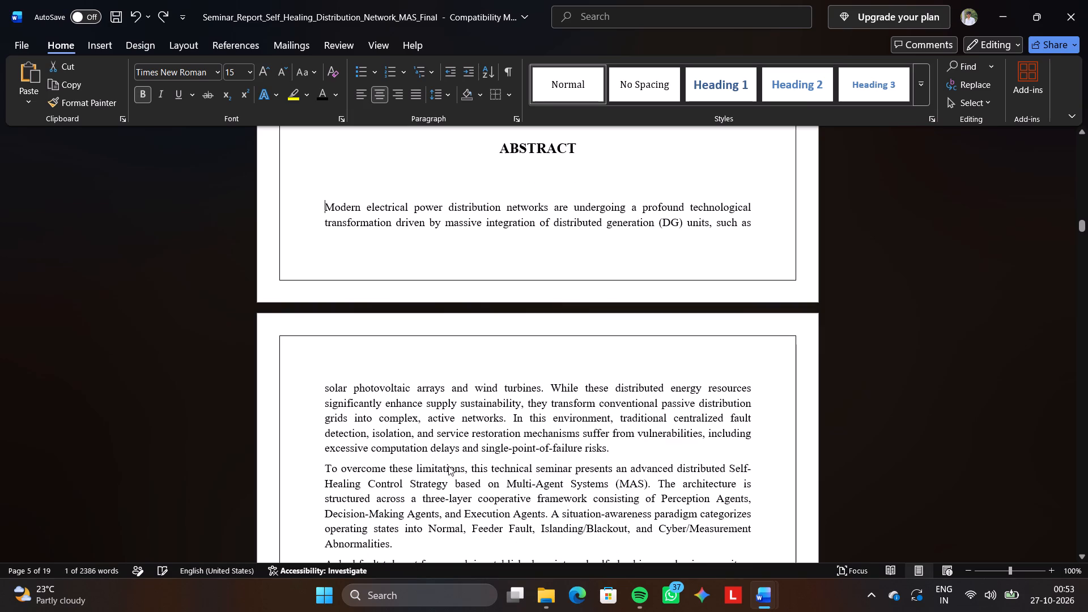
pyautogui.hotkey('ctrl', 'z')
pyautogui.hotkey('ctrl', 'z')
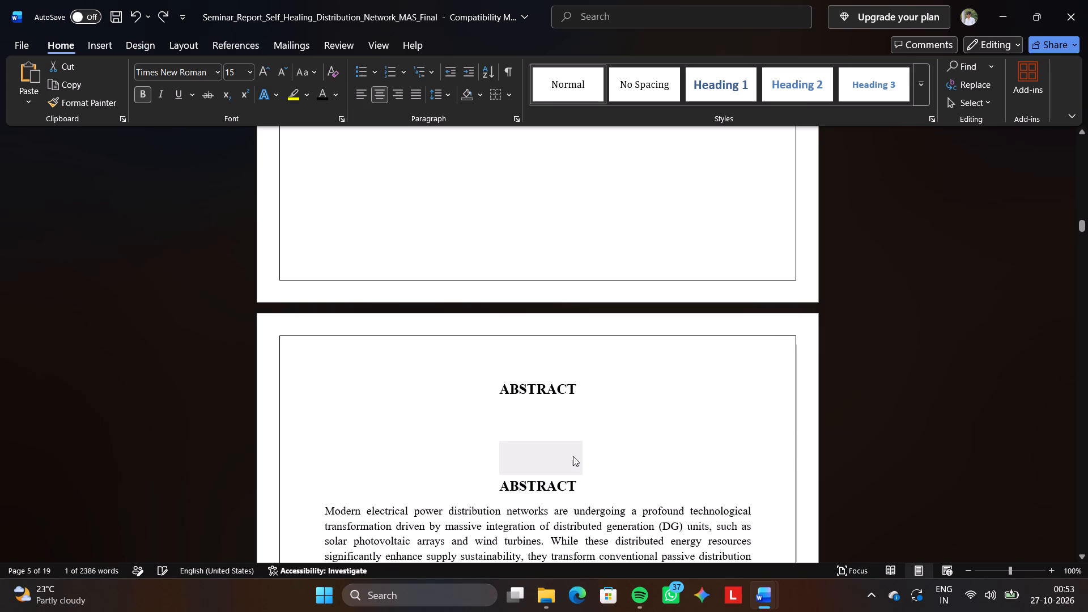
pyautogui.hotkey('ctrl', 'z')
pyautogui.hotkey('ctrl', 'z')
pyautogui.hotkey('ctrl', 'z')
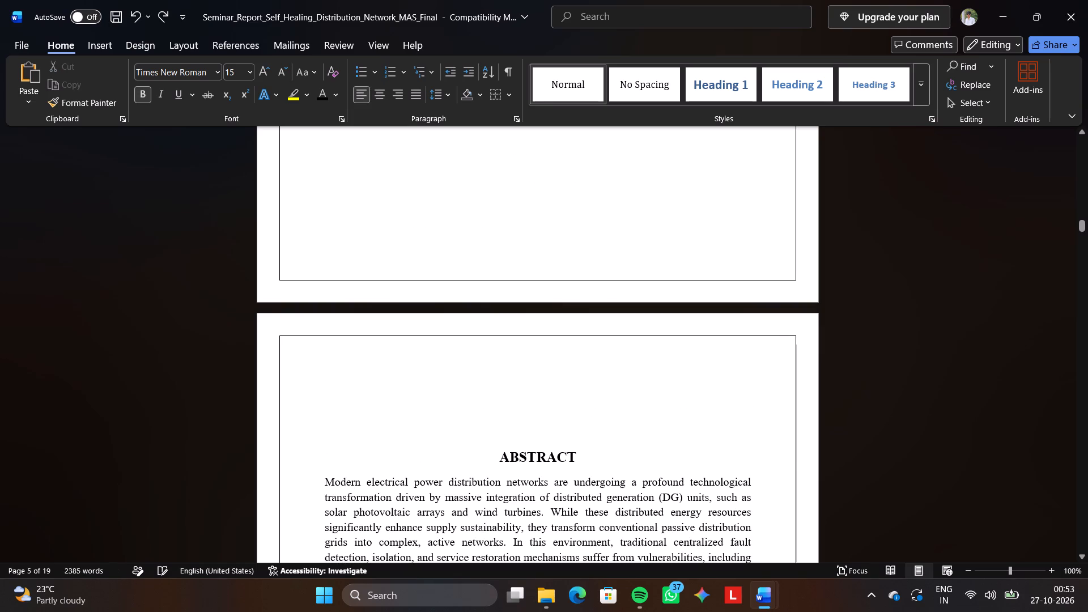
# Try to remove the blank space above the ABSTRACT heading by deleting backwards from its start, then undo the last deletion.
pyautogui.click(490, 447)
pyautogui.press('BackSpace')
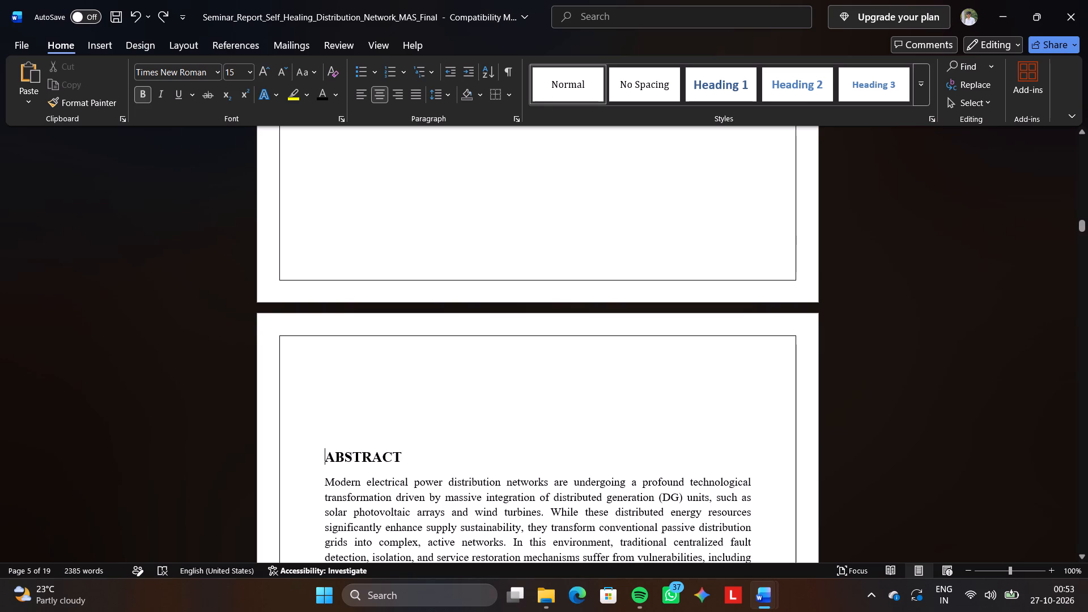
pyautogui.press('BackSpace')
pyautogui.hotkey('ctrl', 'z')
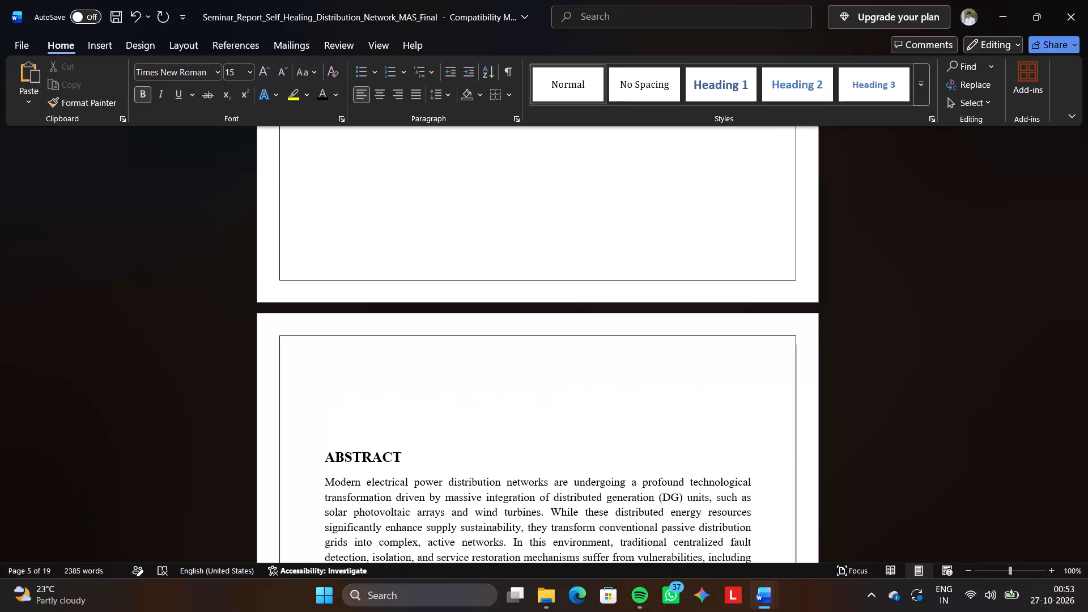
# Insert one space before the ABSTRACT heading.
pyautogui.doubleClick(311, 454)
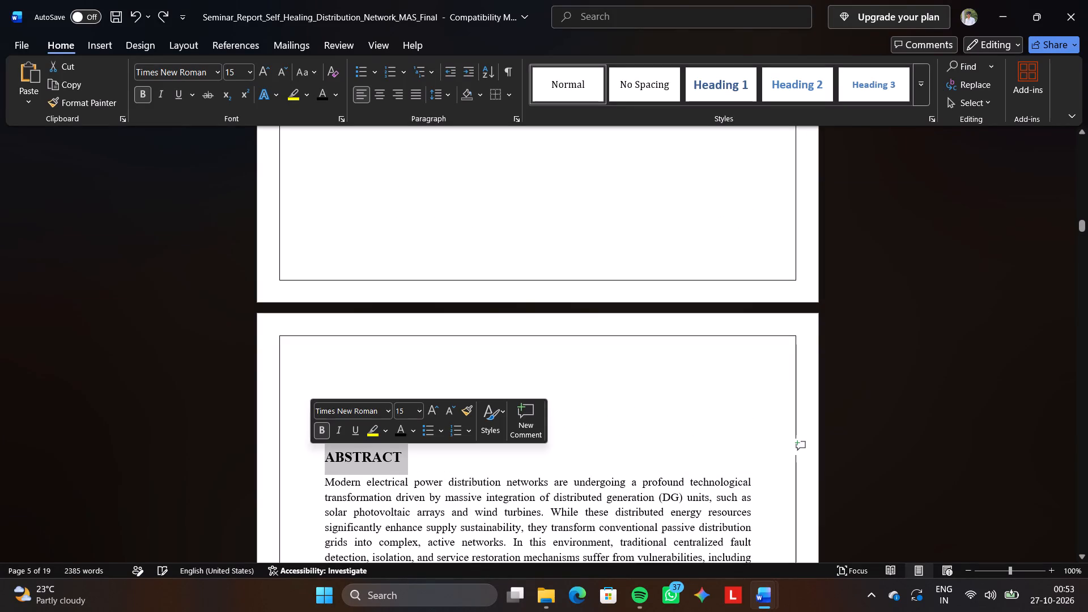
pyautogui.click(311, 454)
pyautogui.click(312, 464)
pyautogui.click(312, 464)
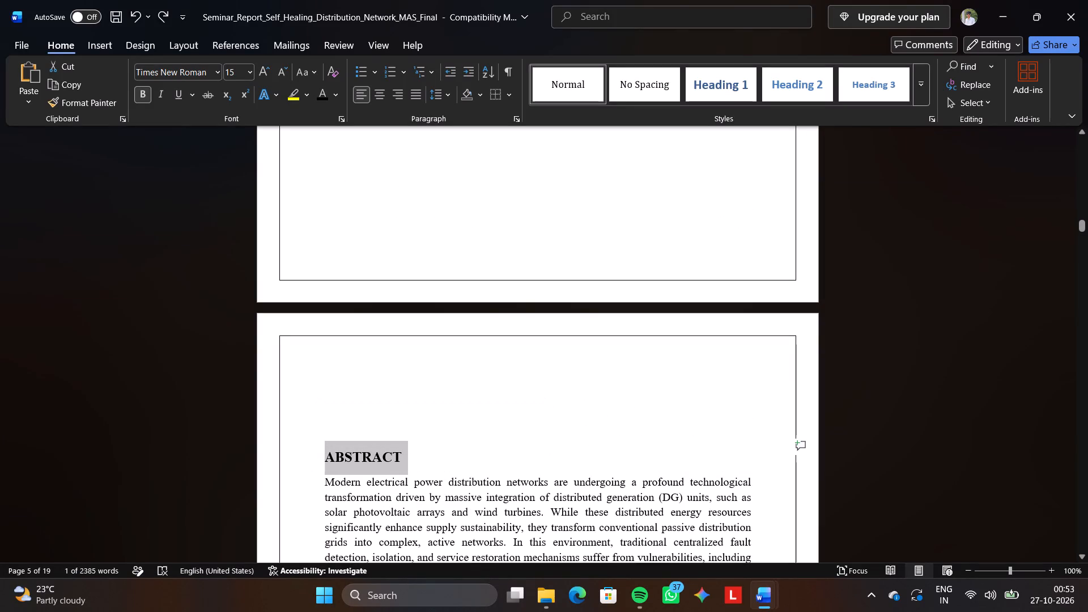
pyautogui.click(505, 436)
pyautogui.press('Left')
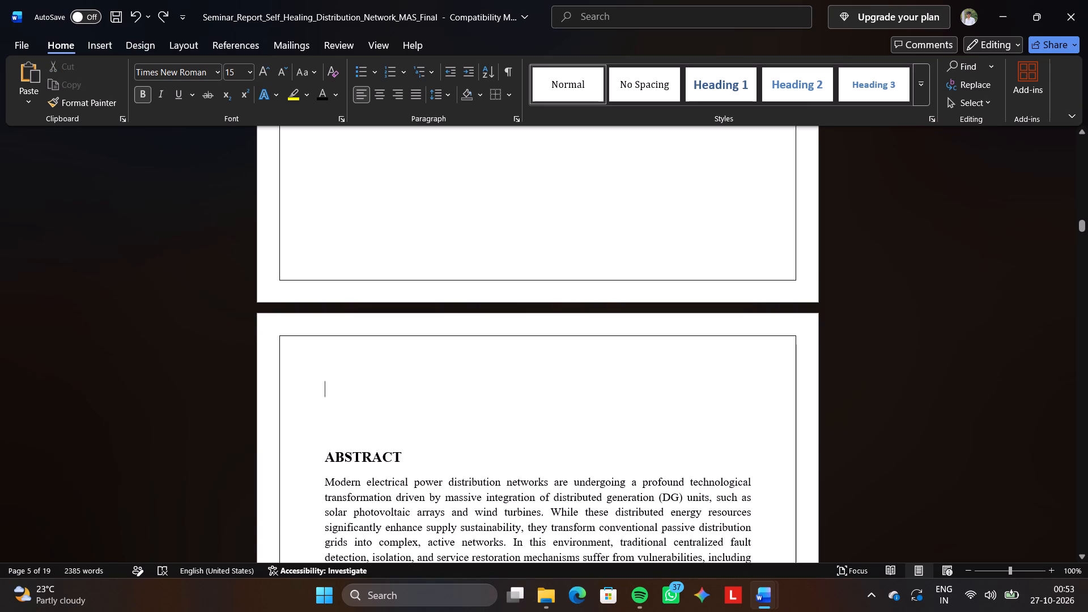
pyautogui.press('Down')
pyautogui.press('Down')
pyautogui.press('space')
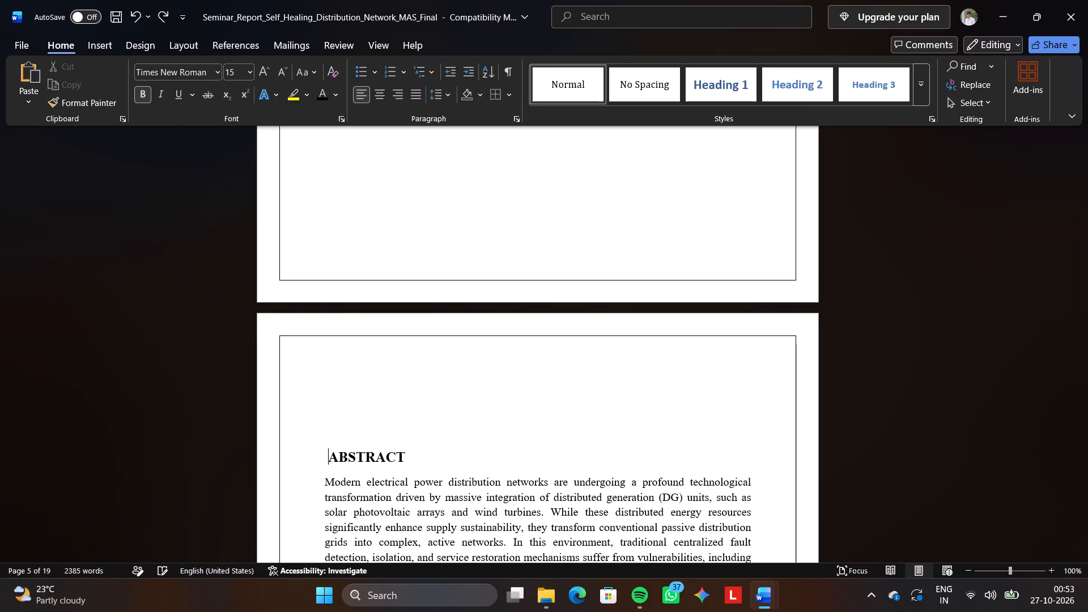
# Center the ABSTRACT heading and reduce its font size to 14.
pyautogui.moveTo(358, 461); pyautogui.dragTo(328, 453)
pyautogui.click(328, 453)
pyautogui.moveTo(328, 453); pyautogui.dragTo(399, 456)
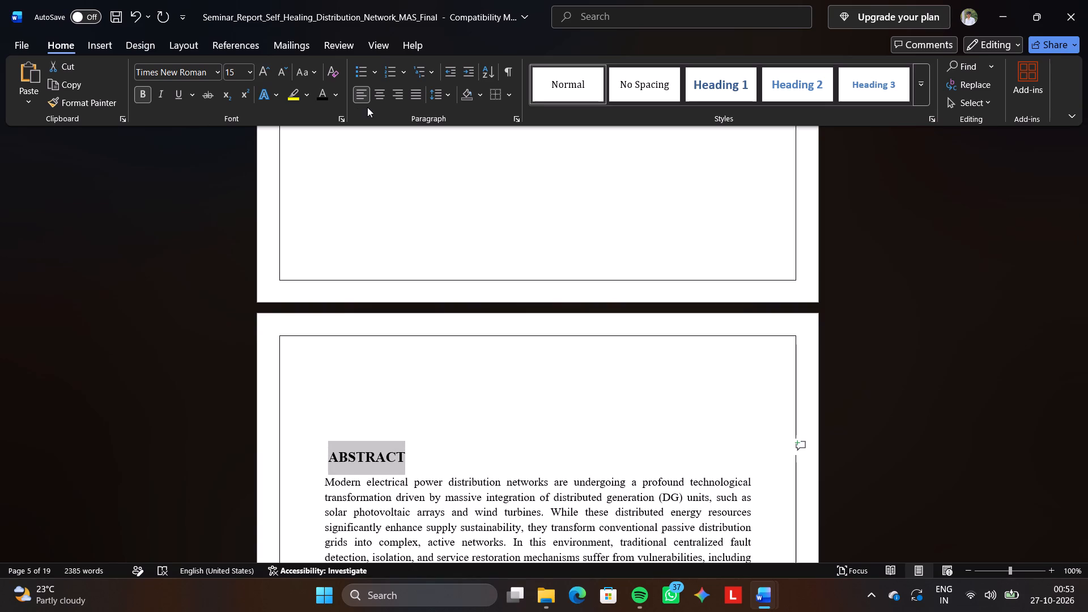
pyautogui.click(378, 95)
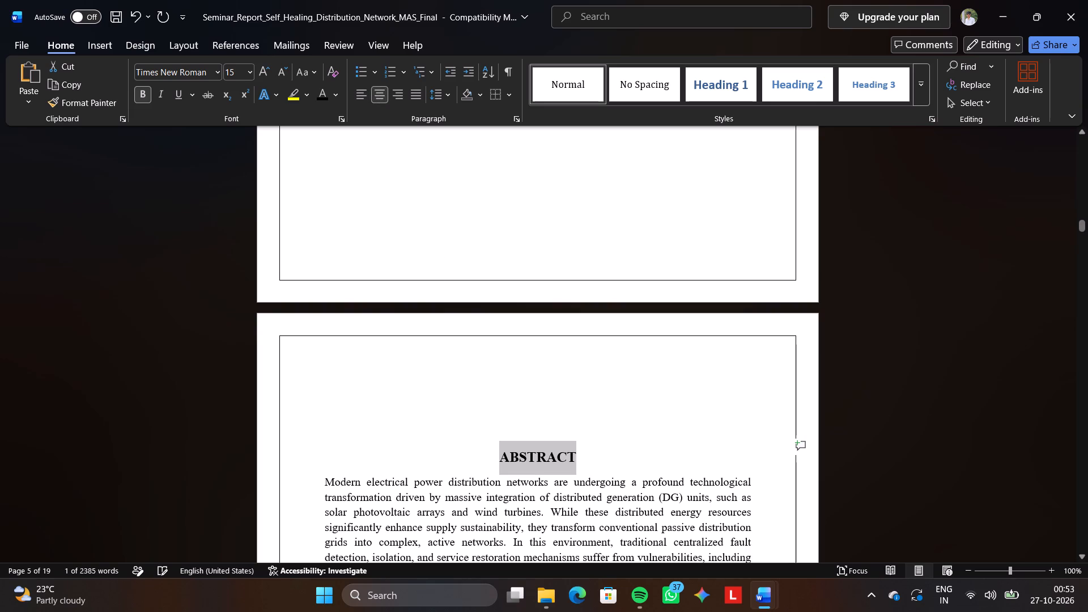
pyautogui.click(282, 67)
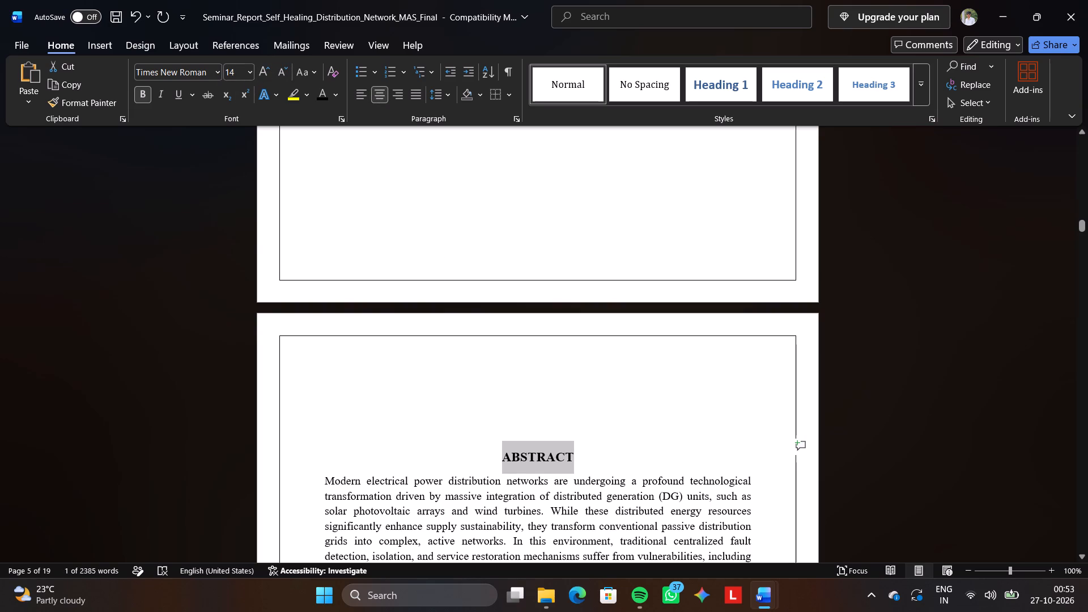
# Set the line spacing of all the abstract's body paragraphs to 1.5.
pyautogui.scroll(-1, 338, 393)
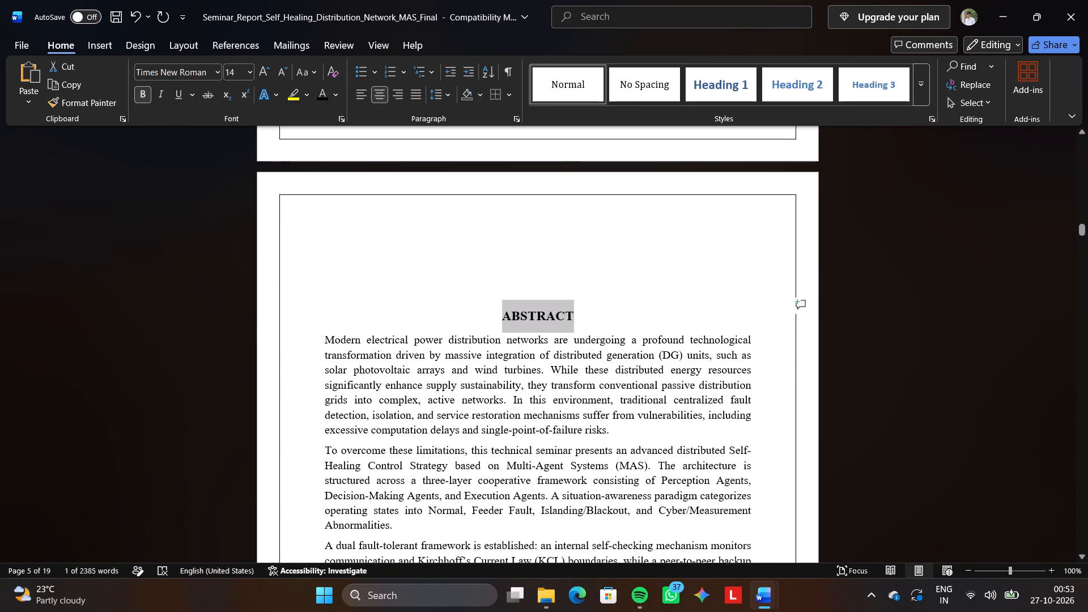
pyautogui.moveTo(322, 339); pyautogui.dragTo(624, 562)
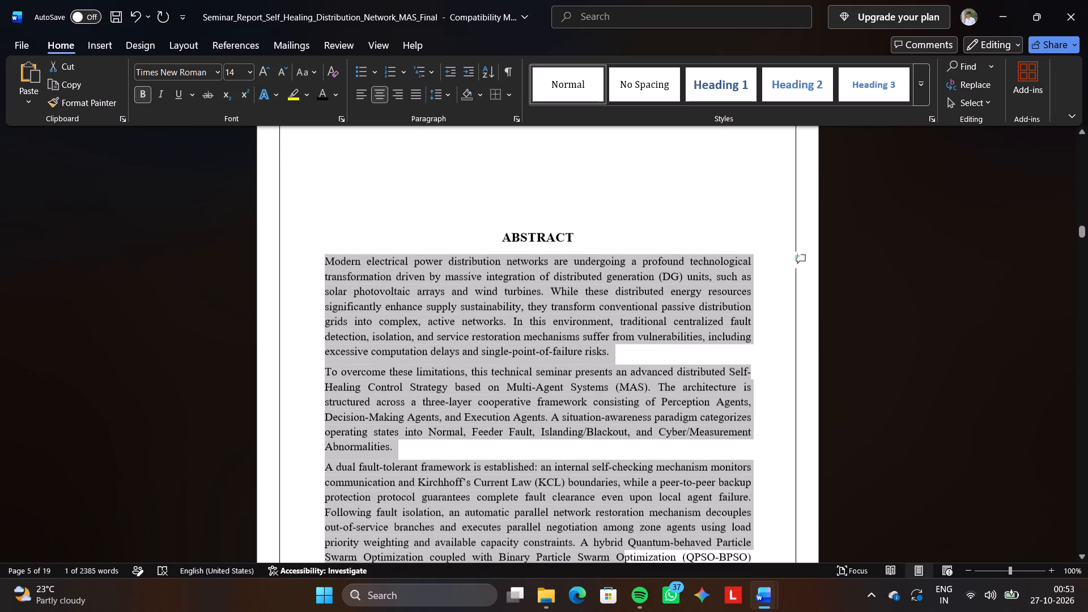
pyautogui.moveTo(624, 562); pyautogui.dragTo(493, 476)
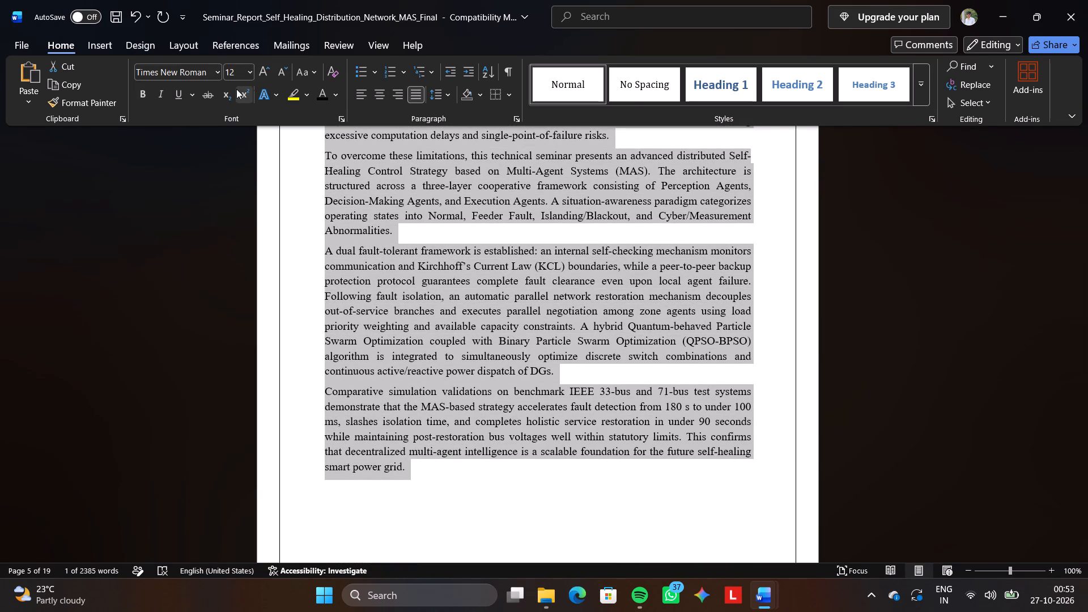
pyautogui.click(453, 99)
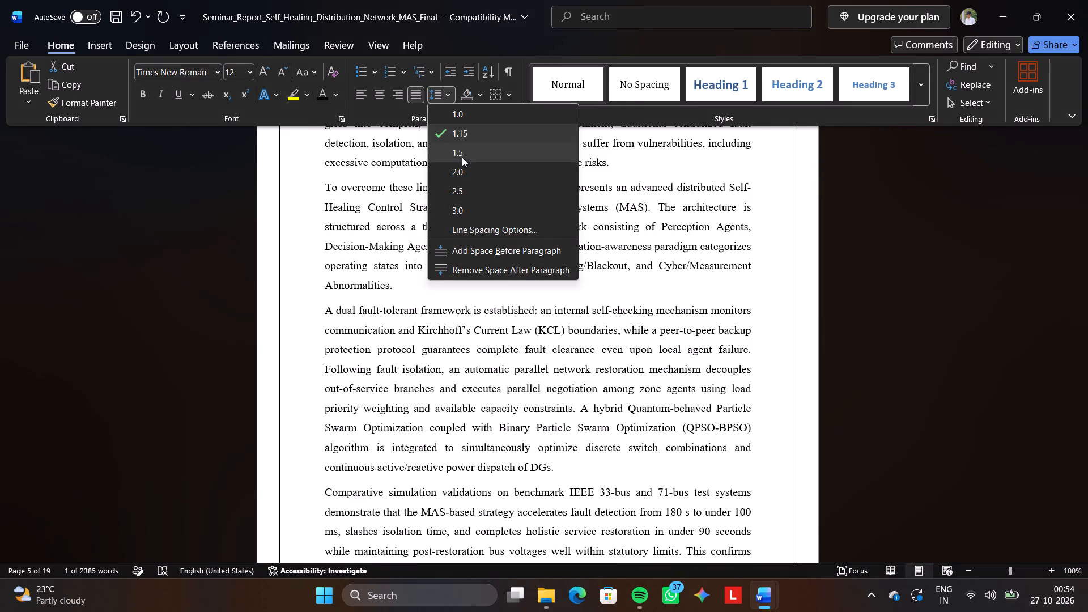
pyautogui.click(462, 157)
# Check the page layout from the Acknowledgment and abstract through to the table of contents.
pyautogui.scroll(-1, 462, 157)
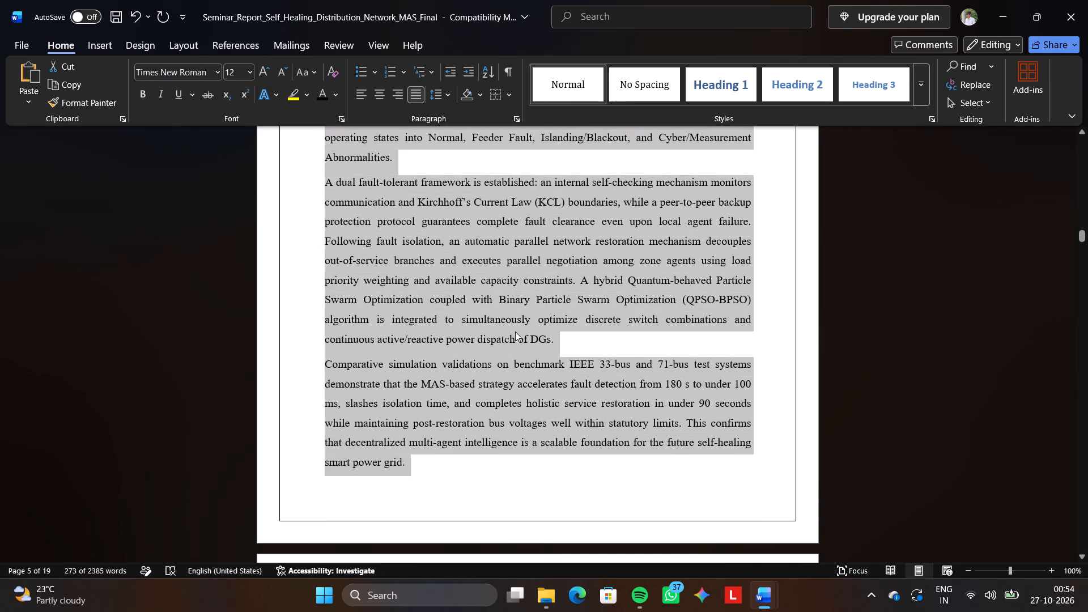
pyautogui.scroll(-5, 515, 331)
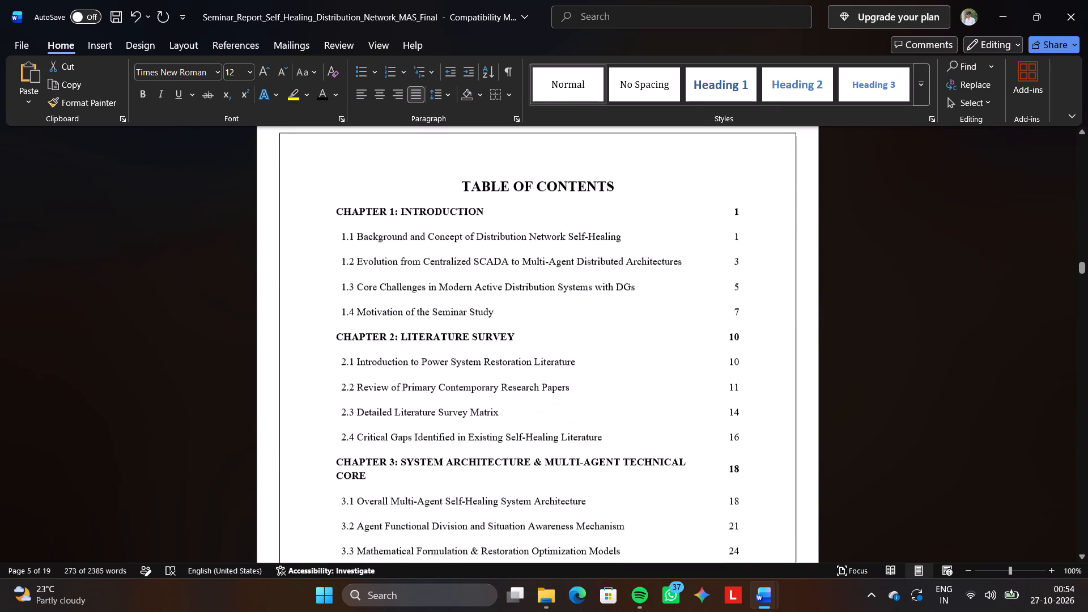
pyautogui.scroll(3, 515, 331)
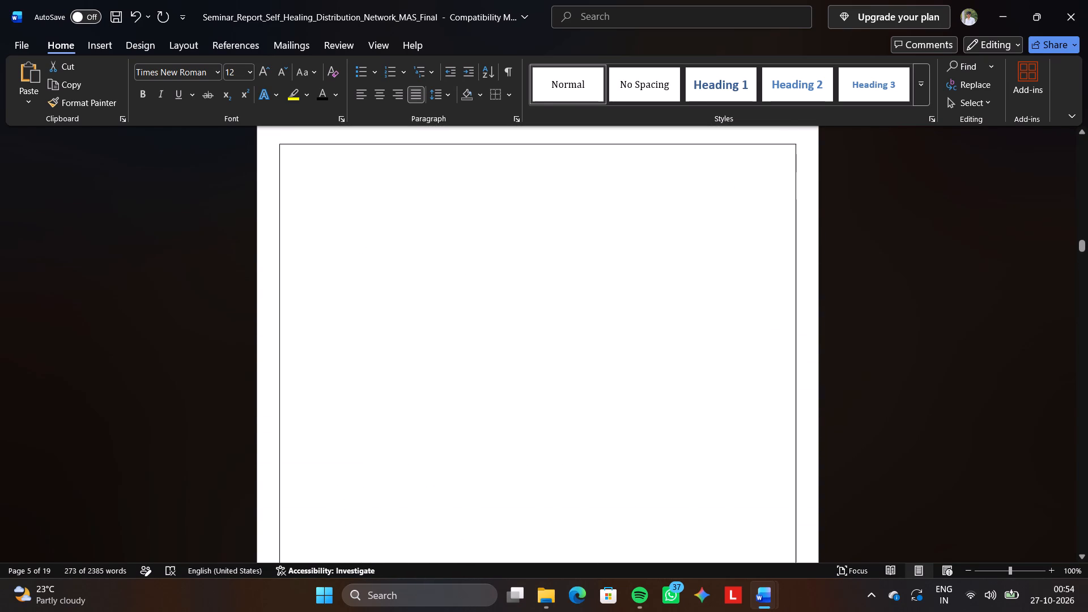
pyautogui.scroll(1, 515, 331)
pyautogui.scroll(-1, 515, 331)
pyautogui.keyDown('ctrl'); pyautogui.scroll(-5, 515, 331); pyautogui.keyUp('ctrl')
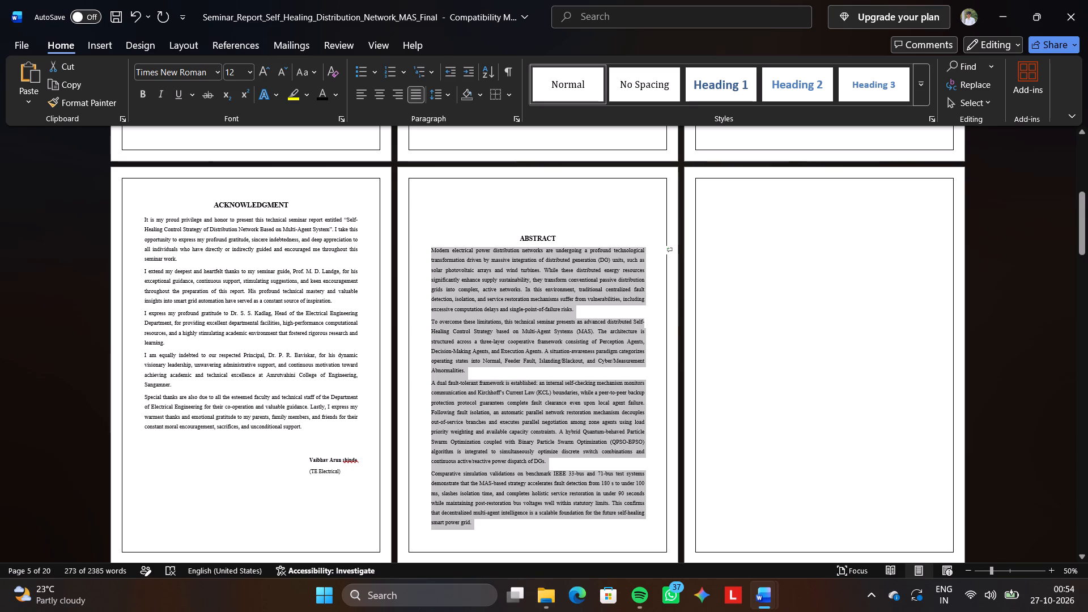
# Set the CHAPTER 1 heading to font size 16 and its INTRODUCTION title to font size 14.
pyautogui.scroll(-3, 723, 329)
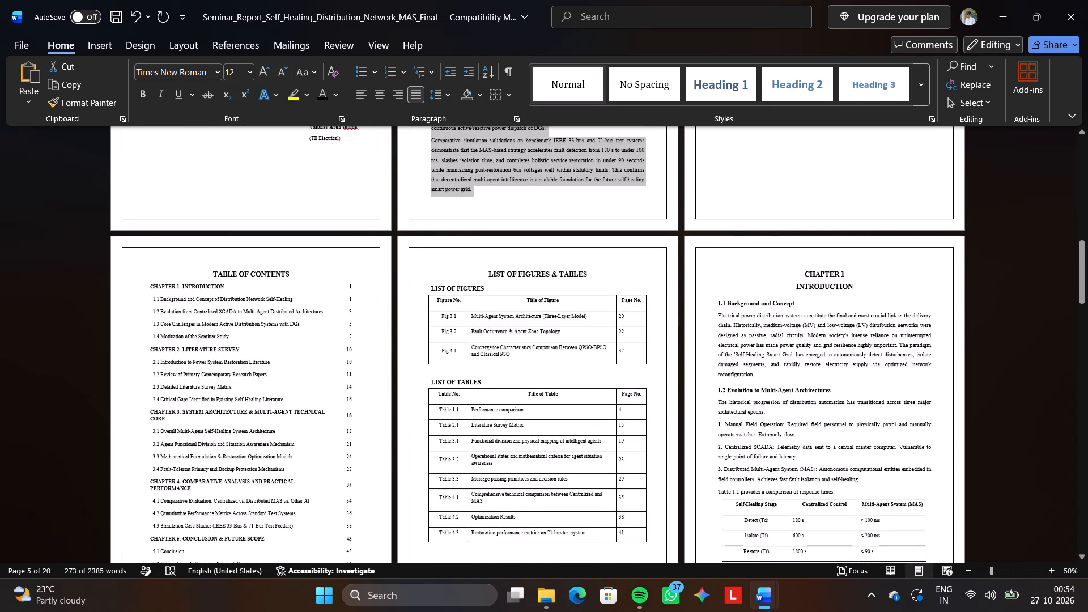
pyautogui.moveTo(807, 270); pyautogui.dragTo(845, 273)
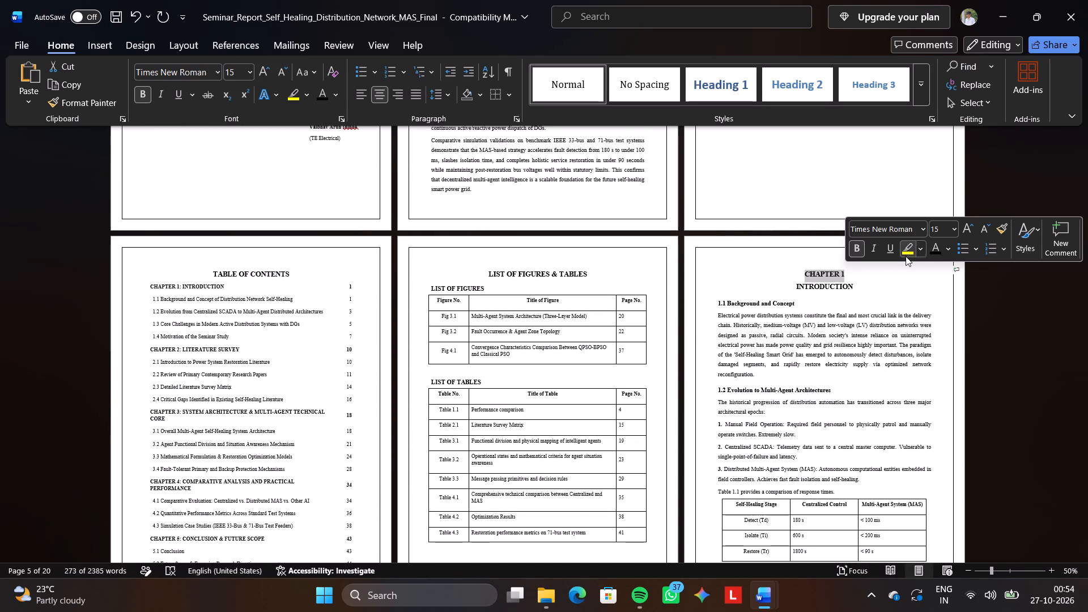
pyautogui.click(971, 228)
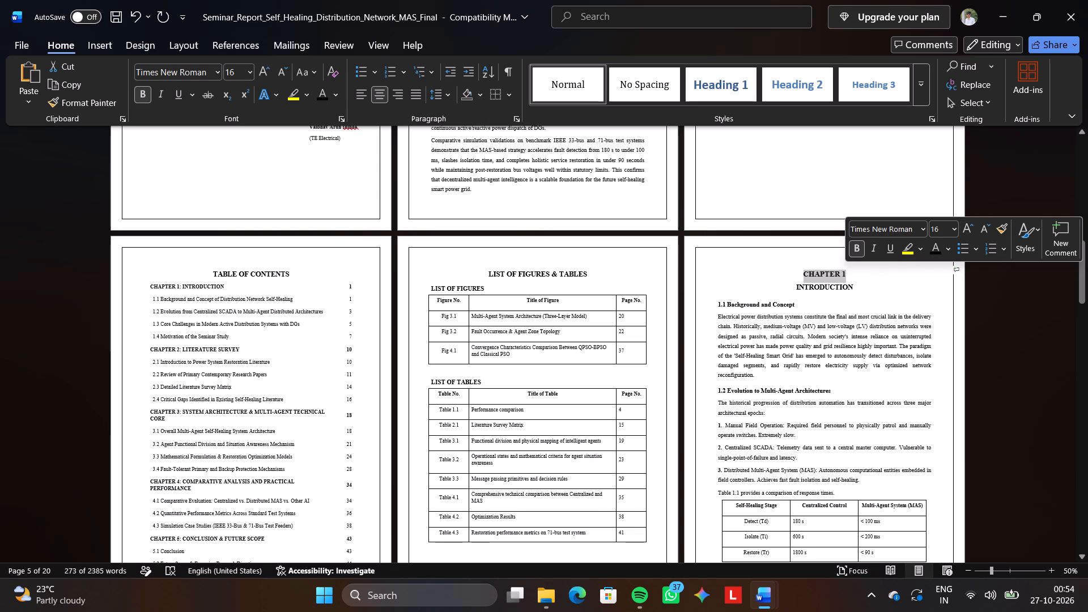
pyautogui.moveTo(869, 286); pyautogui.dragTo(784, 297)
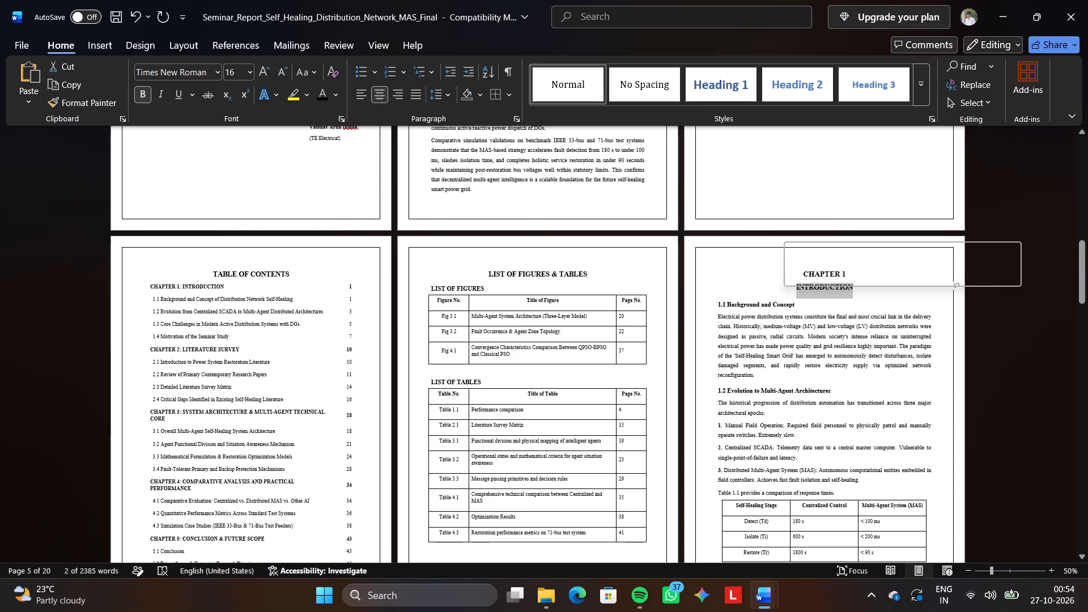
pyautogui.click(926, 255)
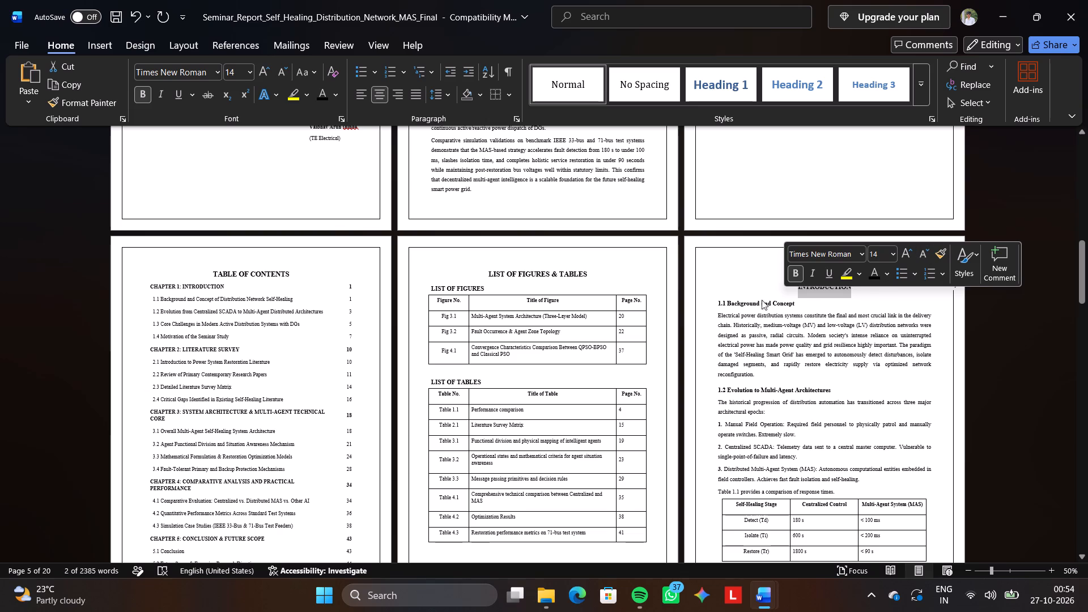
# Set the headings and text of sections 1.1 and 1.2, through the third numbered item, to font size 12 and justify them.
pyautogui.moveTo(714, 304); pyautogui.dragTo(859, 432)
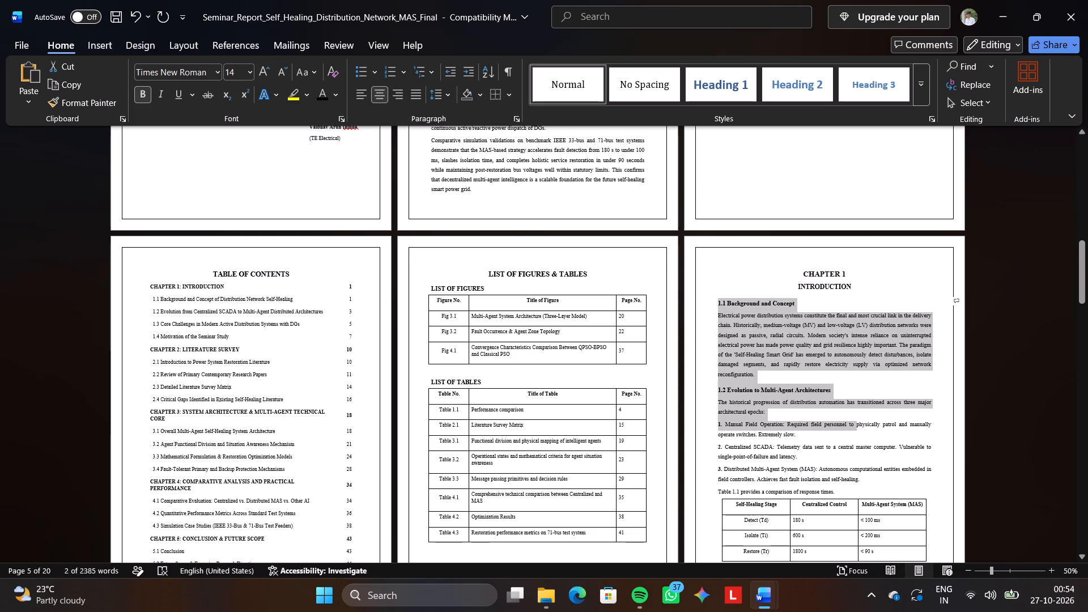
pyautogui.moveTo(859, 432); pyautogui.dragTo(864, 484)
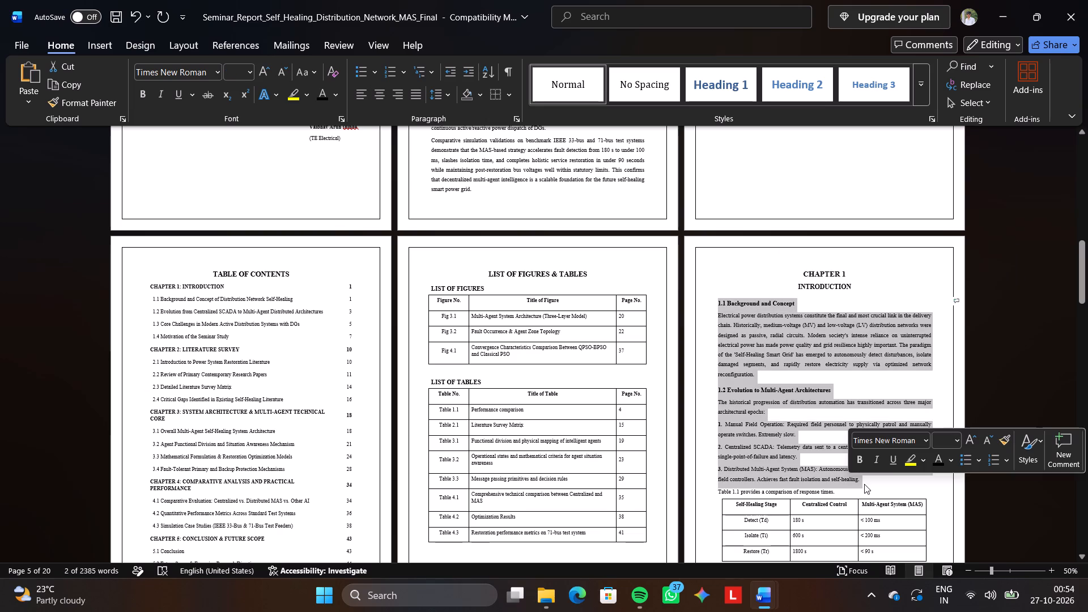
pyautogui.click(979, 439)
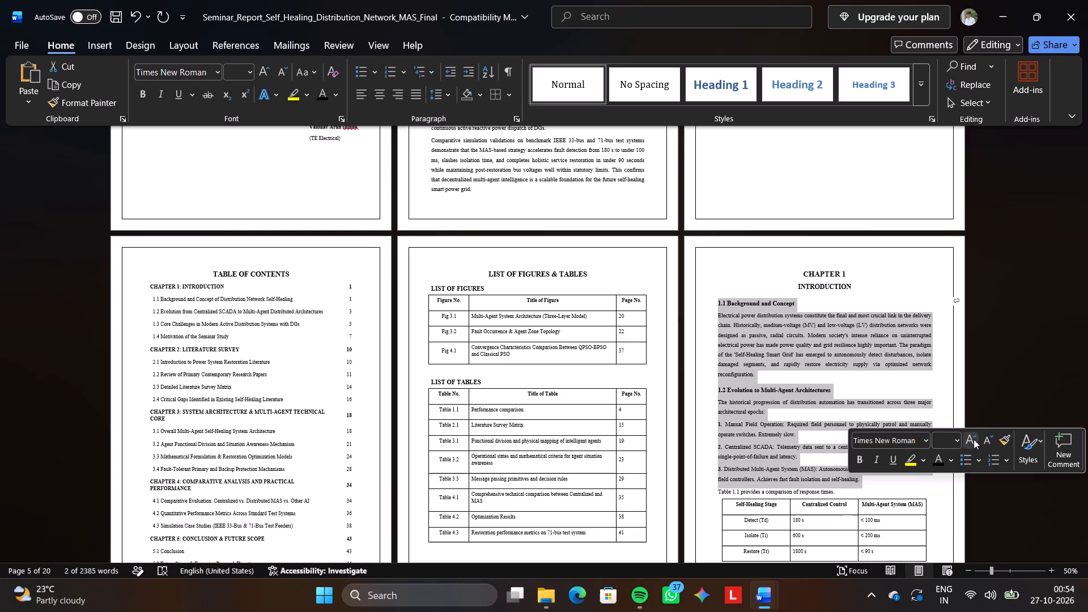
pyautogui.click(974, 439)
pyautogui.click(993, 444)
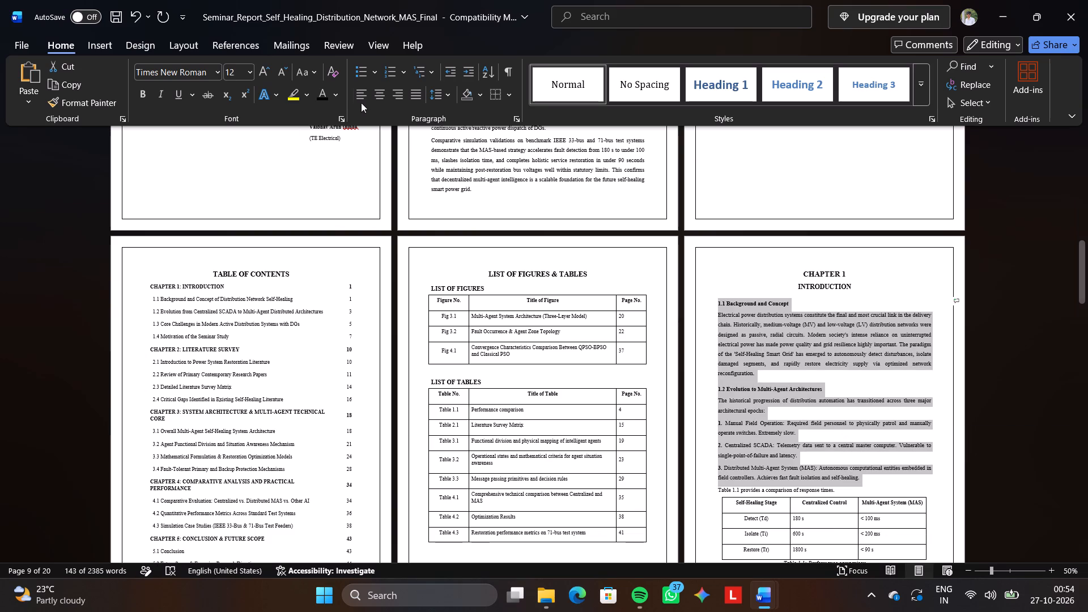
pyautogui.click(418, 93)
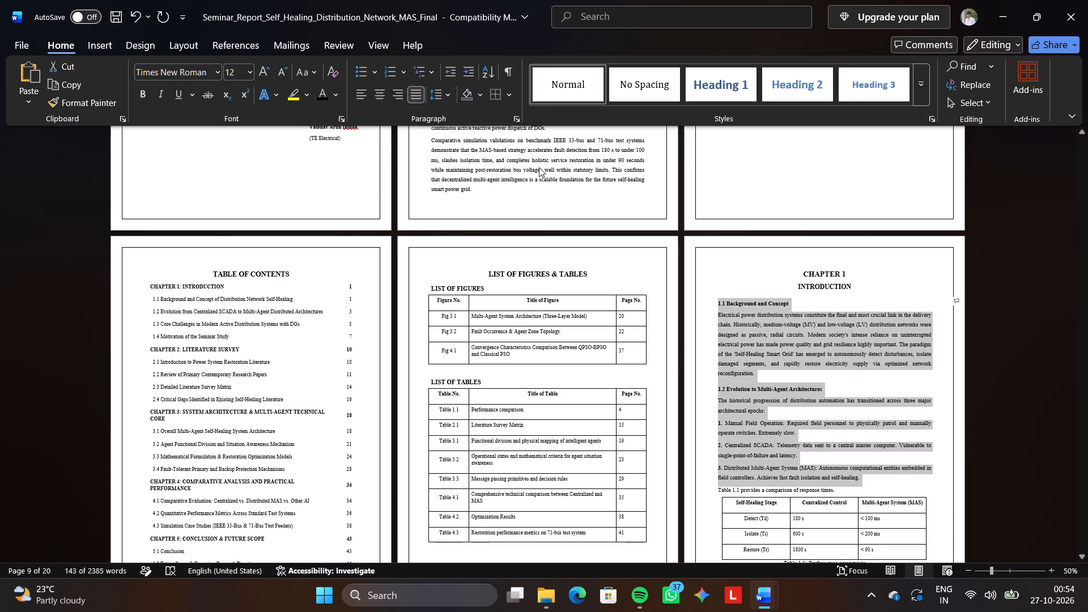
pyautogui.click(772, 281)
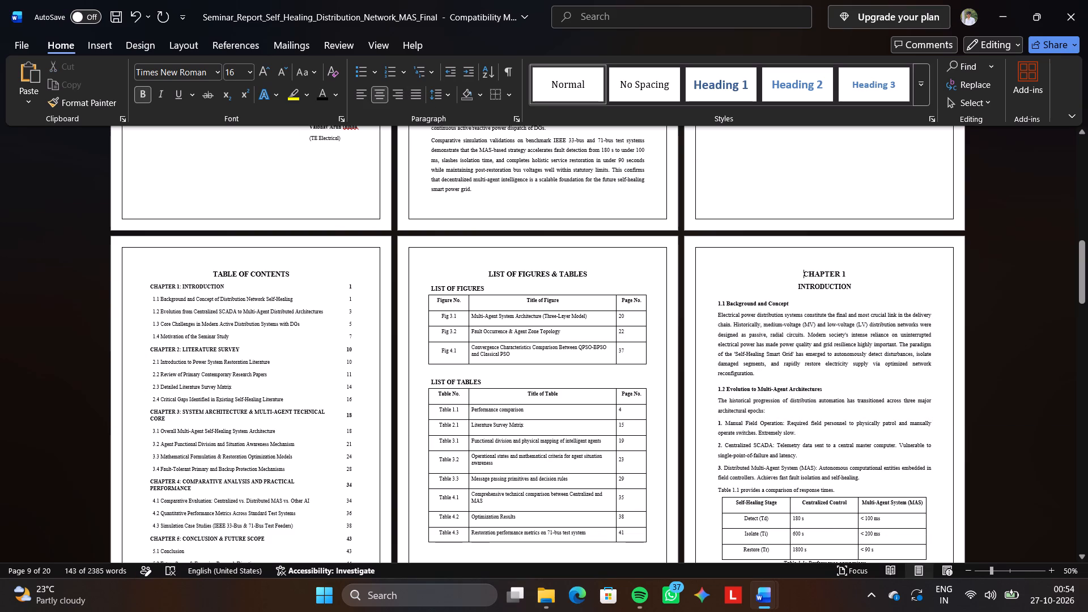
# Set all headings and text of sections 1.3 and 1.4 to font size 12 and justify them.
pyautogui.scroll(-1, 566, 243)
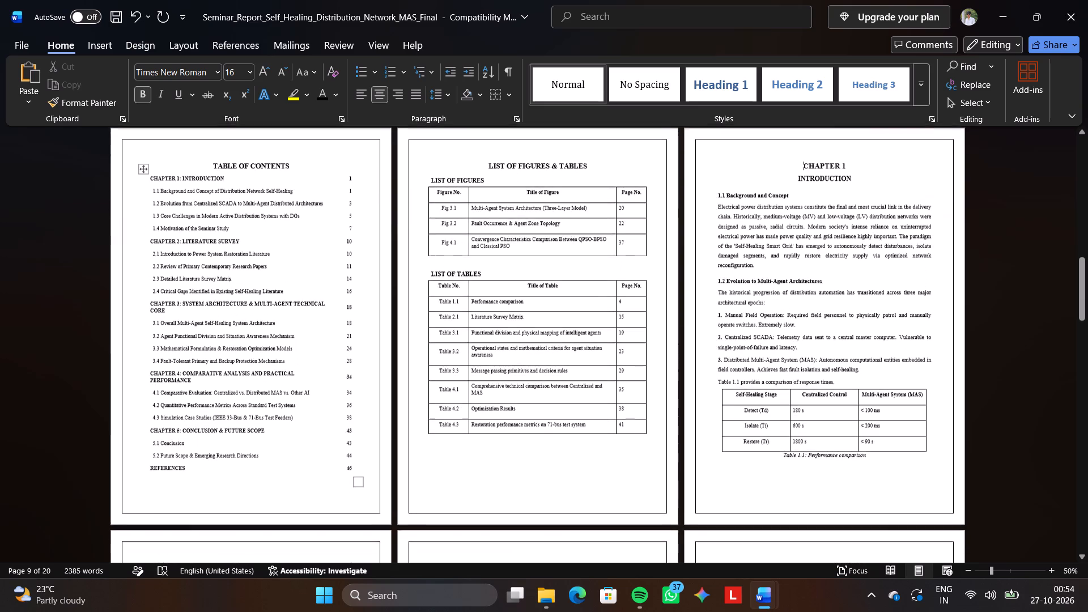
pyautogui.scroll(-3, 566, 243)
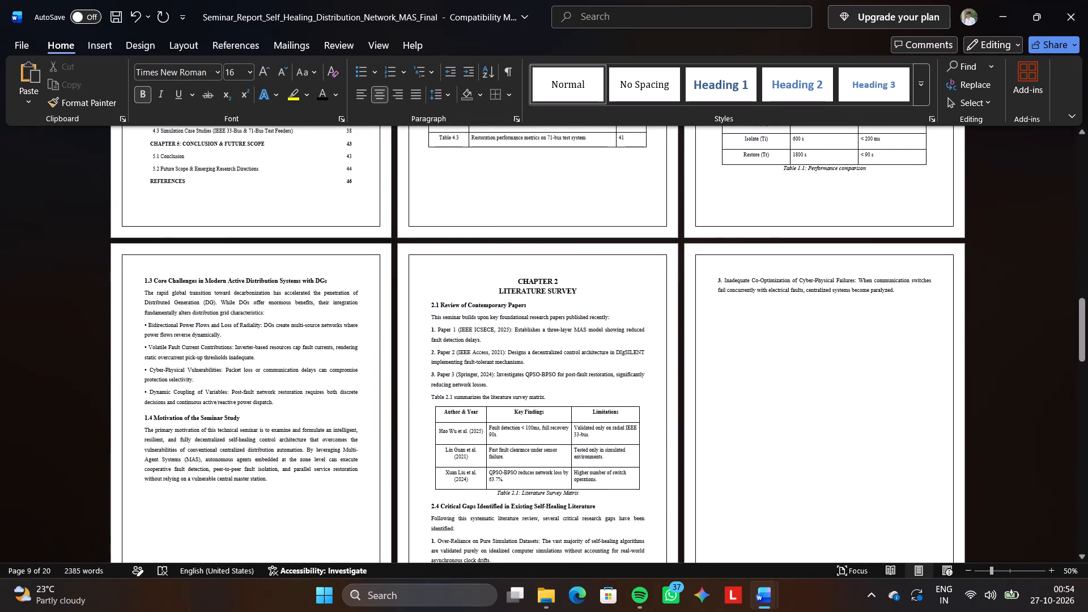
pyautogui.moveTo(138, 279); pyautogui.dragTo(354, 492)
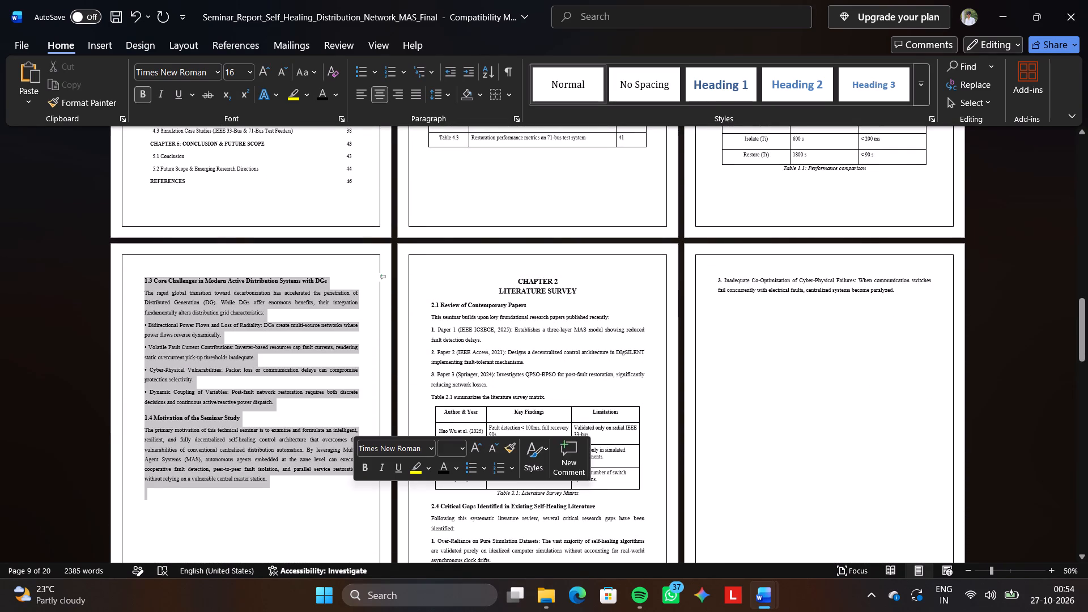
pyautogui.click(237, 72)
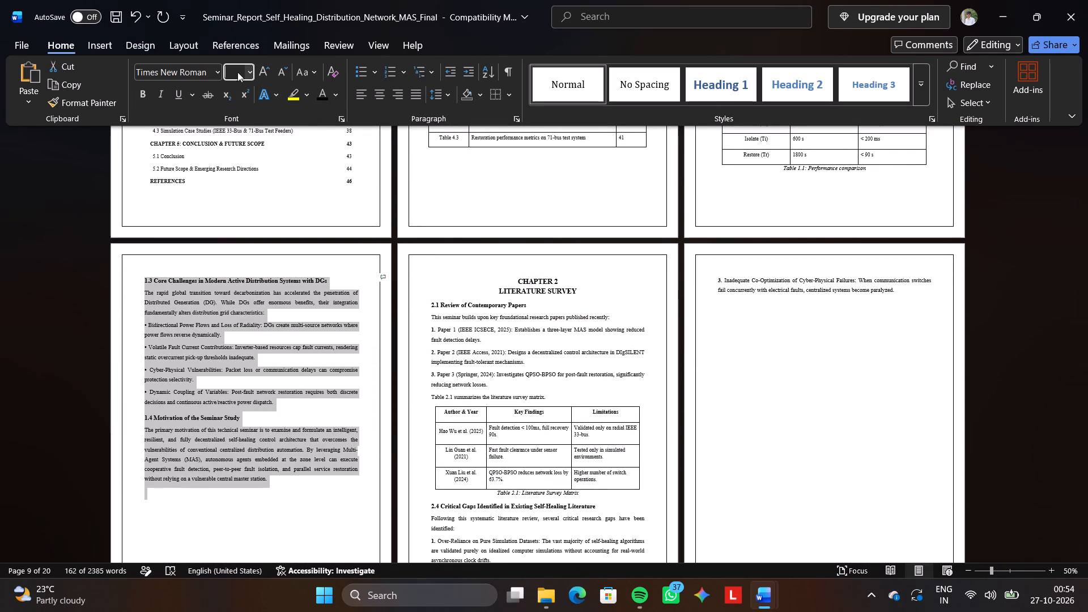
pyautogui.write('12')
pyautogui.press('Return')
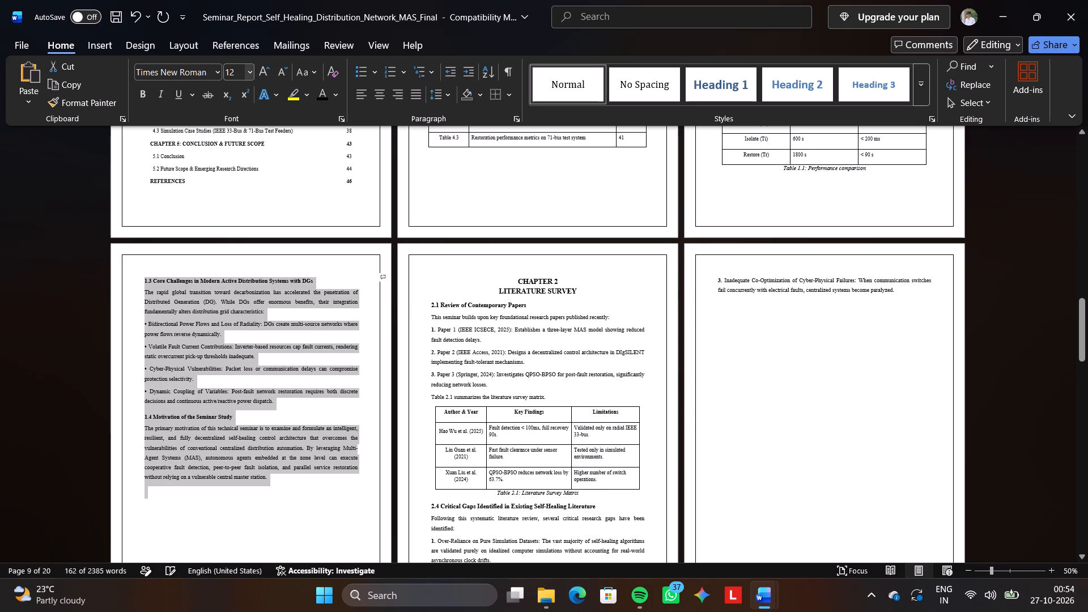
pyautogui.click(419, 97)
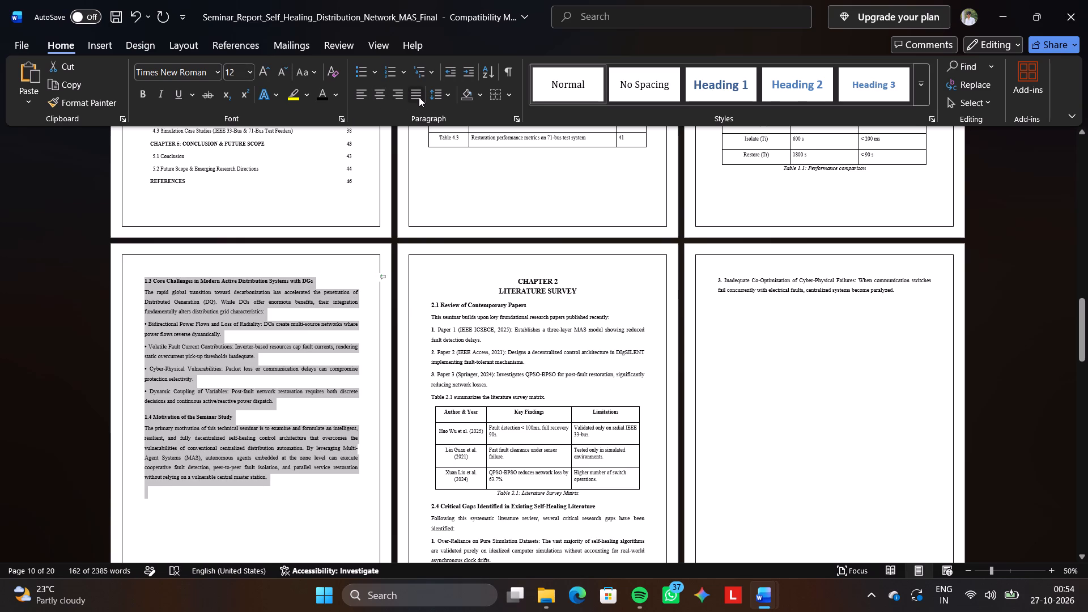
# Set the CHAPTER 2 heading to font size 16 and its LITERATURE SURVEY title to font size 14.
pyautogui.click(477, 234)
pyautogui.click(504, 283)
pyautogui.moveTo(504, 283); pyautogui.dragTo(550, 278)
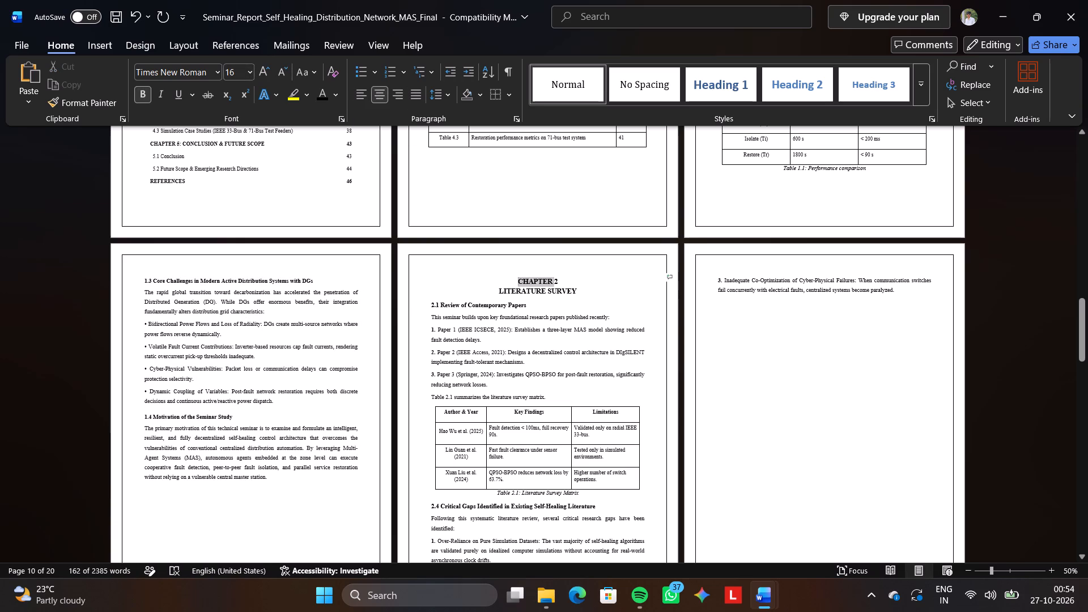
pyautogui.moveTo(550, 278); pyautogui.dragTo(564, 279)
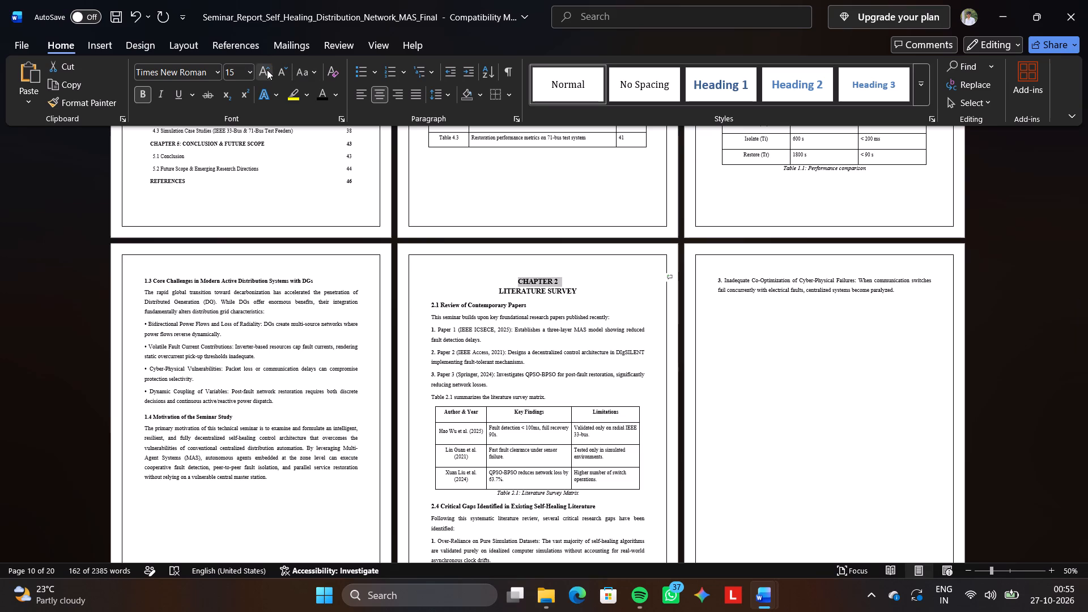
pyautogui.click(268, 70)
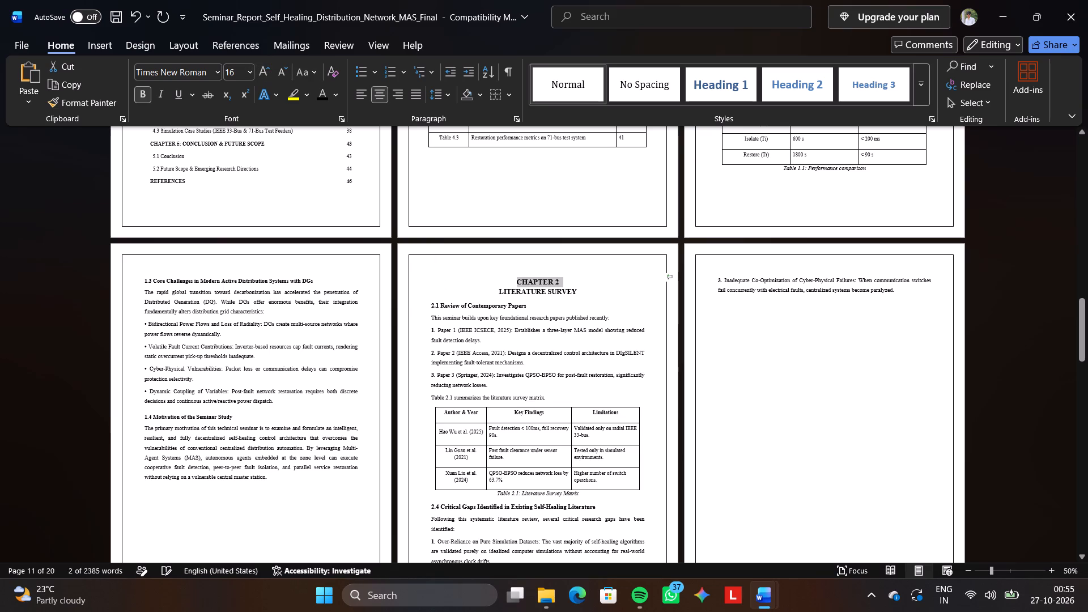
pyautogui.moveTo(488, 295); pyautogui.dragTo(581, 291)
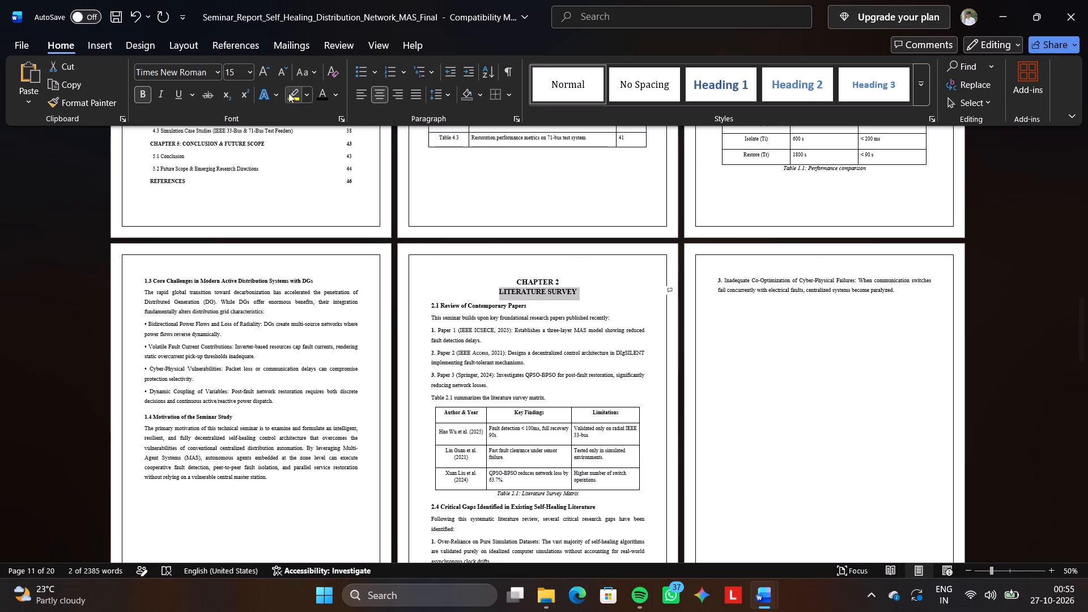
pyautogui.click(281, 73)
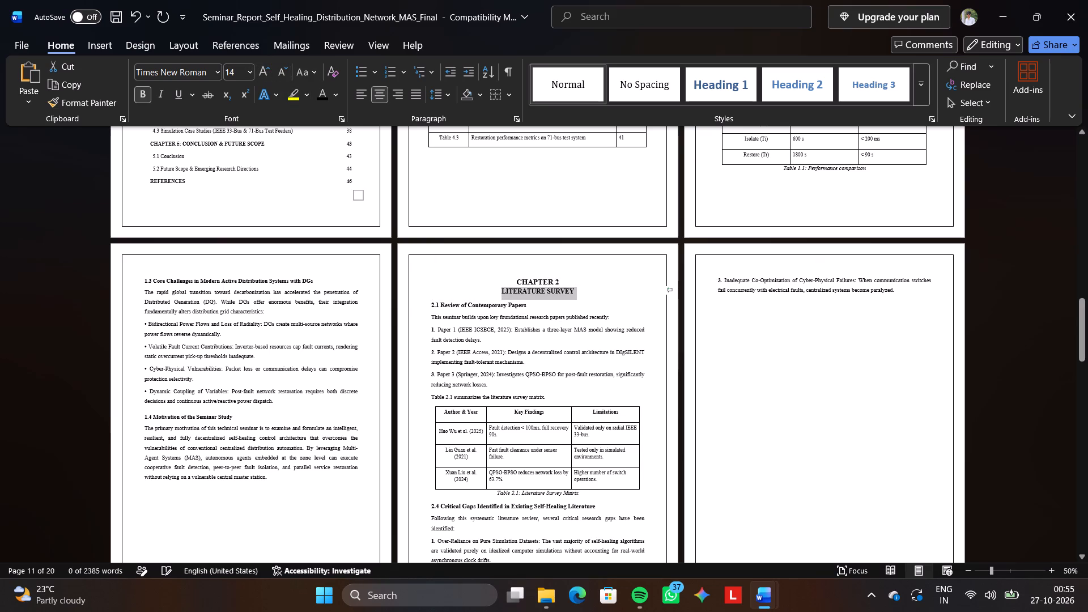
# Set the text from the LITERATURE SURVEY title through the Paper 3 item in section 2.1 to font size 12.
pyautogui.moveTo(420, 296); pyautogui.dragTo(545, 386)
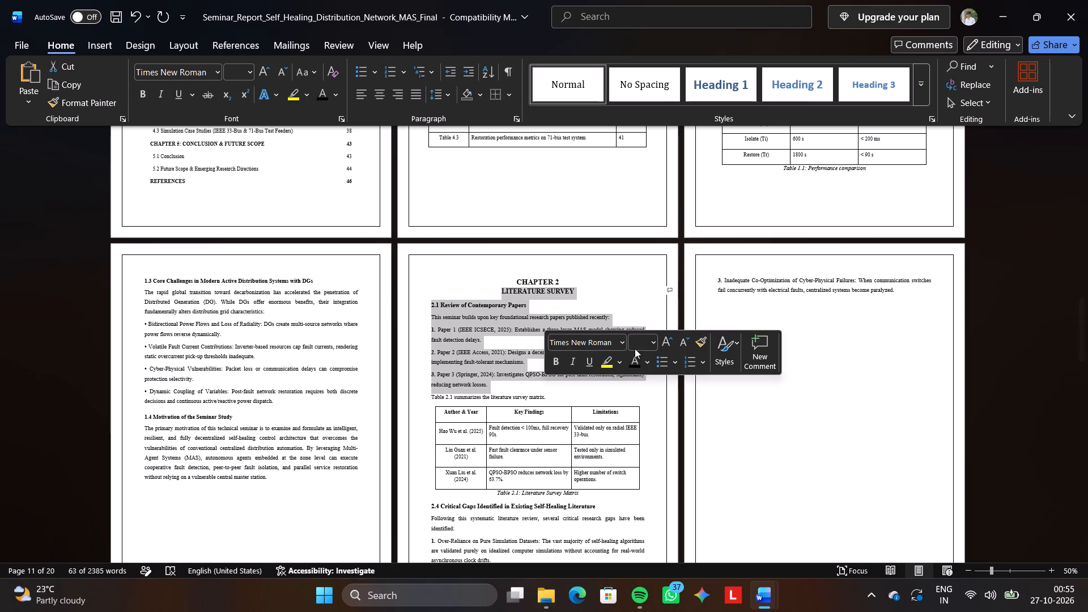
pyautogui.click(636, 339)
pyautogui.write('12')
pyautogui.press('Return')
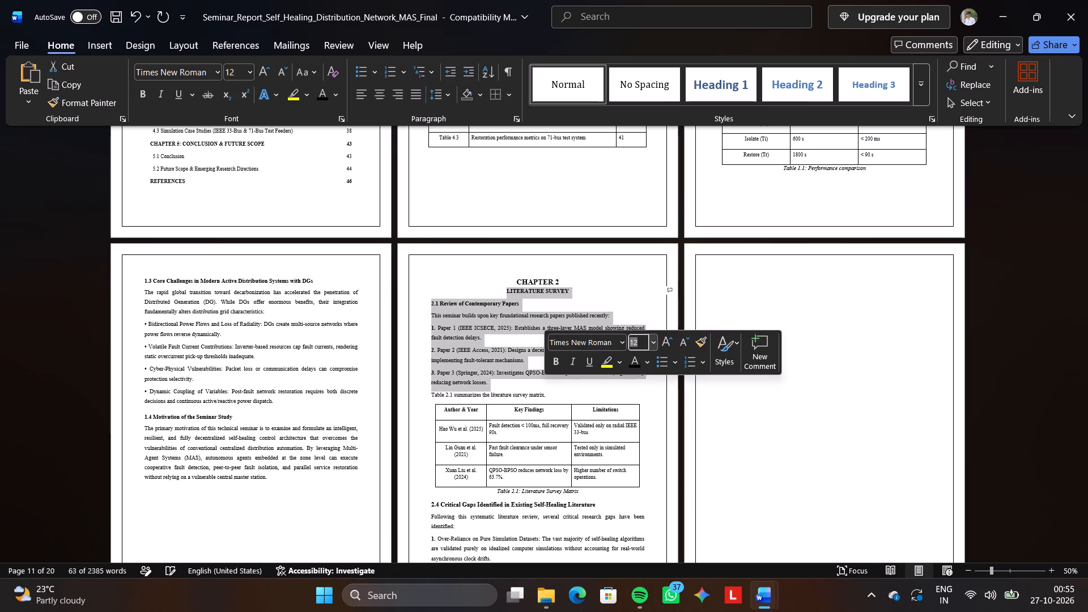
# Increase only the LITERATURE SURVEY title back to font size 14.
pyautogui.tripleClick(558, 291)
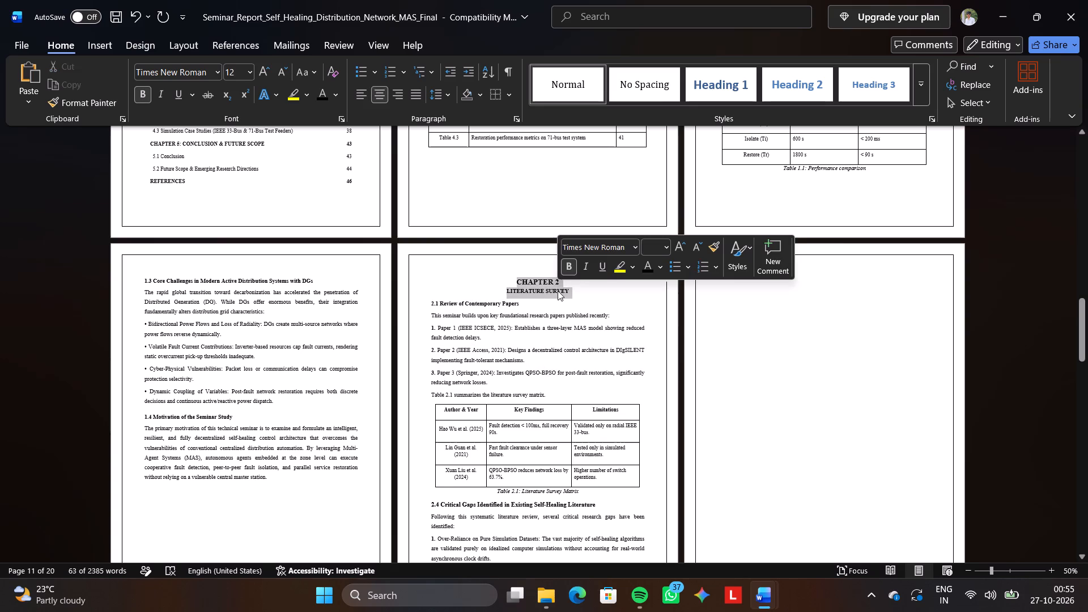
pyautogui.click(545, 288)
pyautogui.doubleClick(545, 288)
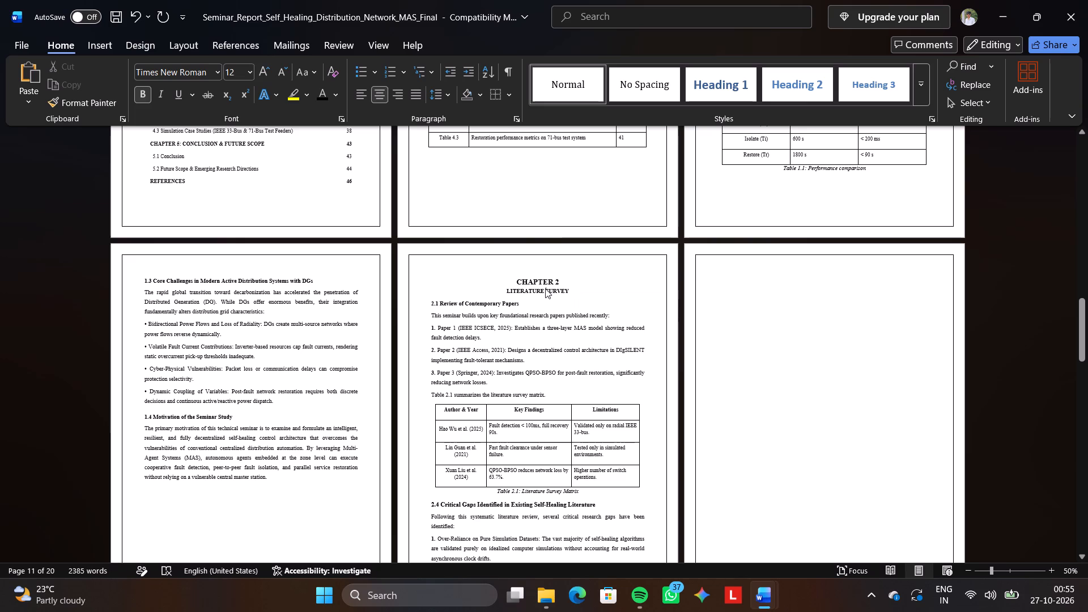
pyautogui.moveTo(507, 292); pyautogui.dragTo(586, 292)
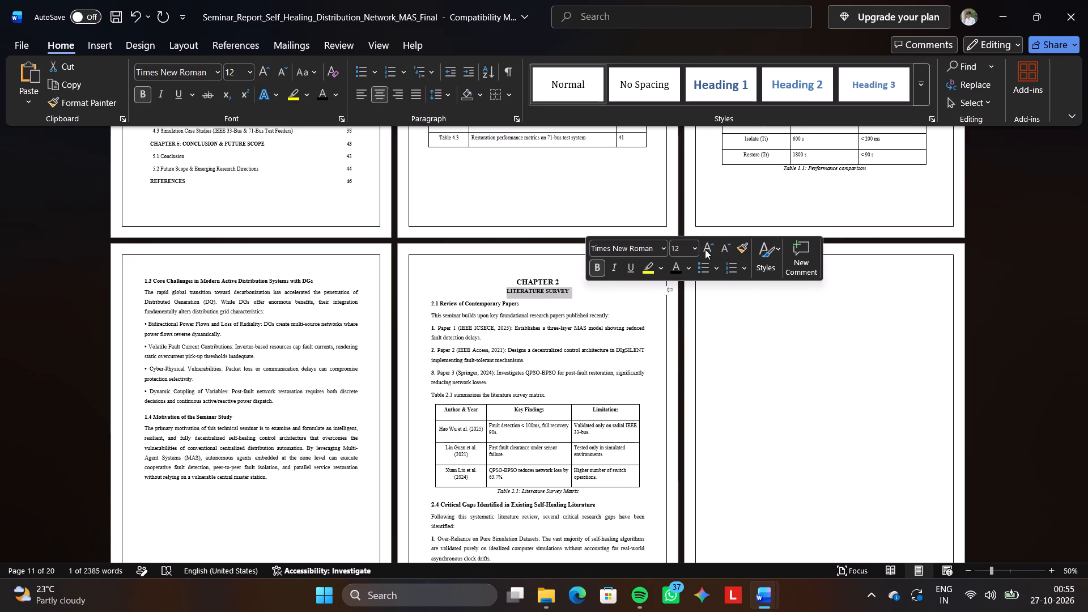
pyautogui.click(705, 249)
pyautogui.click(719, 409)
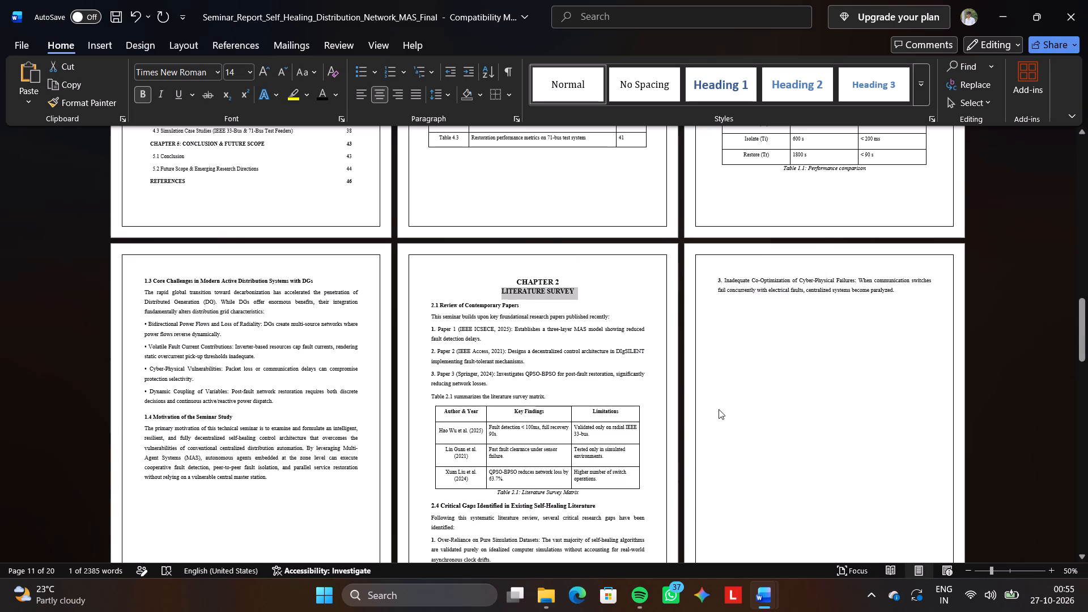
# Set the CHAPTER 3 heading to font size 16 and its SYSTEM ARCHITECTURE & TECHNICAL CORE title to font size 14.
pyautogui.scroll(-2, 719, 409)
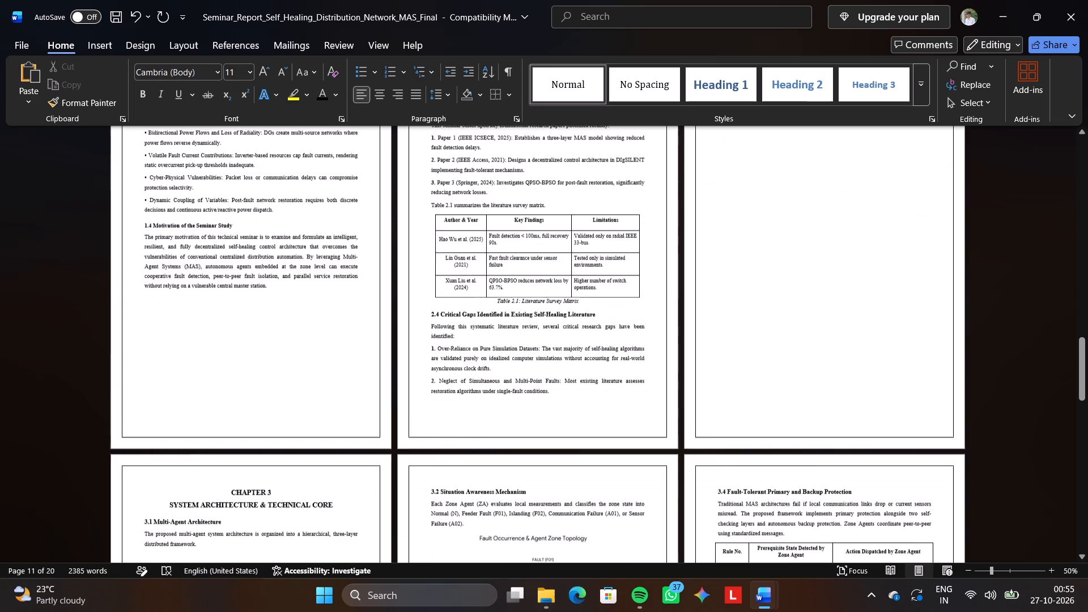
pyautogui.scroll(-1, 719, 409)
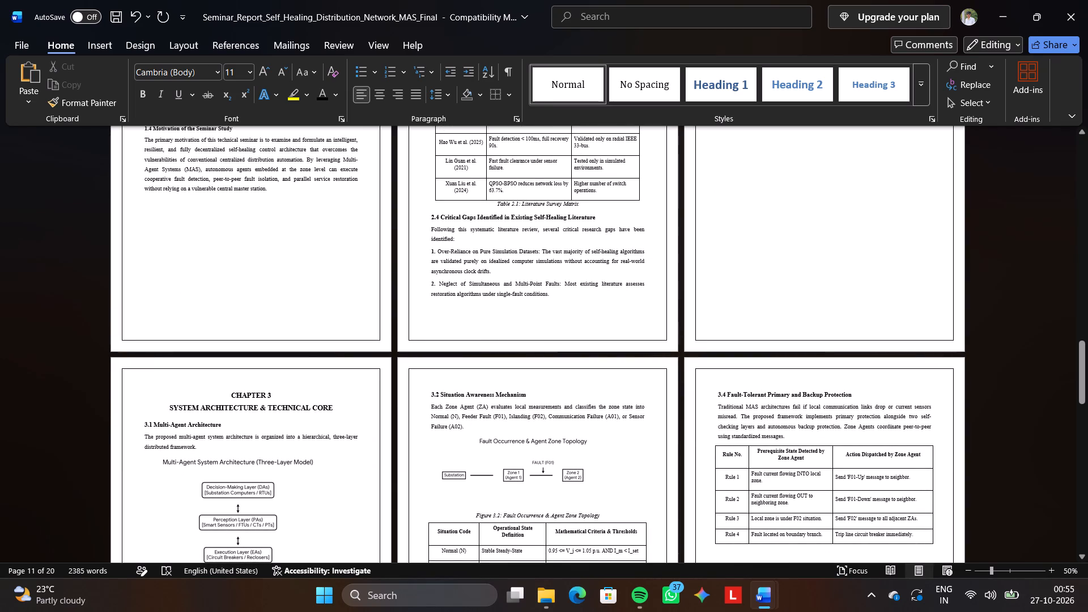
pyautogui.tripleClick(307, 412)
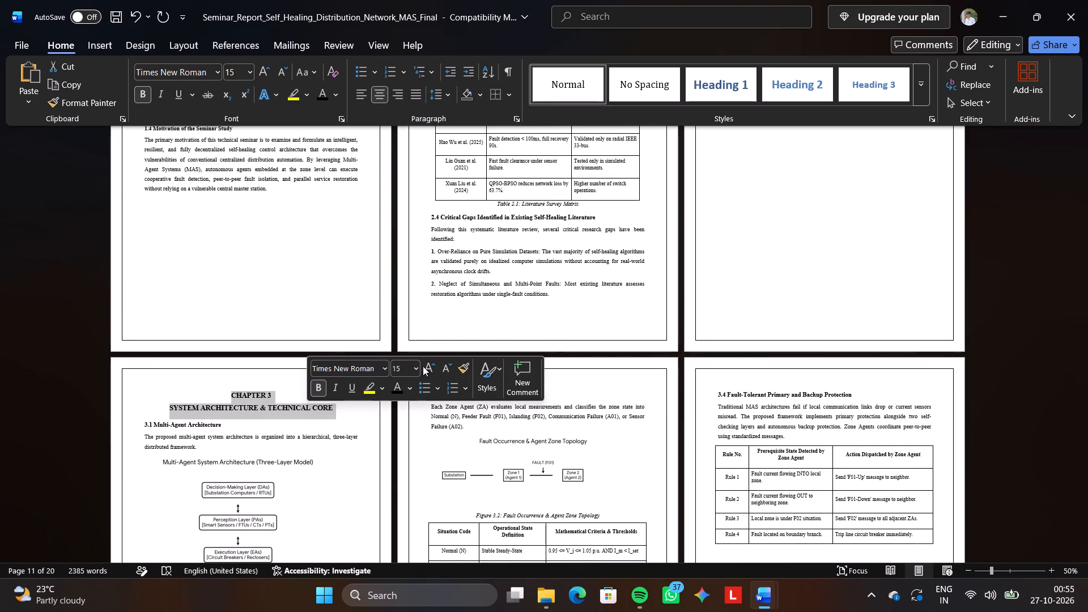
pyautogui.click(429, 368)
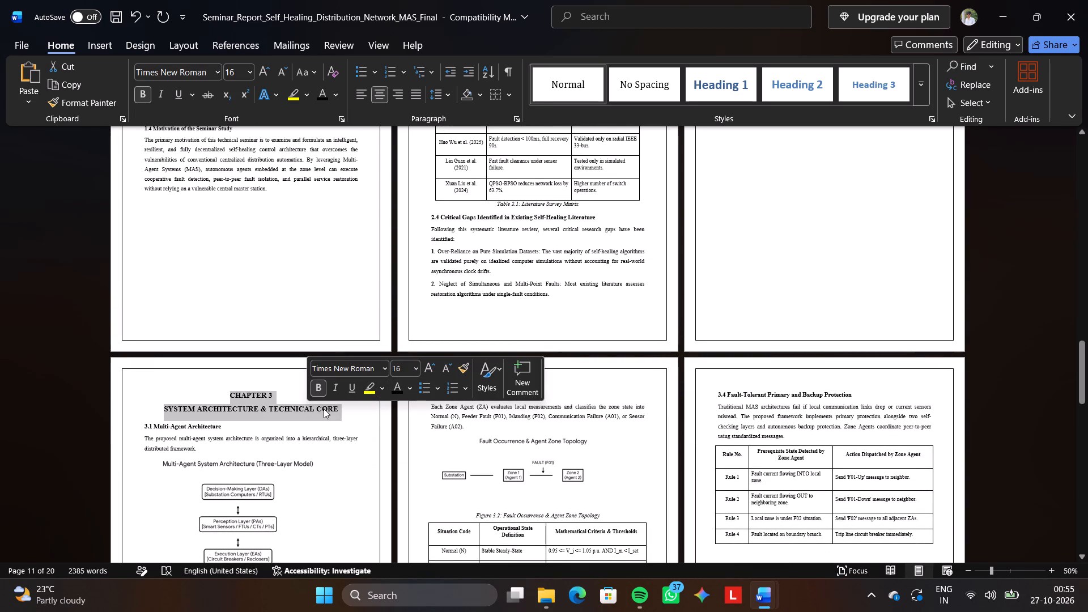
pyautogui.click(324, 409)
pyautogui.moveTo(324, 409); pyautogui.dragTo(176, 414)
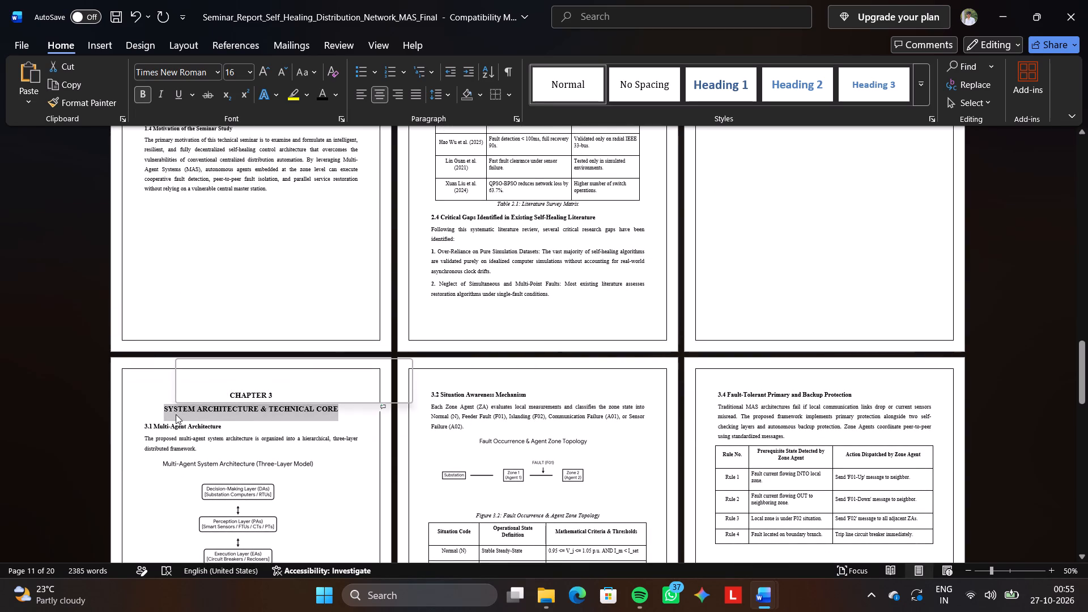
pyautogui.click(312, 370)
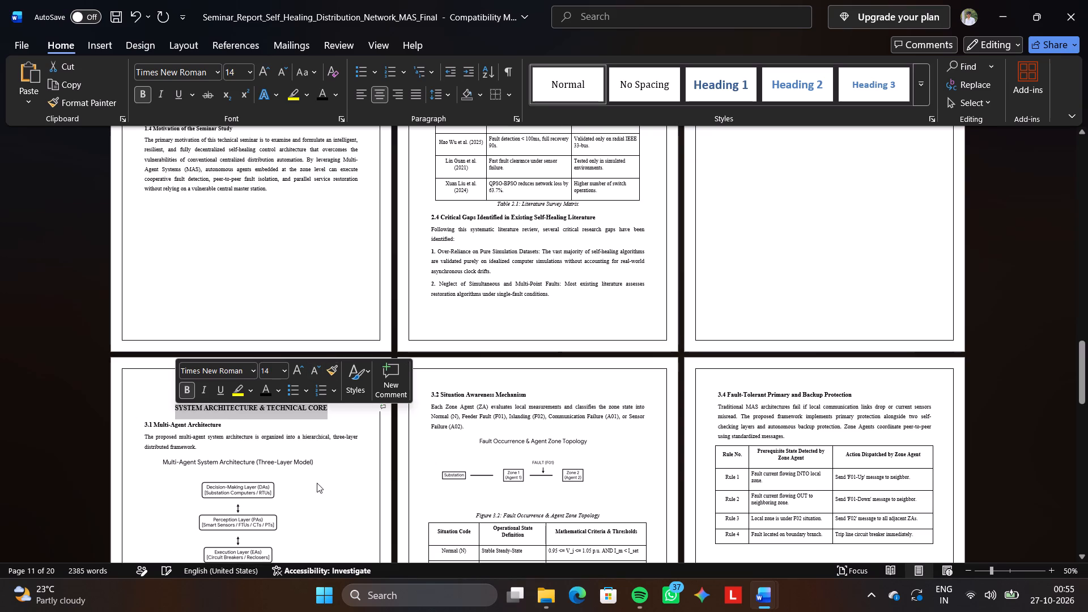
pyautogui.scroll(-4, 317, 483)
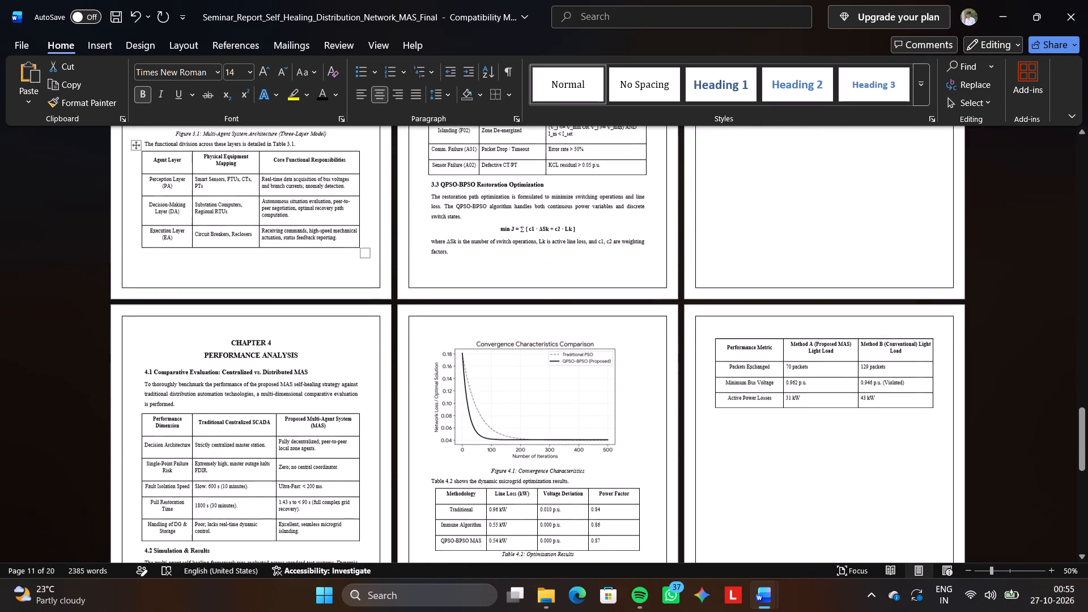
# Set the PERFORMANCE ANALYSIS title to font size 14 and its CHAPTER 4 heading to font size 16.
pyautogui.moveTo(284, 355); pyautogui.dragTo(229, 354)
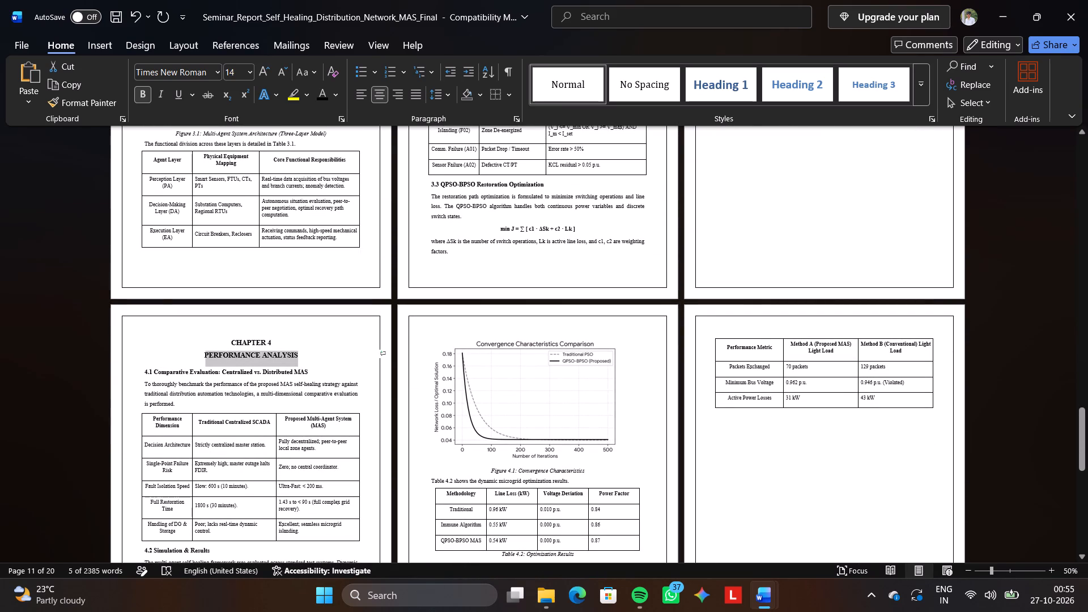
pyautogui.moveTo(229, 354); pyautogui.dragTo(223, 355)
pyautogui.click(331, 309)
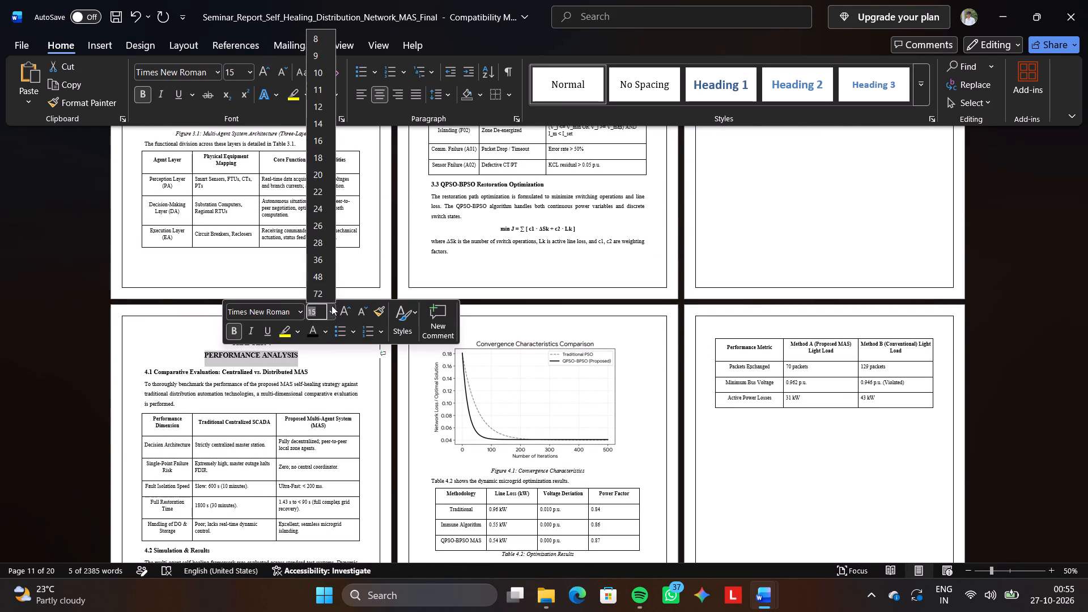
pyautogui.click(325, 142)
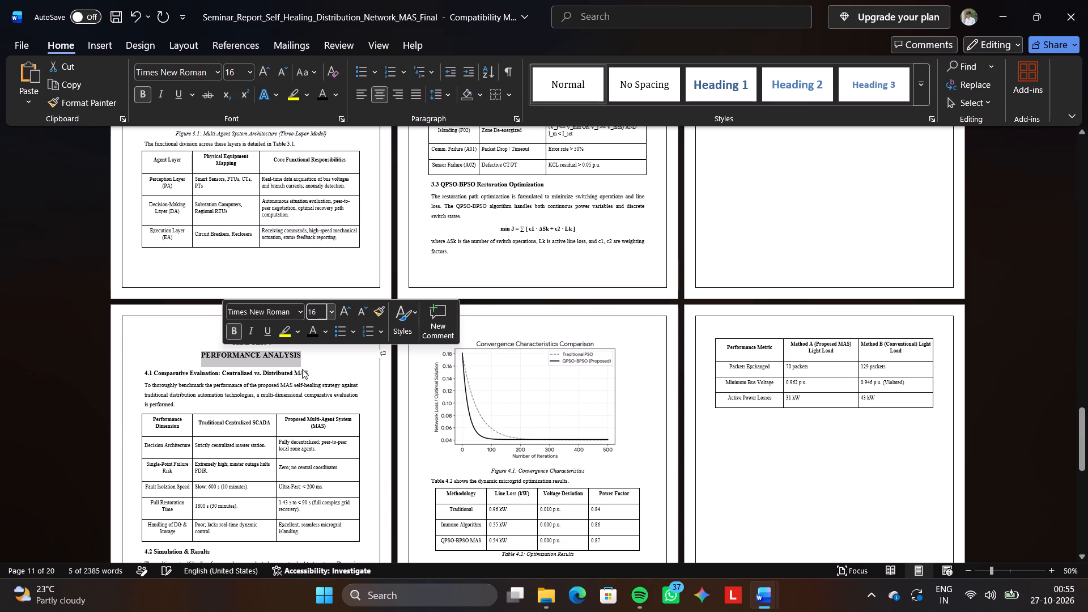
pyautogui.click(362, 306)
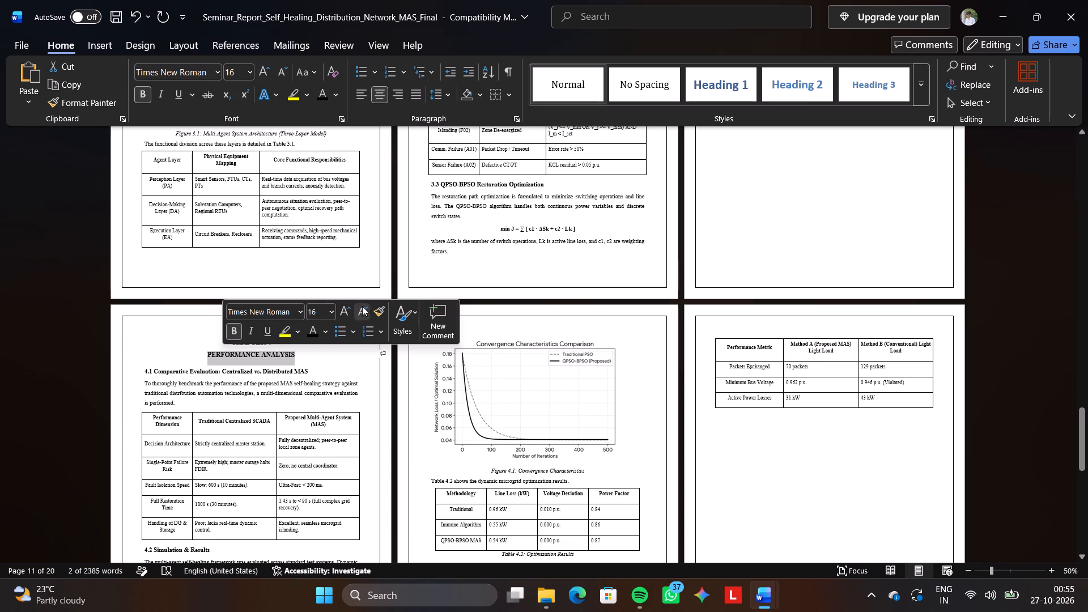
pyautogui.click(336, 348)
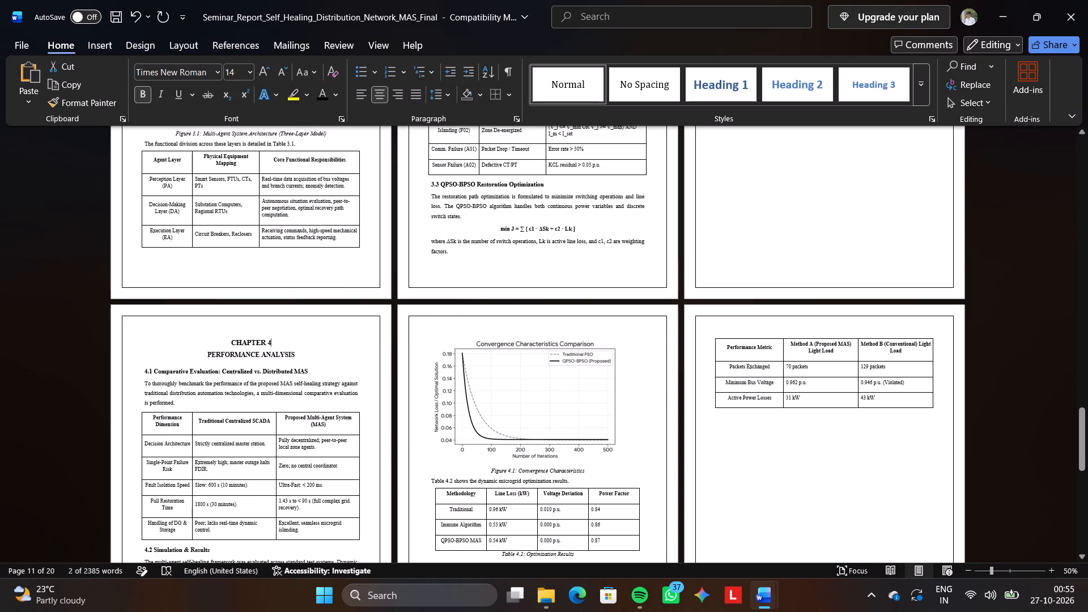
pyautogui.moveTo(278, 346); pyautogui.dragTo(231, 343)
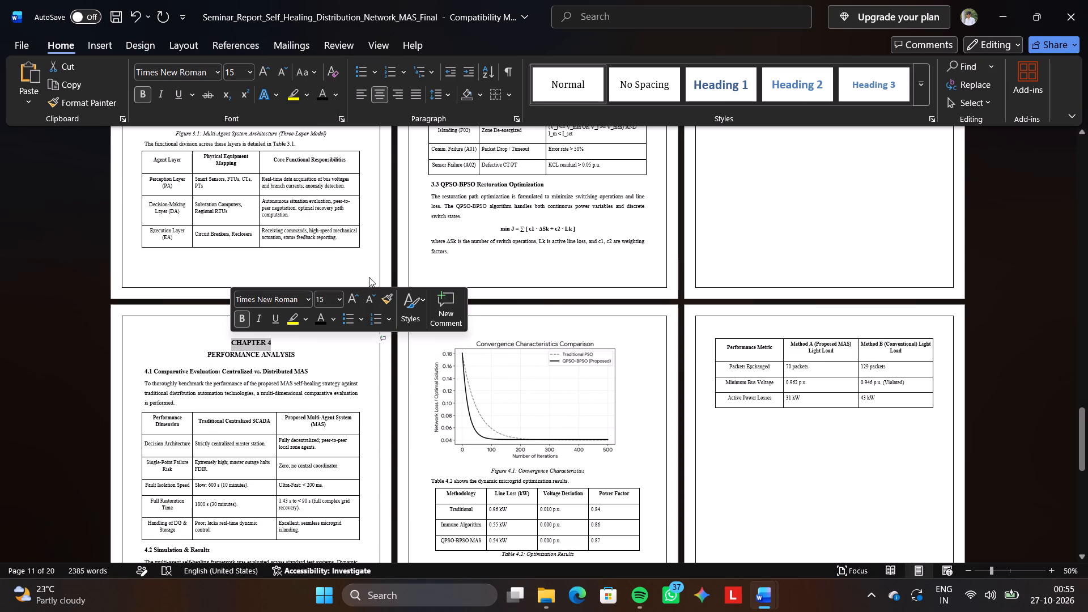
pyautogui.click(351, 295)
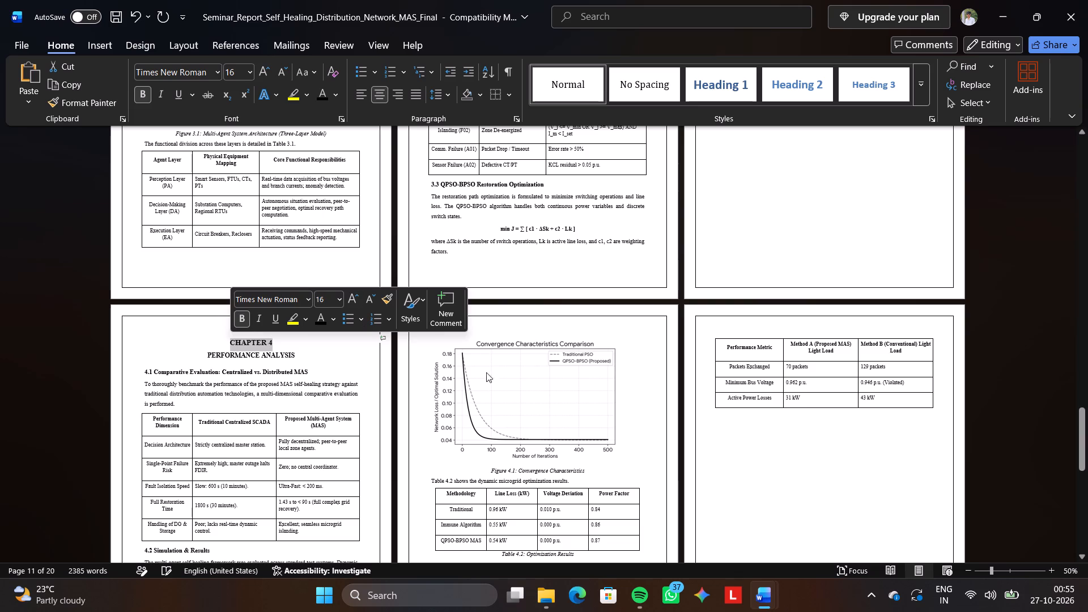
# Set the CHAPTER 5 heading to font size 16 and its CONCLUSION title to font size 14.
pyautogui.scroll(-3, 538, 373)
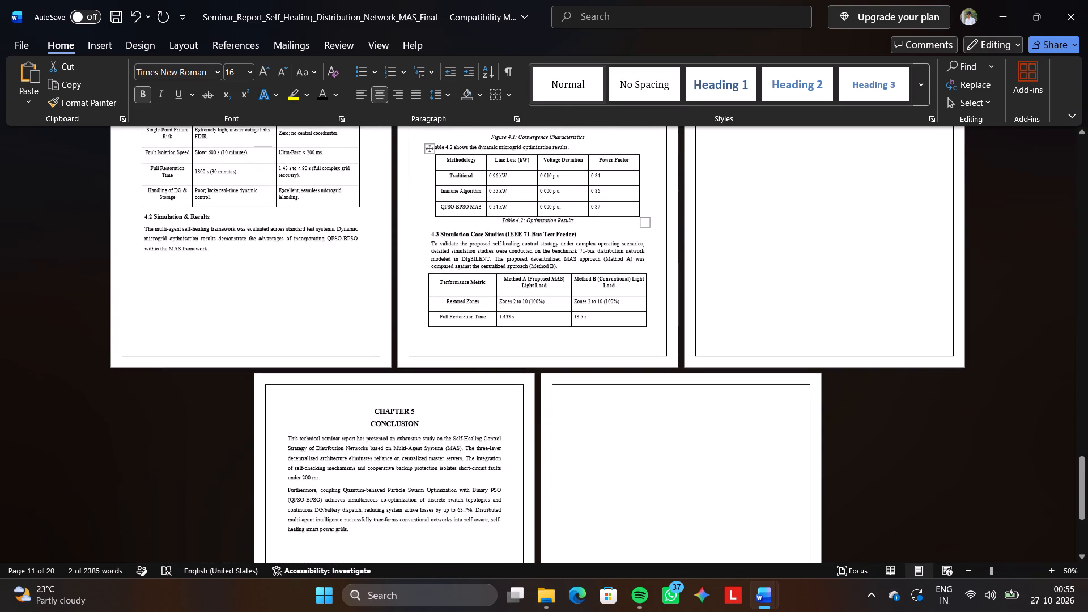
pyautogui.moveTo(428, 409); pyautogui.dragTo(370, 413)
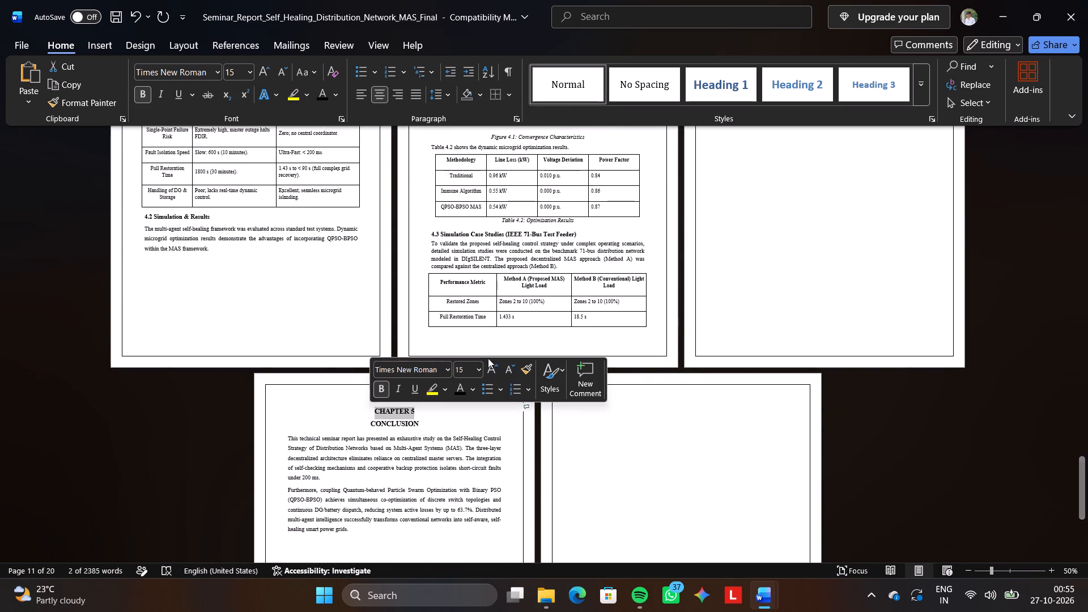
pyautogui.click(494, 368)
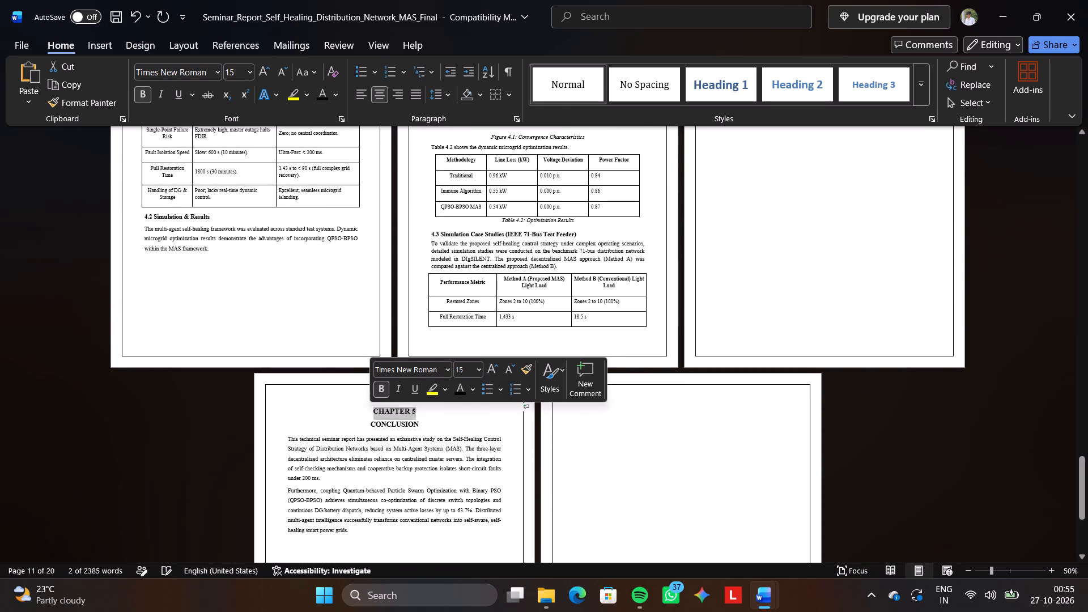
pyautogui.moveTo(430, 426); pyautogui.dragTo(368, 430)
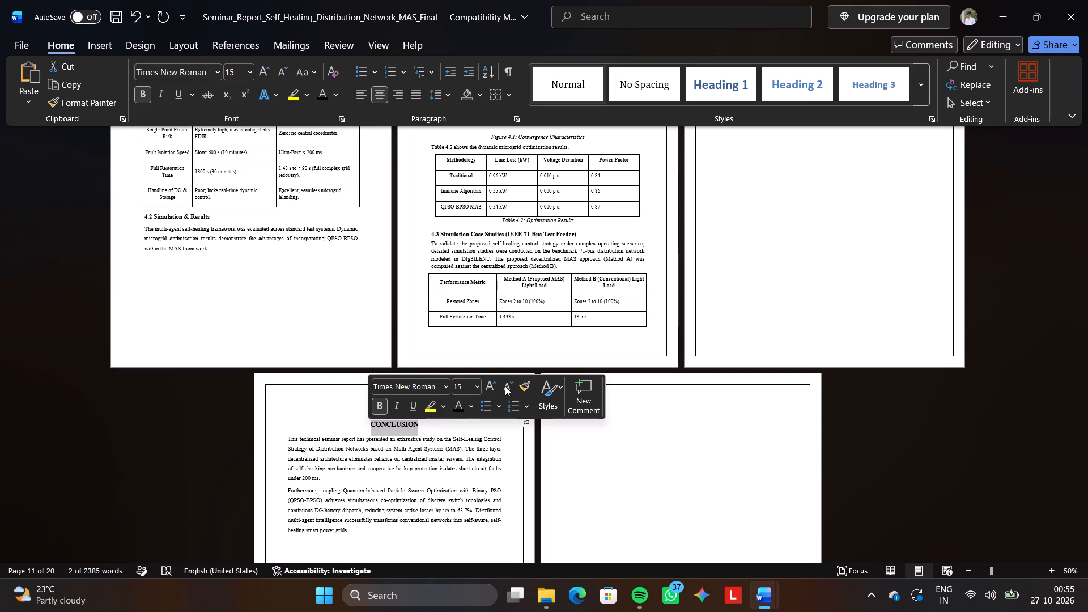
pyautogui.click(505, 386)
# Left-align the REFERENCES heading and adjust the blank lines above it, keeping it on the page after the conclusion.
pyautogui.scroll(-4, 663, 485)
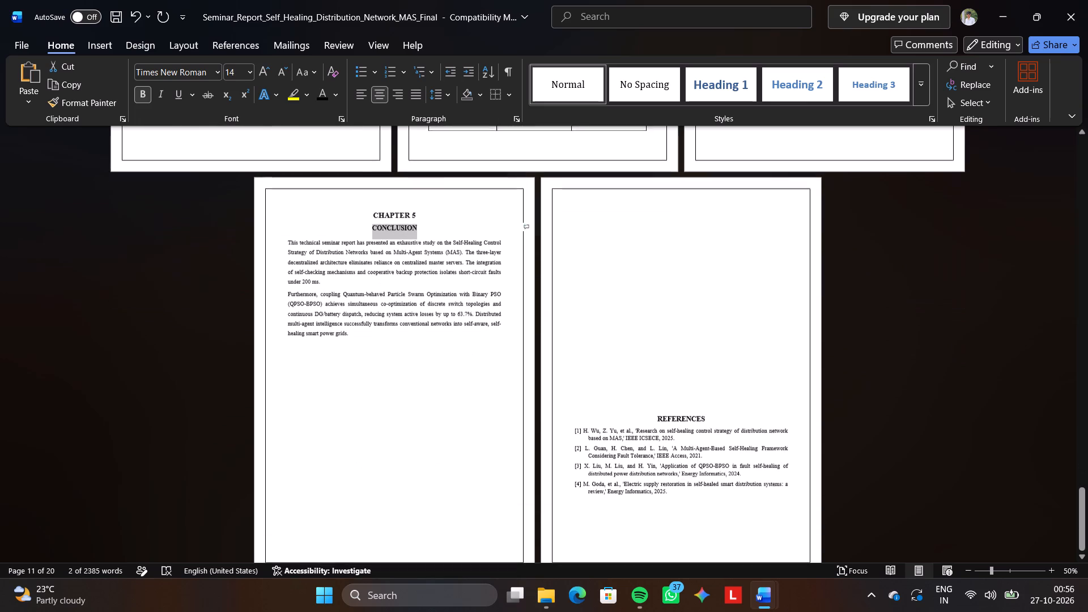
pyautogui.scroll(-1, 663, 485)
pyautogui.click(648, 398)
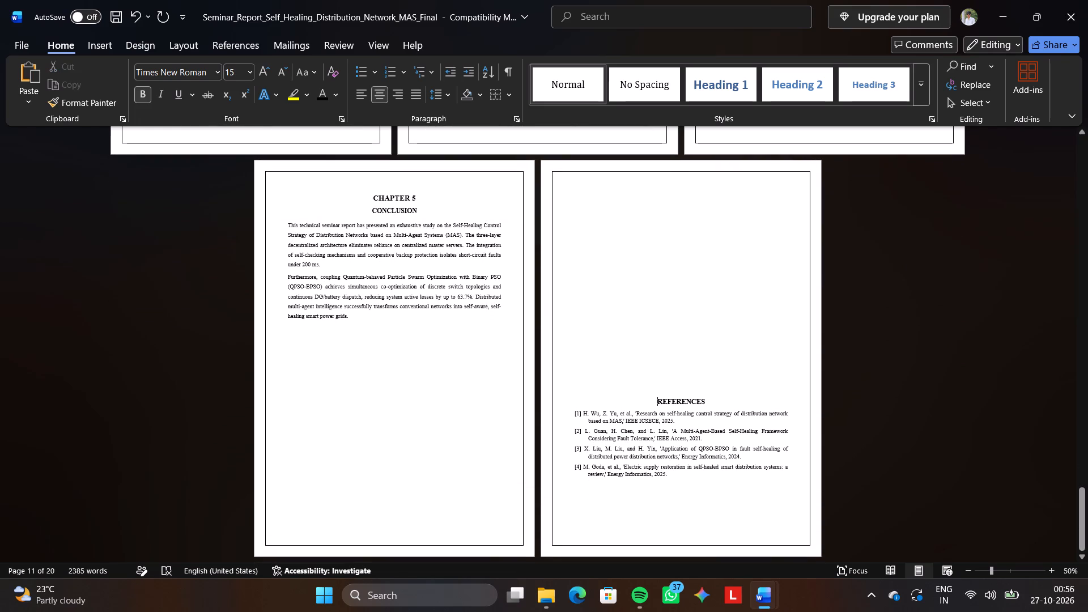
pyautogui.press('BackSpace')
pyautogui.press('BackSpace')
pyautogui.press('BackSpace')
pyautogui.press('BackSpace')
pyautogui.press('BackSpace')
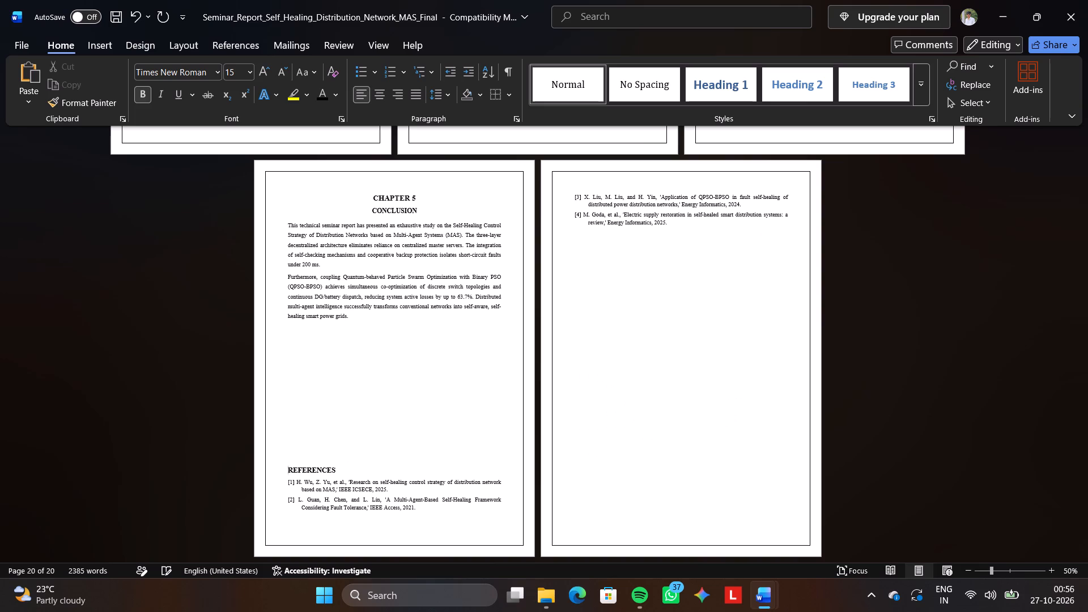
pyautogui.press('Return')
pyautogui.press('Return')
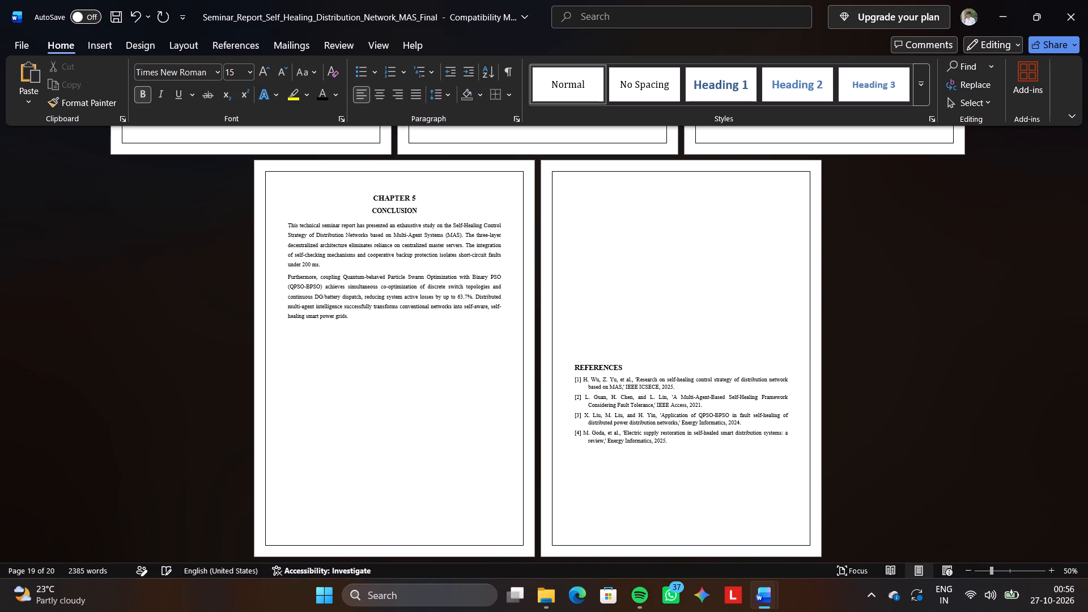
pyautogui.click(664, 348)
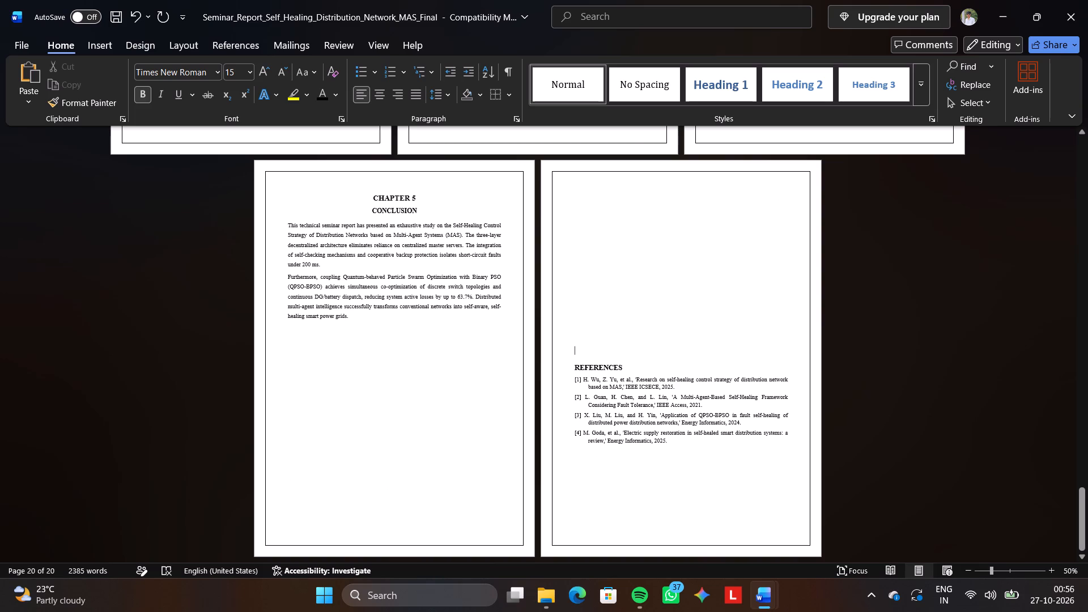
pyautogui.press('BackSpace')
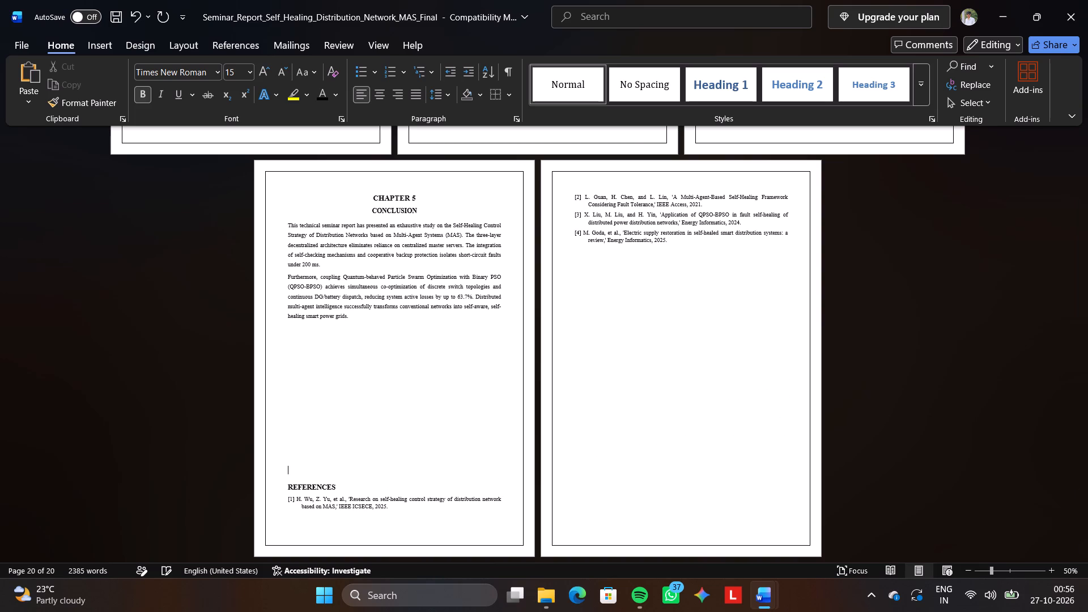
pyautogui.press('Return')
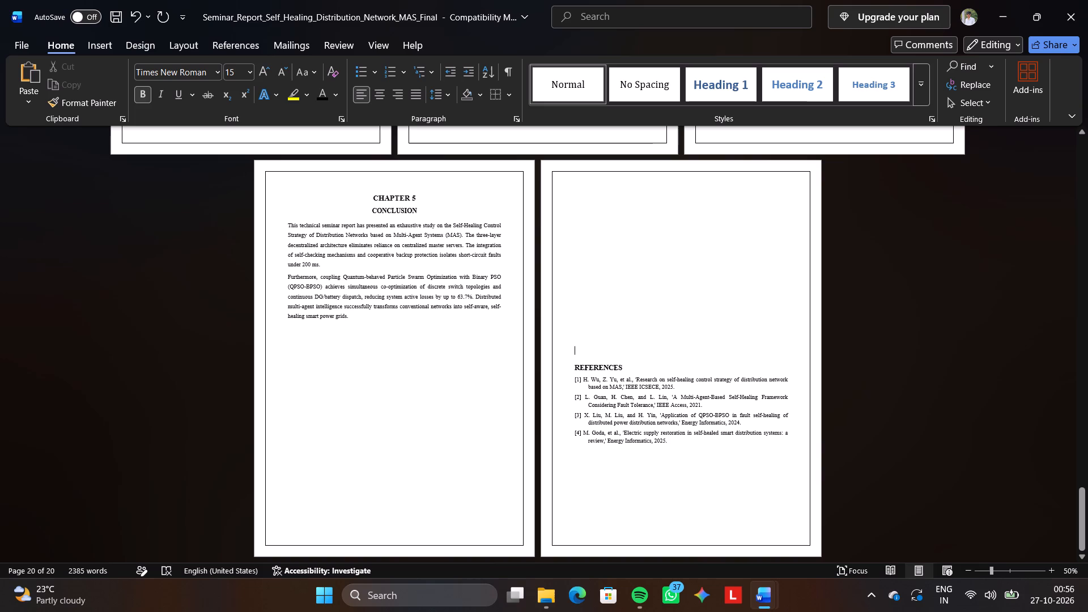
# Delete all the blank lines between the conclusion's last paragraph and the REFERENCES heading.
pyautogui.click(570, 357)
pyautogui.doubleClick(570, 357)
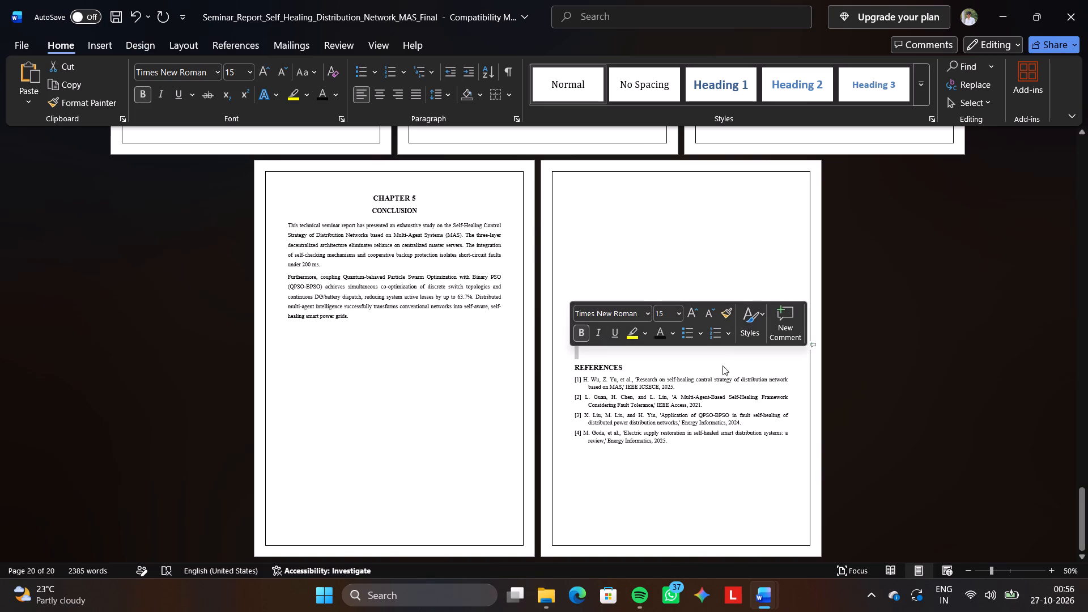
pyautogui.click(725, 274)
pyautogui.moveTo(701, 339); pyautogui.dragTo(671, 309)
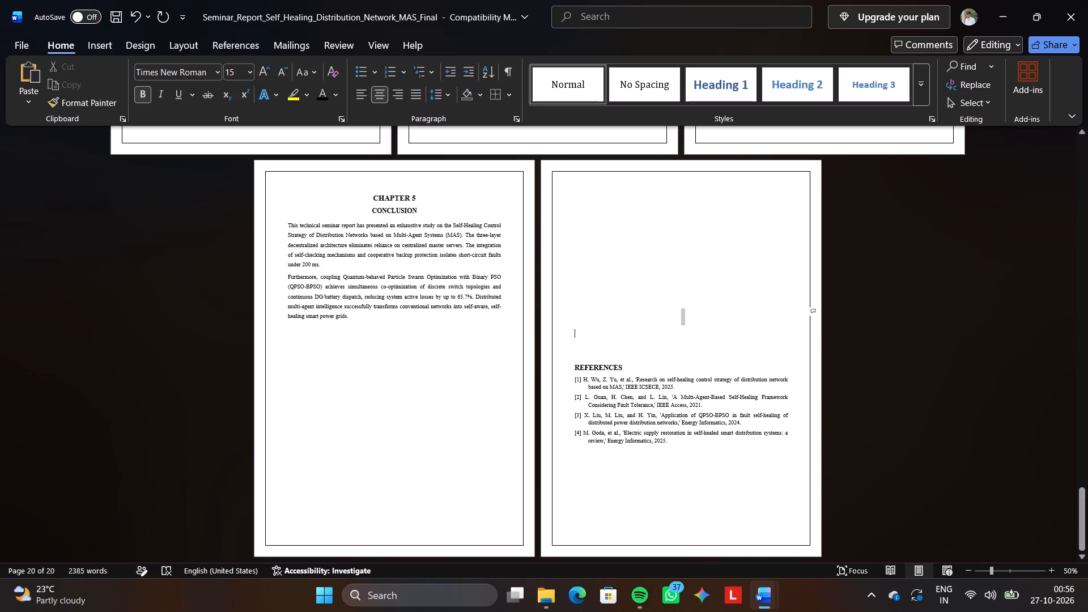
pyautogui.moveTo(671, 309); pyautogui.dragTo(609, 222)
pyautogui.press('BackSpace')
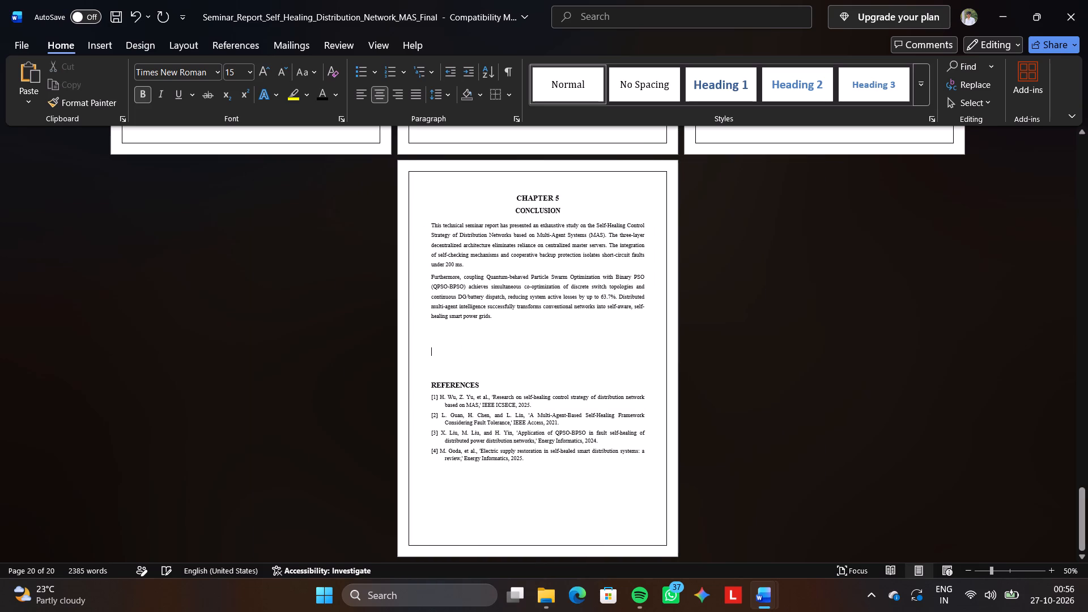
pyautogui.click(431, 371)
pyautogui.moveTo(434, 341); pyautogui.dragTo(512, 379)
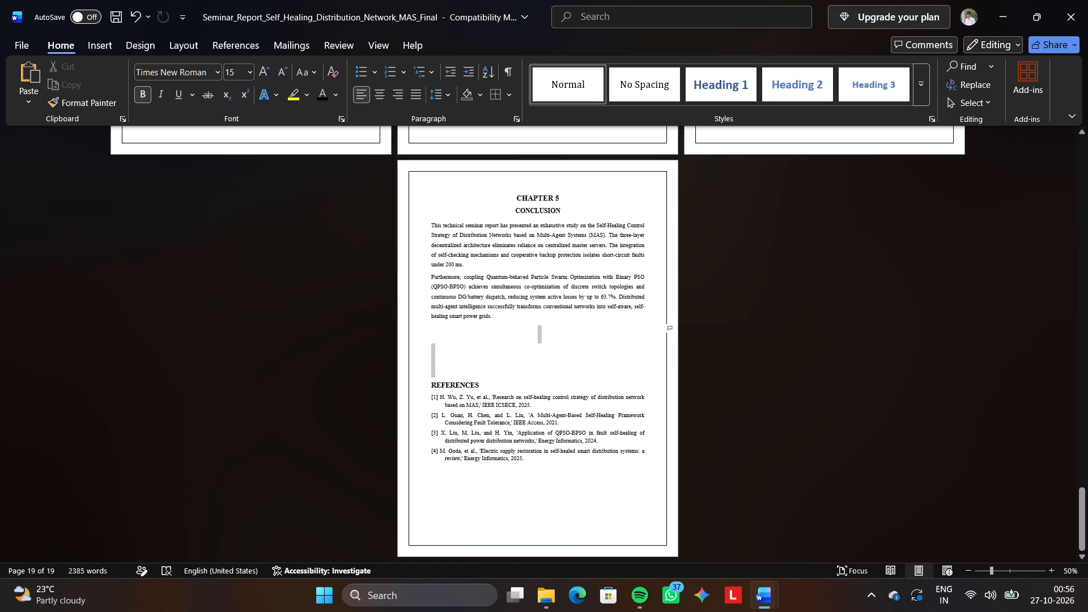
pyautogui.moveTo(512, 379); pyautogui.dragTo(516, 384)
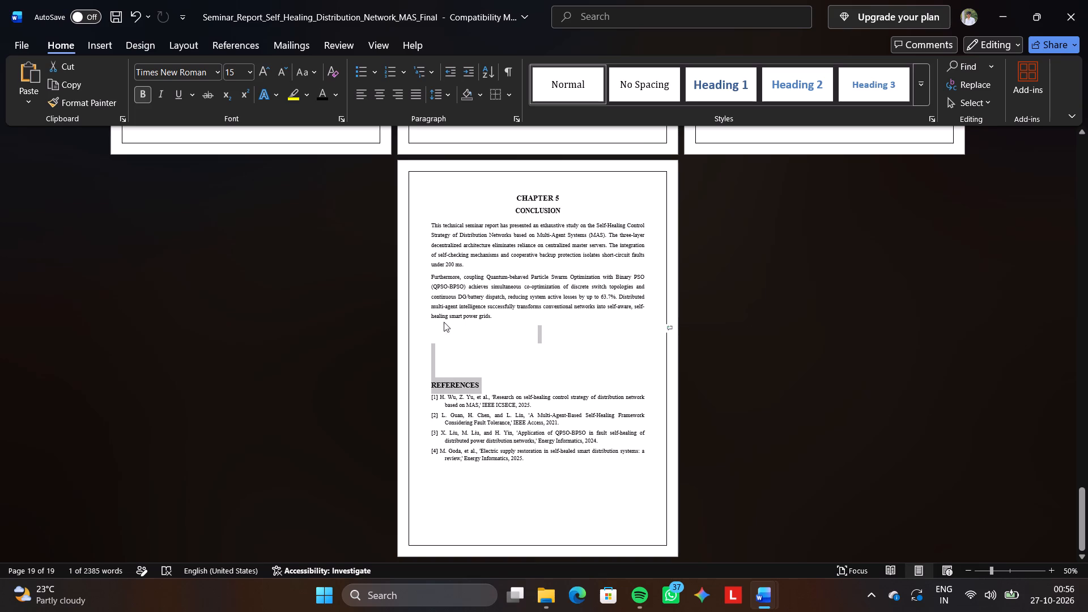
pyautogui.click(431, 318)
pyautogui.click(499, 319)
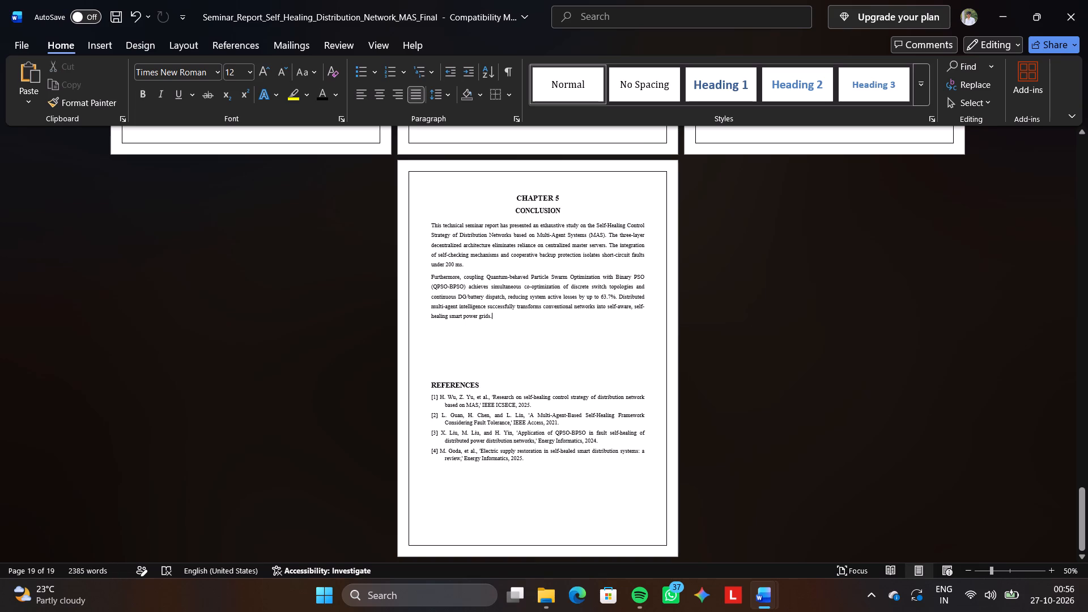
pyautogui.moveTo(499, 319); pyautogui.dragTo(558, 360)
pyautogui.moveTo(558, 360); pyautogui.dragTo(558, 364)
pyautogui.press('BackSpace')
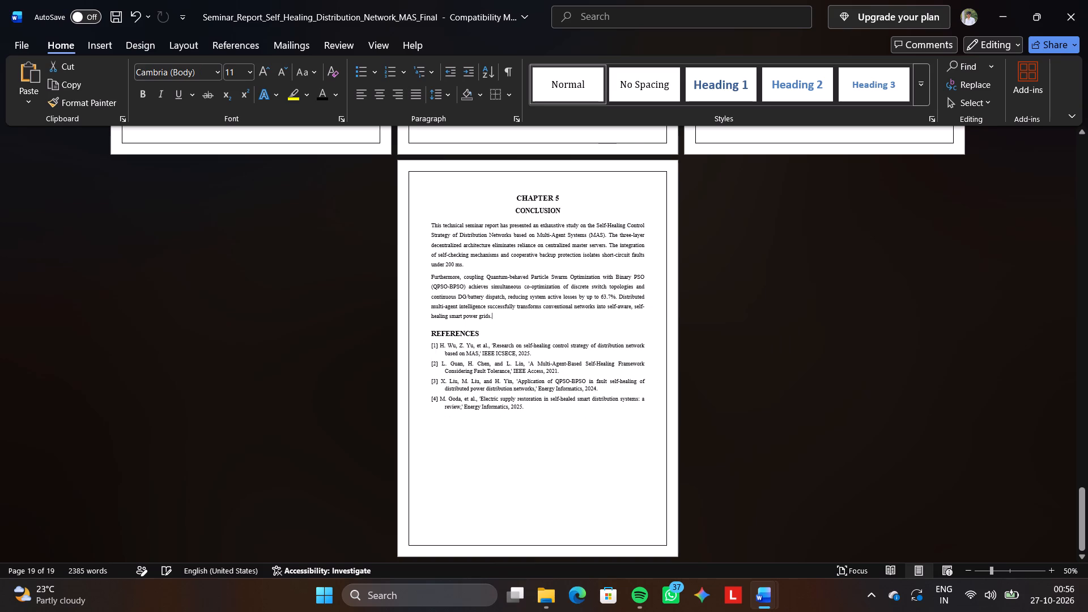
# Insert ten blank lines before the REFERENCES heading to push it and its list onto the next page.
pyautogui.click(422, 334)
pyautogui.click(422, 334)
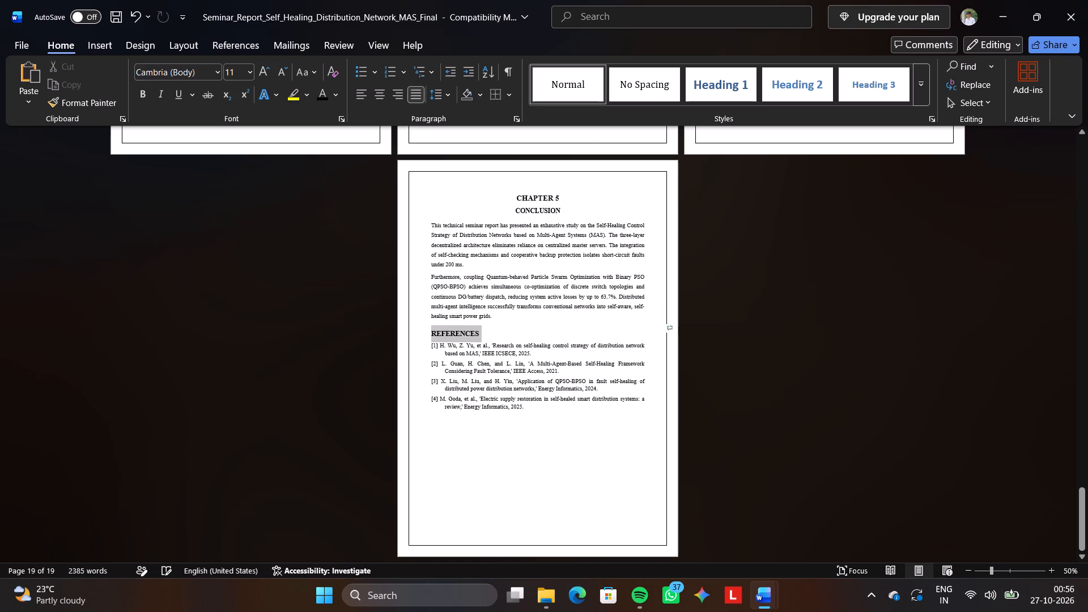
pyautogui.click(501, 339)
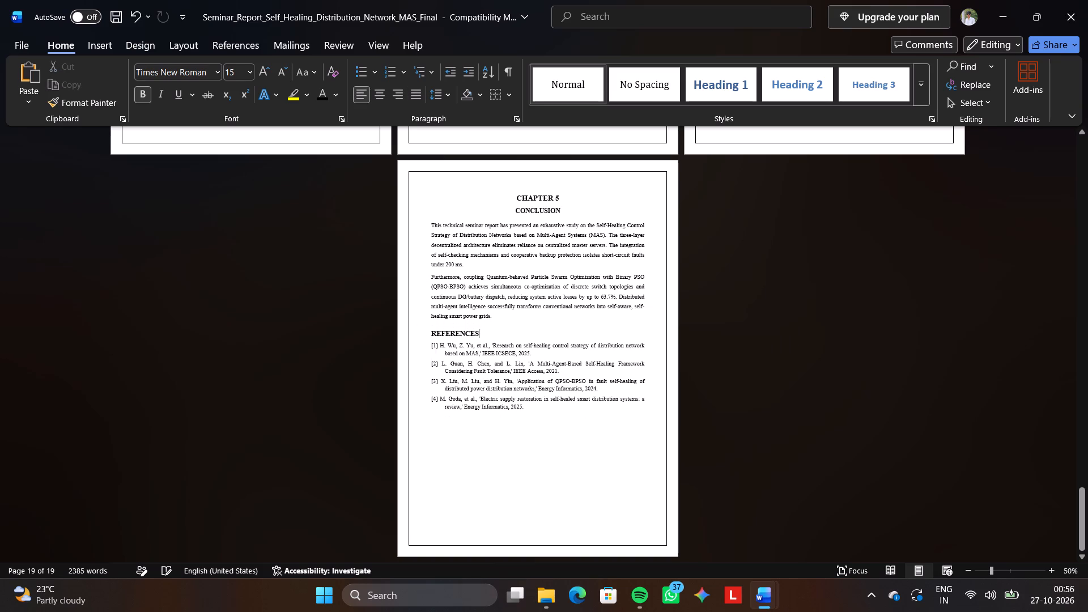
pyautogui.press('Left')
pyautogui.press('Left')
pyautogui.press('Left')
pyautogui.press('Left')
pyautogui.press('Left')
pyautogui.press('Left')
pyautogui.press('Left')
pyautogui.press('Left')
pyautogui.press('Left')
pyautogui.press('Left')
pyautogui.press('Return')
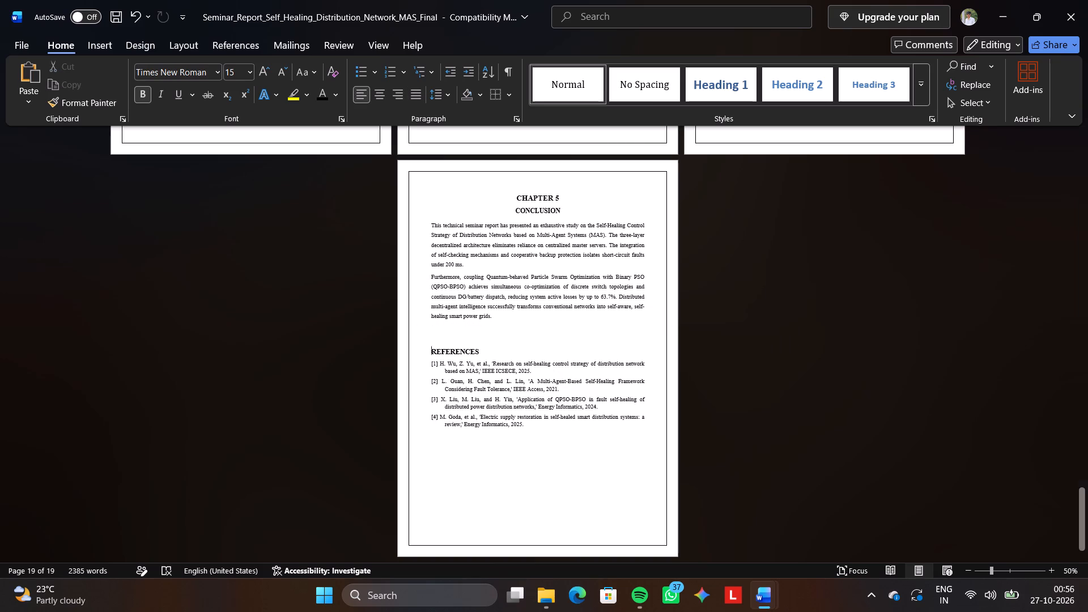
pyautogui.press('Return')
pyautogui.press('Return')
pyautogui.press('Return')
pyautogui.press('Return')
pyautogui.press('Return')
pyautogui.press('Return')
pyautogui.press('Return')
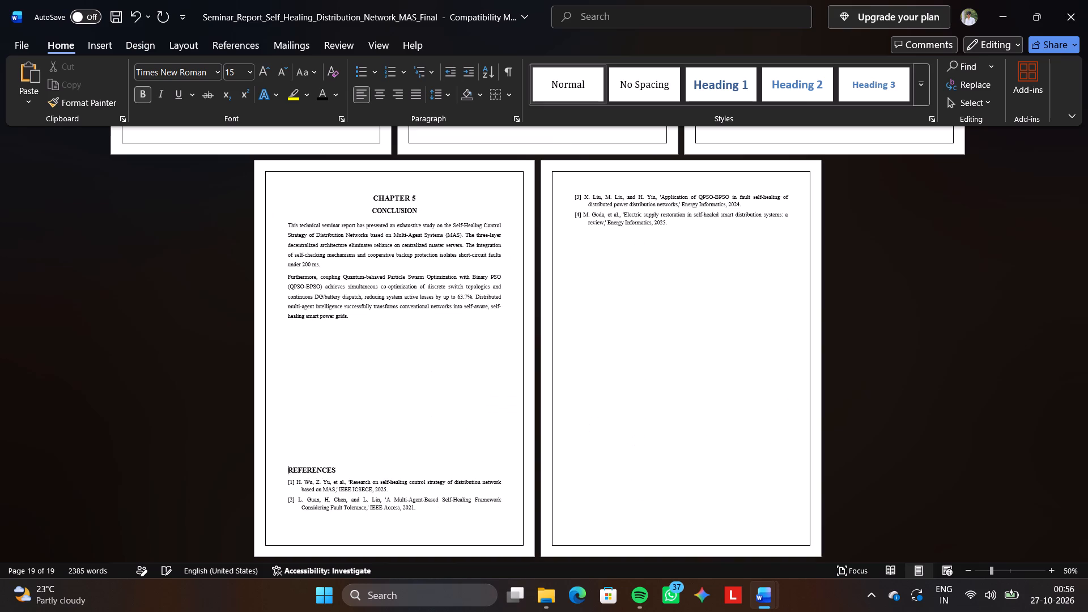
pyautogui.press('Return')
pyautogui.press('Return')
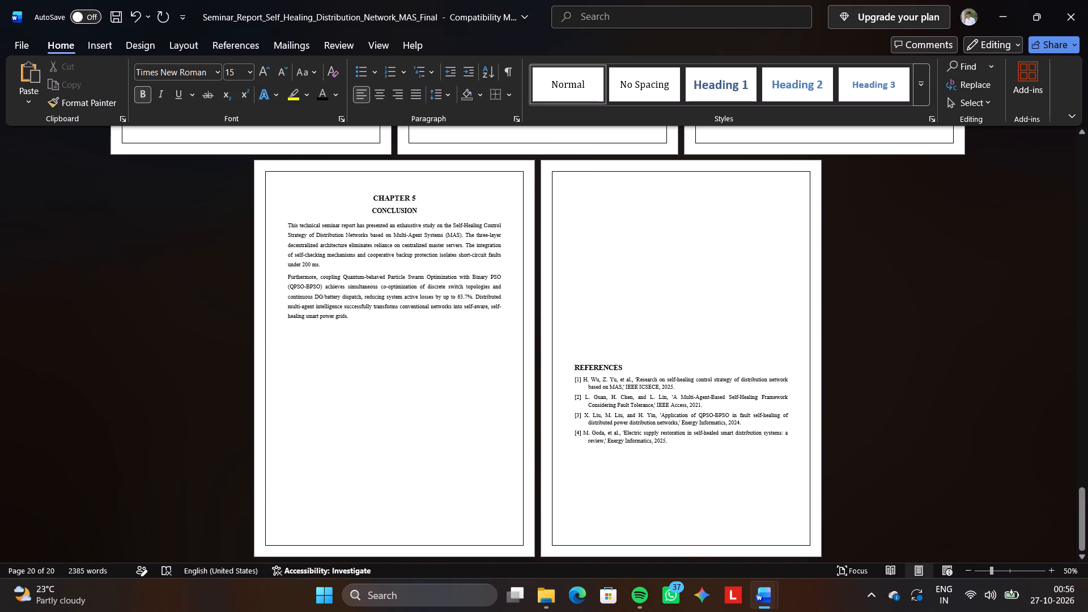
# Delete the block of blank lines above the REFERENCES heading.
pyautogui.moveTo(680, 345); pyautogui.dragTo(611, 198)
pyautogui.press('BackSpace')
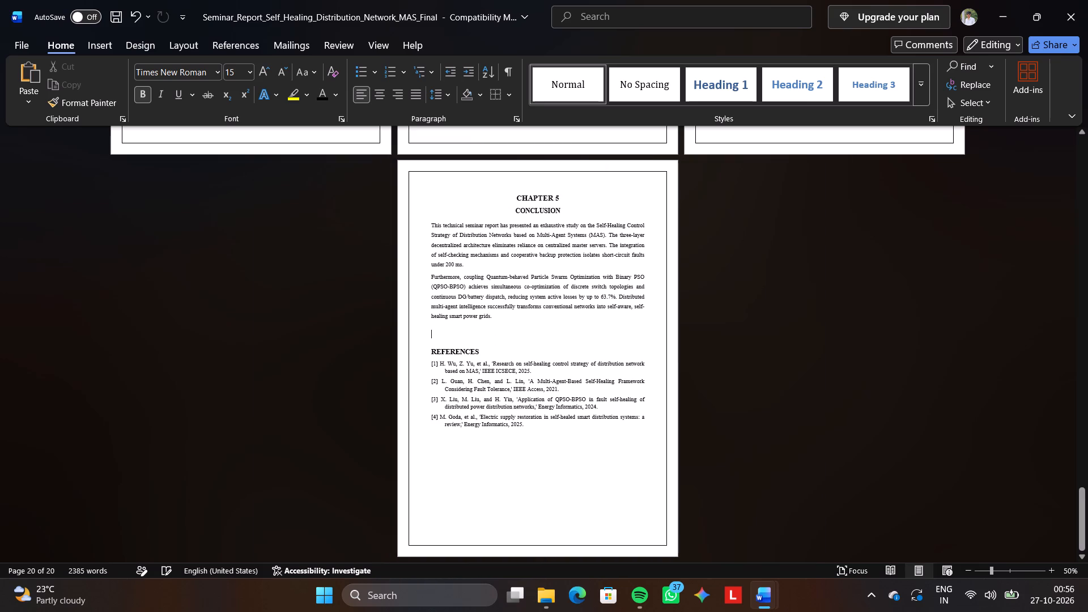
# Insert nine blank lines above the REFERENCES heading to move it and its list onto the next page.
pyautogui.press('Return')
pyautogui.press('Return')
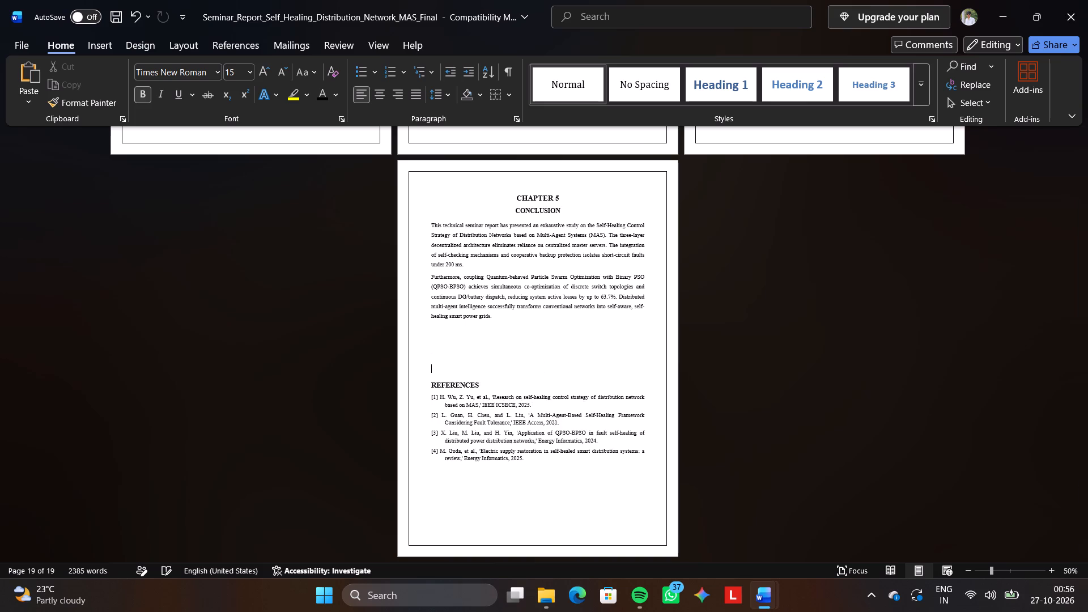
pyautogui.press('Return')
pyautogui.press('Return')
pyautogui.press('Return')
pyautogui.press('Return')
pyautogui.press('Return')
pyautogui.press('Return')
pyautogui.press('Return')
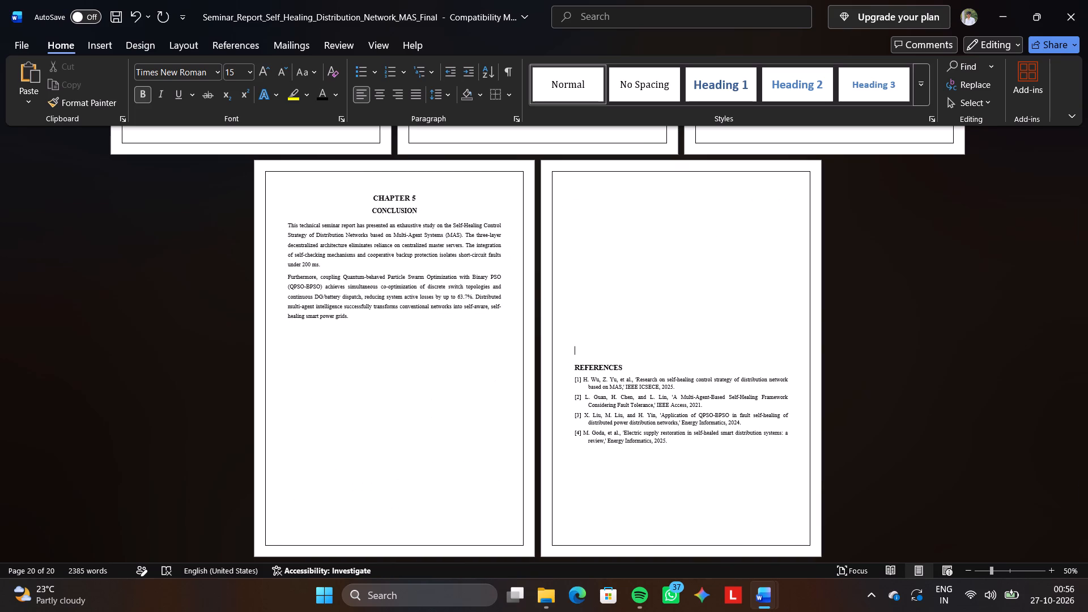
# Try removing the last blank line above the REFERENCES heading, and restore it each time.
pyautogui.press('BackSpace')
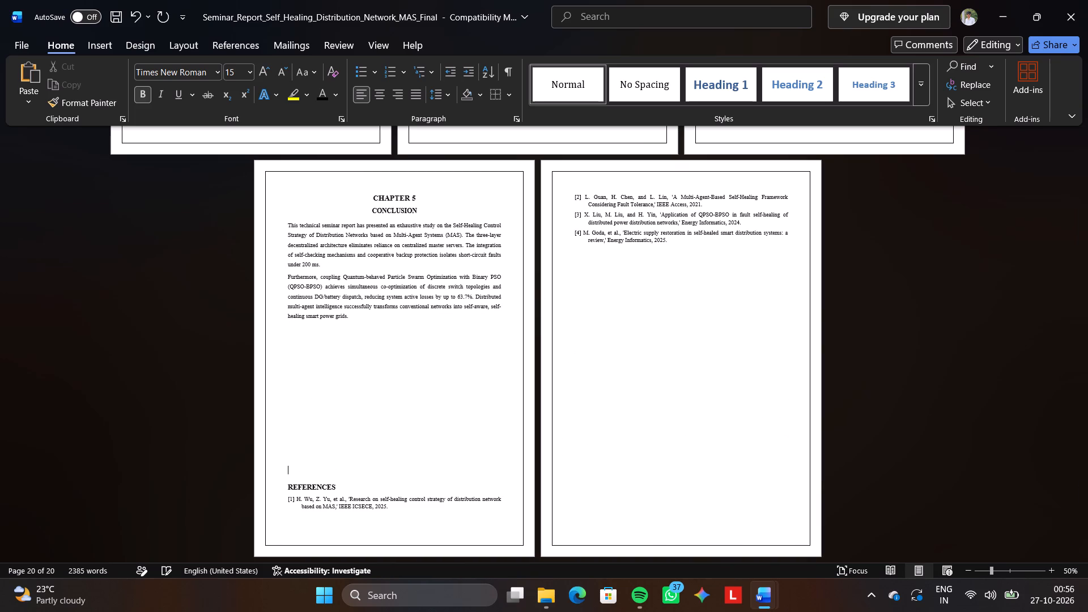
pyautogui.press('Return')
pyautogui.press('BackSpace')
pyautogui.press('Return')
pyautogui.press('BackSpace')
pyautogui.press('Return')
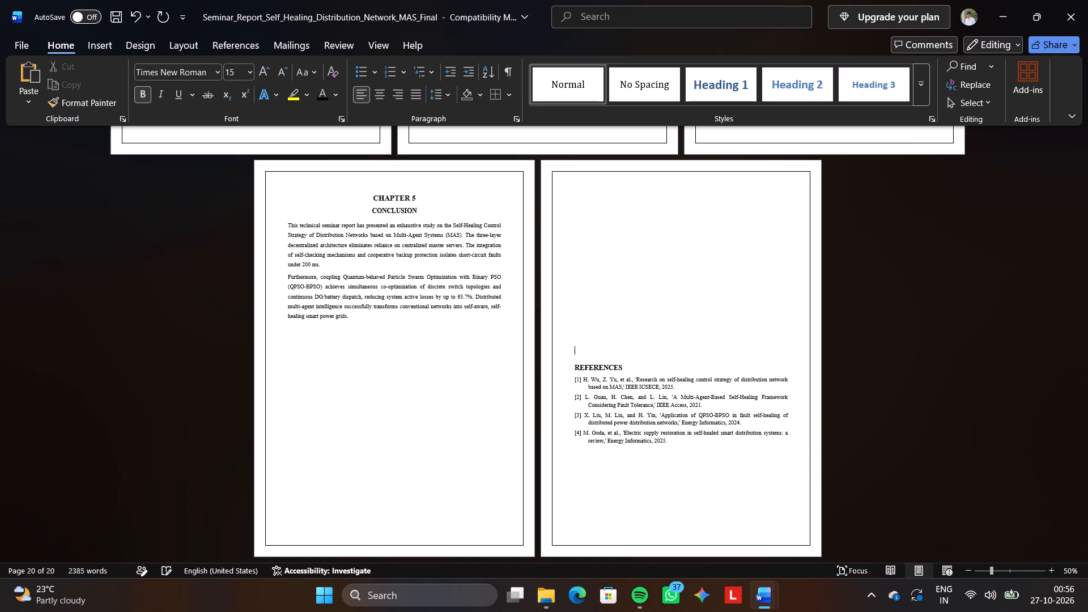
# Review the report's page layout from the references page back to the acknowledgment and abstract pages.
pyautogui.scroll(2, 256, 273)
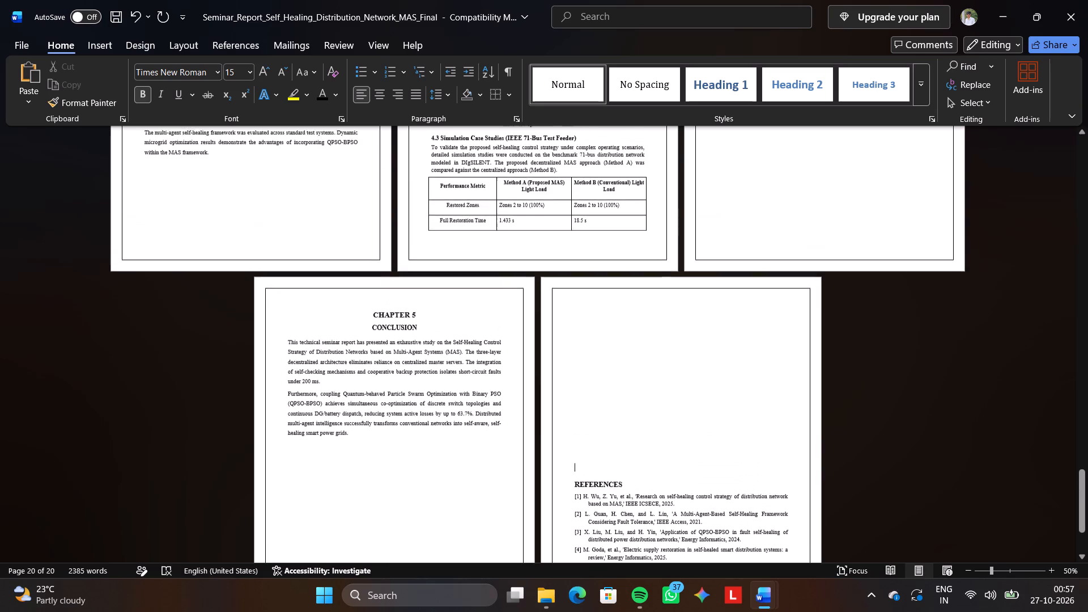
pyautogui.scroll(5, 256, 273)
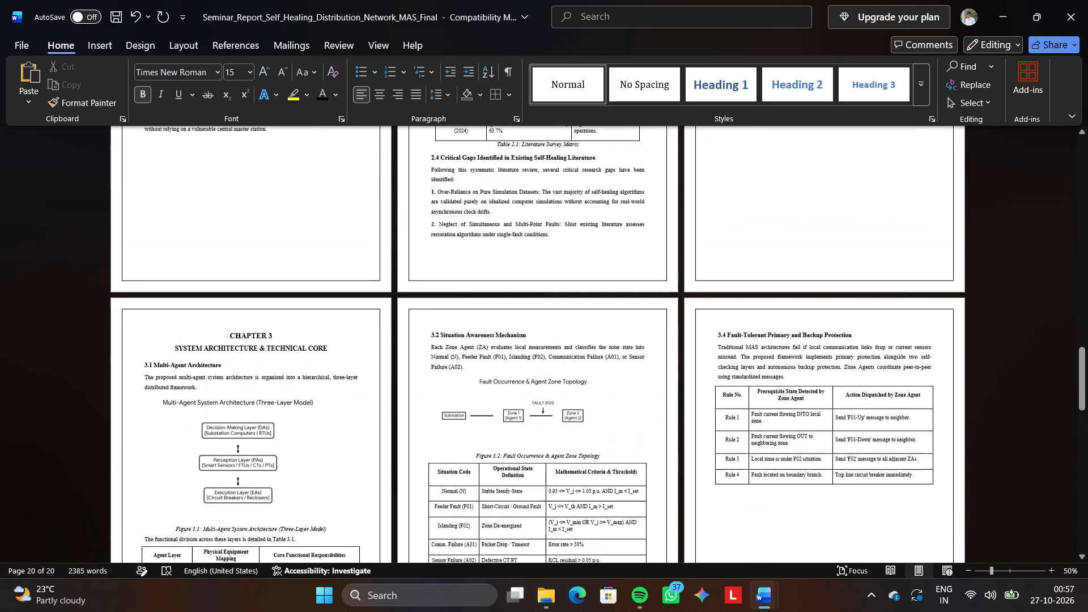
pyautogui.scroll(5, 256, 273)
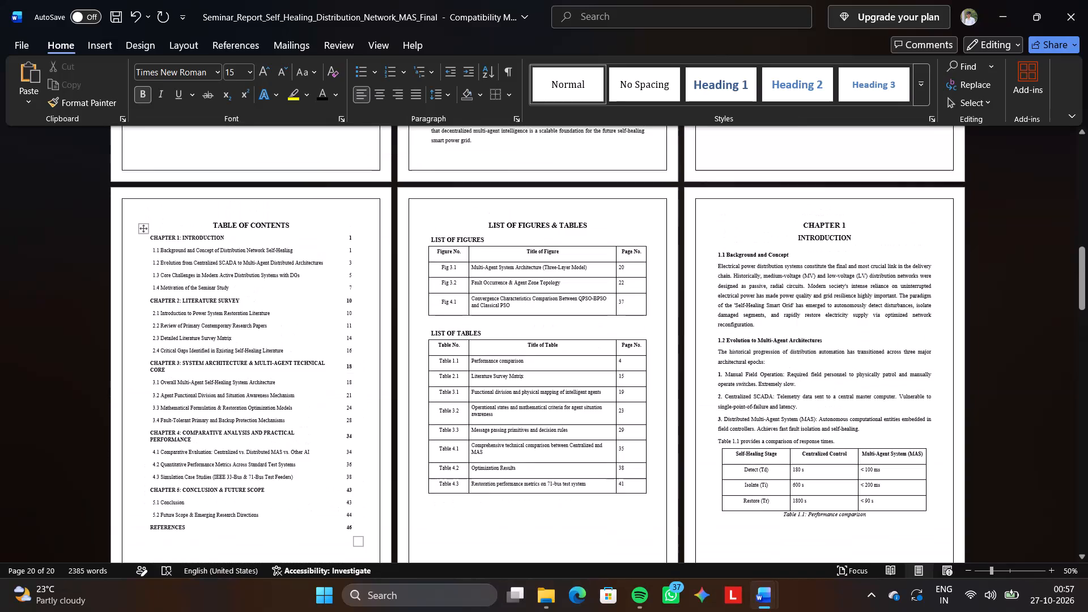
pyautogui.scroll(3, 256, 273)
pyautogui.scroll(-1, 256, 273)
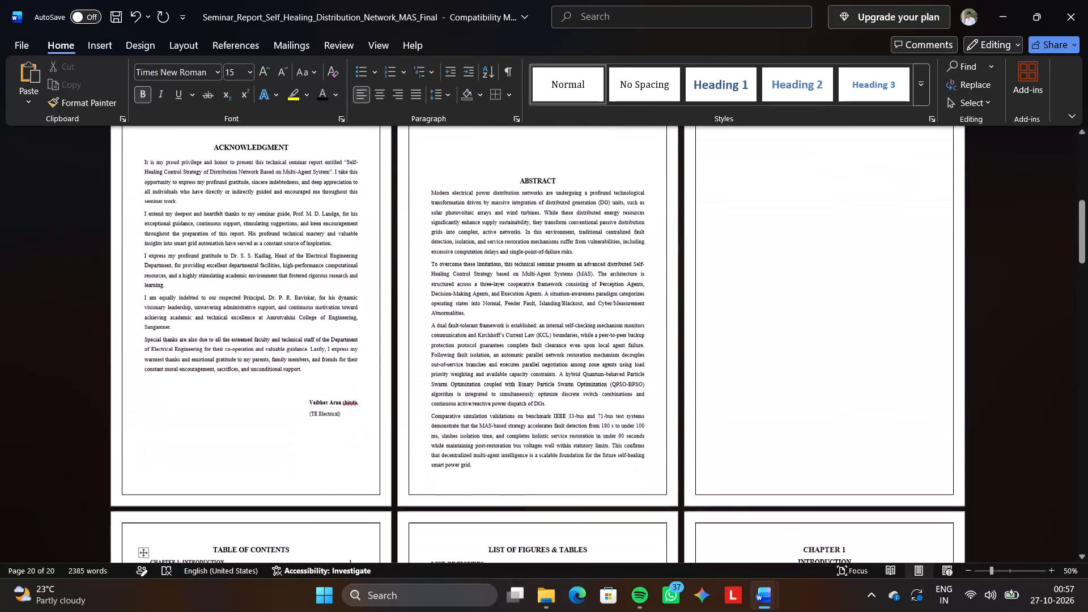
pyautogui.scroll(2, 256, 273)
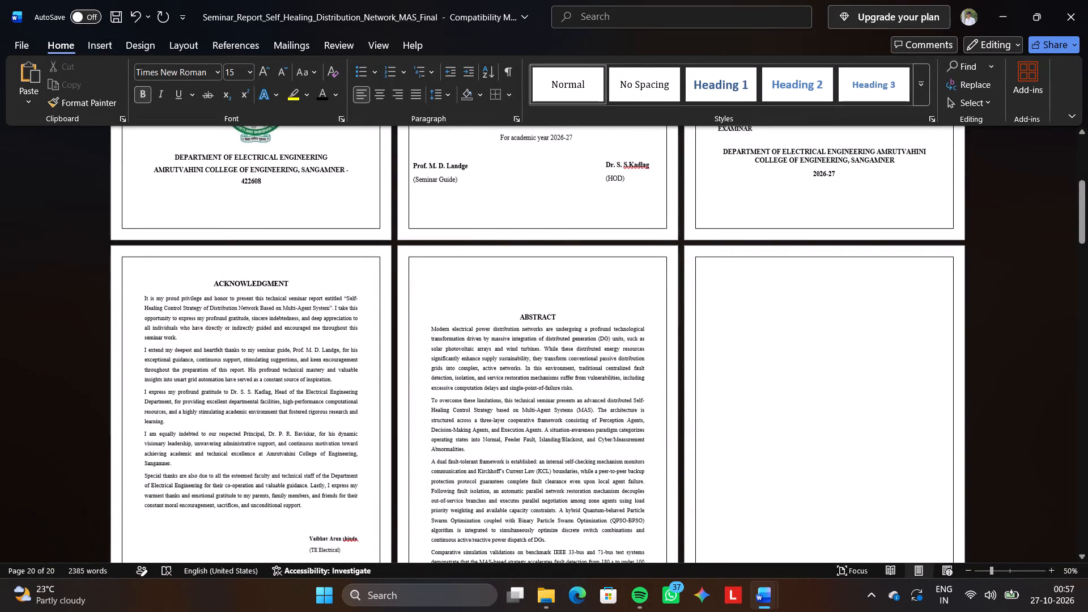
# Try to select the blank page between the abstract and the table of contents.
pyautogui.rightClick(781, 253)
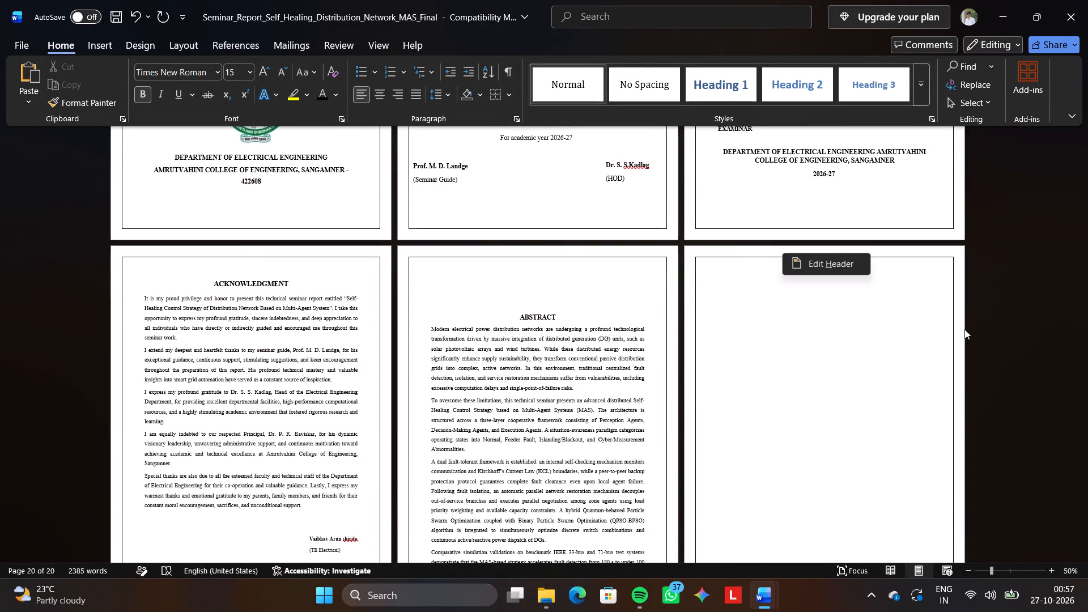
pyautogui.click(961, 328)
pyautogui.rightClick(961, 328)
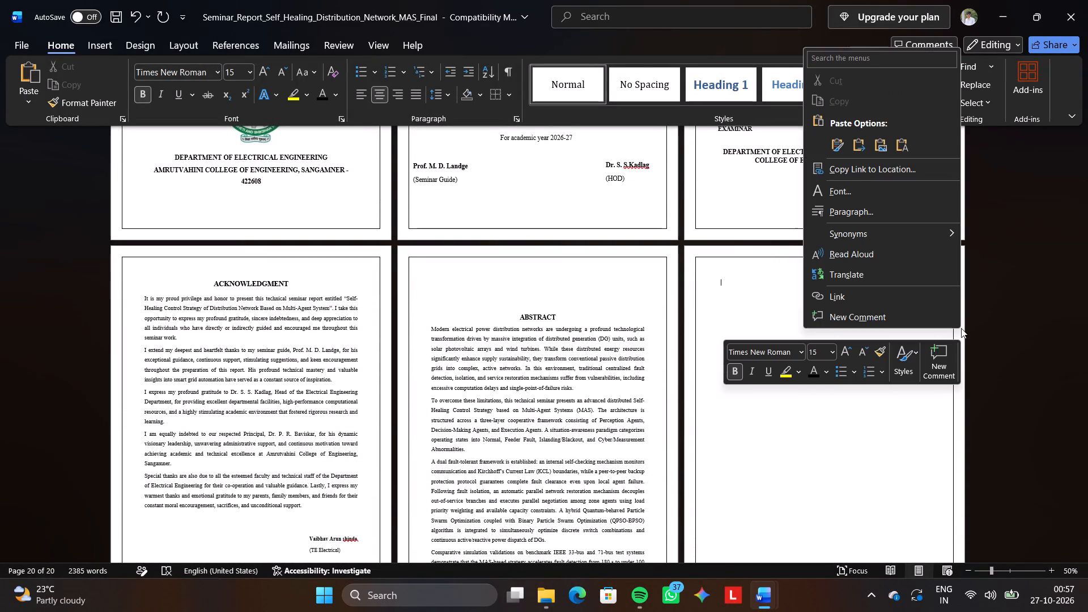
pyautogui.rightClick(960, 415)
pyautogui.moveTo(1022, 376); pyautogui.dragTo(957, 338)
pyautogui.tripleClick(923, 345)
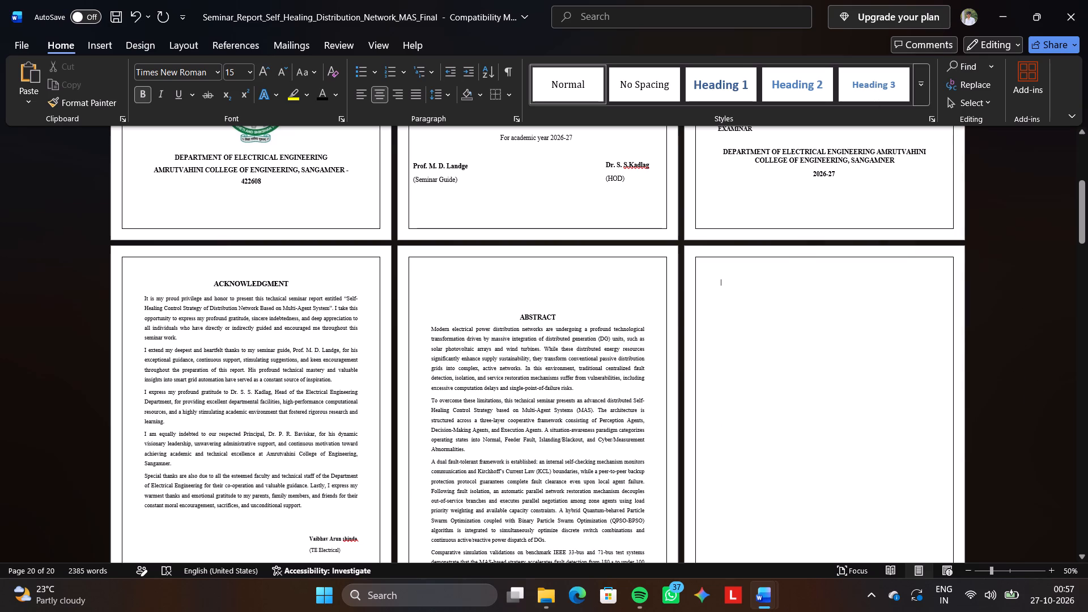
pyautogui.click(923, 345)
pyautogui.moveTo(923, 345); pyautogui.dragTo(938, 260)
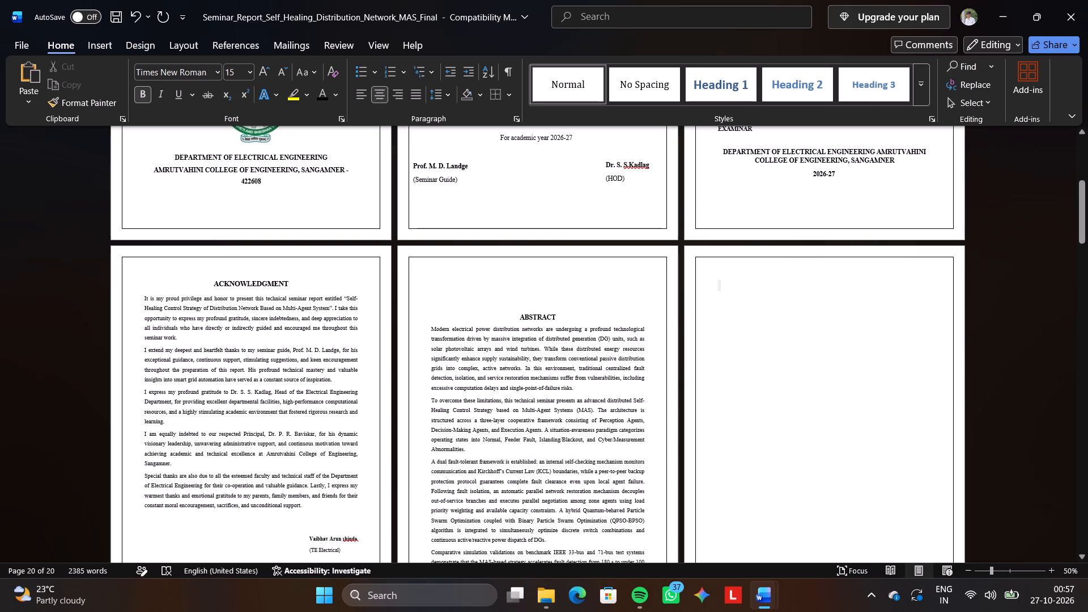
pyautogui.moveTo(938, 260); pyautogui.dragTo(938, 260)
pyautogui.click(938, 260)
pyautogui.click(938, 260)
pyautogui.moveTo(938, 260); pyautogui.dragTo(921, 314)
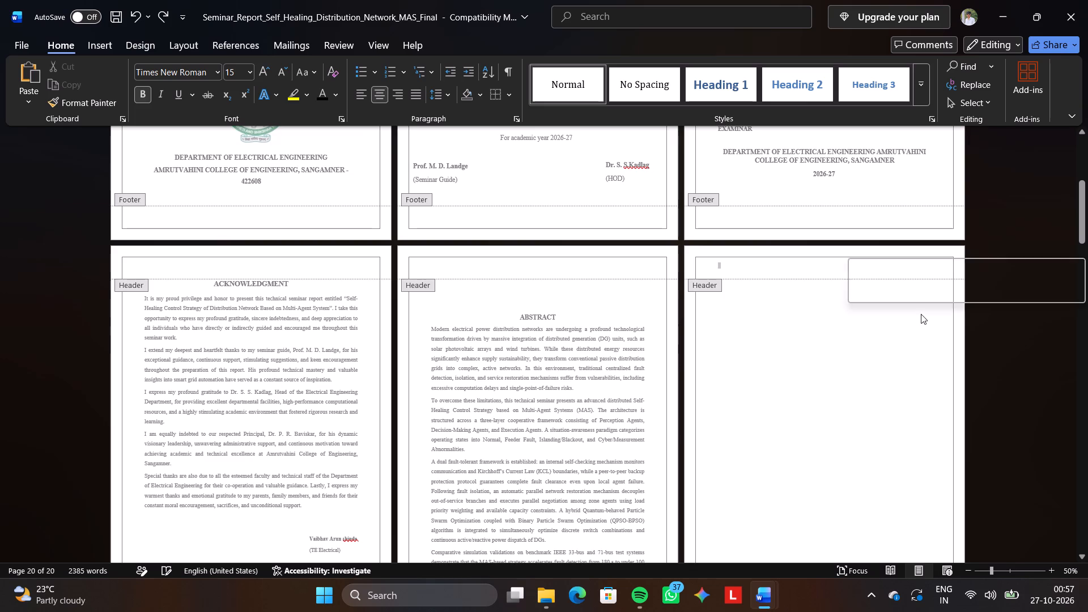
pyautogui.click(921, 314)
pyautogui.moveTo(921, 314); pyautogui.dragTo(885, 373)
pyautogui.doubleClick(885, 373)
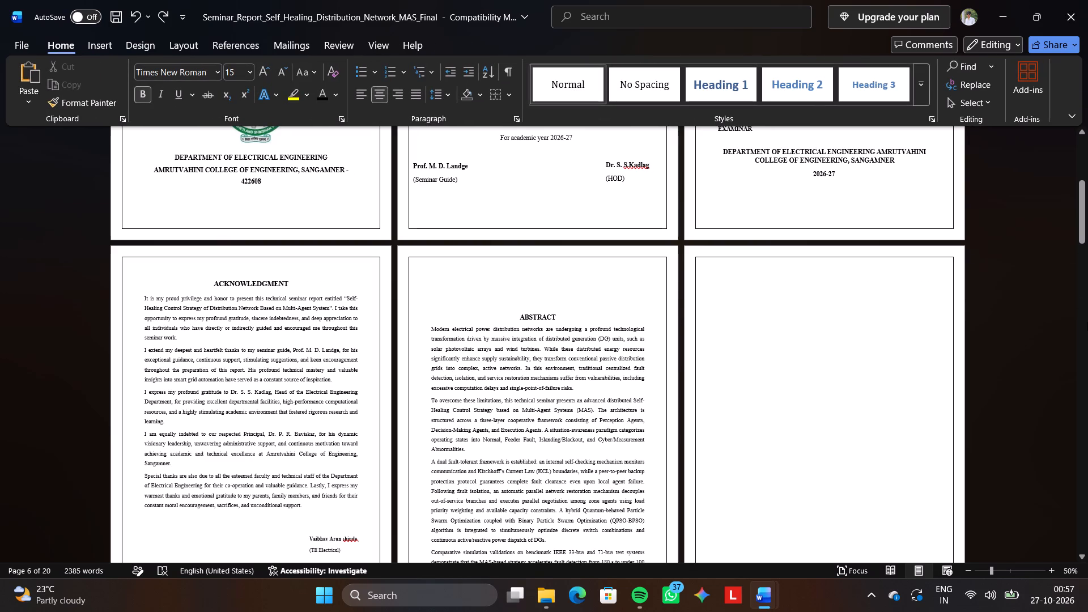
# Close the Self-Healing Distribution Network report and save its changes in the current 2026-43 folder.
pyautogui.scroll(-2, 1015, 355)
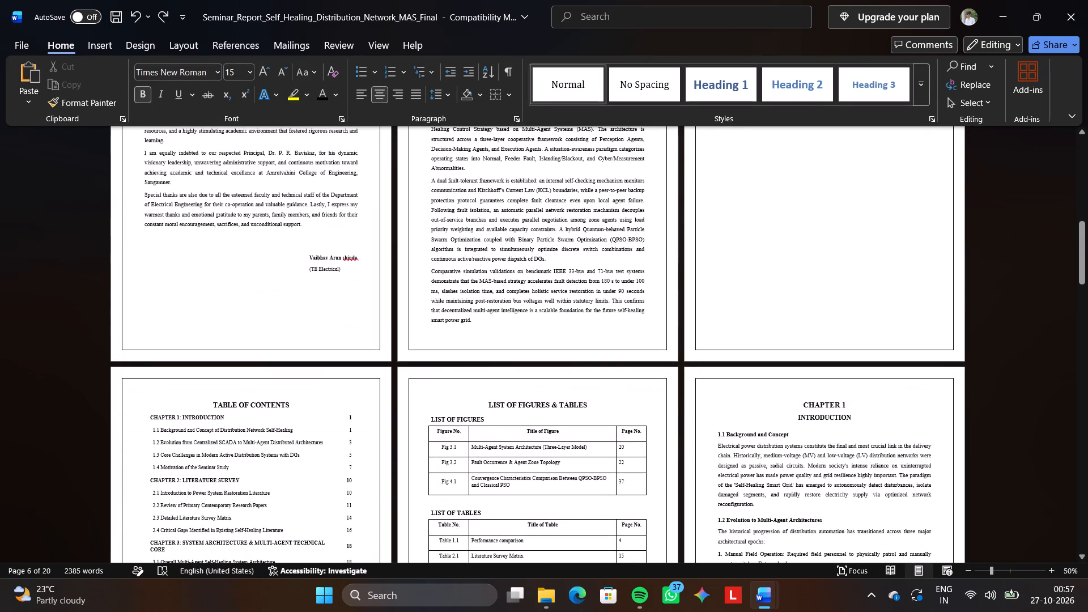
pyautogui.click(1079, 5)
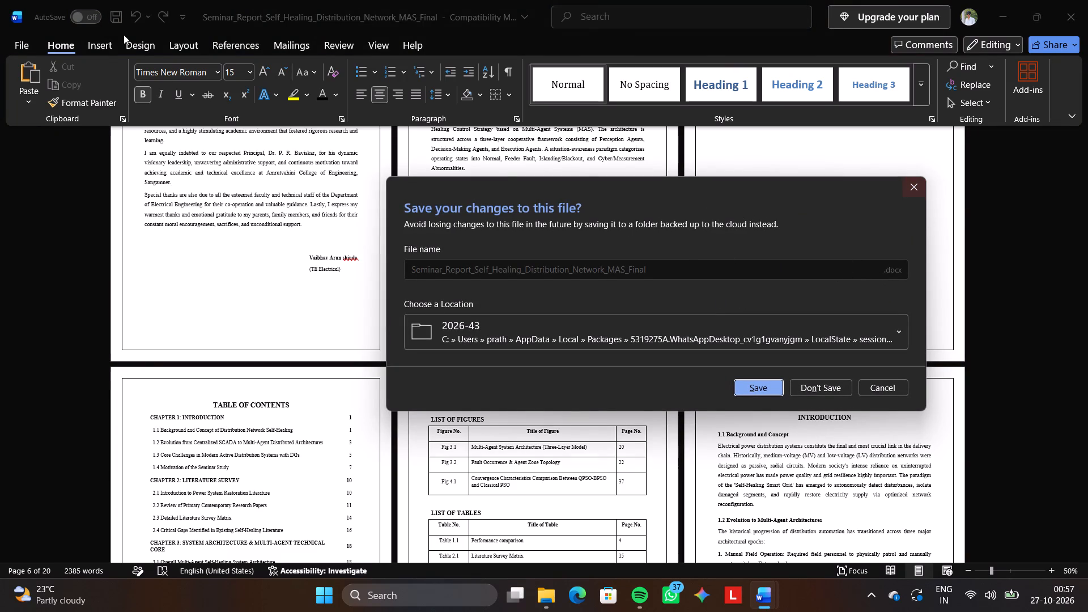
pyautogui.click(89, 13)
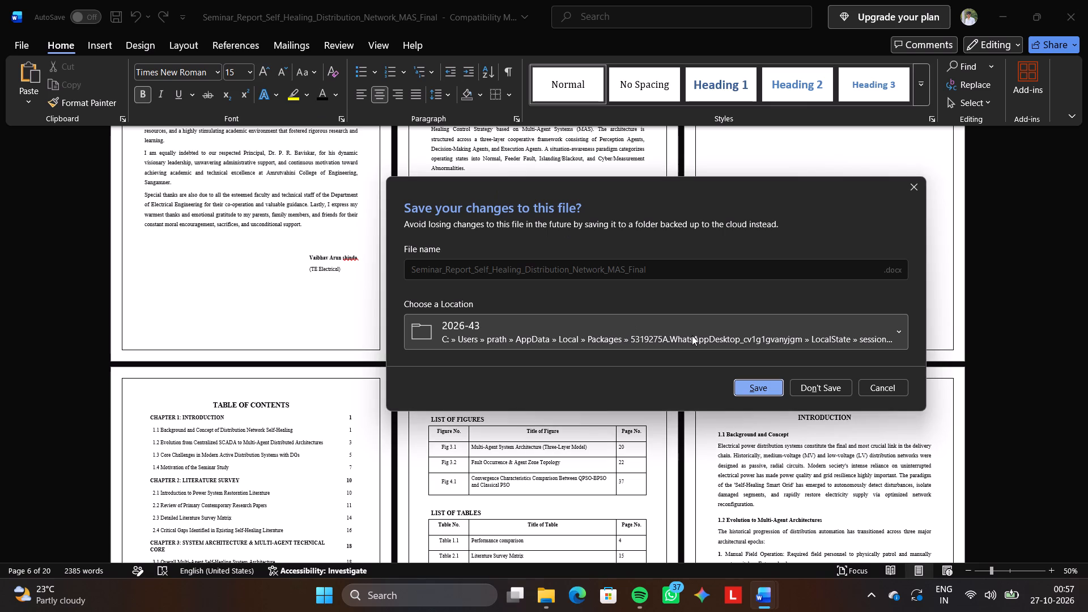
pyautogui.click(692, 335)
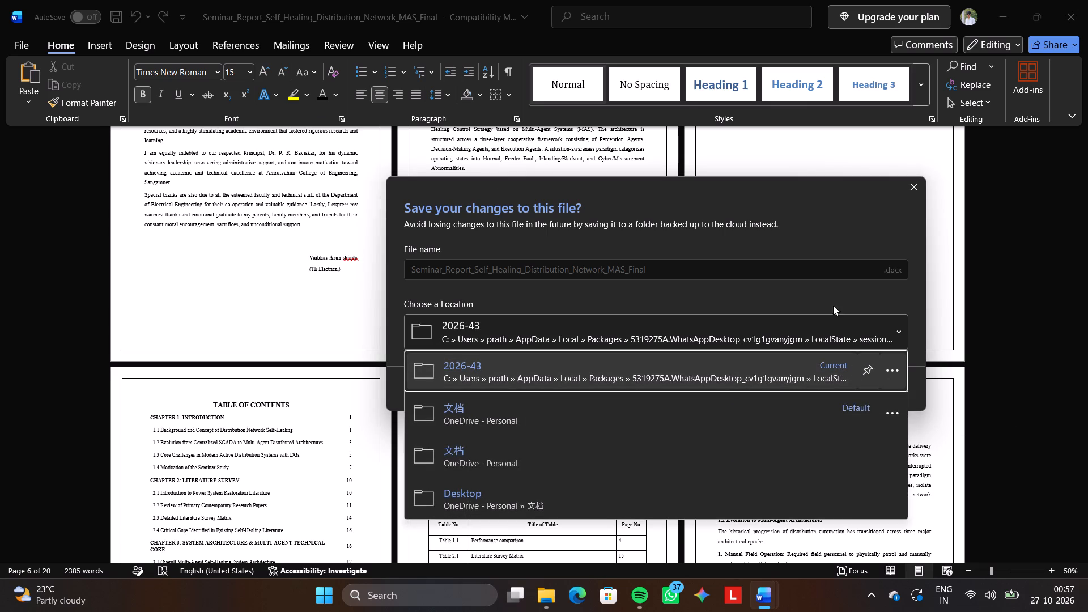
pyautogui.click(853, 317)
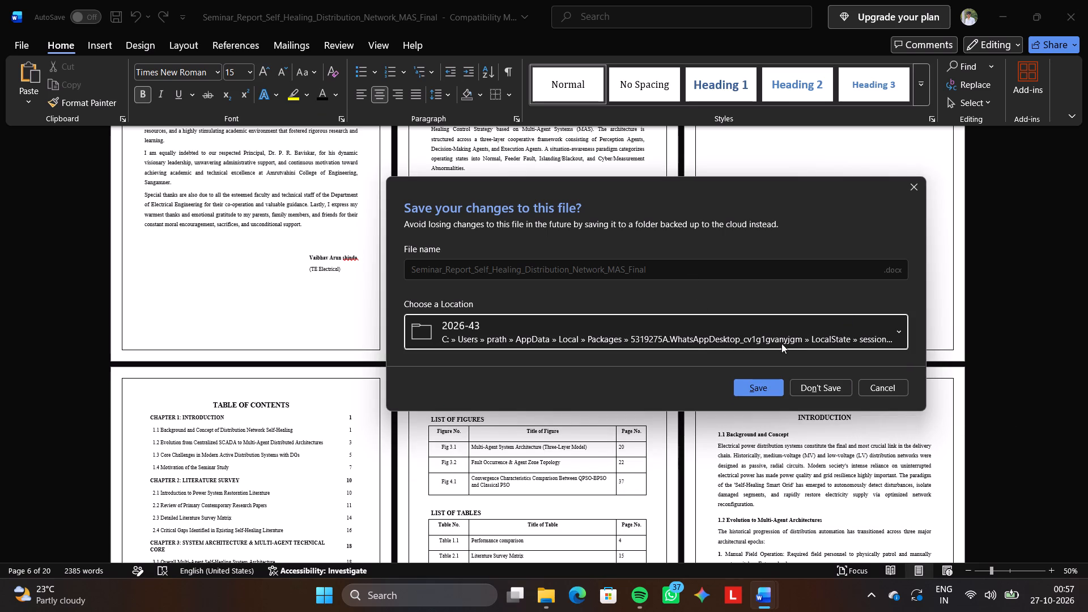
pyautogui.click(563, 316)
pyautogui.moveTo(713, 294); pyautogui.dragTo(935, 188)
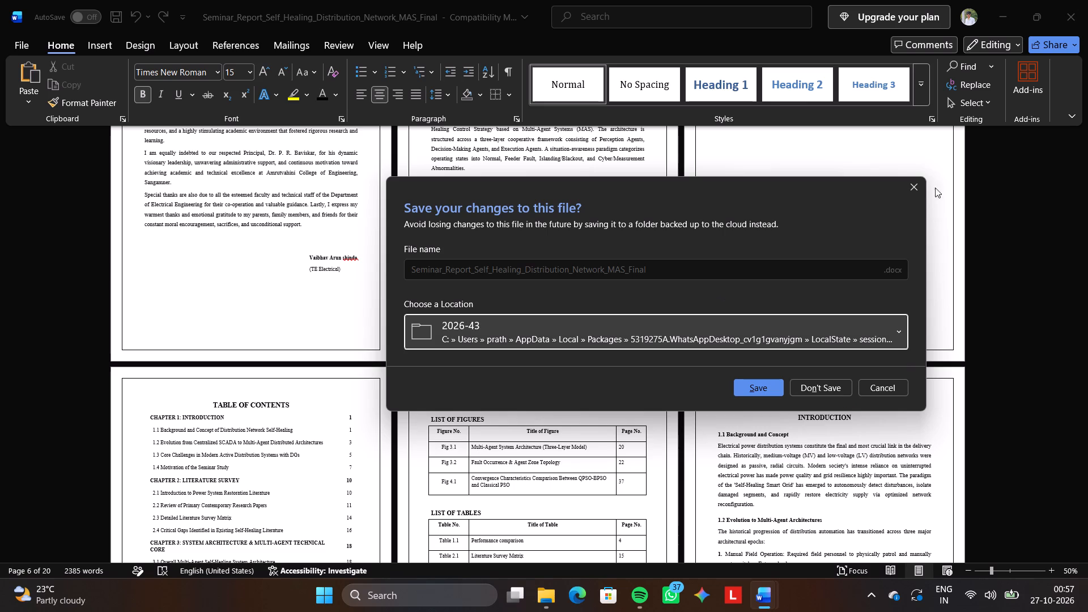
pyautogui.moveTo(935, 188); pyautogui.dragTo(756, 389)
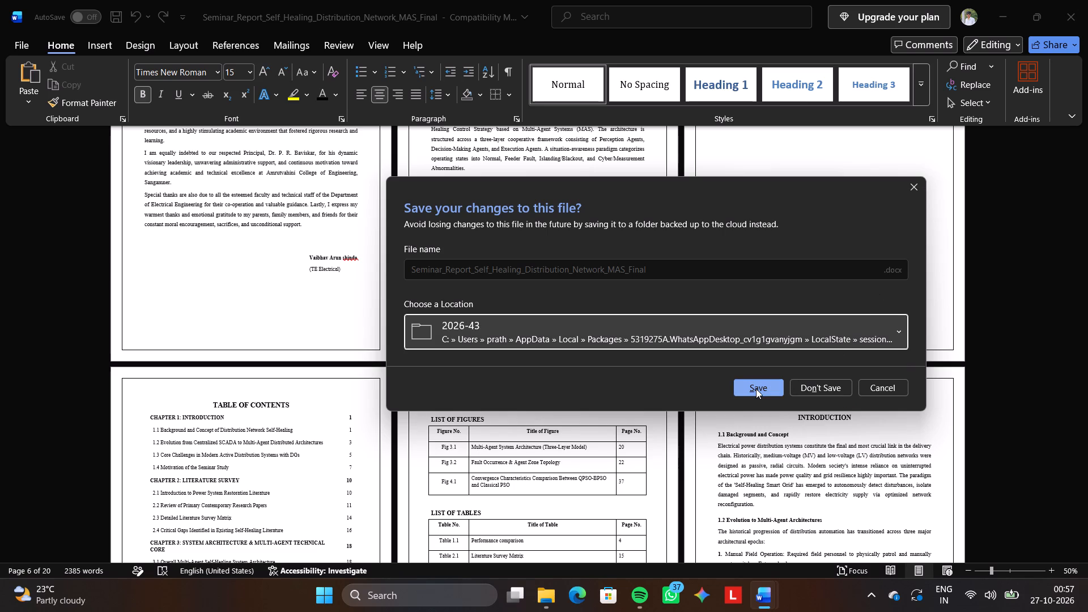
pyautogui.click(756, 389)
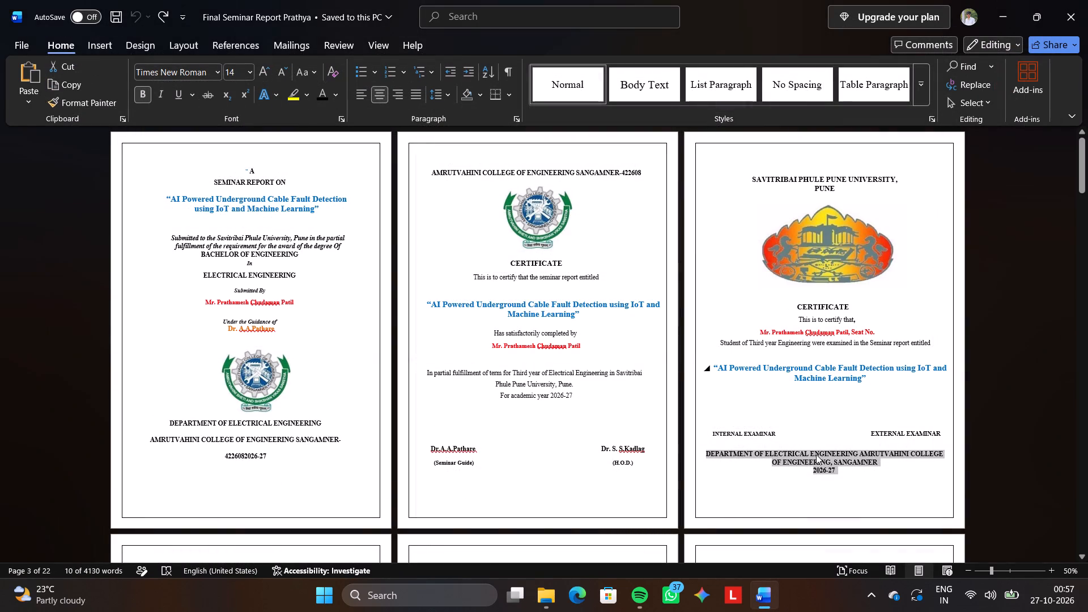
# Switch to File Explorer to locate the saved Seminar_Report_Self_Healing_Distribution_Network_MAS_Final file.
pyautogui.click(539, 611)
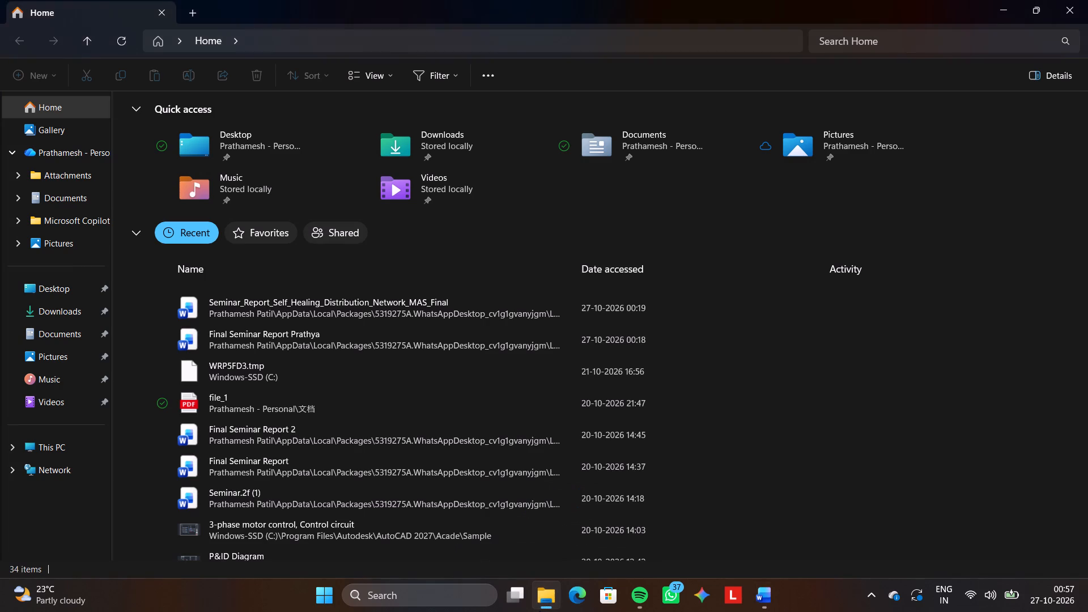
# Reopen the recent Seminar_Report_Self_Healing_Distribution_Network_MAS_Final file in Word.
pyautogui.doubleClick(478, 309)
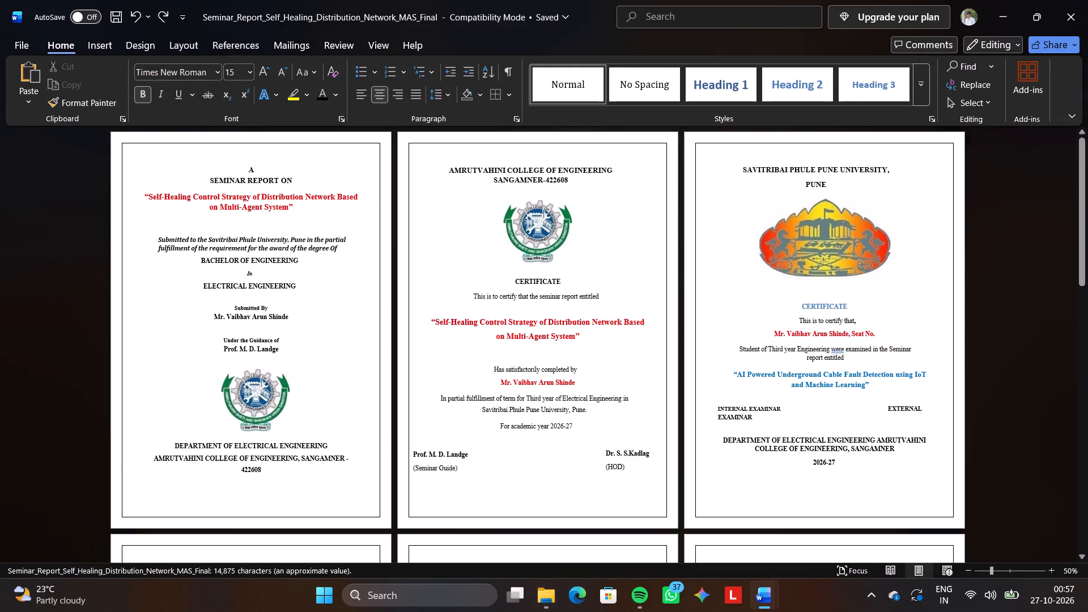
pyautogui.click(81, 23)
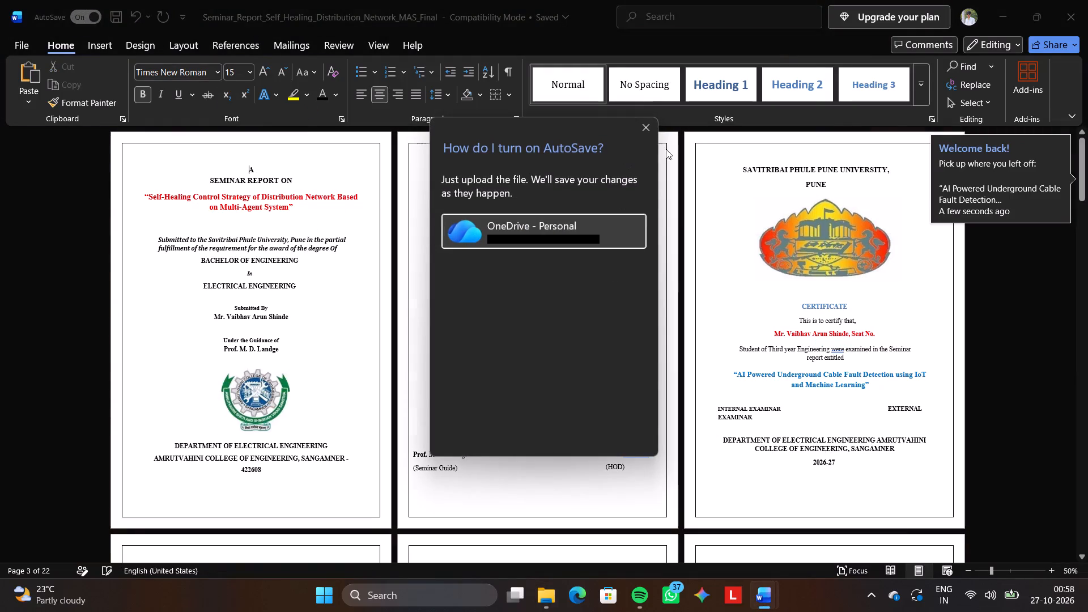